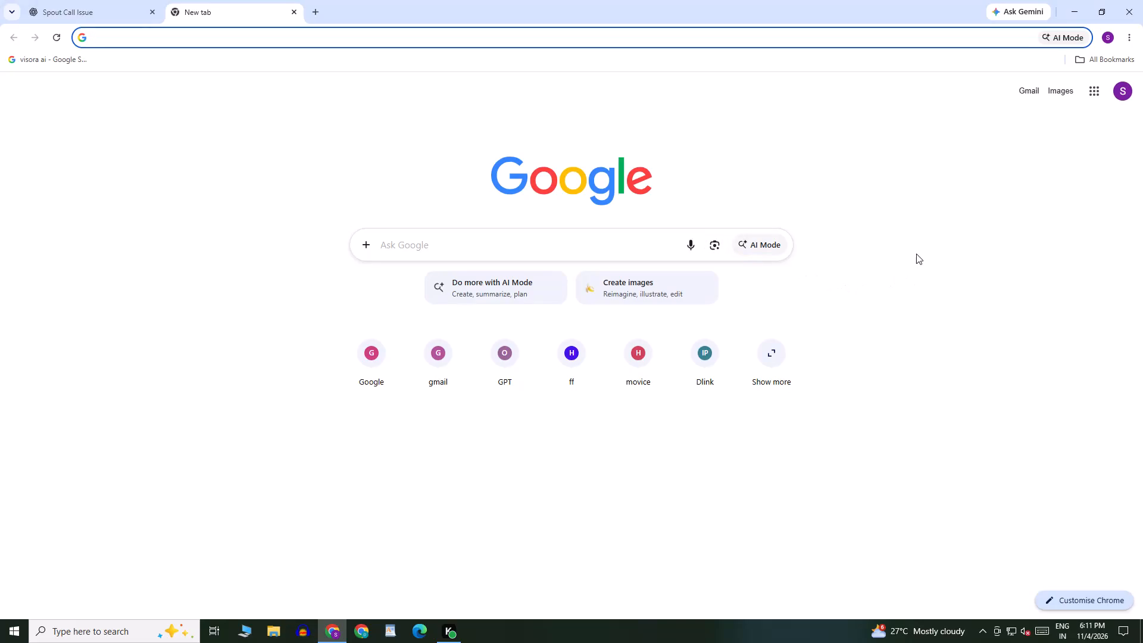
# Search Google for canva and open the Canva account login result.
pyautogui.click(573, 241)
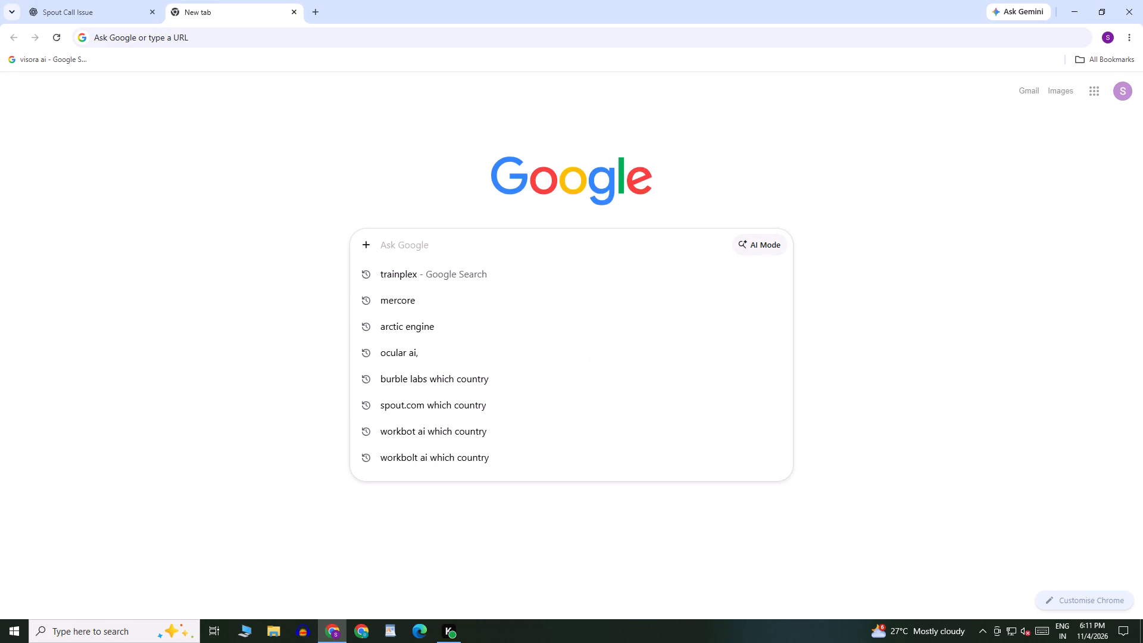
pyautogui.press('space')
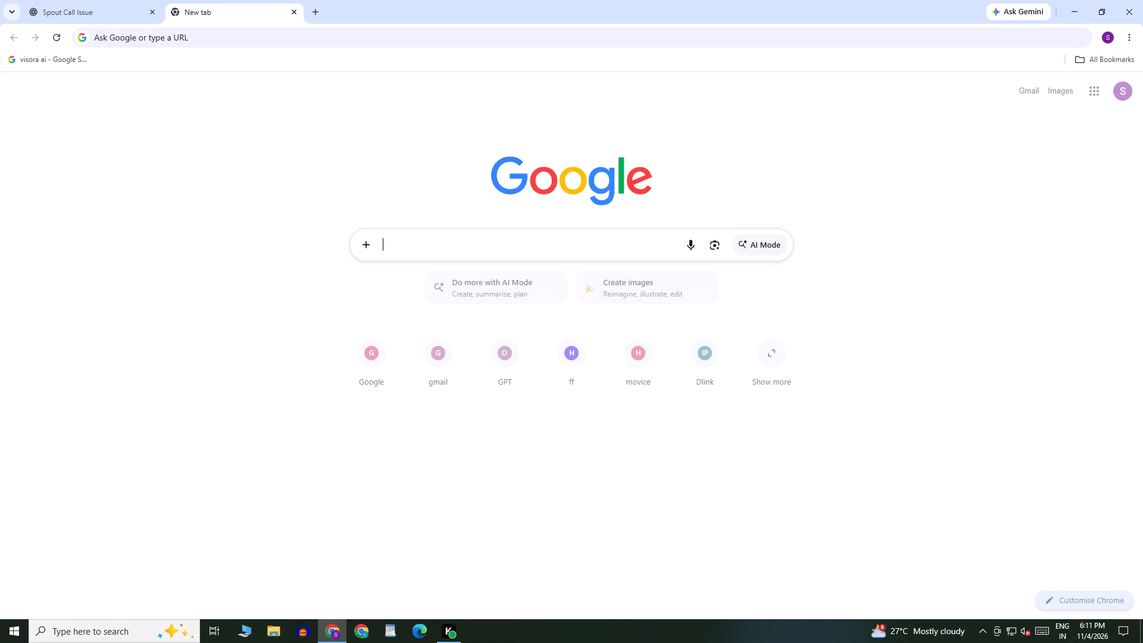
pyautogui.write('ca')
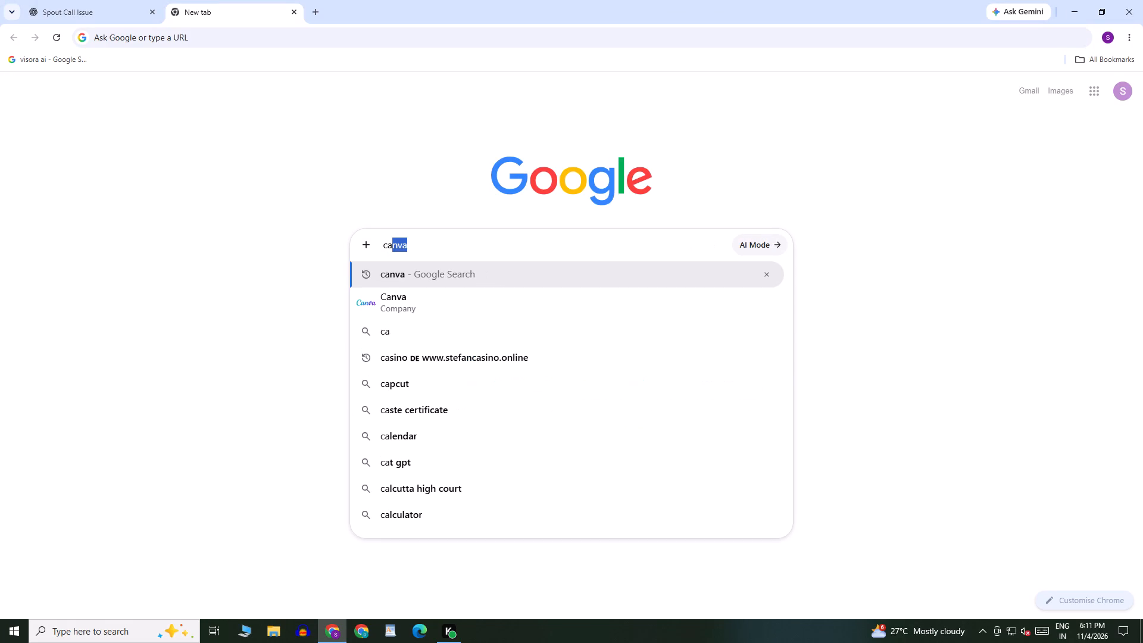
pyautogui.write('nva')
pyautogui.press('Return')
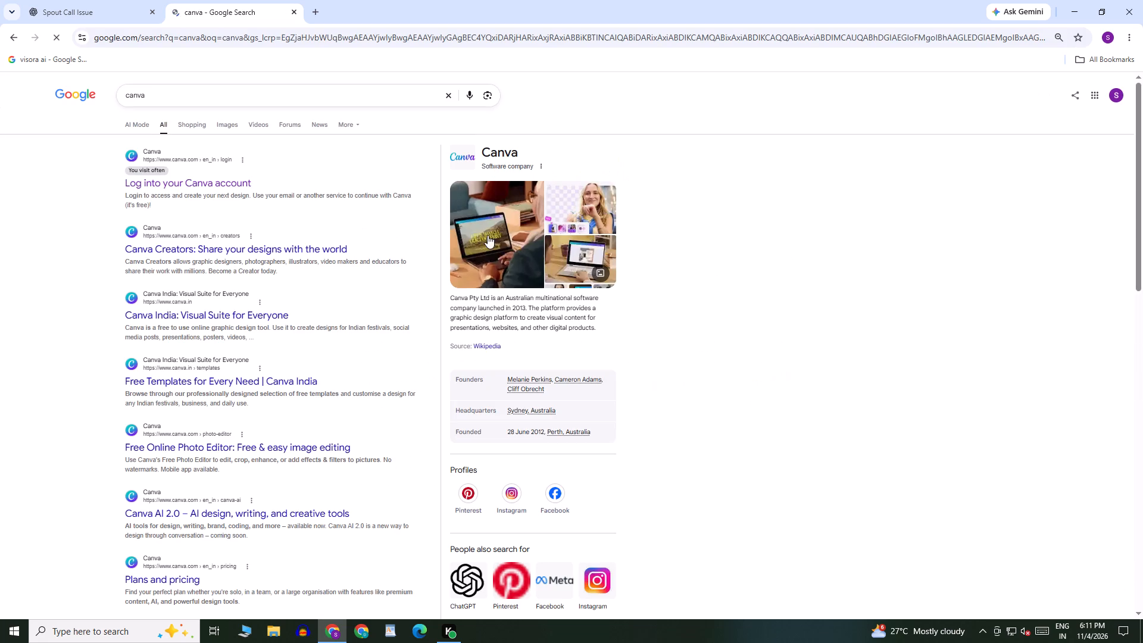
pyautogui.click(239, 181)
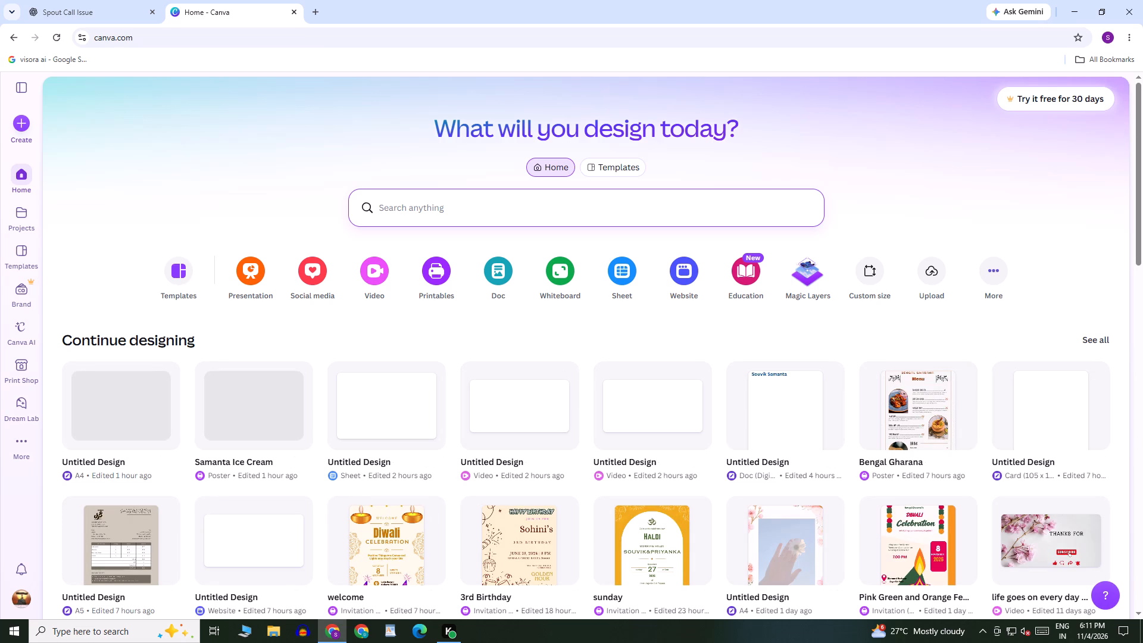
# Create a new blank A4 (Landscape) design.
pyautogui.click(1005, 268)
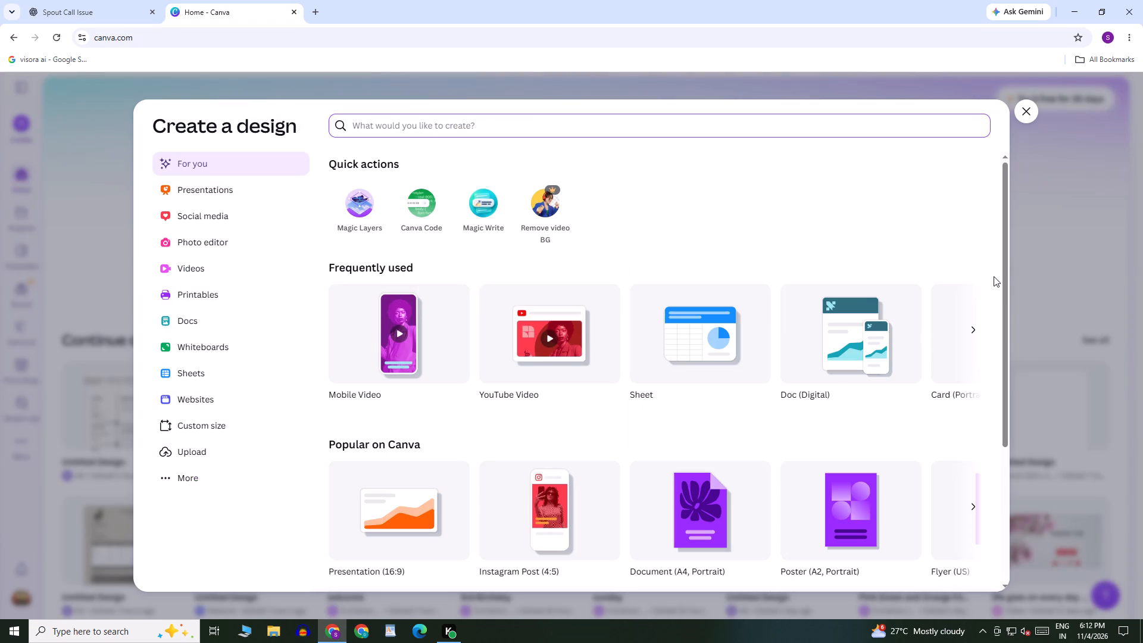
pyautogui.click(973, 334)
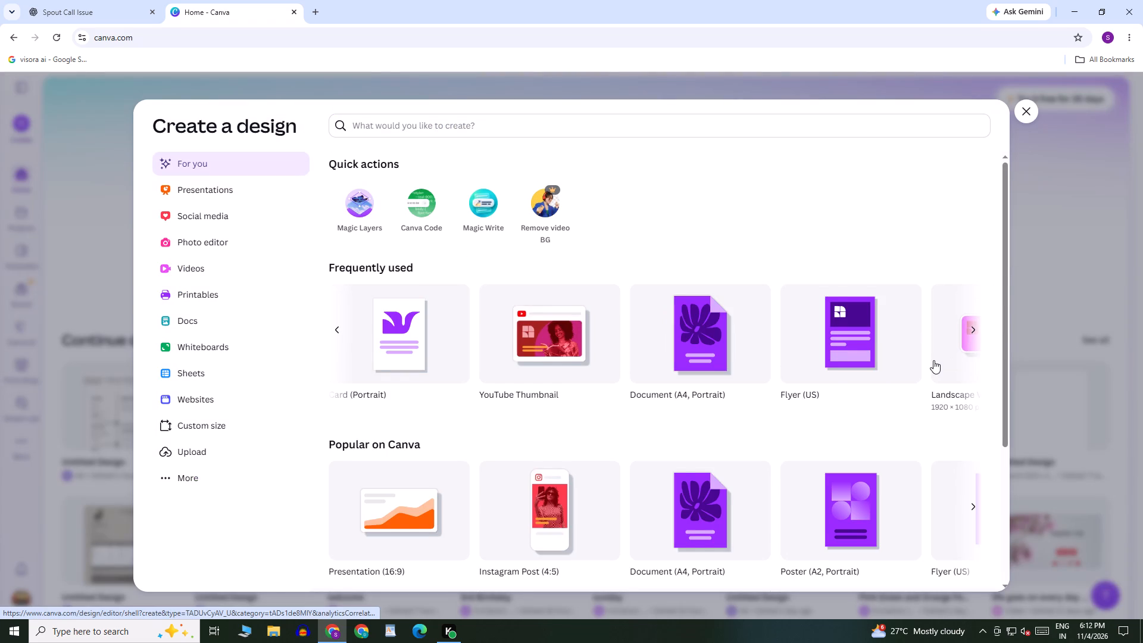
pyautogui.scroll(-3, 933, 360)
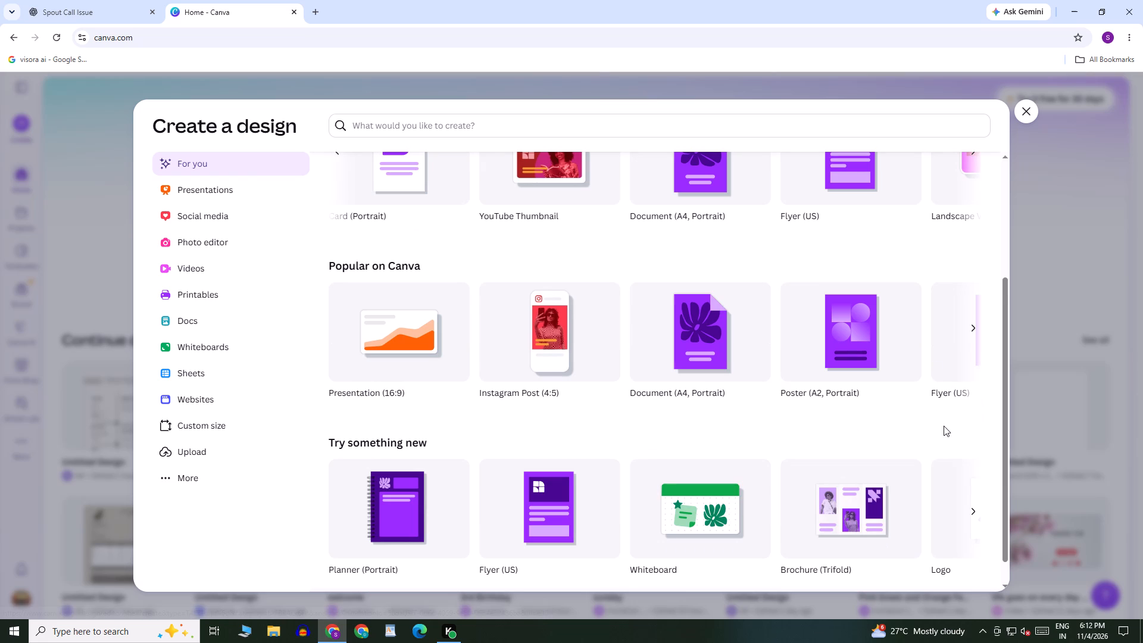
# Browse the suggested design types under Popular on Canva and Try something new for a suitable format.
pyautogui.scroll(-8, 944, 426)
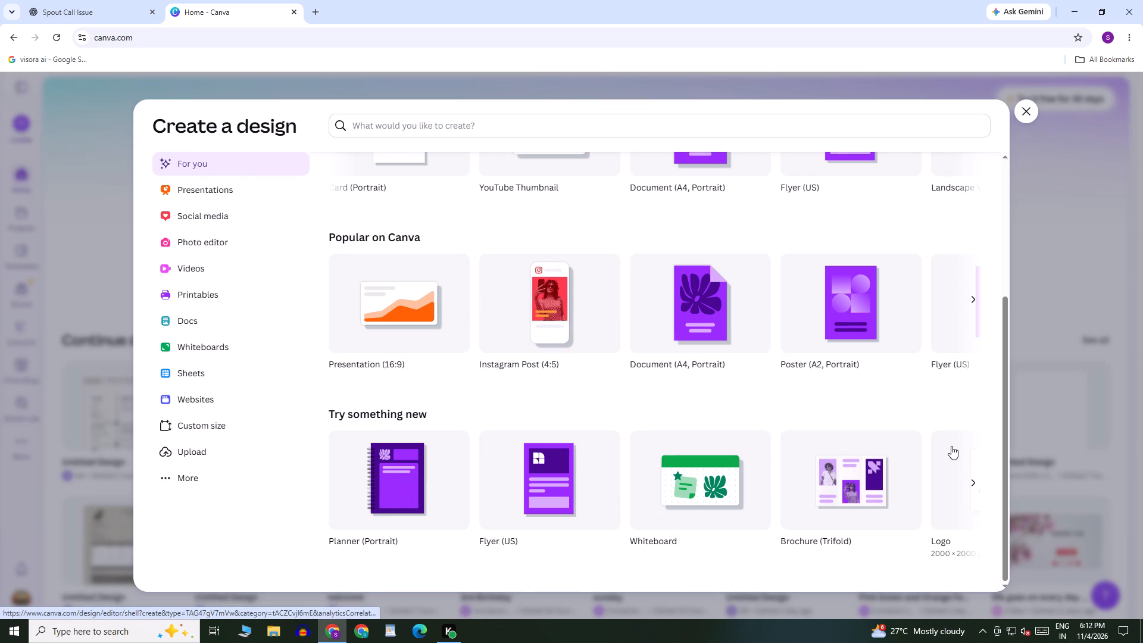
pyautogui.scroll(-2, 951, 446)
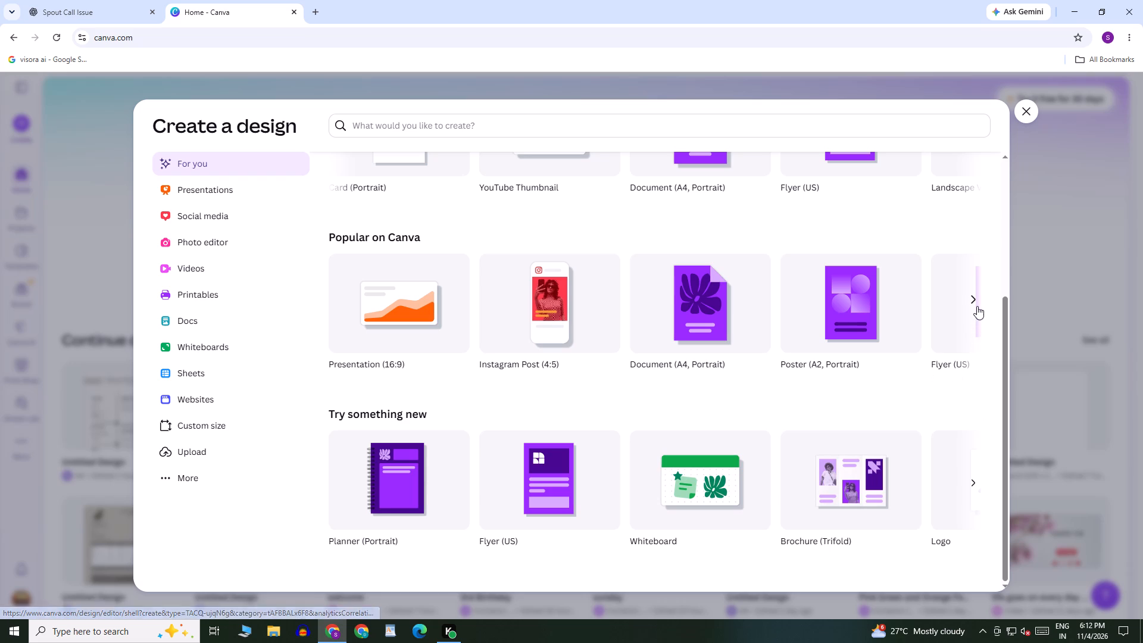
pyautogui.click(976, 305)
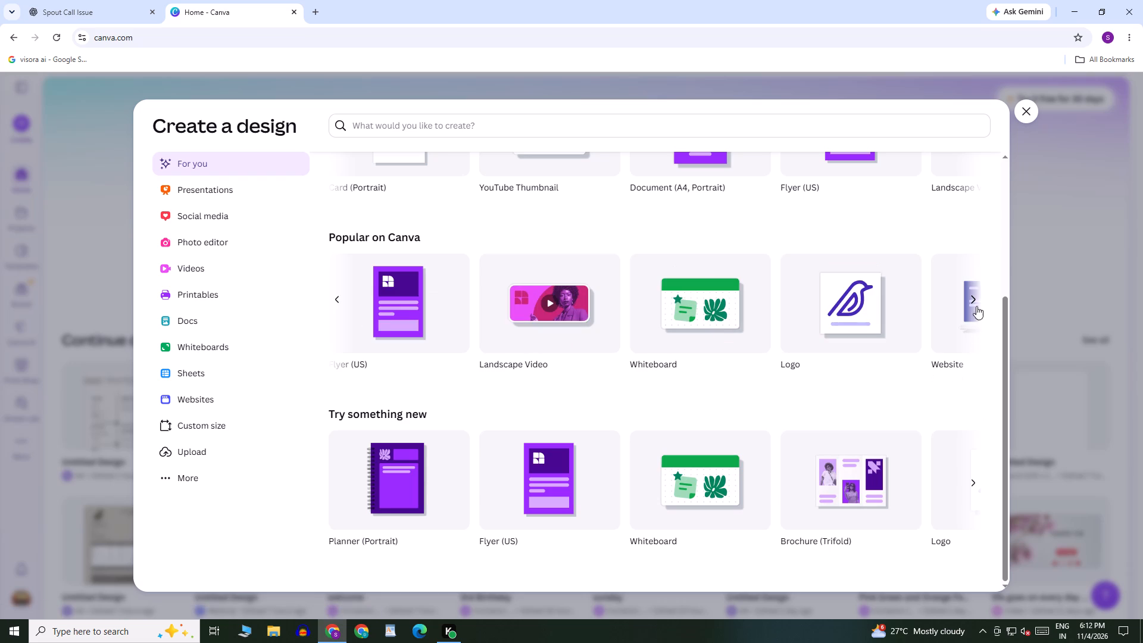
pyautogui.click(976, 304)
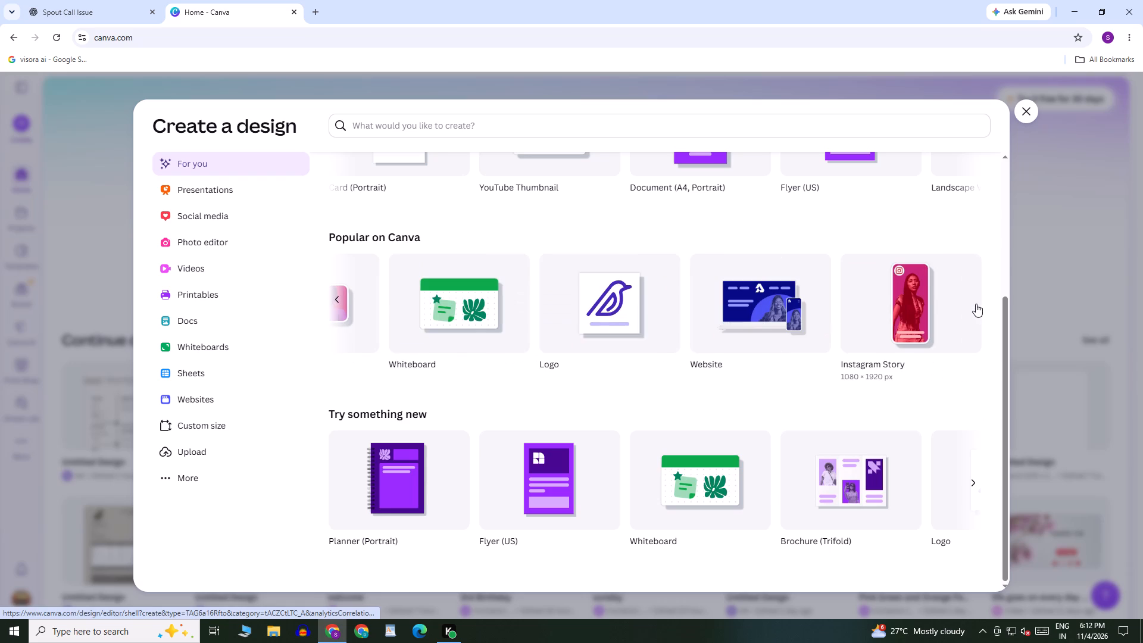
pyautogui.scroll(-3, 965, 374)
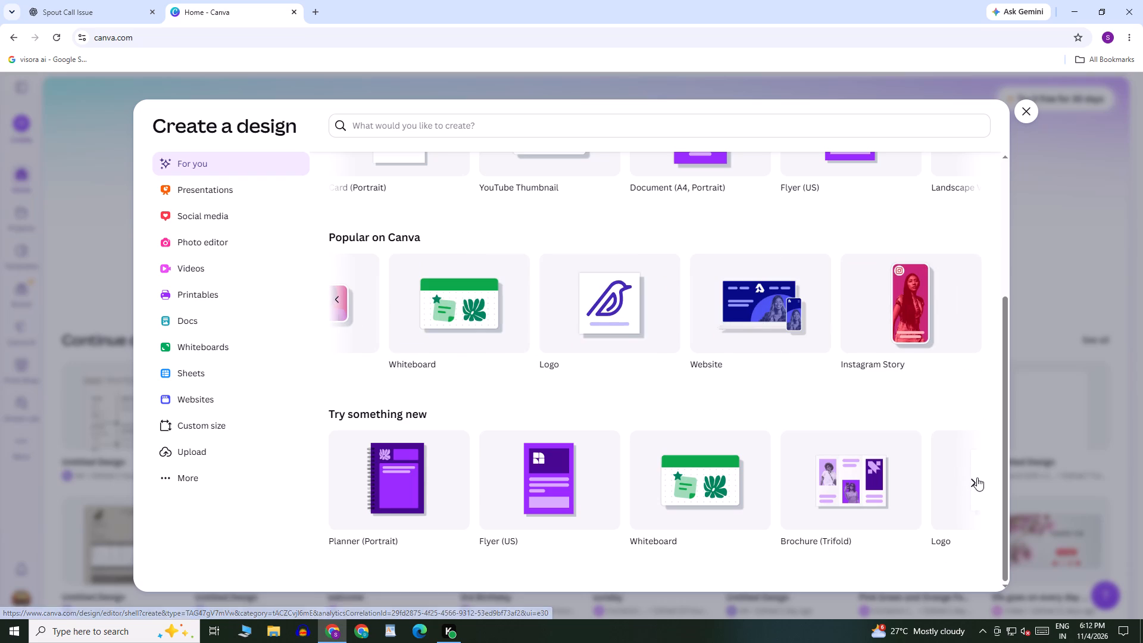
# Search the design types for "resturent menu" and create a new blank Menu (Landscape) design.
pyautogui.click(416, 129)
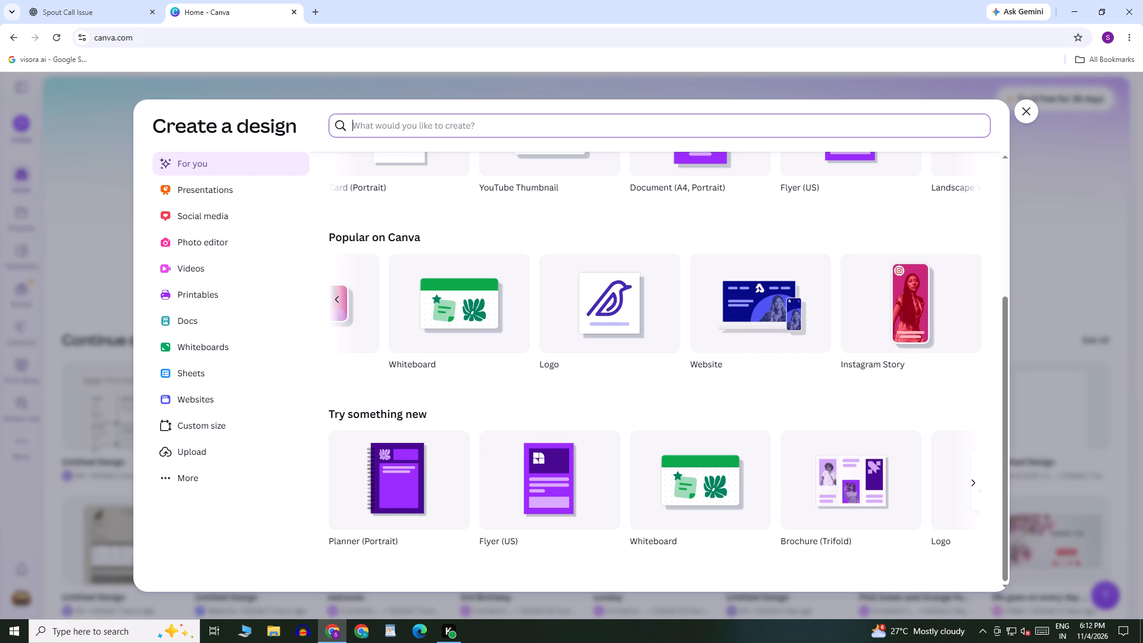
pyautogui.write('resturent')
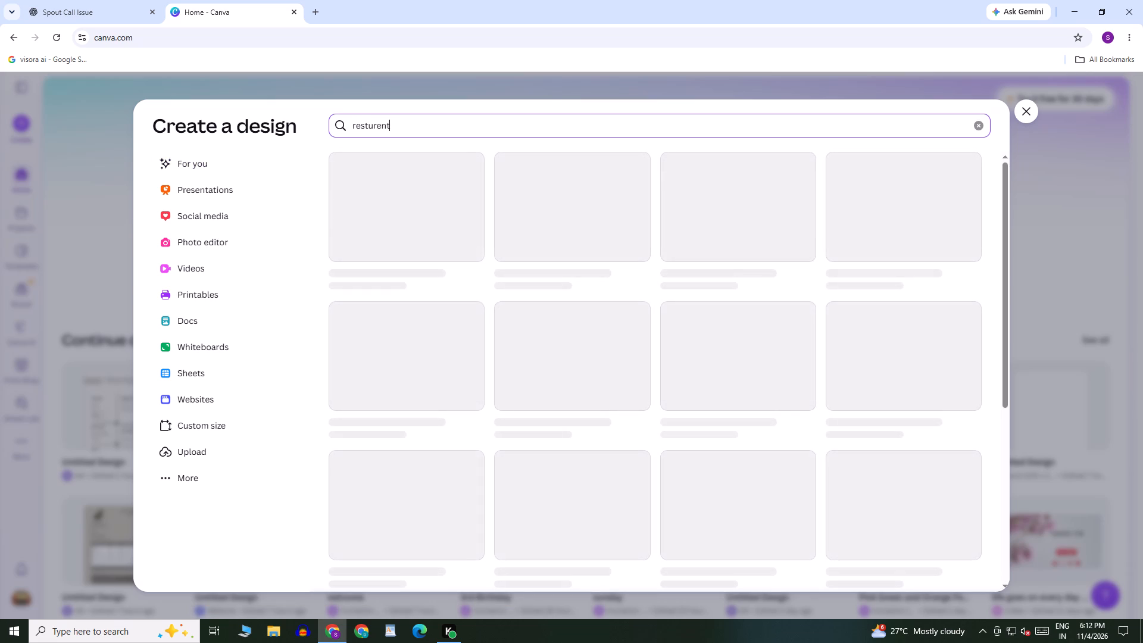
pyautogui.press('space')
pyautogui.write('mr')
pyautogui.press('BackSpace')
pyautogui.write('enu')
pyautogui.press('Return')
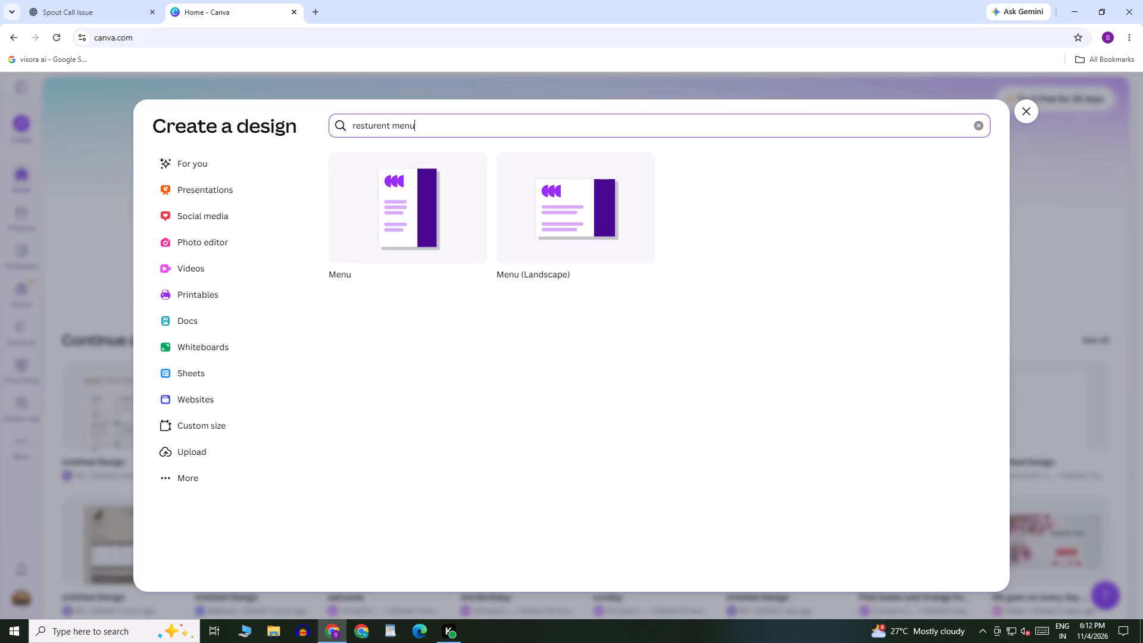
pyautogui.click(594, 214)
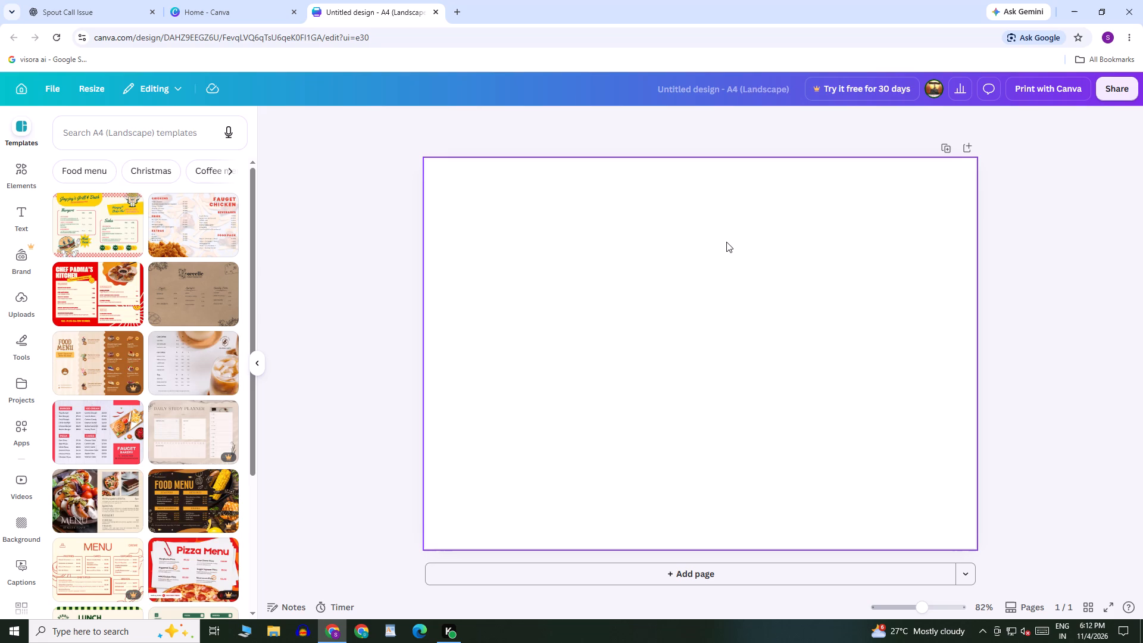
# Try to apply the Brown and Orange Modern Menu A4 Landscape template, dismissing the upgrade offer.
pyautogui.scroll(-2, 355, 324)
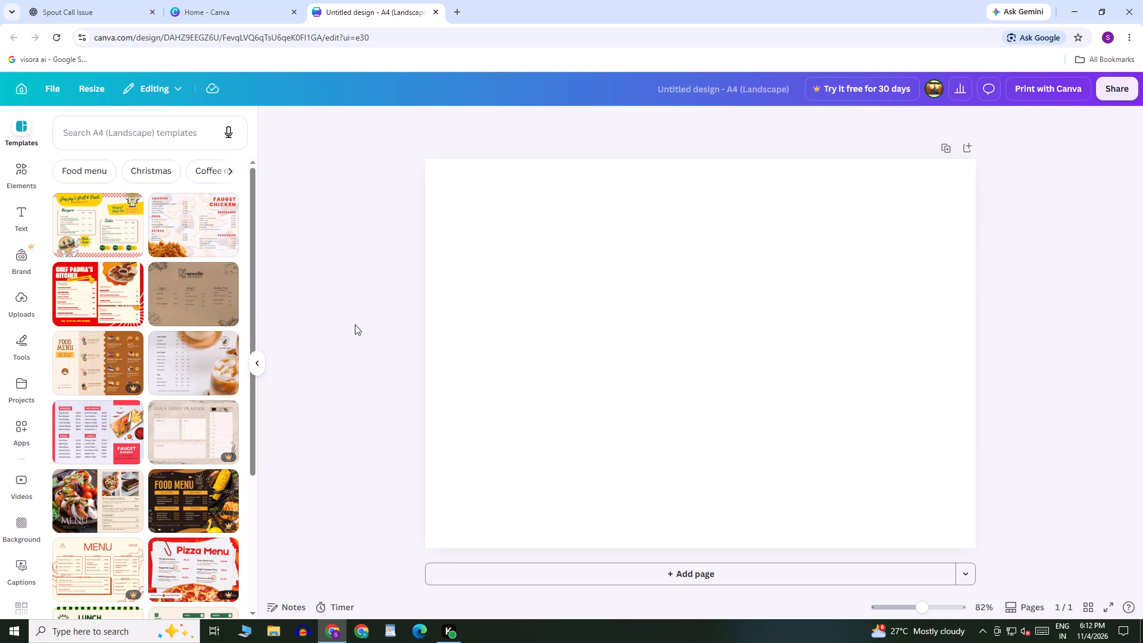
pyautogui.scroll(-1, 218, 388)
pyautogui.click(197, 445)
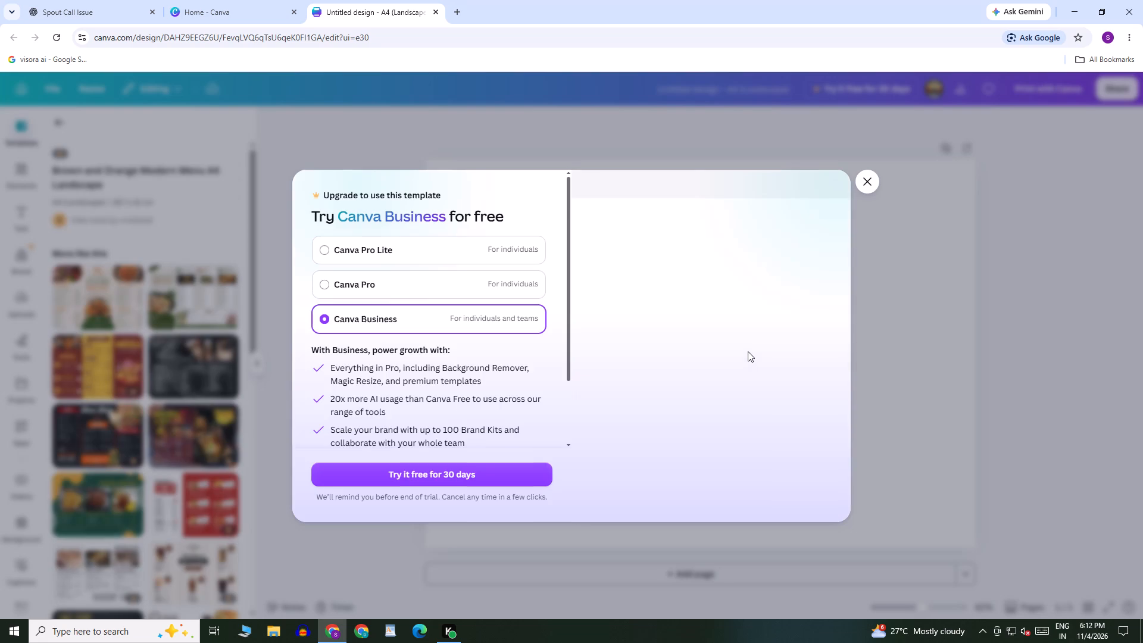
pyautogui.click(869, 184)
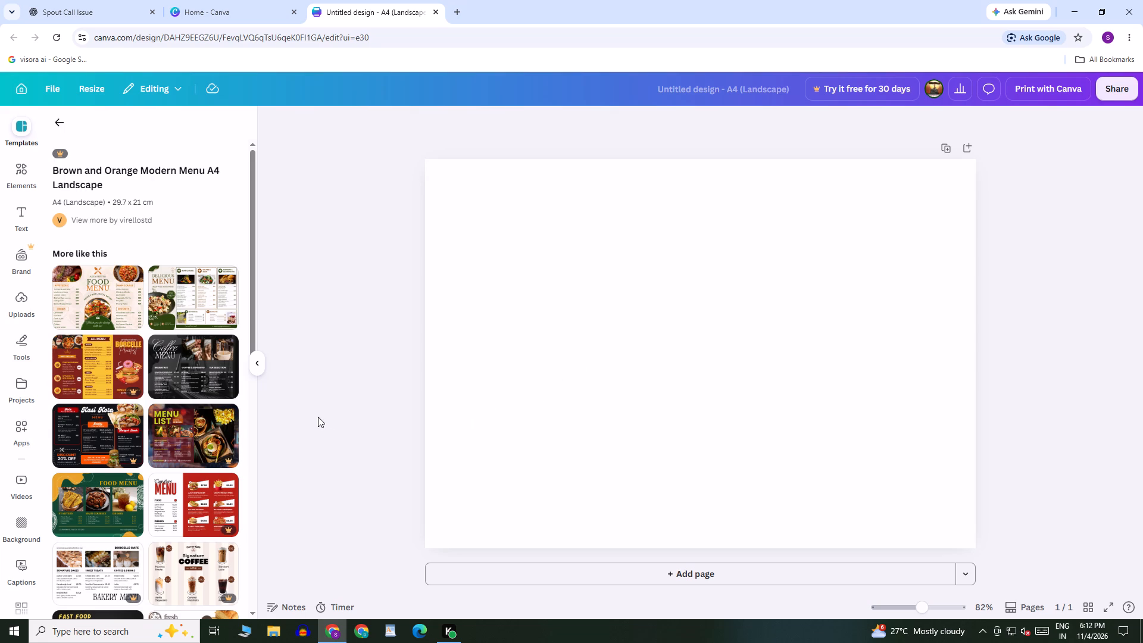
# Apply the Beige Green and Orange Modern Restaurant Menu Flyer template to the blank page.
pyautogui.click(108, 308)
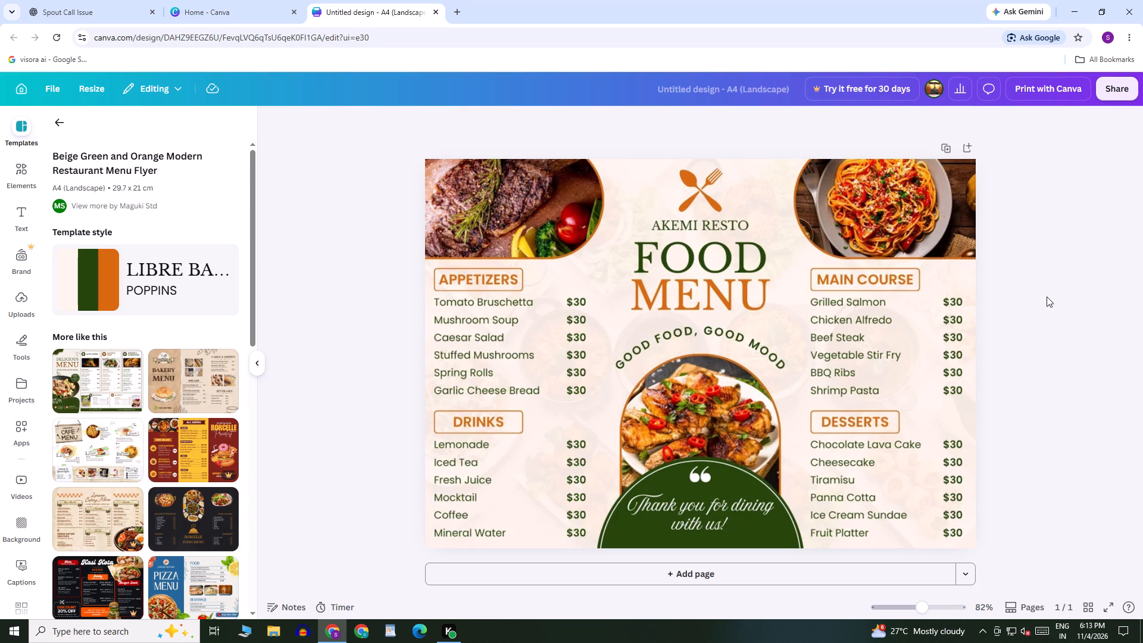
pyautogui.scroll(1, 1047, 296)
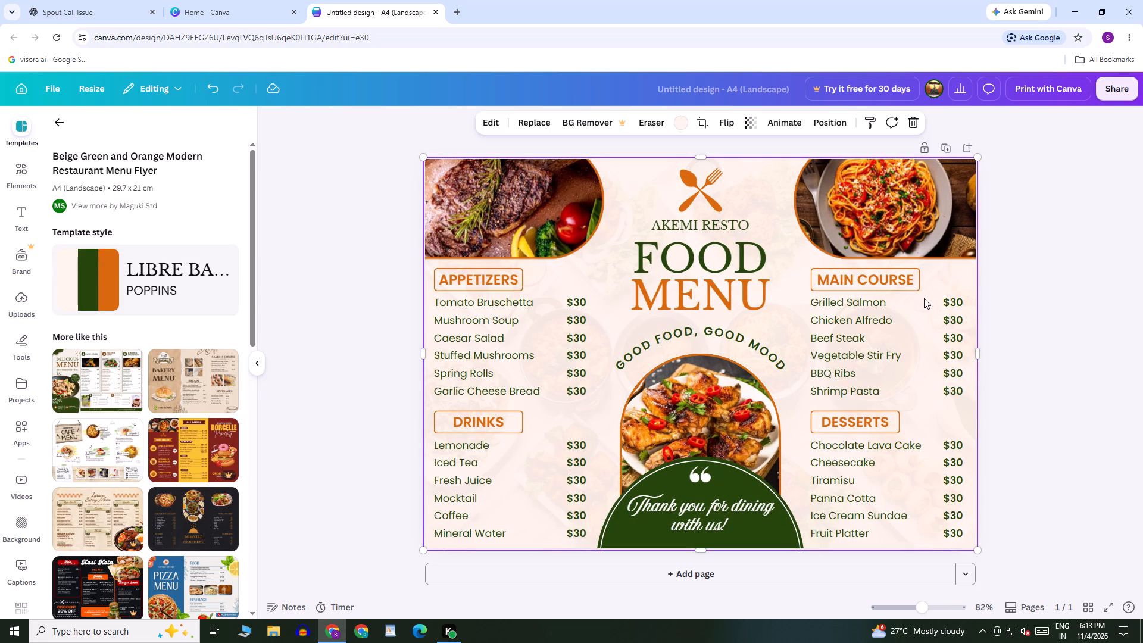
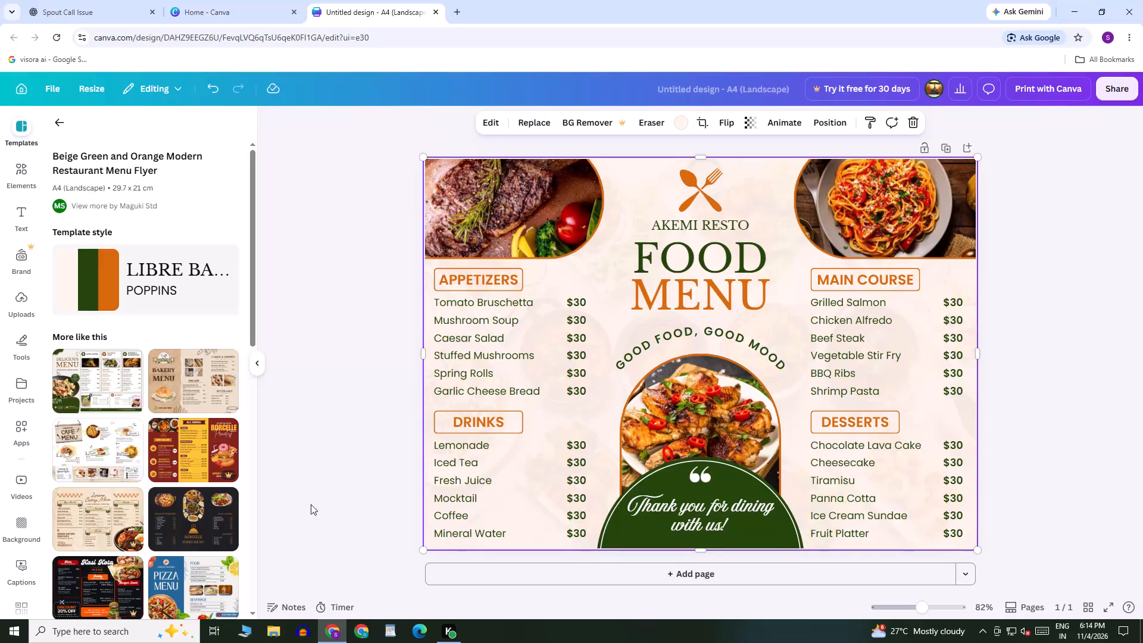
# Look through the similar menu designs suggested for the Beige Green and Orange Modern Restaurant Menu Flyer template.
pyautogui.scroll(-3, 149, 454)
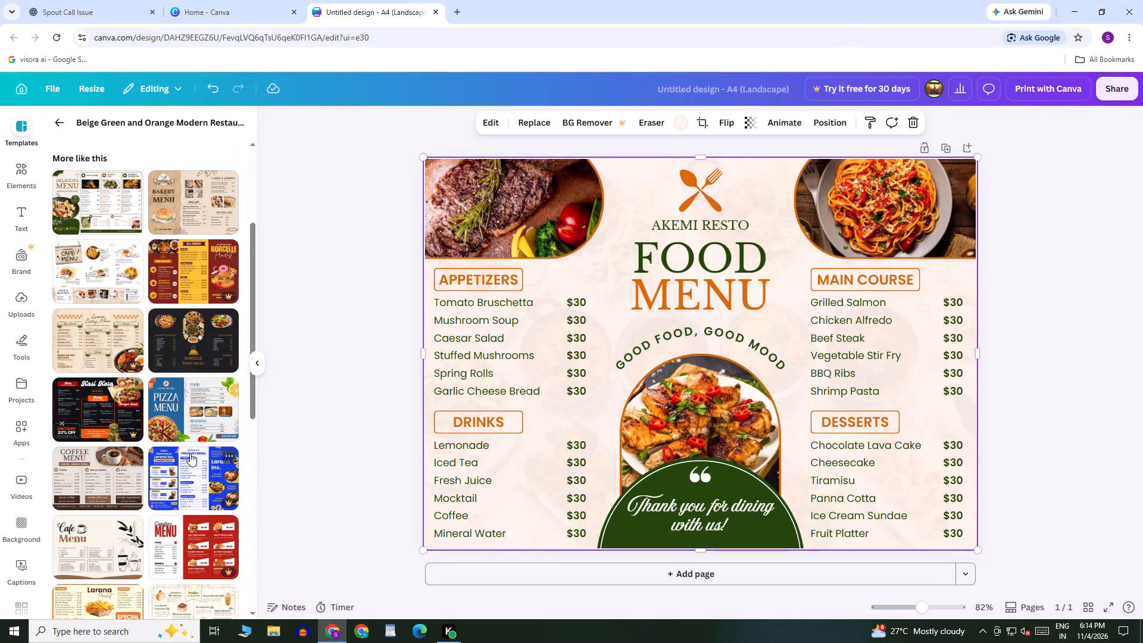
pyautogui.scroll(-4, 190, 453)
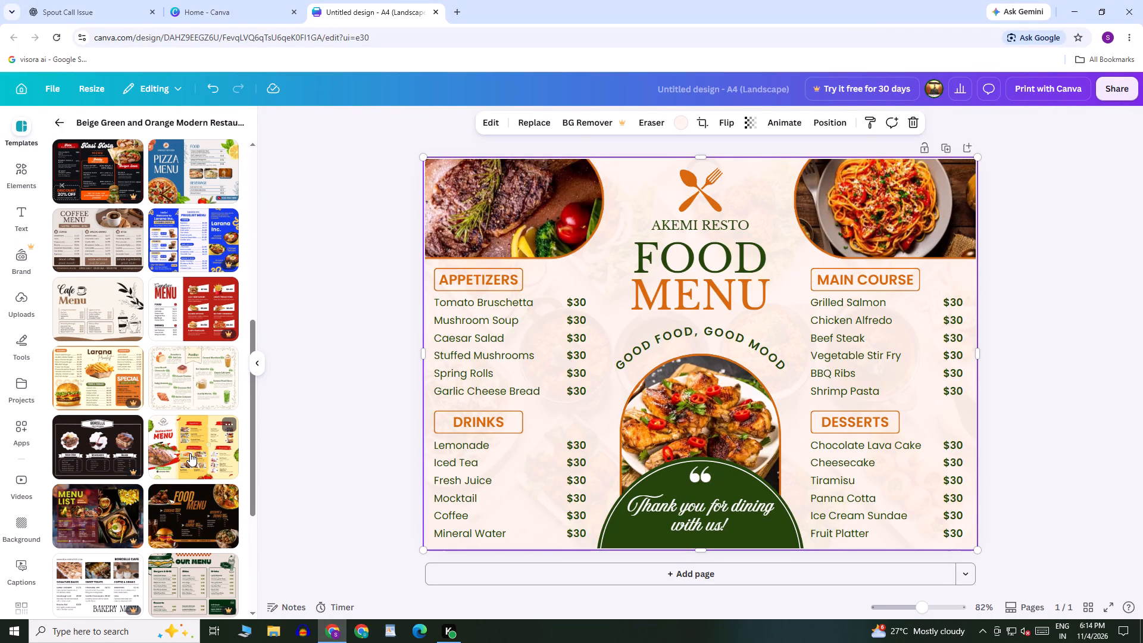
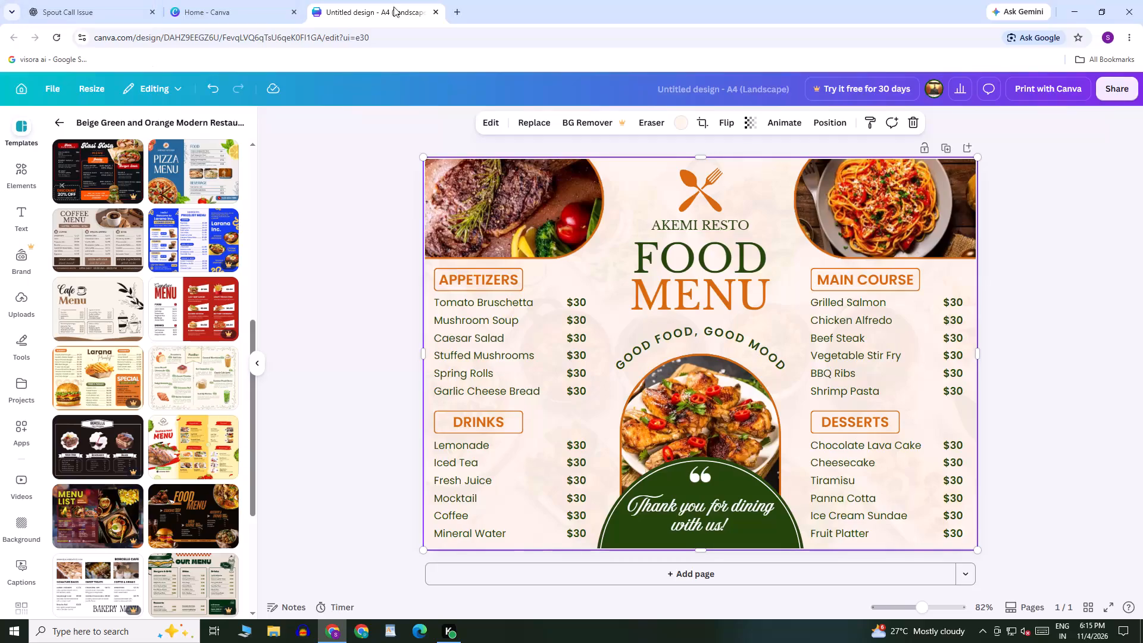
# Search Google in a new browser tab for "magic data palteform".
pyautogui.click(451, 10)
pyautogui.click(488, 235)
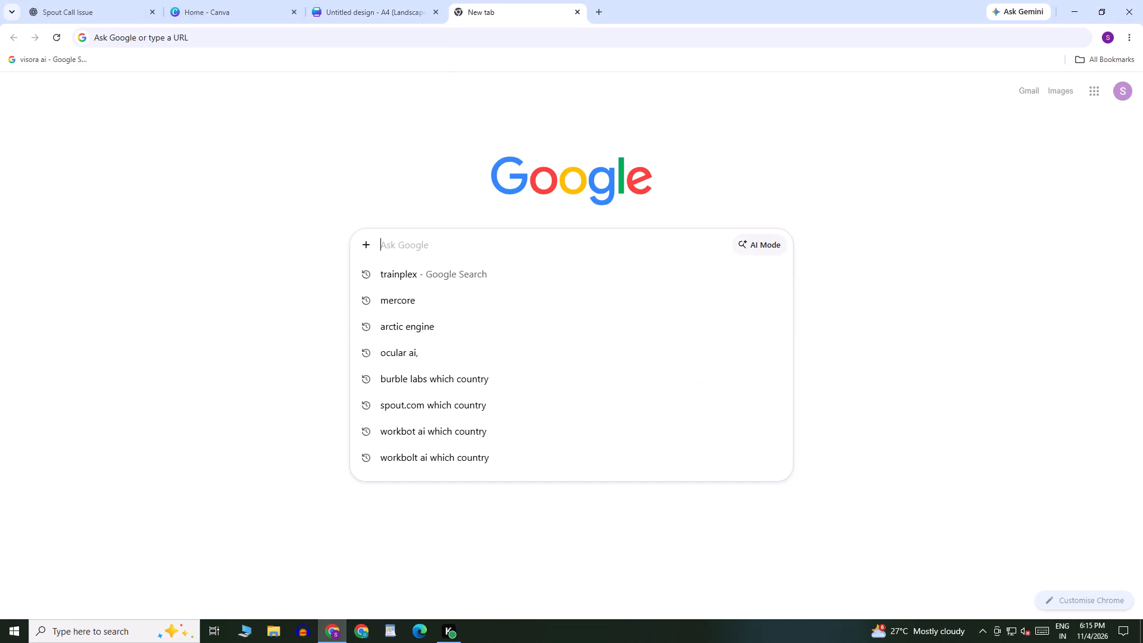
pyautogui.write('magi')
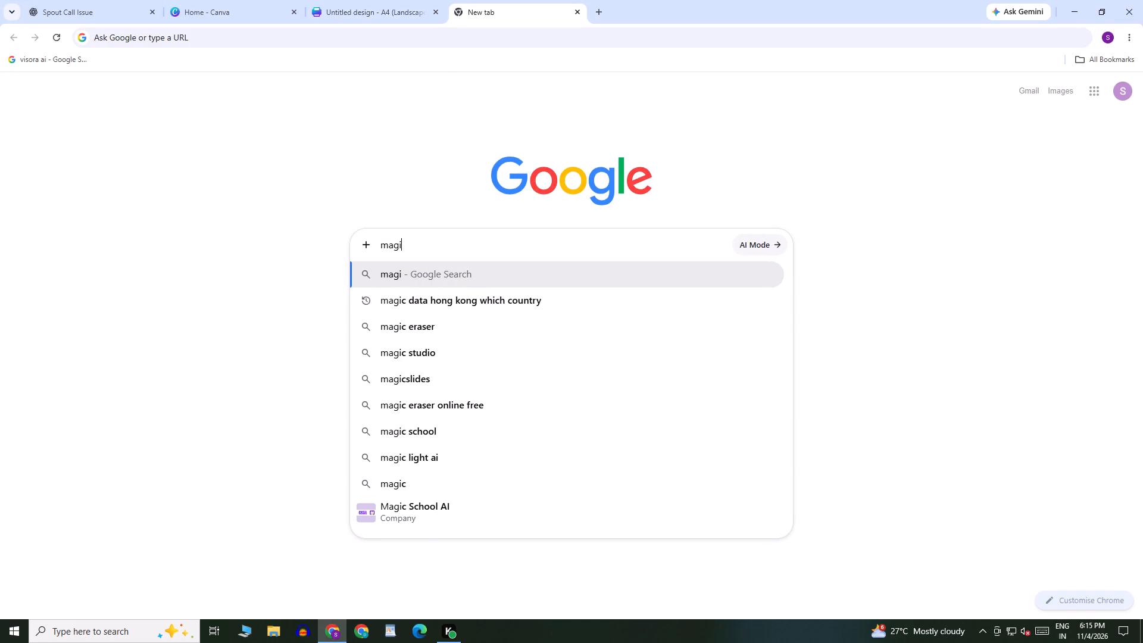
pyautogui.write('c data palteform')
pyautogui.press('space')
pyautogui.press('Return')
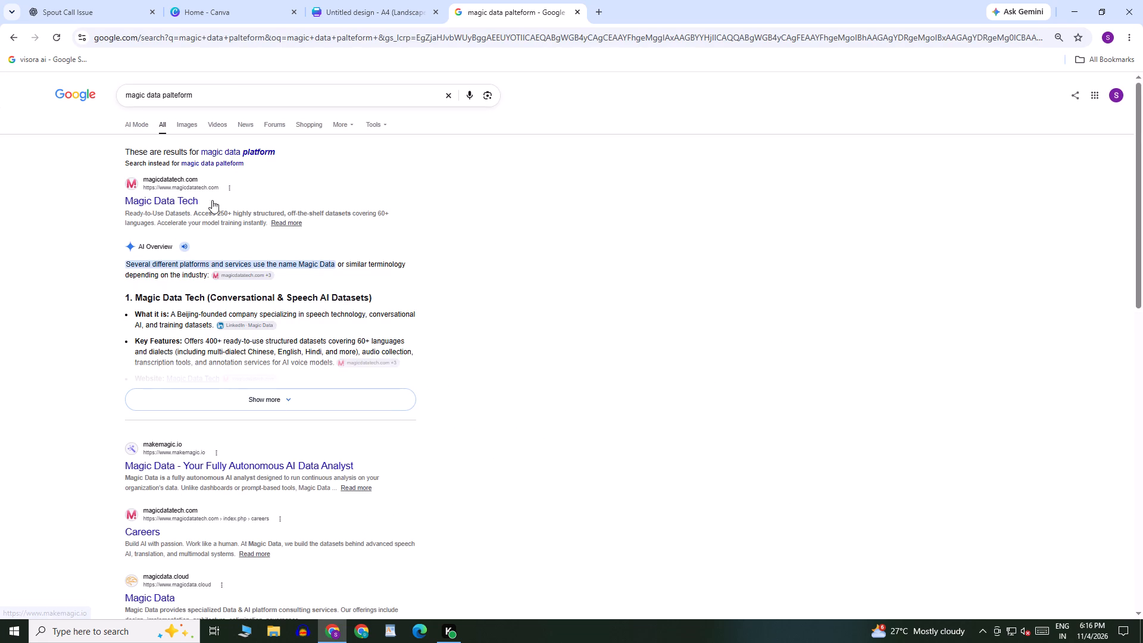
# Open the Magic Data Tech search result in a new tab and look through its home page down to the footer.
pyautogui.rightClick(185, 201)
pyautogui.click(215, 216)
pyautogui.click(627, 0)
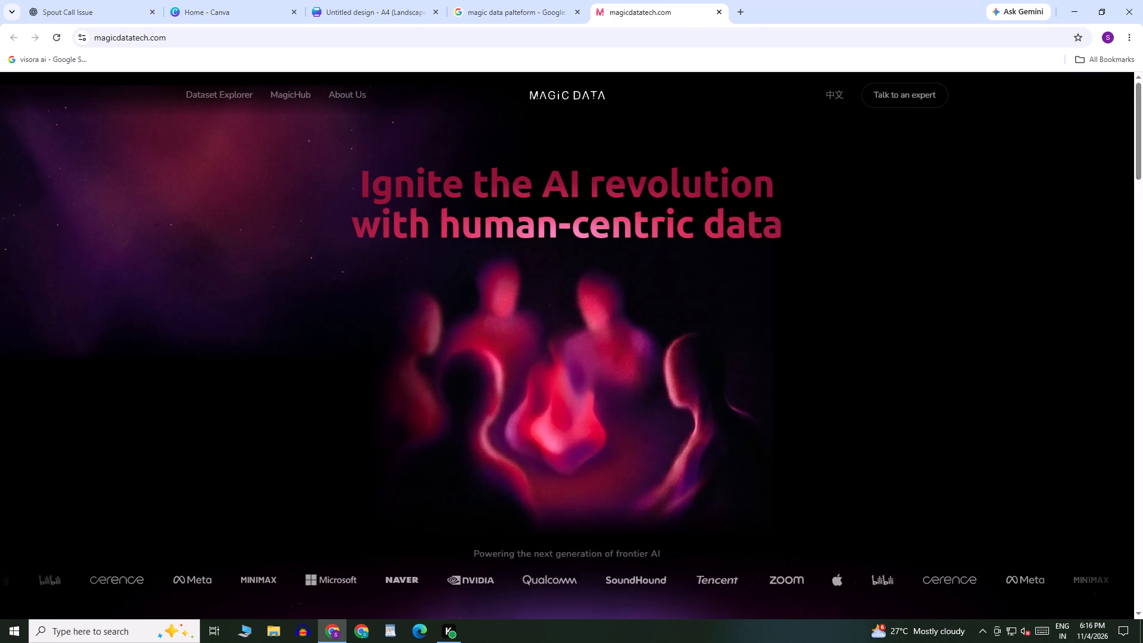
pyautogui.scroll(-1, 571, 228)
pyautogui.scroll(-14, 608, 278)
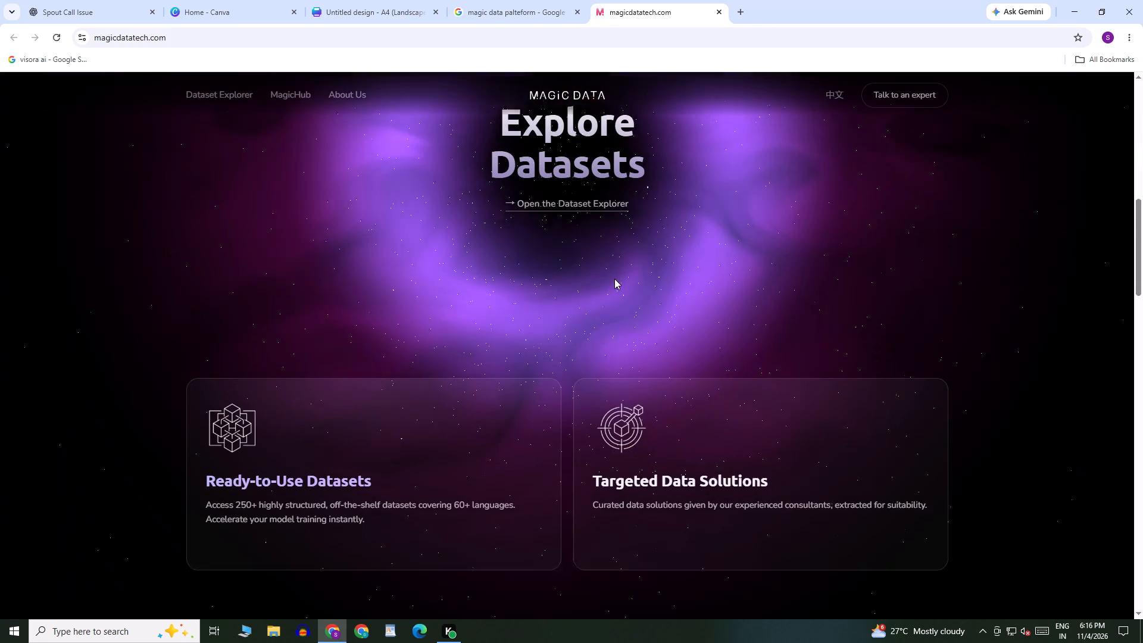
pyautogui.scroll(-2, 617, 275)
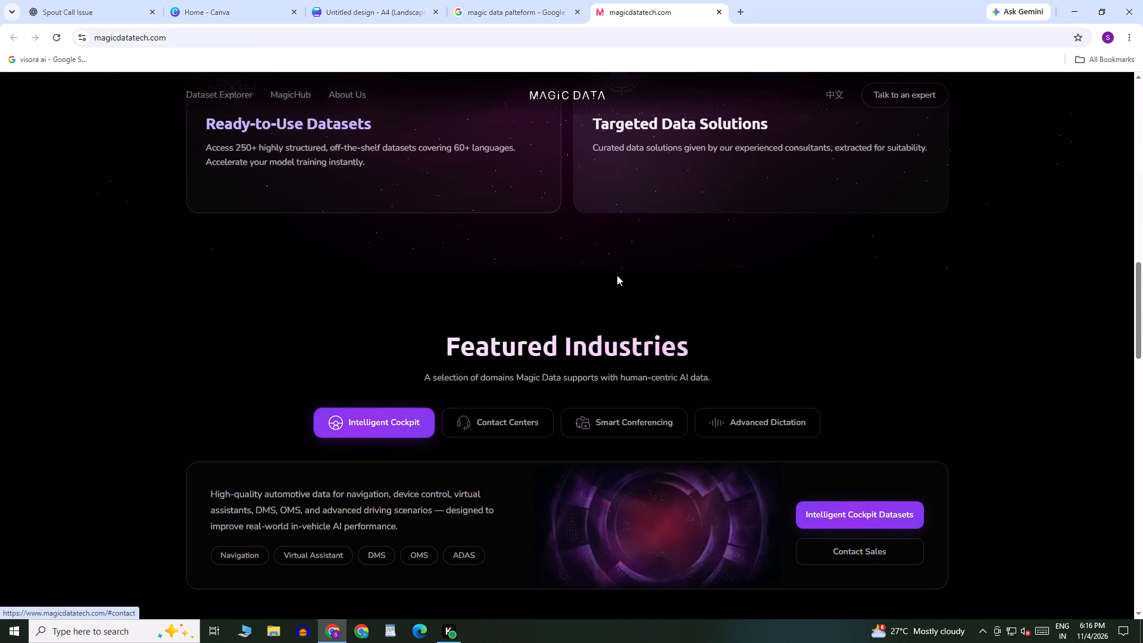
pyautogui.scroll(-7, 617, 275)
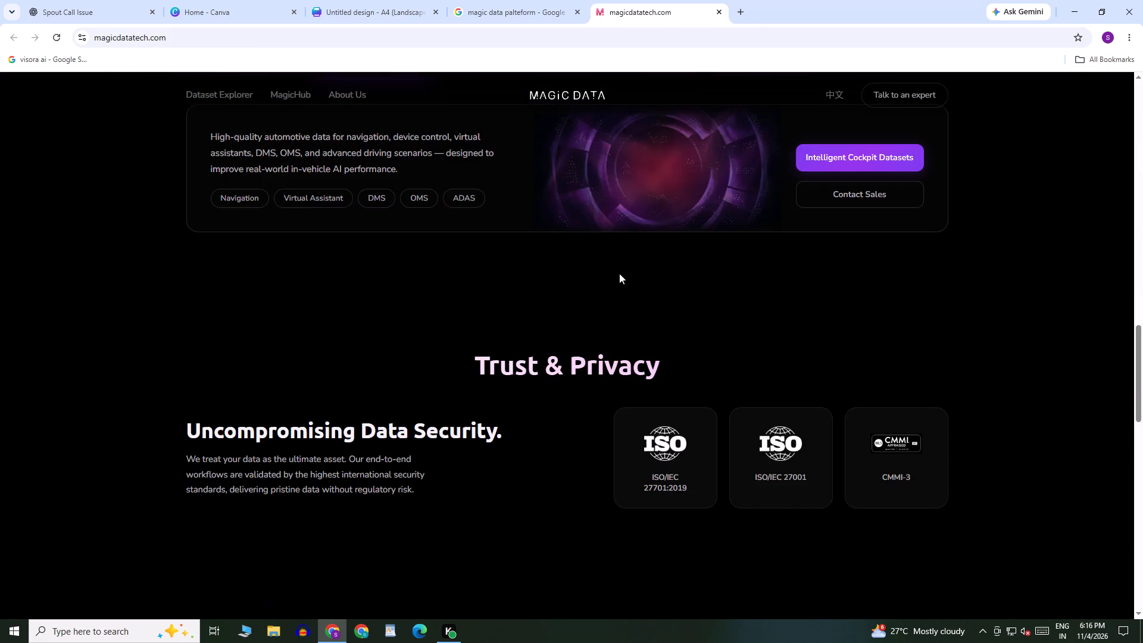
pyautogui.scroll(-5, 622, 271)
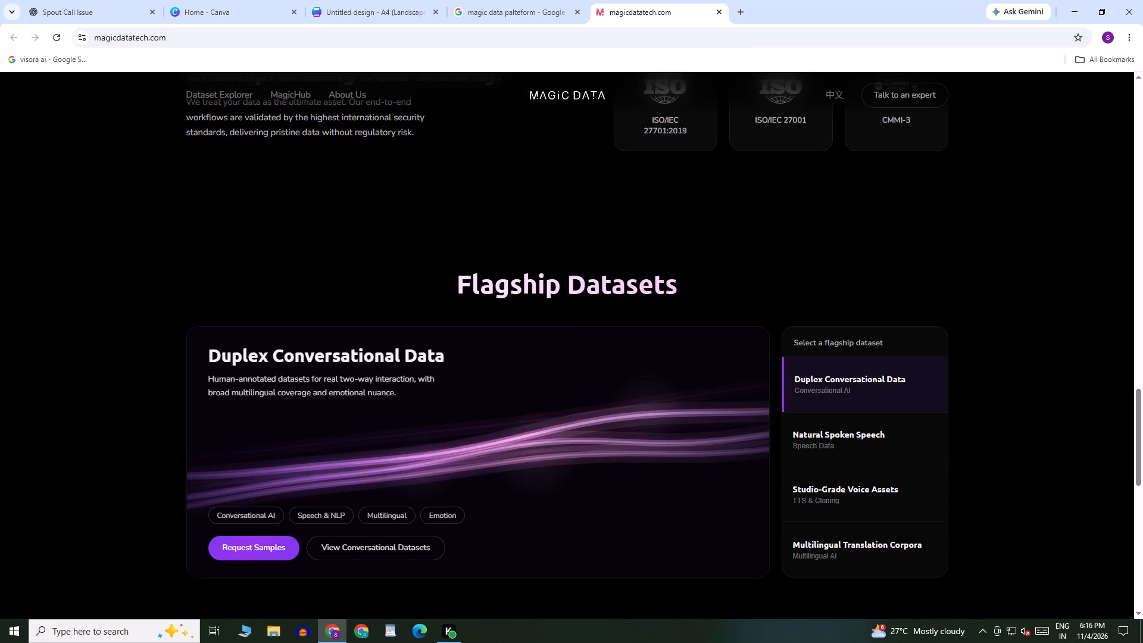
pyautogui.scroll(-14, 624, 269)
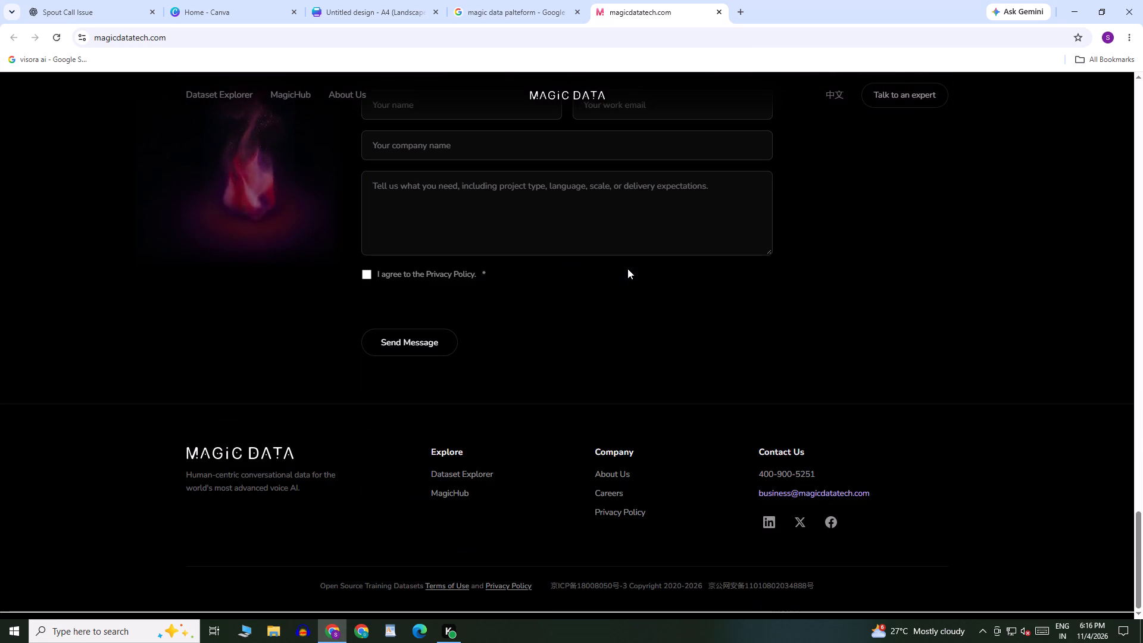
# Open the Magic Data Careers page and look through its sections for information about working there.
pyautogui.click(617, 495)
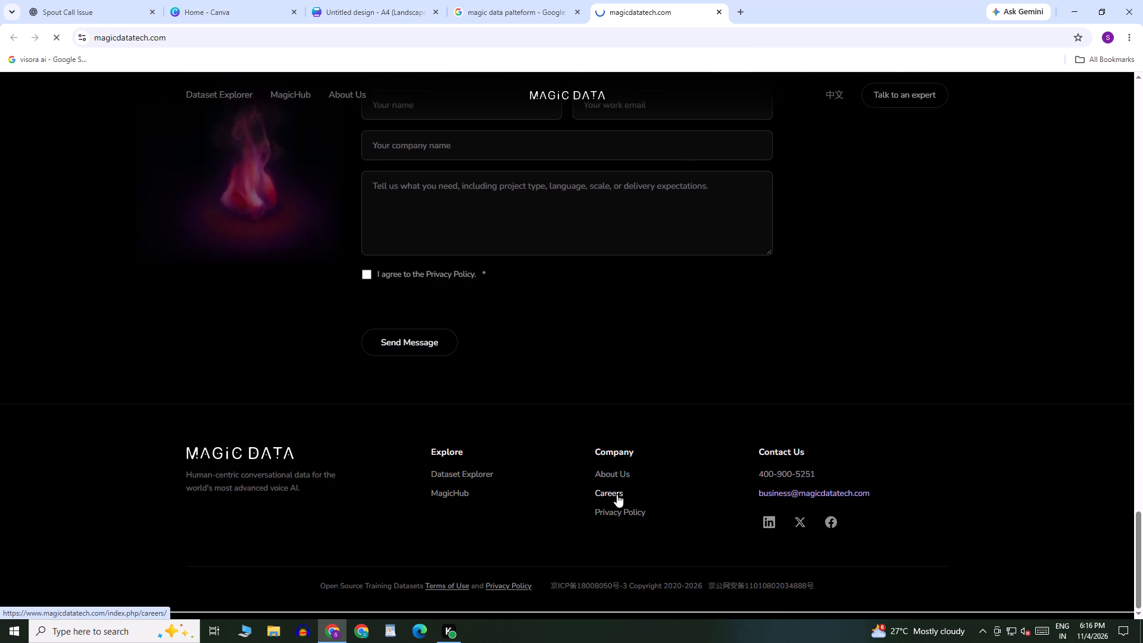
pyautogui.scroll(-4, 648, 414)
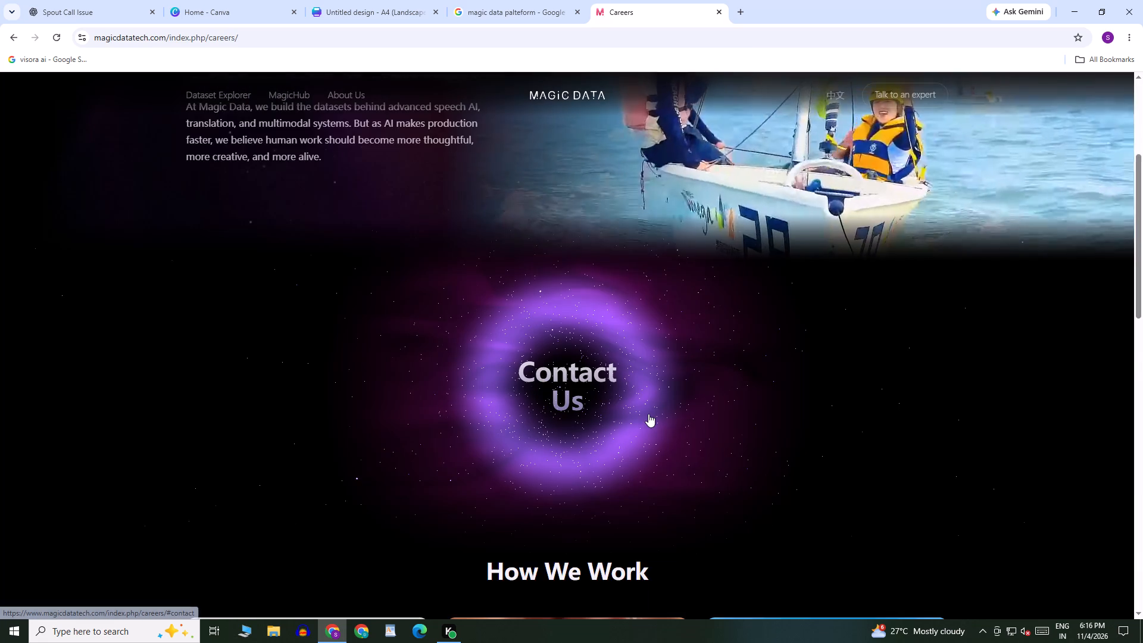
pyautogui.scroll(-10, 648, 414)
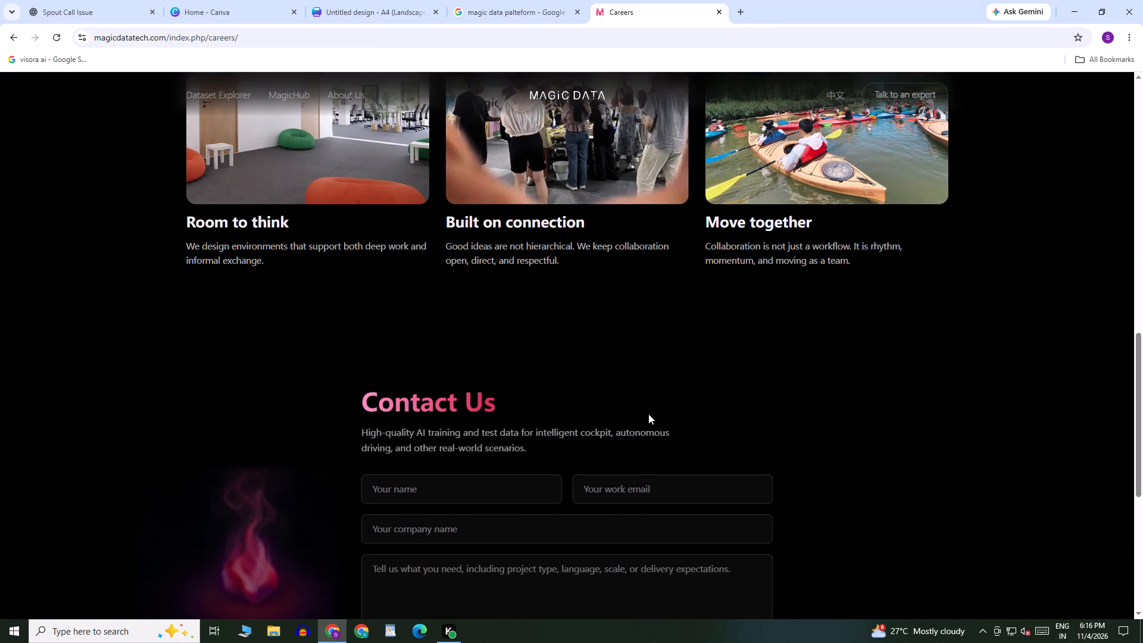
pyautogui.scroll(-2, 648, 414)
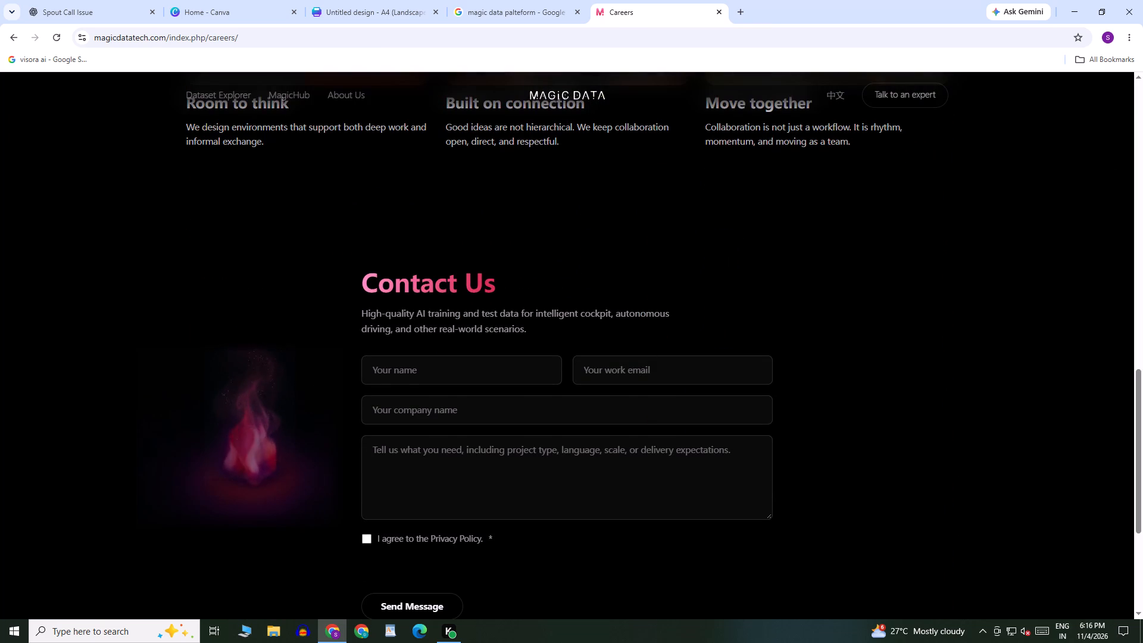
pyautogui.scroll(-5, 648, 414)
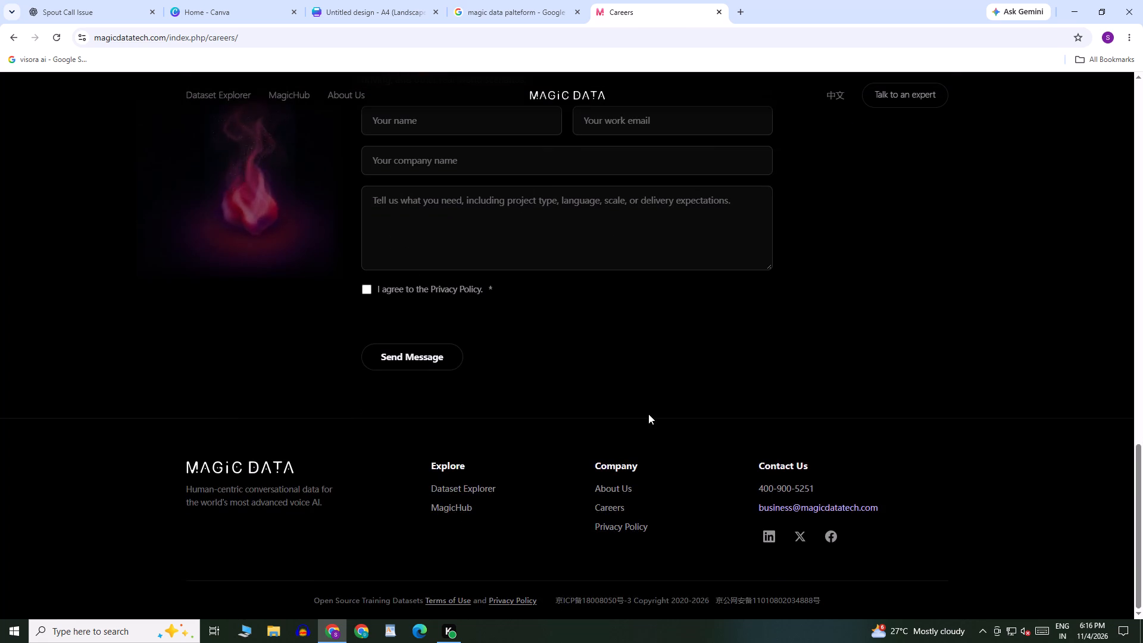
pyautogui.scroll(15, 648, 414)
pyautogui.scroll(6, 649, 413)
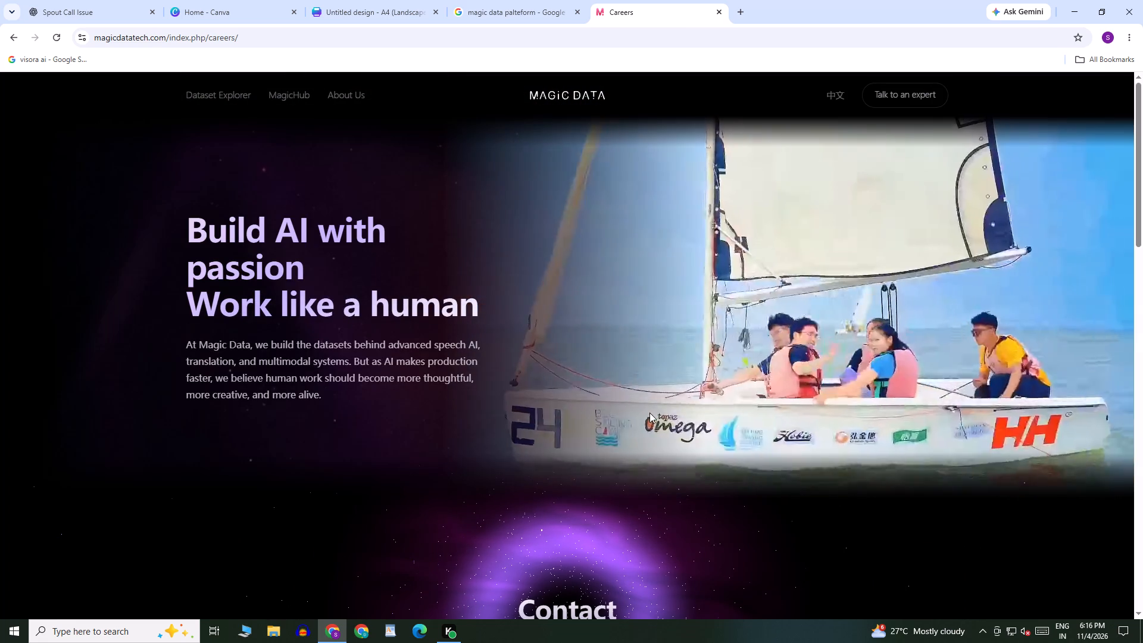
pyautogui.scroll(11, 649, 413)
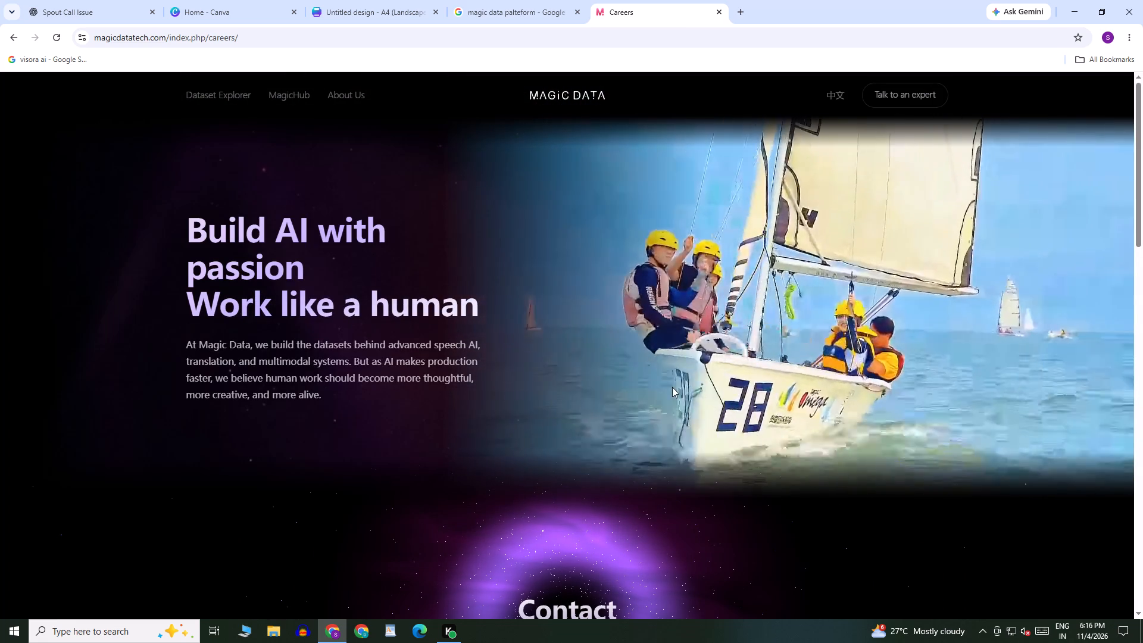
pyautogui.click(668, 312)
pyautogui.scroll(-1, 597, 429)
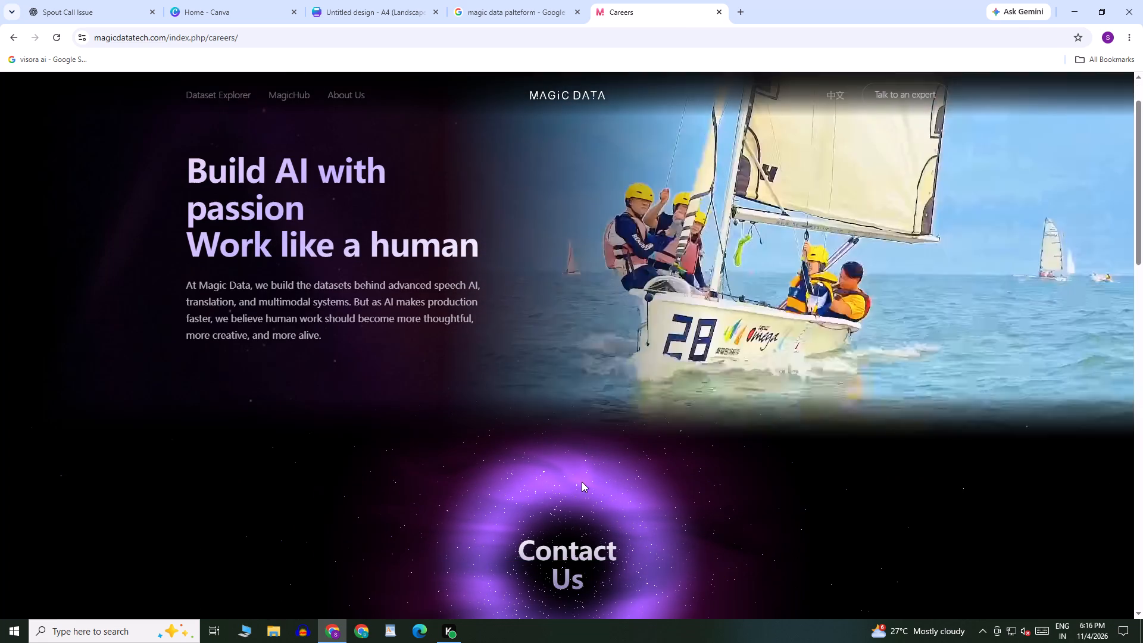
pyautogui.click(578, 502)
# Switch back to the untitled A4 landscape menu design in Canva.
pyautogui.click(533, 0)
pyautogui.click(382, 0)
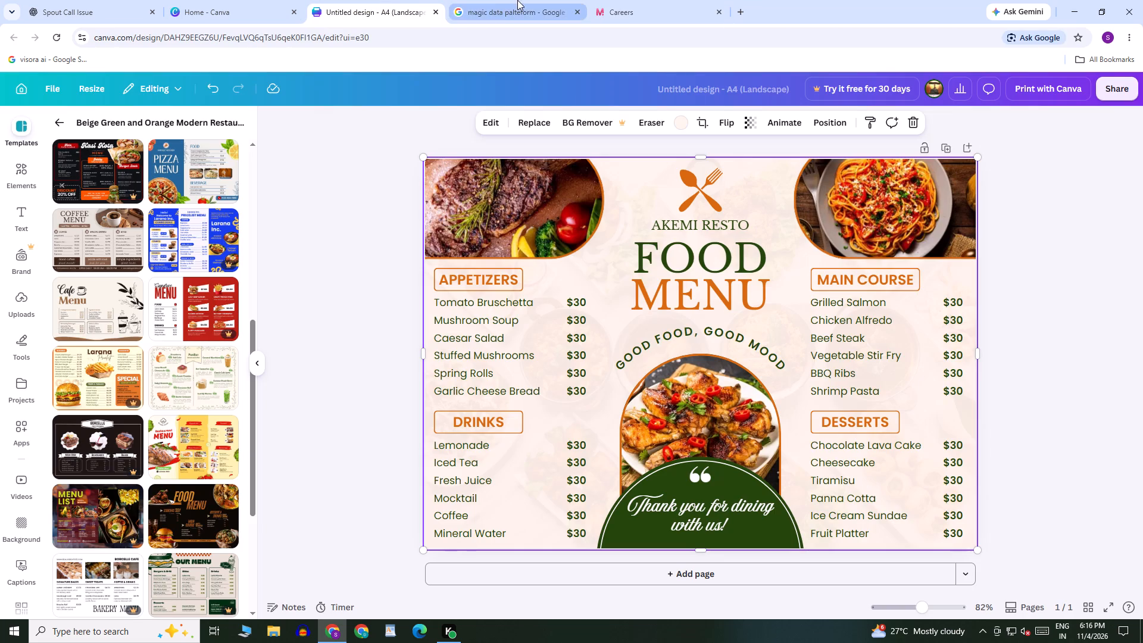
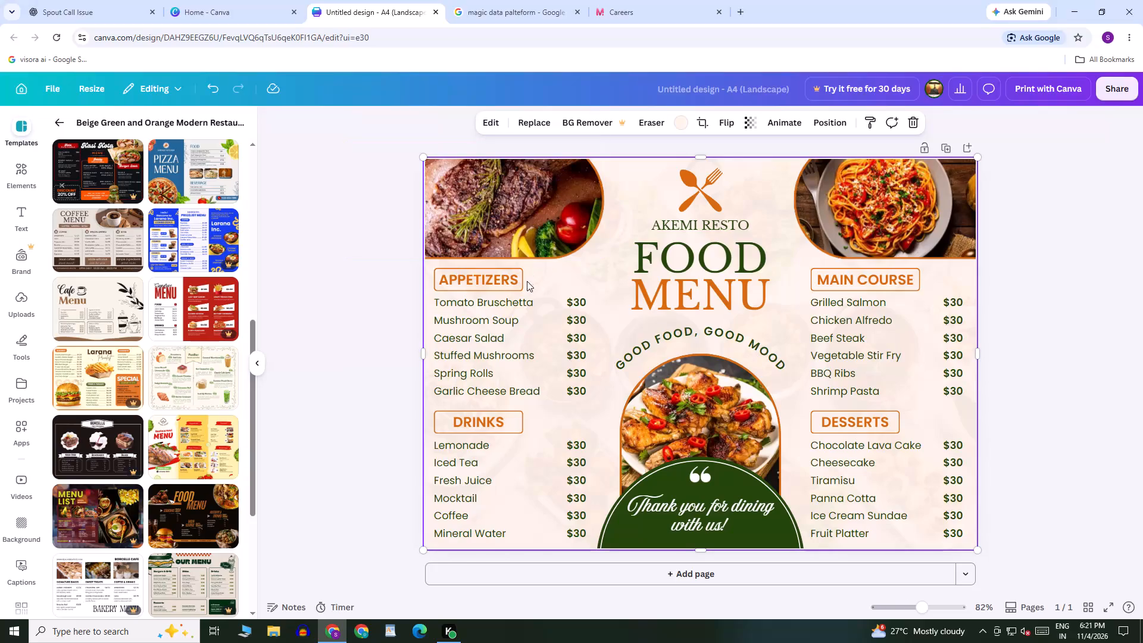
# Replace the first appetizer name, Tomato Bruschetta, with "Paneer Tikka".
pyautogui.click(525, 304)
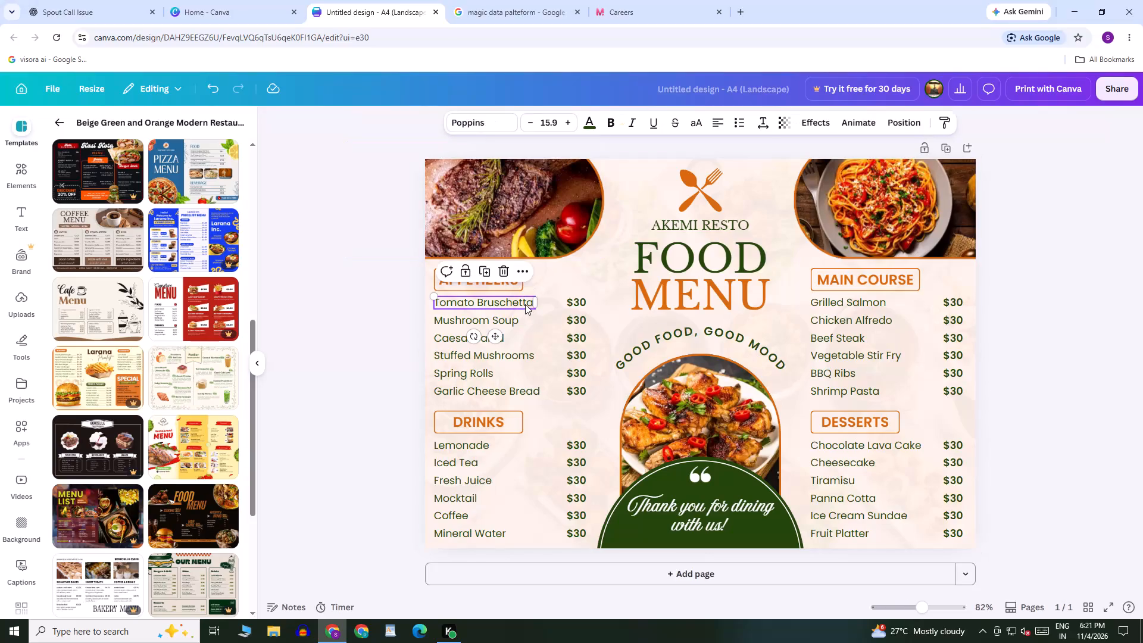
pyautogui.click(549, 279)
pyautogui.click(505, 277)
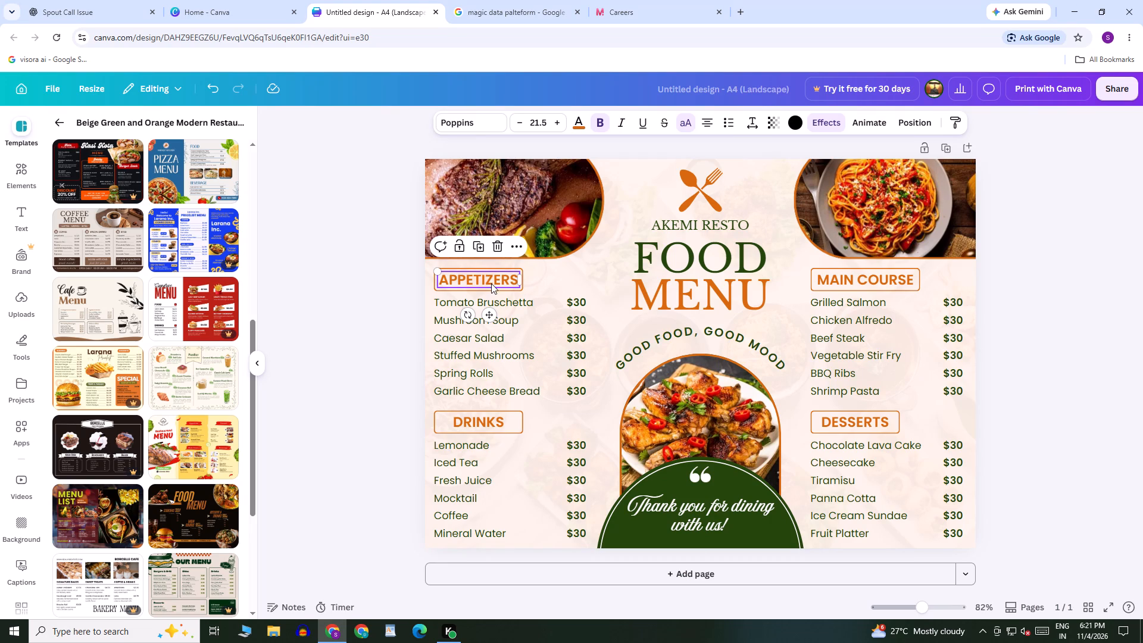
pyautogui.doubleClick(480, 304)
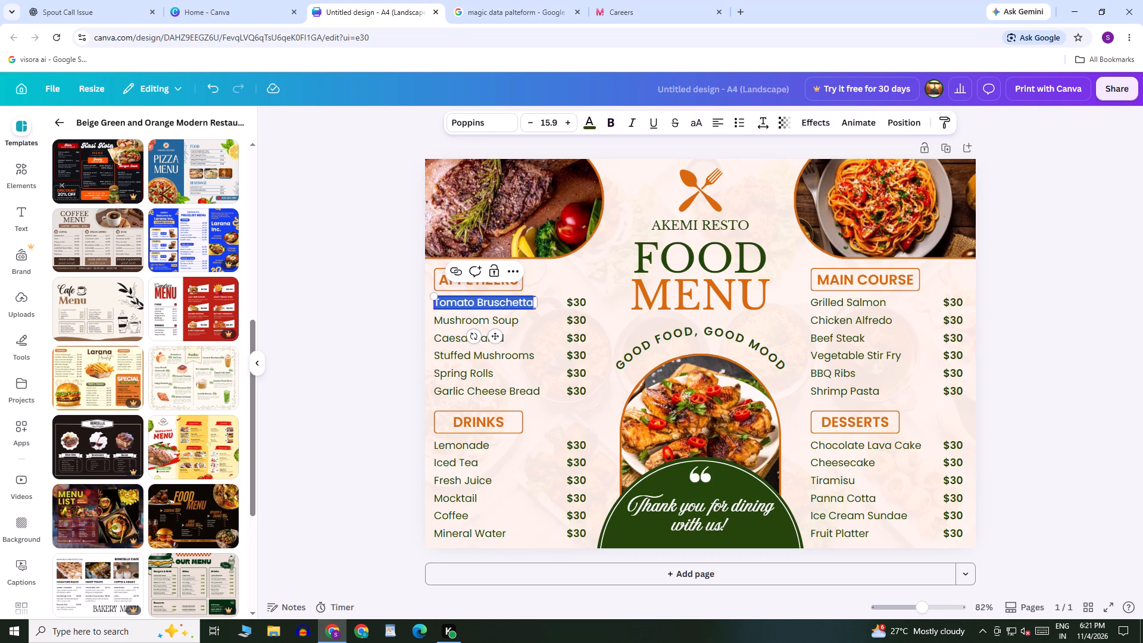
pyautogui.press('BackSpace')
pyautogui.hotkey('shift', 'p')
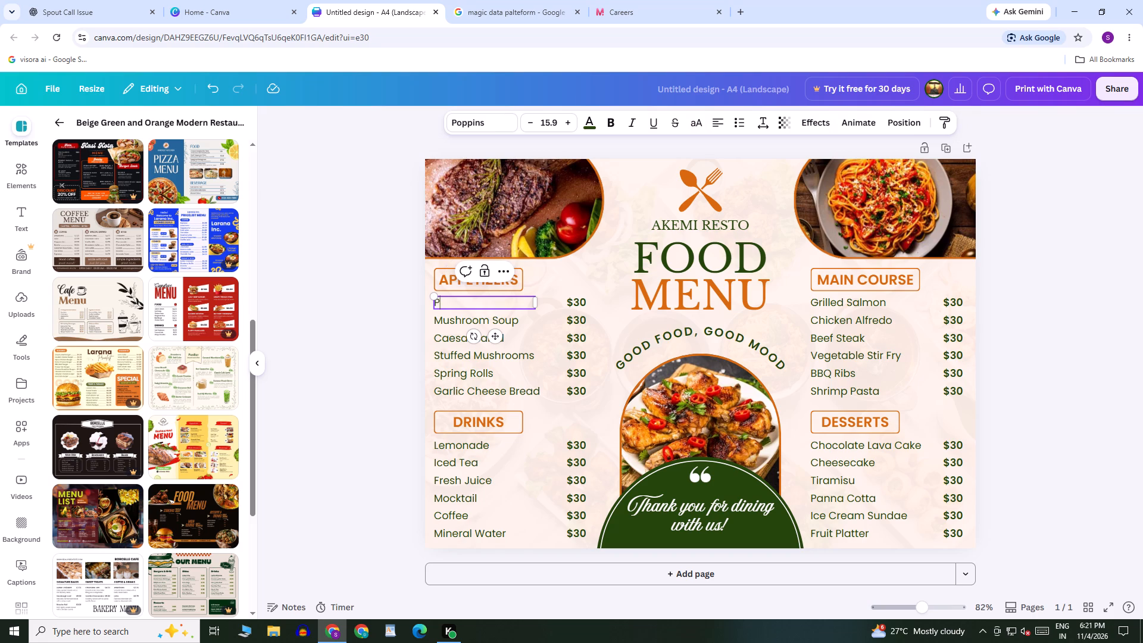
pyautogui.press('a')
pyautogui.write('neer')
pyautogui.press('space')
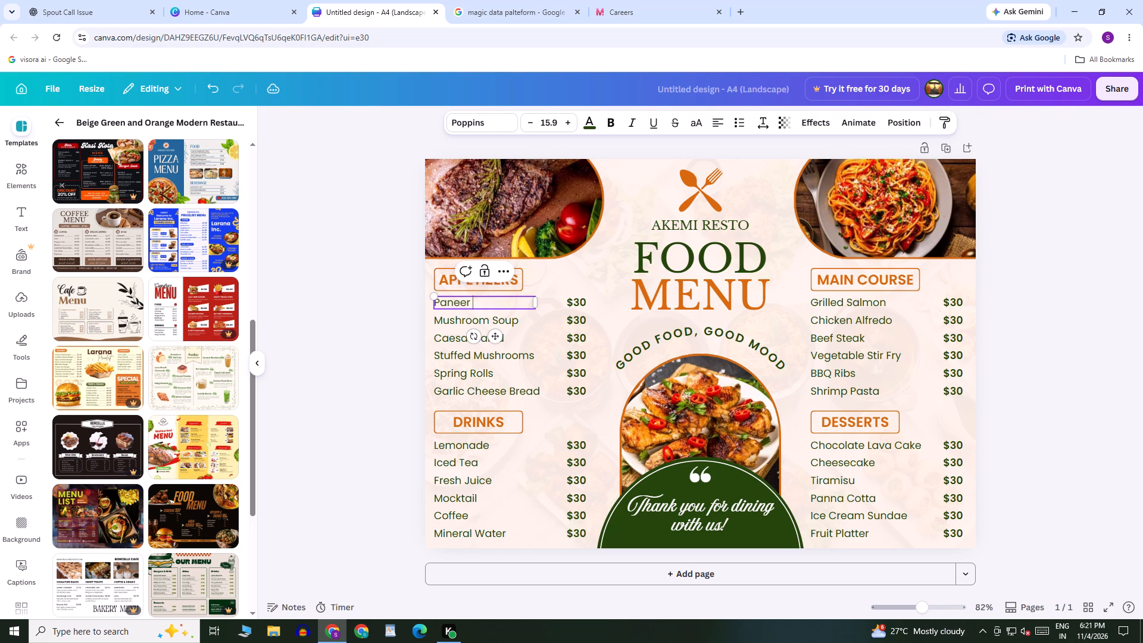
pyautogui.write('Tikka')
# Change the font of the Paneer Tikka item to Canva Sans.
pyautogui.click(481, 124)
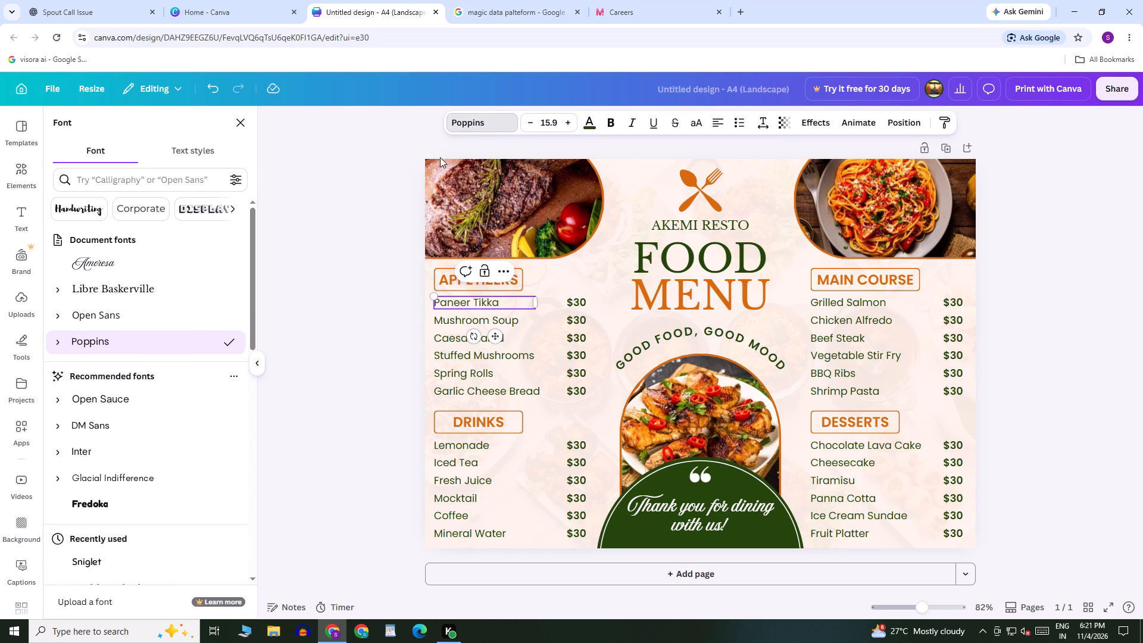
pyautogui.scroll(4, 124, 273)
pyautogui.scroll(-2, 200, 414)
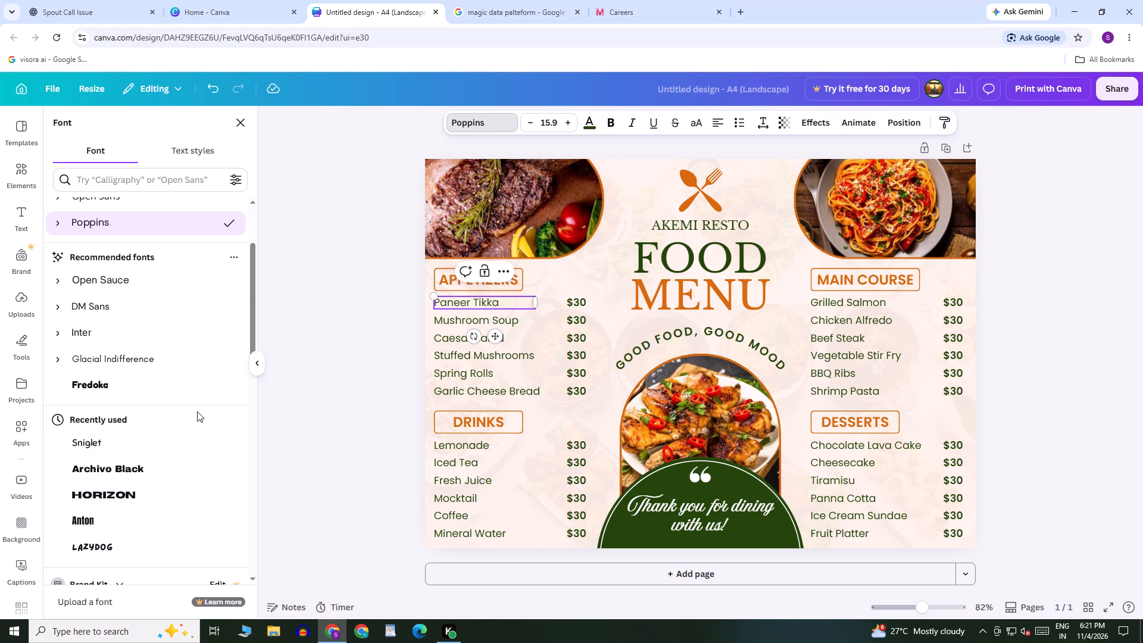
pyautogui.scroll(-1, 197, 411)
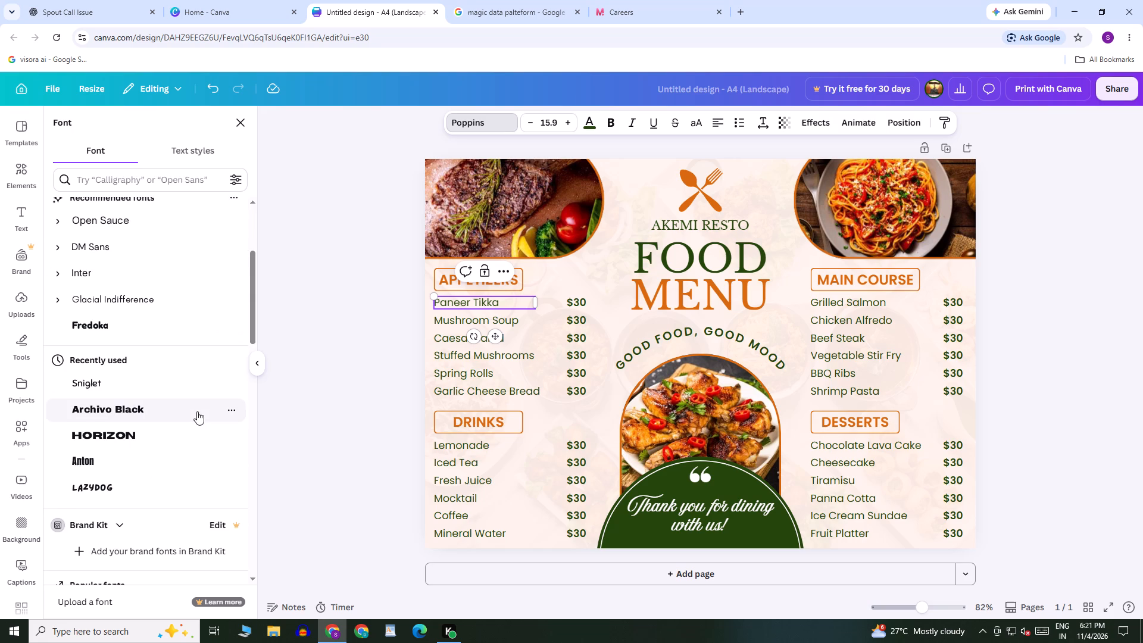
pyautogui.scroll(-3, 197, 411)
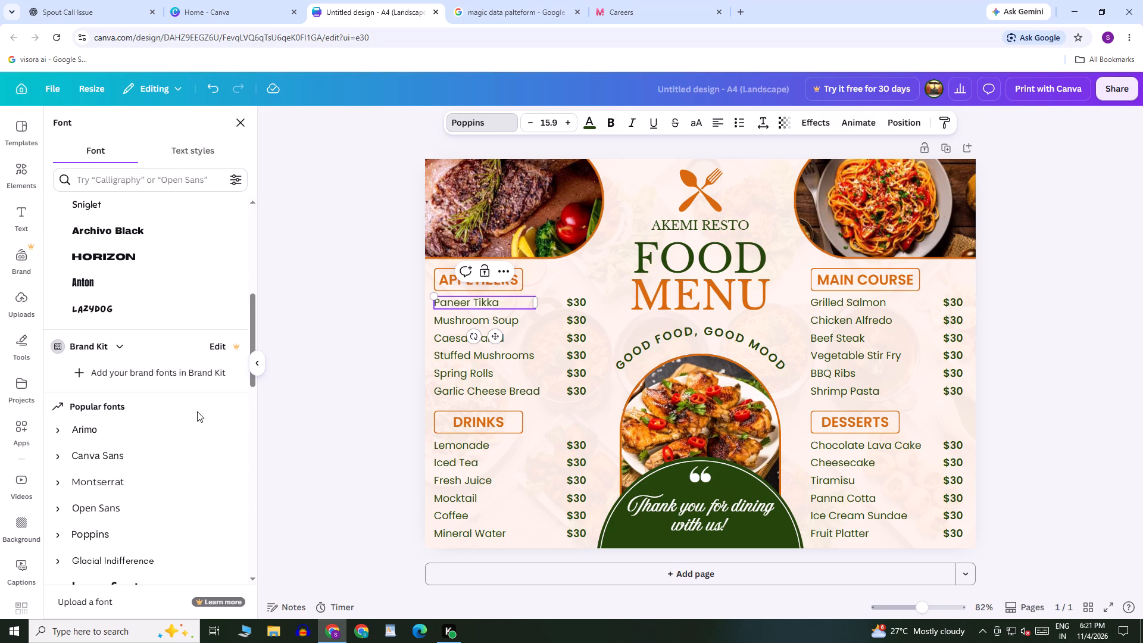
pyautogui.click(196, 451)
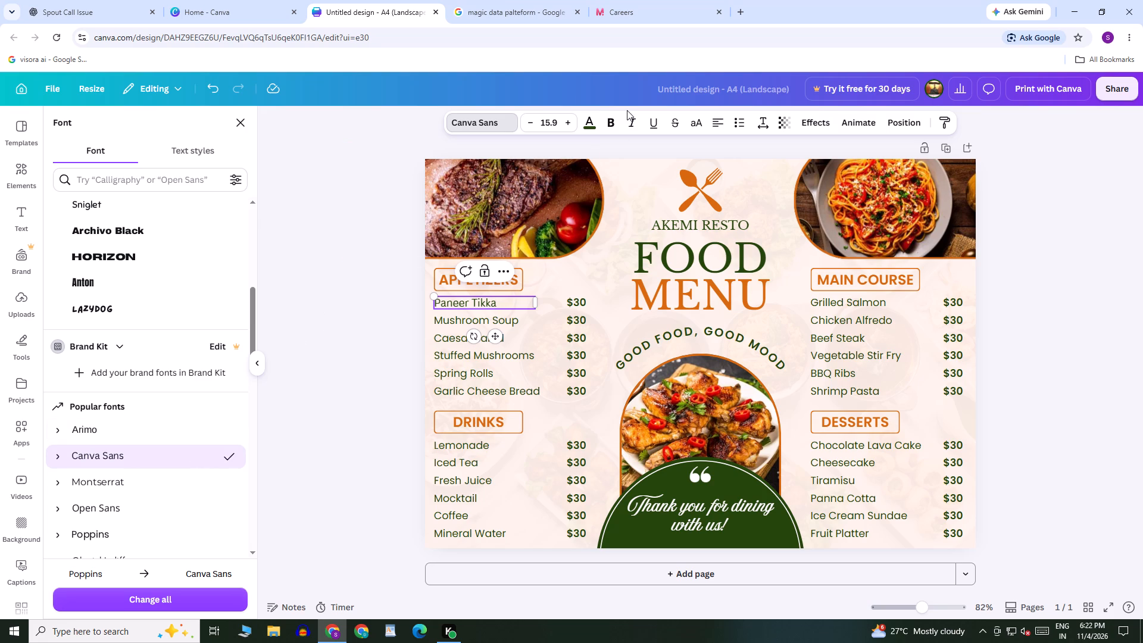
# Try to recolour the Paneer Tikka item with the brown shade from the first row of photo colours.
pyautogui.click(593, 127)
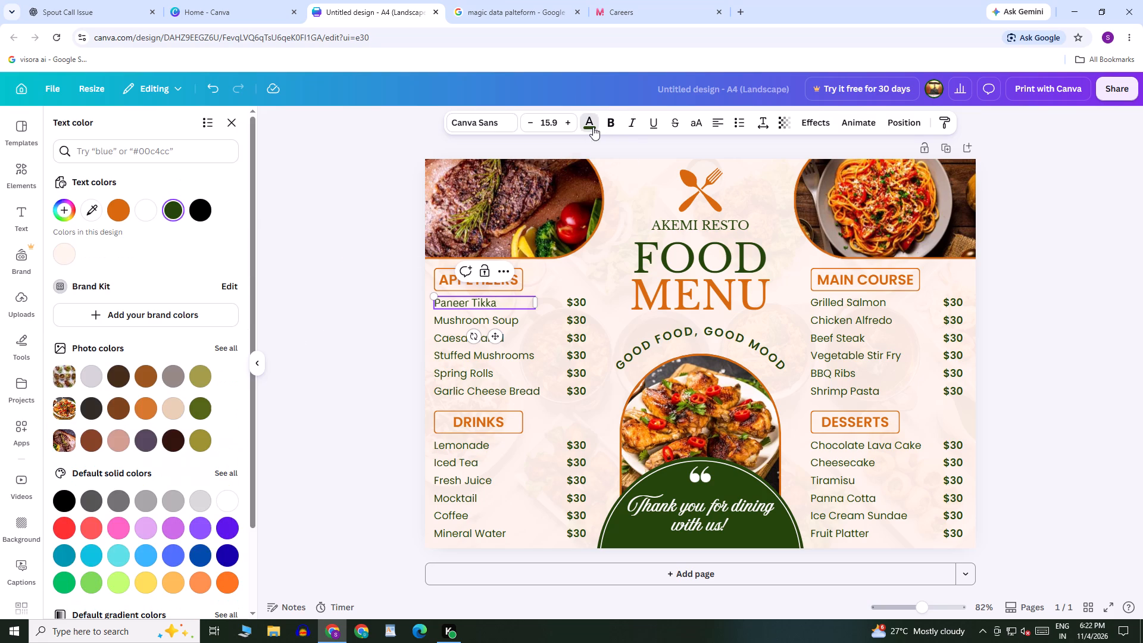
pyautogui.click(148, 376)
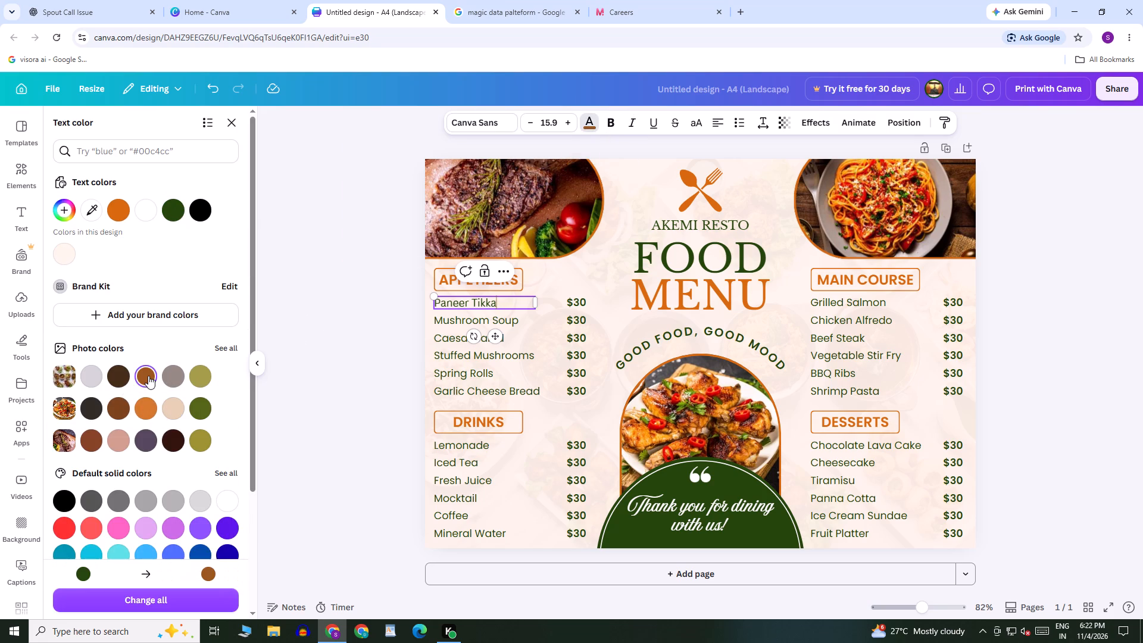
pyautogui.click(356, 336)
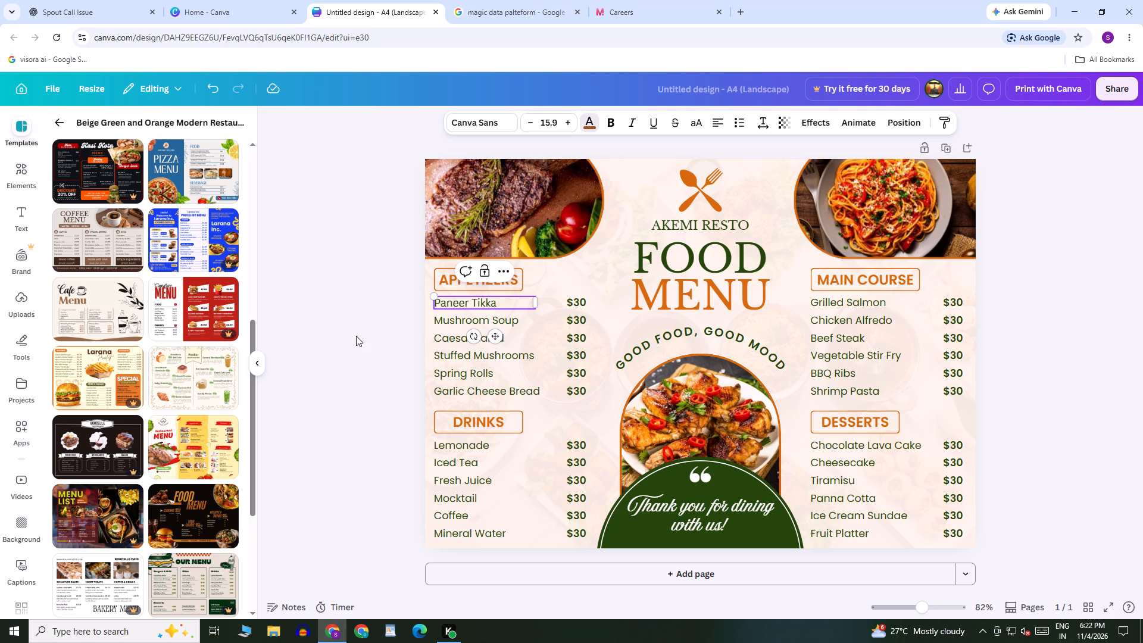
# Recolour the whole Paneer Tikka text with the orange shade from the second row of photo colours.
pyautogui.click(504, 301)
pyautogui.moveTo(504, 301); pyautogui.dragTo(424, 301)
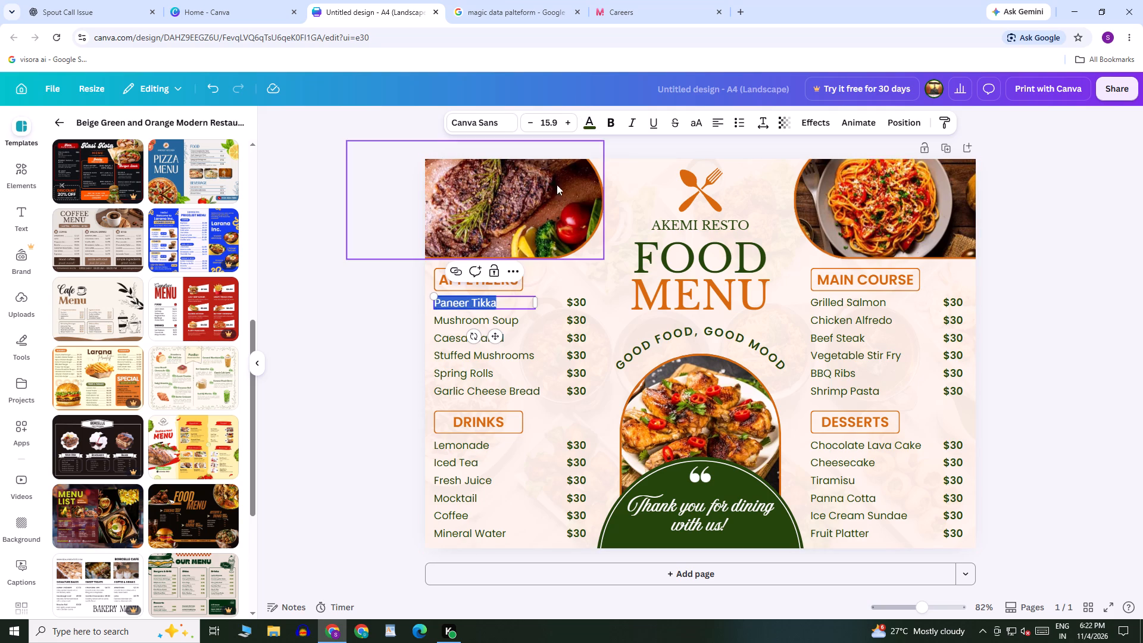
pyautogui.click(597, 124)
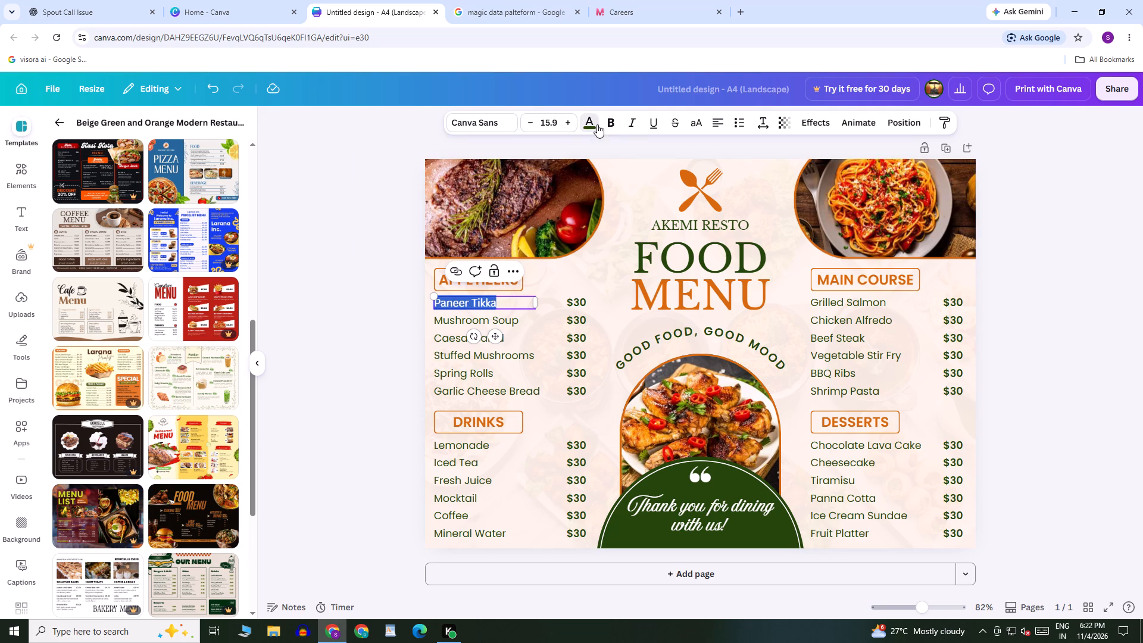
pyautogui.click(151, 411)
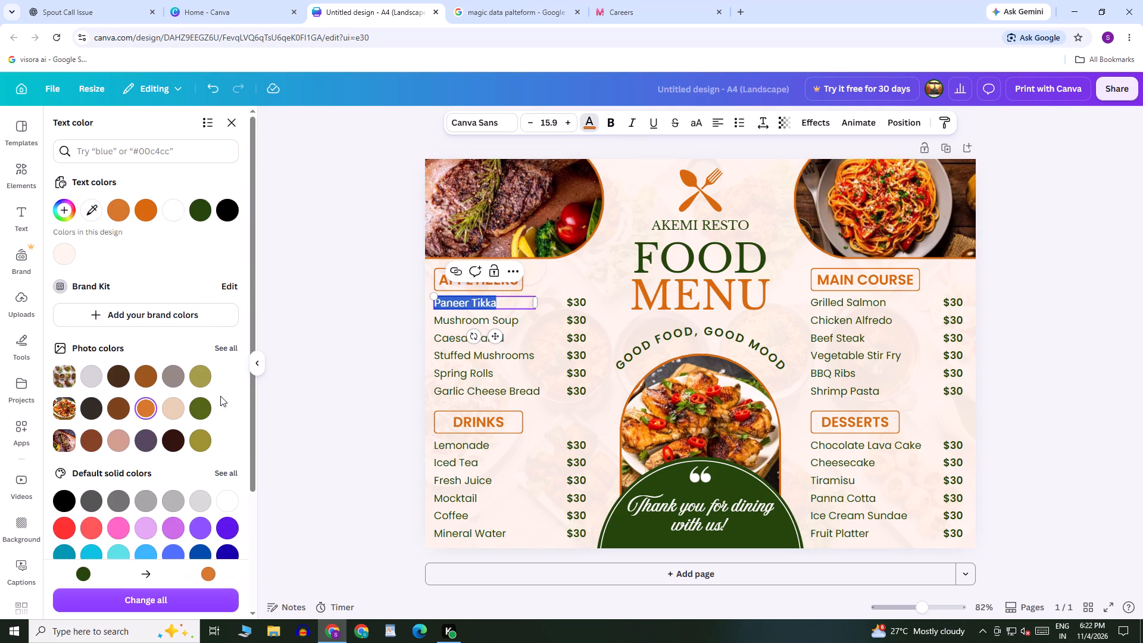
pyautogui.click(345, 369)
pyautogui.click(345, 369)
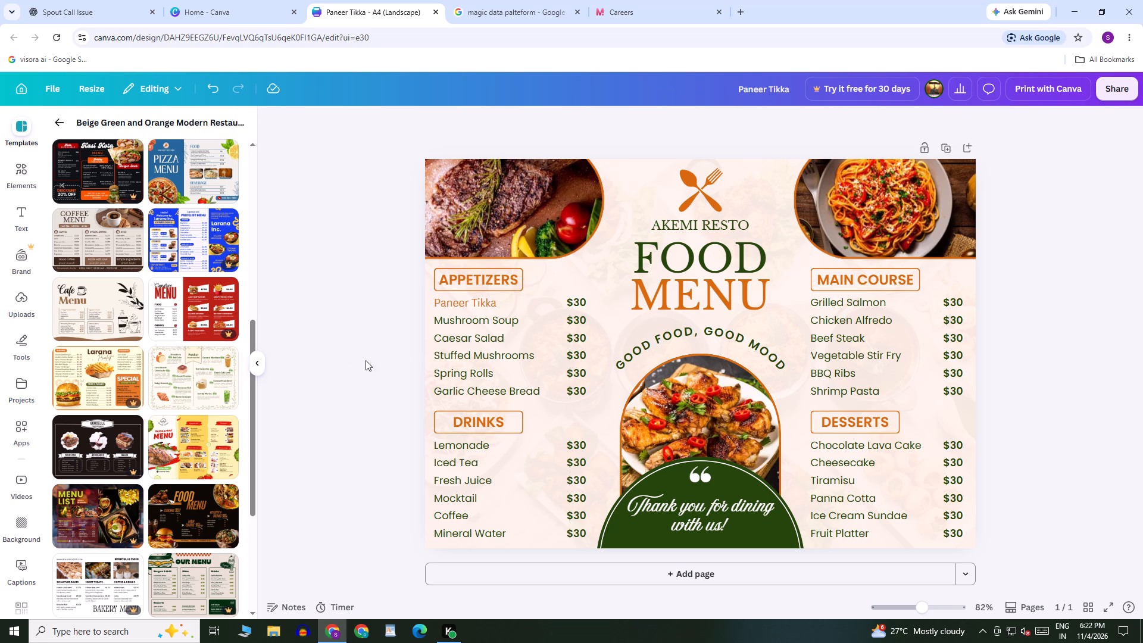
pyautogui.click(476, 298)
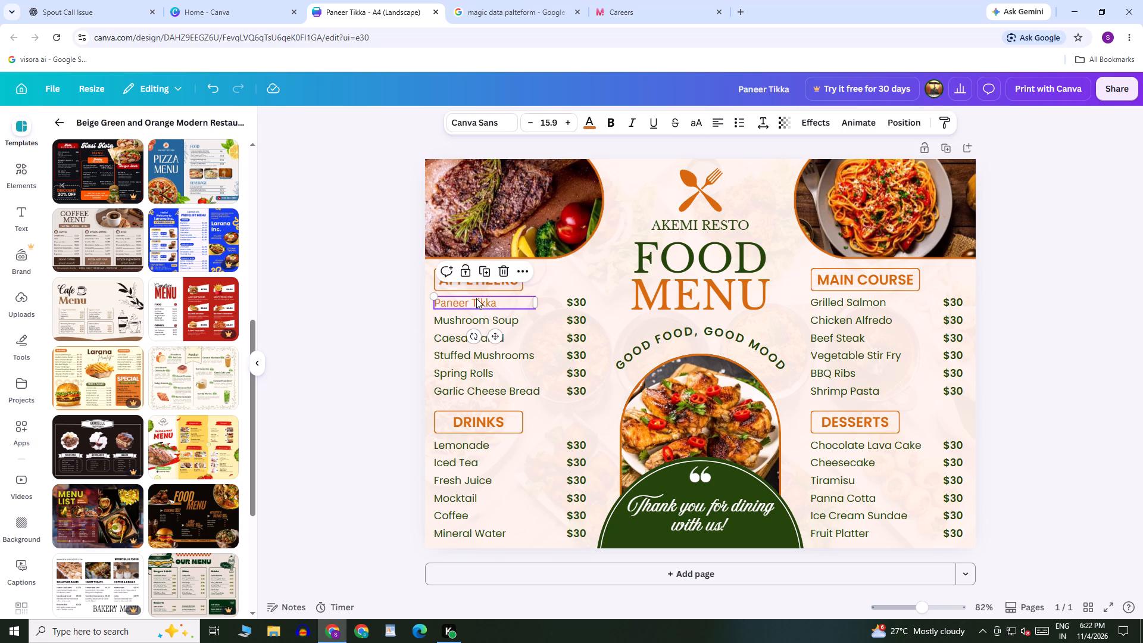
# Replace the second appetizer name, Mushroom Soup, with "Veg Samosa".
pyautogui.doubleClick(503, 318)
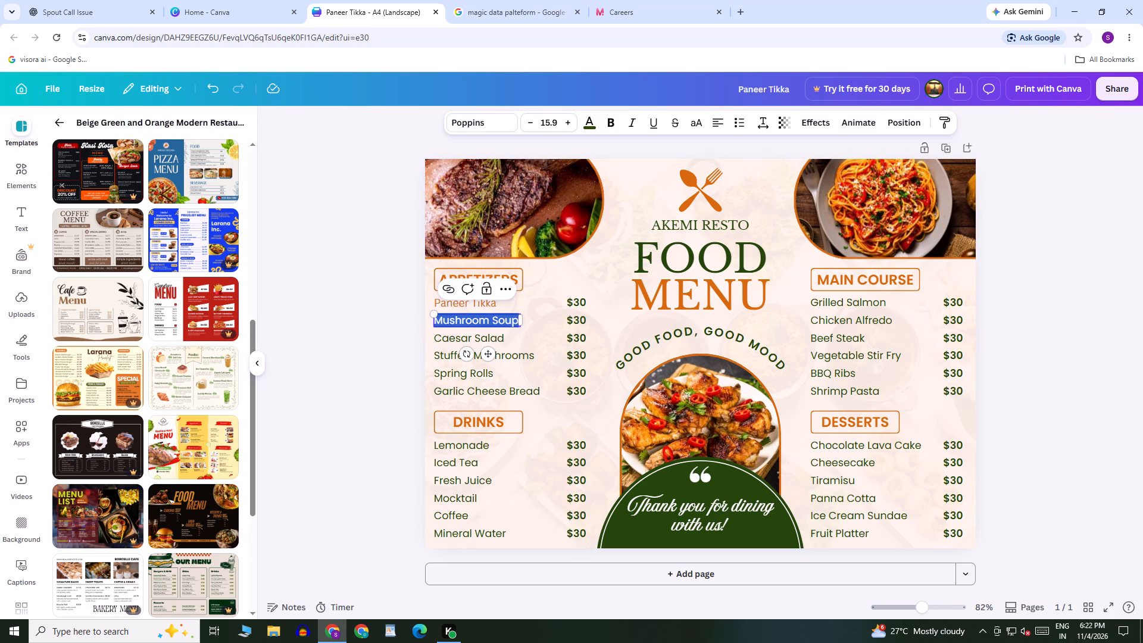
pyautogui.press('BackSpace')
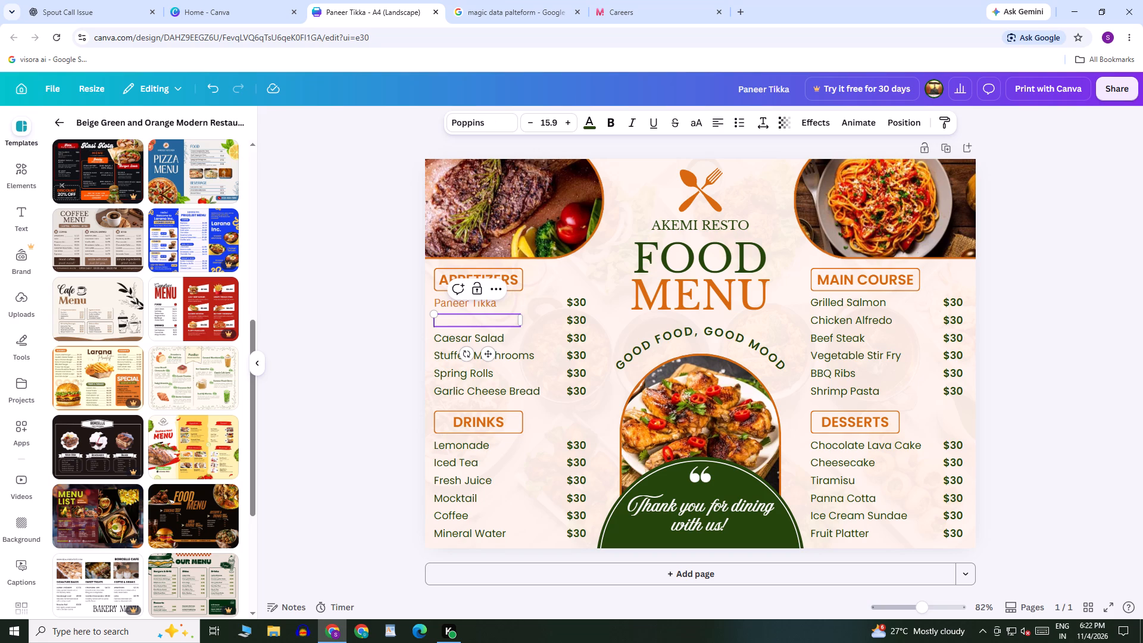
pyautogui.write('Veg')
pyautogui.press('space')
pyautogui.write('Samo')
pyautogui.write('sa')
# Search the fonts for "canva" and apply Canva Sans to the Veg Samosa item.
pyautogui.moveTo(504, 318); pyautogui.dragTo(433, 321)
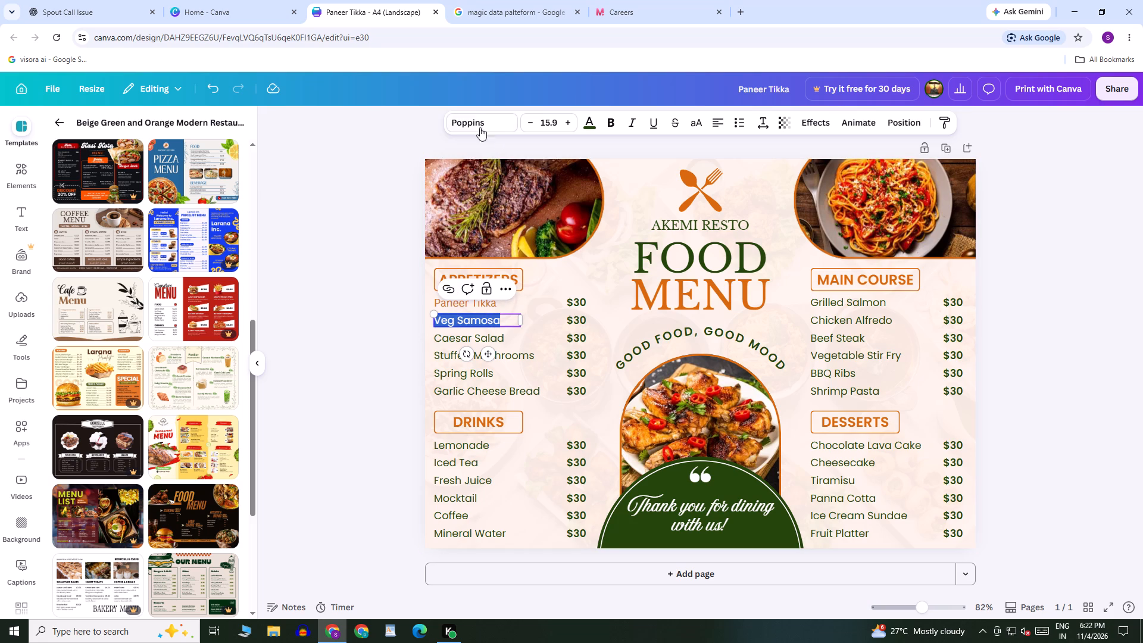
pyautogui.click(482, 120)
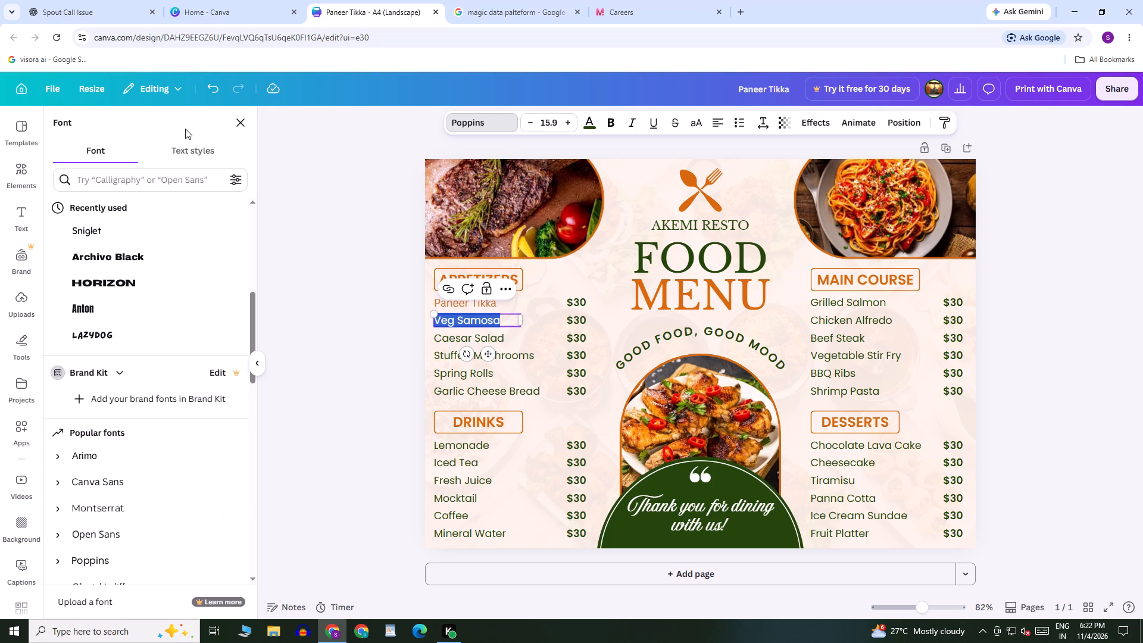
pyautogui.click(448, 308)
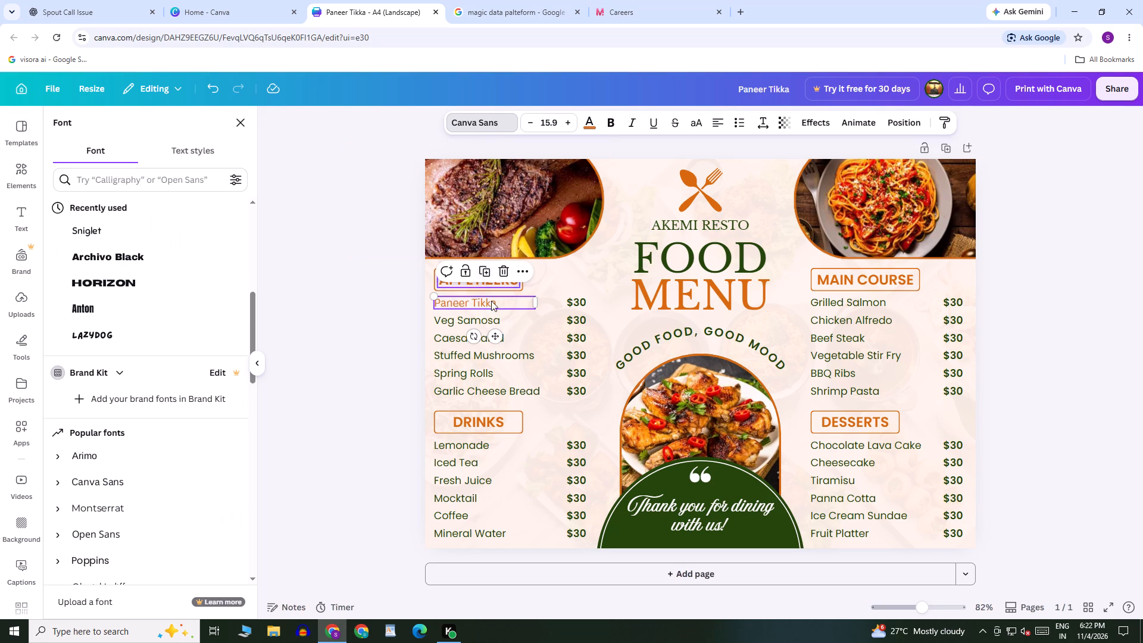
pyautogui.click(479, 322)
pyautogui.click(146, 176)
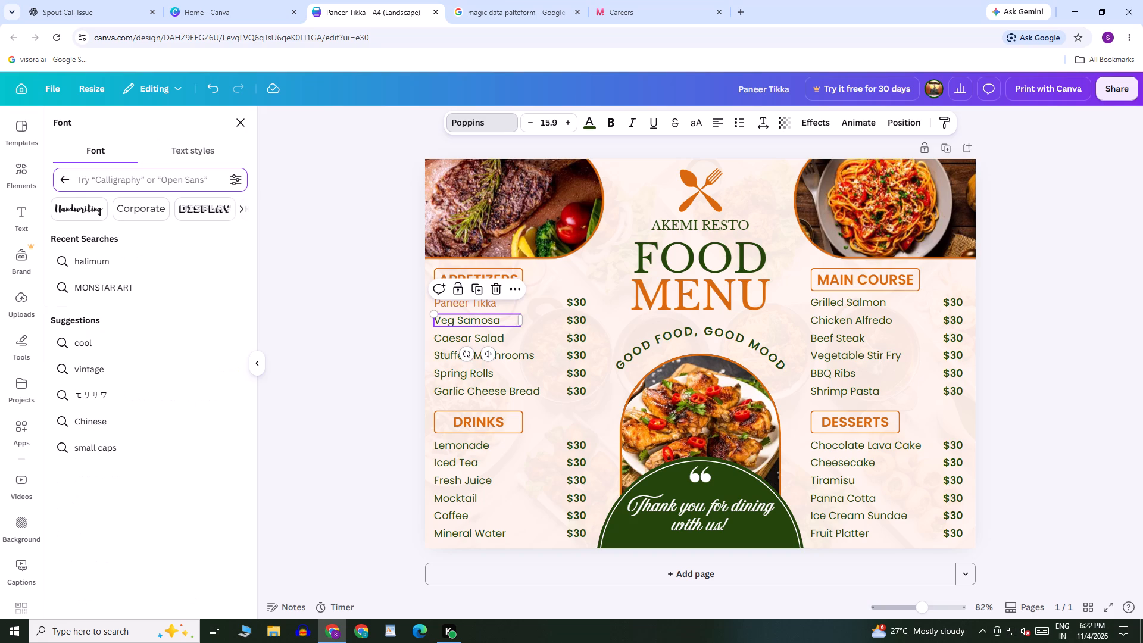
pyautogui.write('canva')
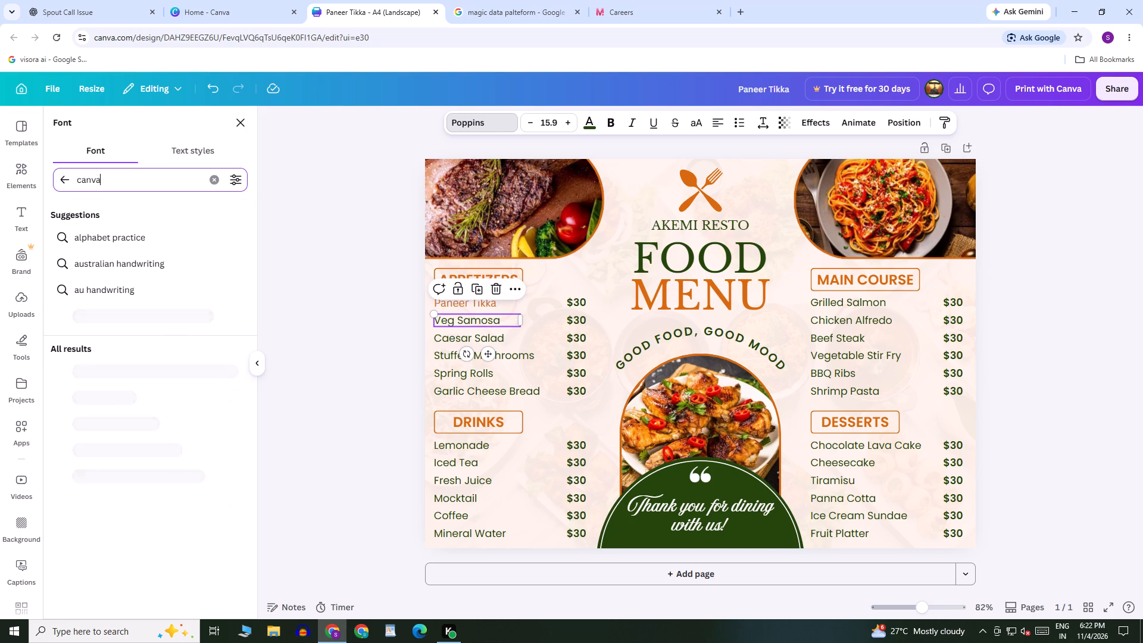
pyautogui.click(137, 346)
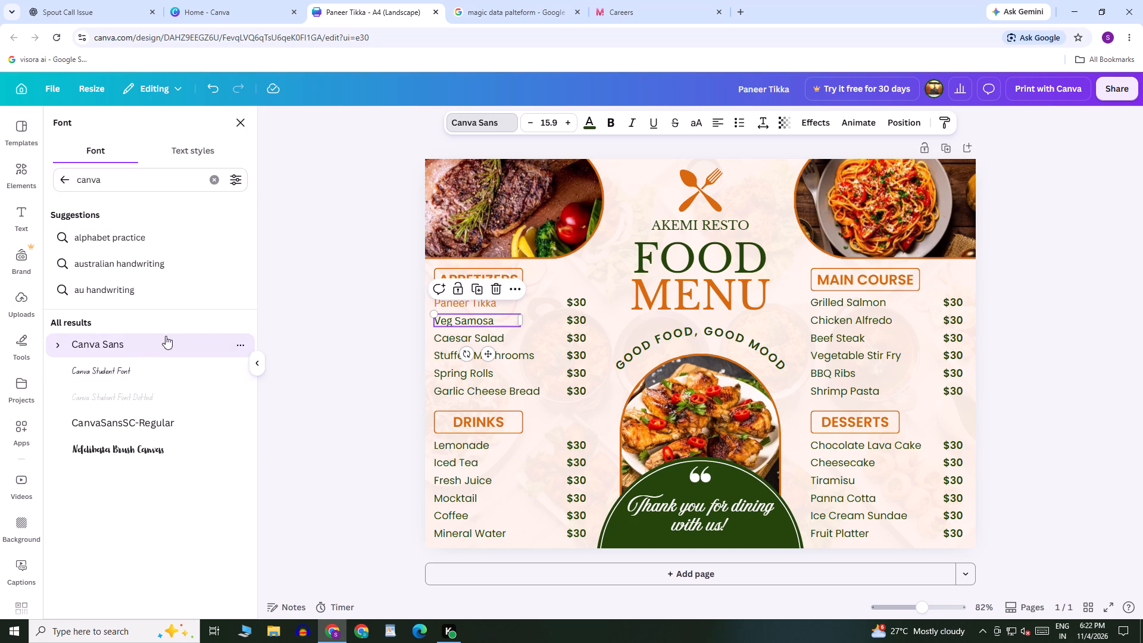
# Recolour the Veg Samosa item with the same photo-colour orange as Paneer Tikka.
pyautogui.click(594, 118)
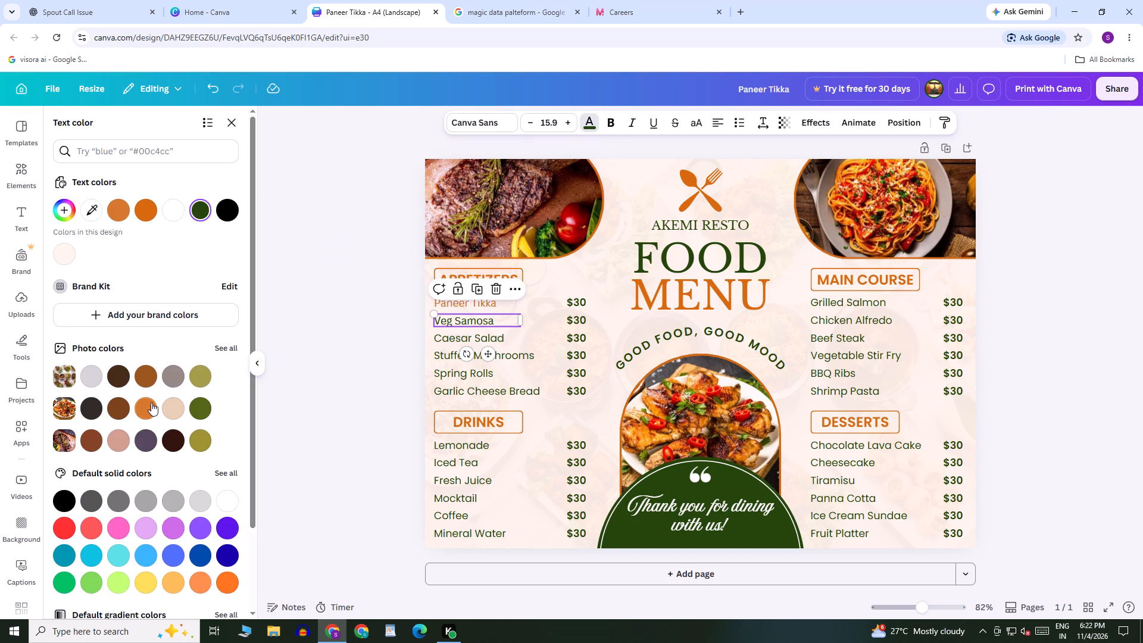
pyautogui.click(151, 403)
# Replace the third appetizer name, Caesar Salad, with "Onion Pakora".
pyautogui.doubleClick(505, 342)
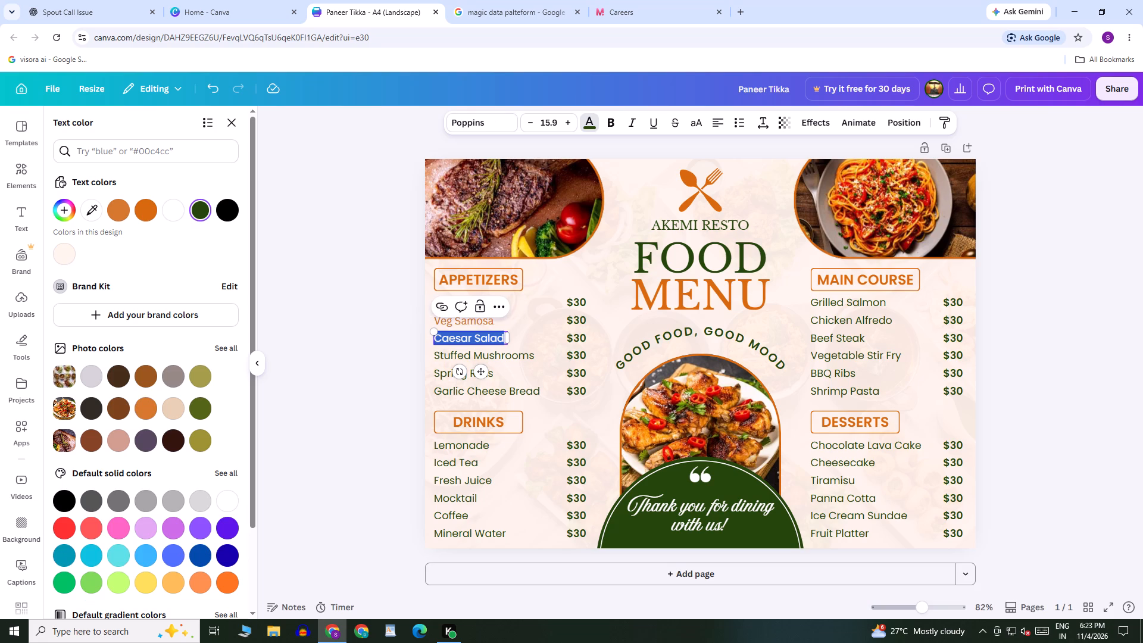
pyautogui.hotkey('shift', 'o')
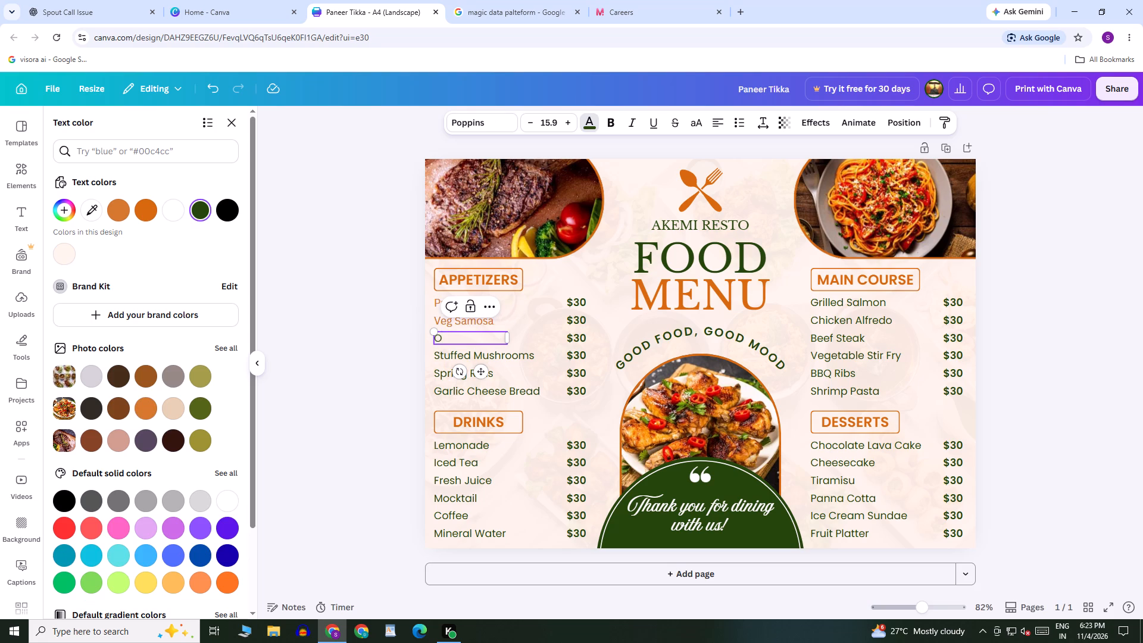
pyautogui.write('nio')
pyautogui.write('n')
pyautogui.press('space')
pyautogui.hotkey('shift', 'p')
pyautogui.write('akora')
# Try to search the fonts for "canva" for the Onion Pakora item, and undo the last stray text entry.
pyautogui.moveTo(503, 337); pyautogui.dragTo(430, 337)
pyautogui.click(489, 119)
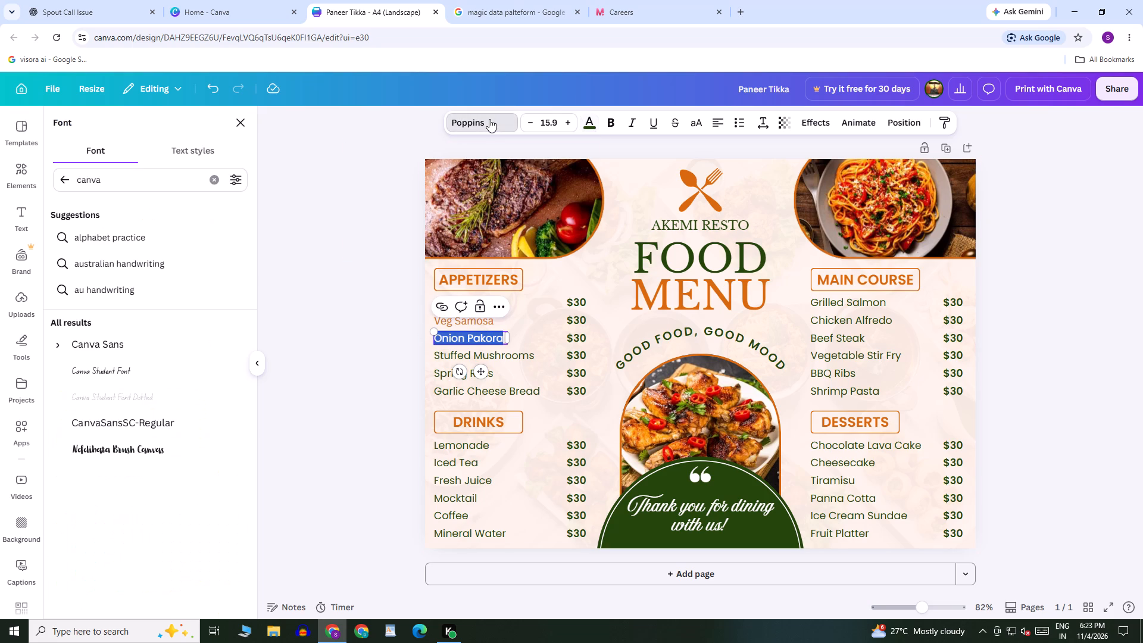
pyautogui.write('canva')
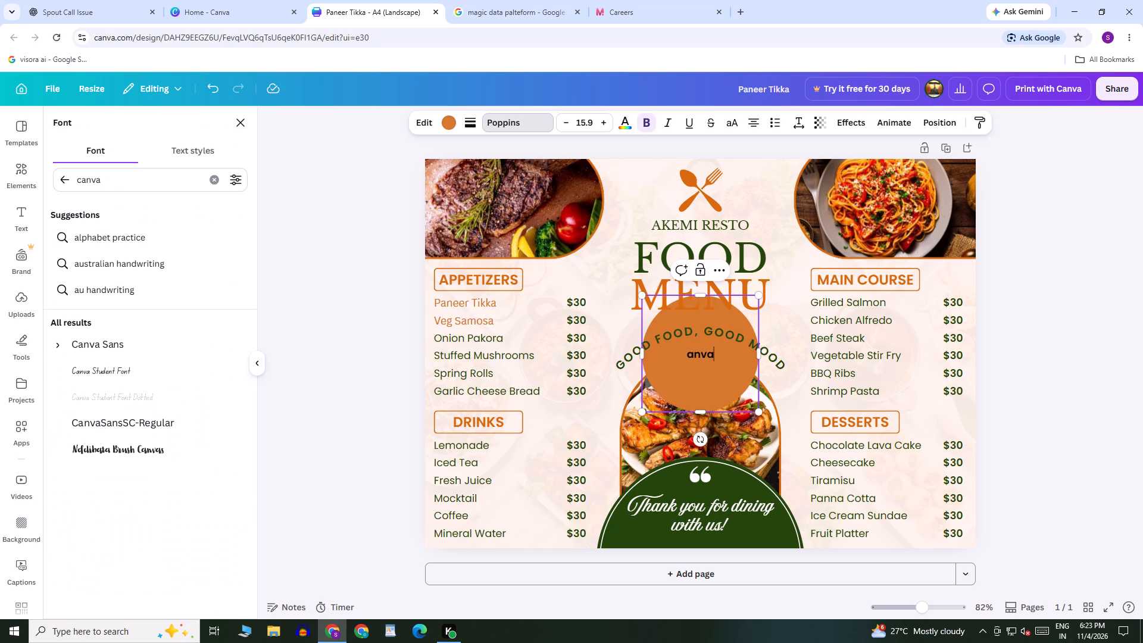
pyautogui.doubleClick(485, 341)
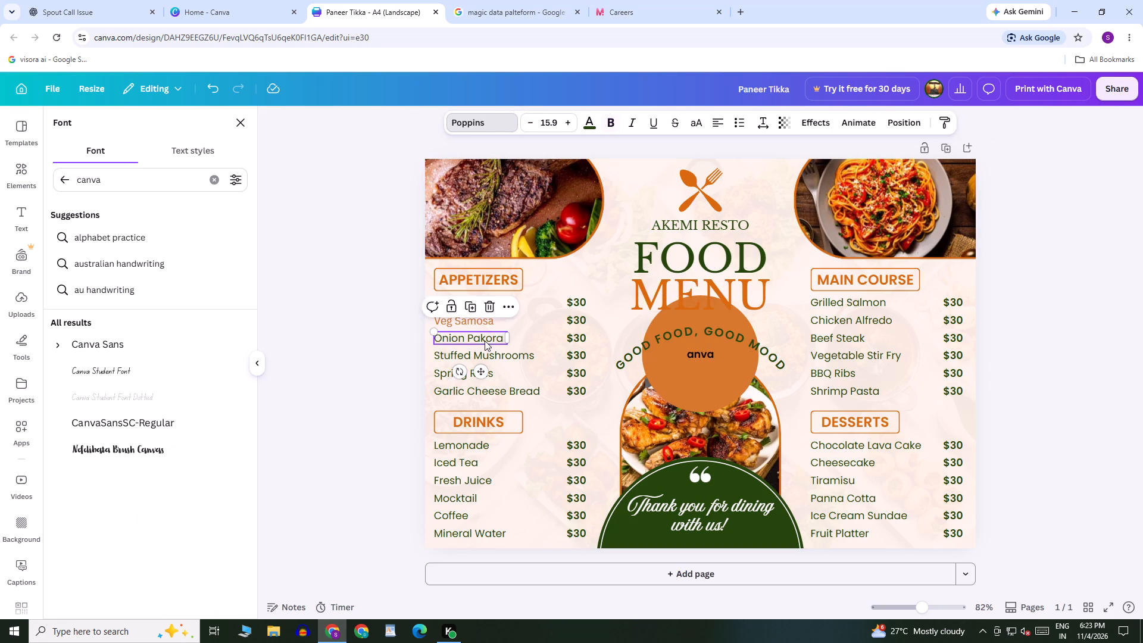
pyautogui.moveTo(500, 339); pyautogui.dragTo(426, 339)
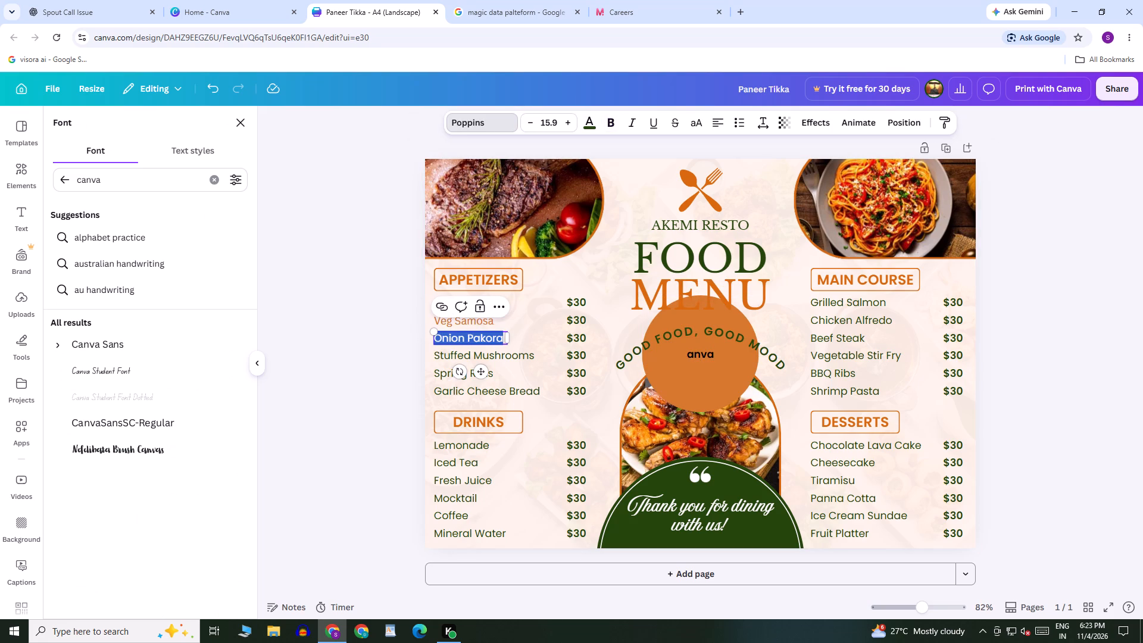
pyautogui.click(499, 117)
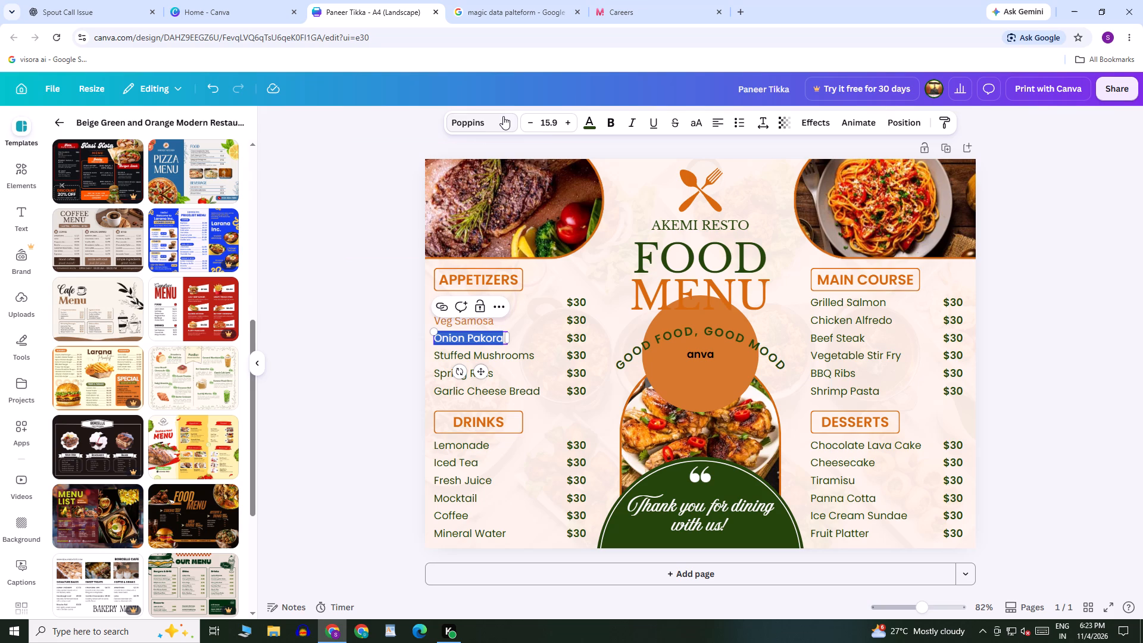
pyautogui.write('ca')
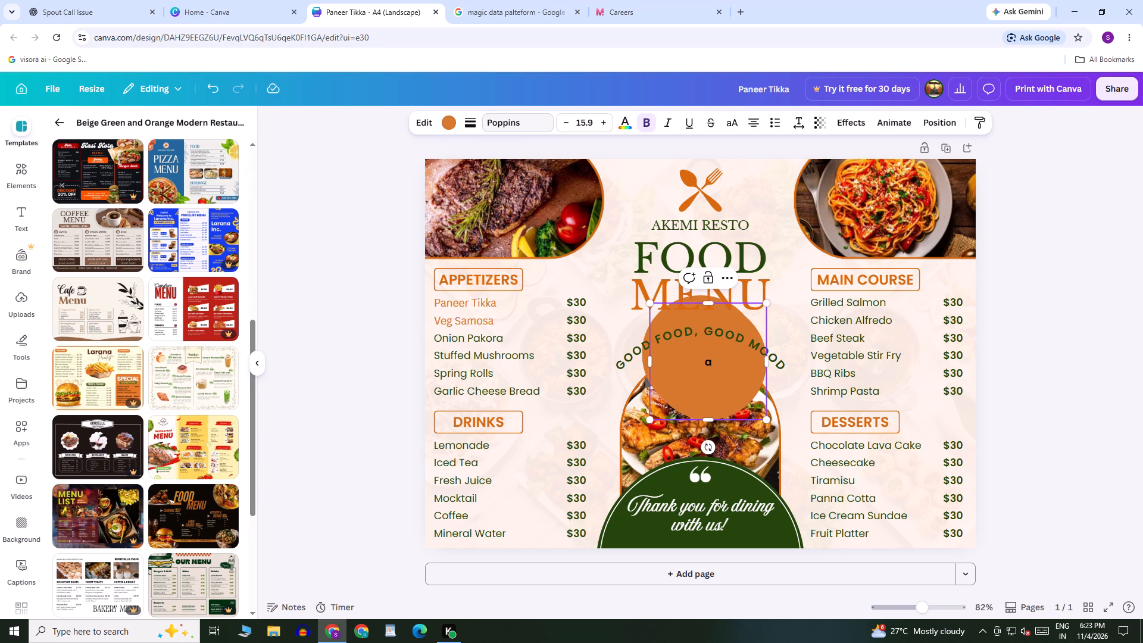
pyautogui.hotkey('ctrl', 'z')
# Apply the Canva Sans font to the Onion Pakora item.
pyautogui.doubleClick(469, 338)
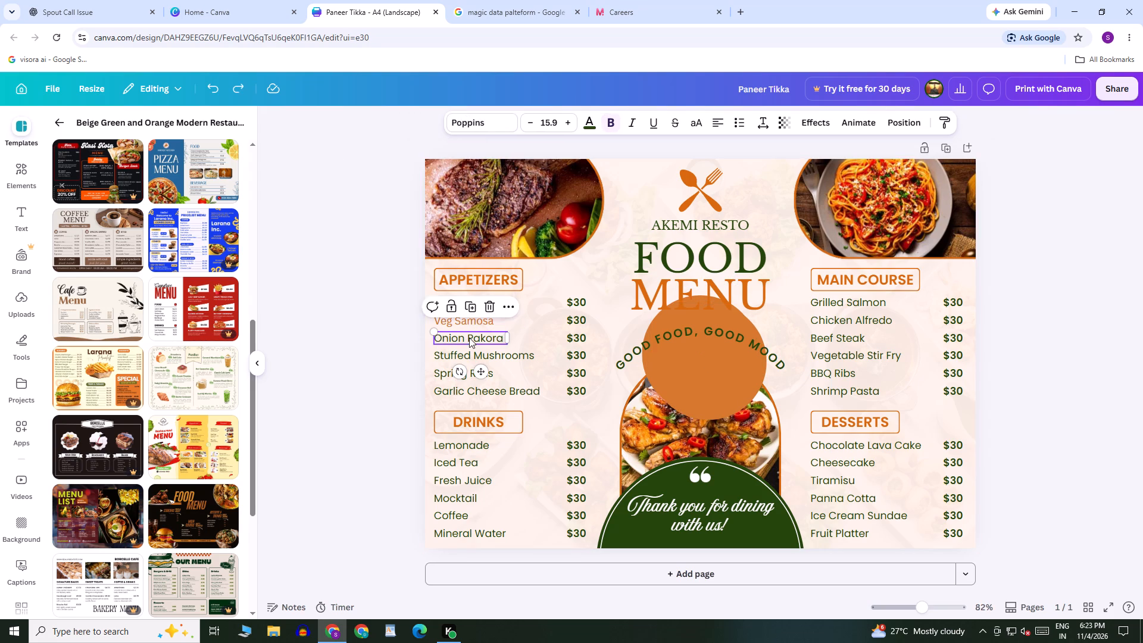
pyautogui.moveTo(501, 339); pyautogui.dragTo(428, 327)
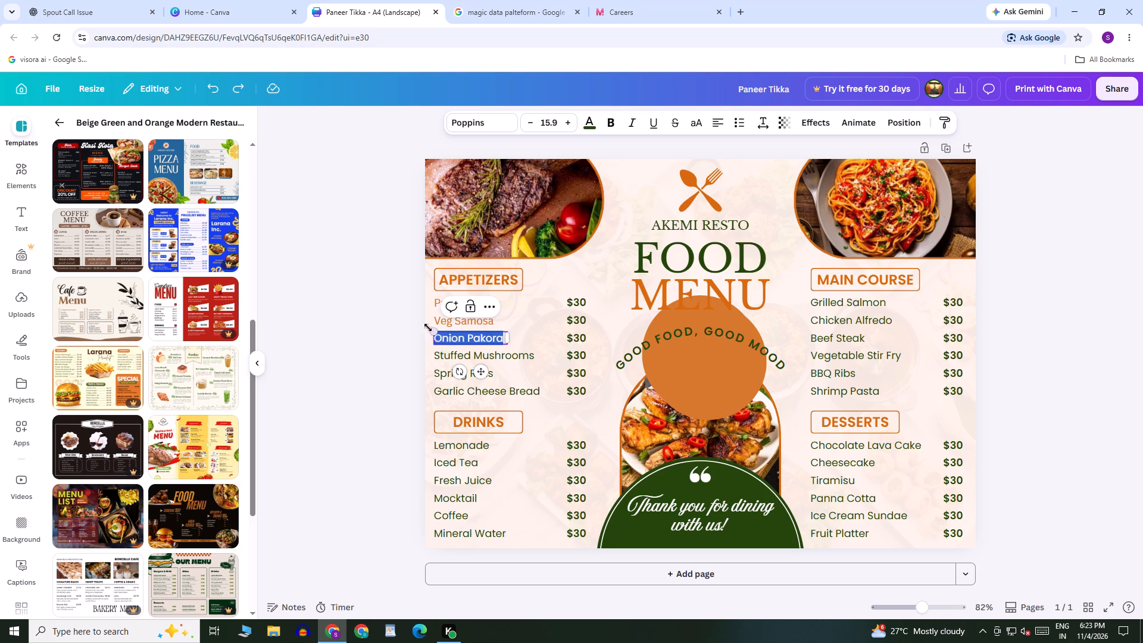
pyautogui.moveTo(428, 327); pyautogui.dragTo(427, 327)
pyautogui.click(491, 341)
pyautogui.click(489, 122)
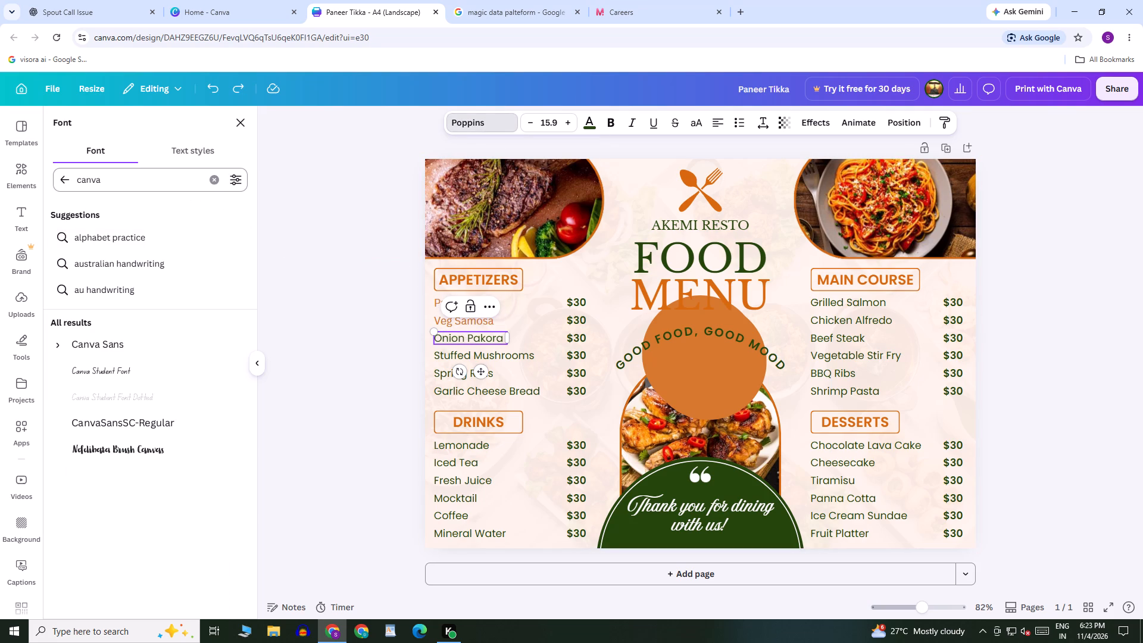
pyautogui.click(164, 351)
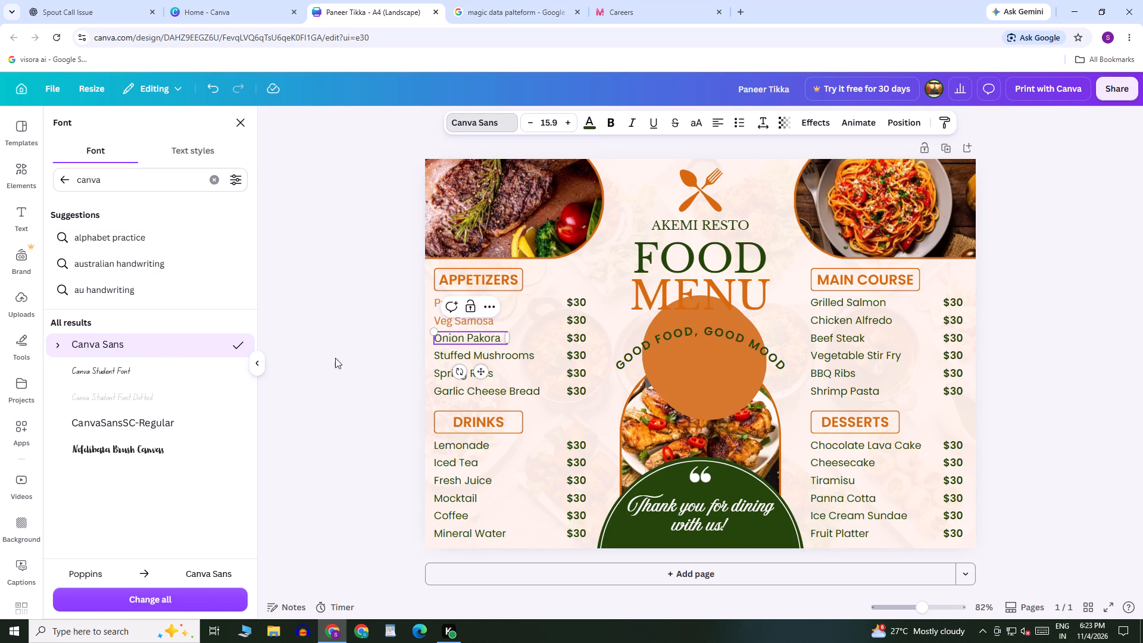
pyautogui.click(343, 358)
# Recolour the whole Onion Pakora text with the orange shade from the second row of photo colours.
pyautogui.moveTo(504, 340); pyautogui.dragTo(442, 339)
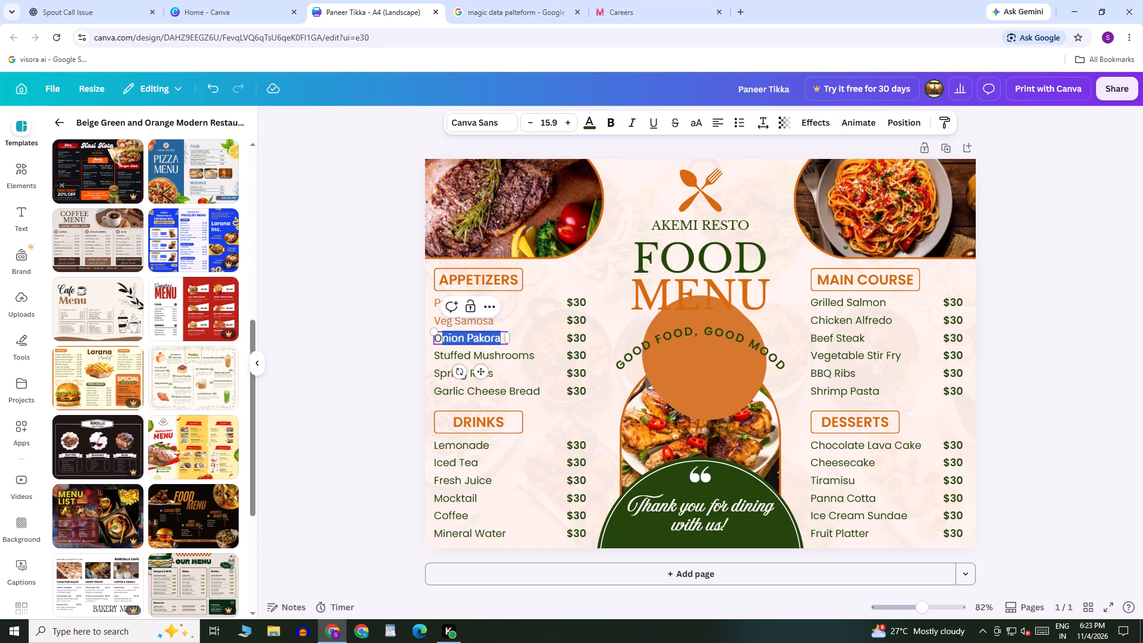
pyautogui.moveTo(442, 339); pyautogui.dragTo(436, 339)
pyautogui.click(591, 127)
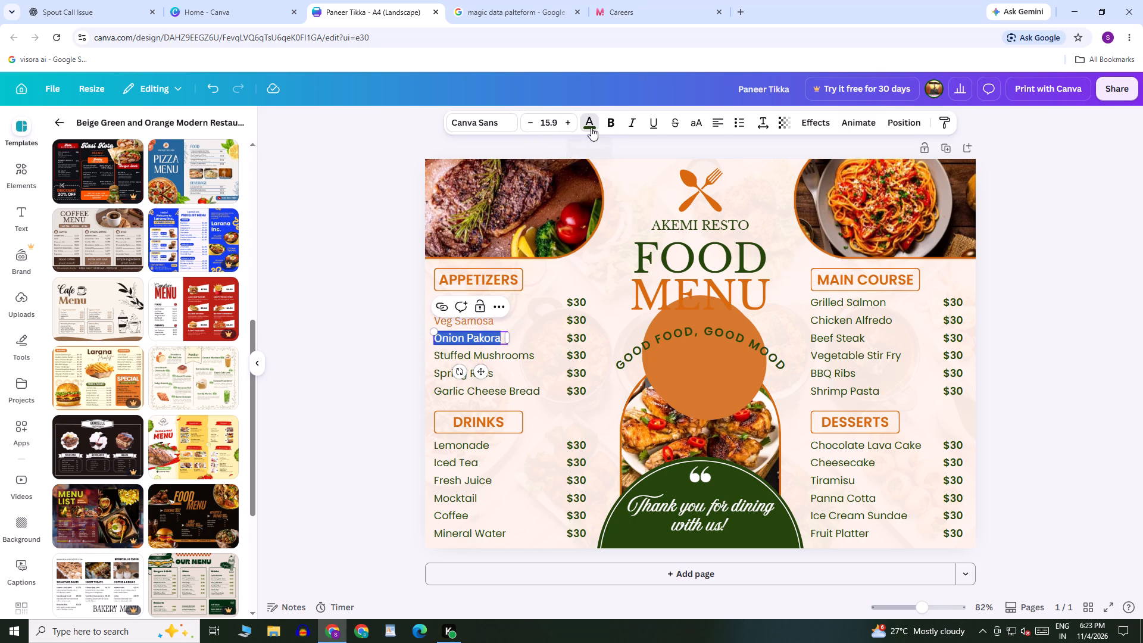
pyautogui.click(144, 406)
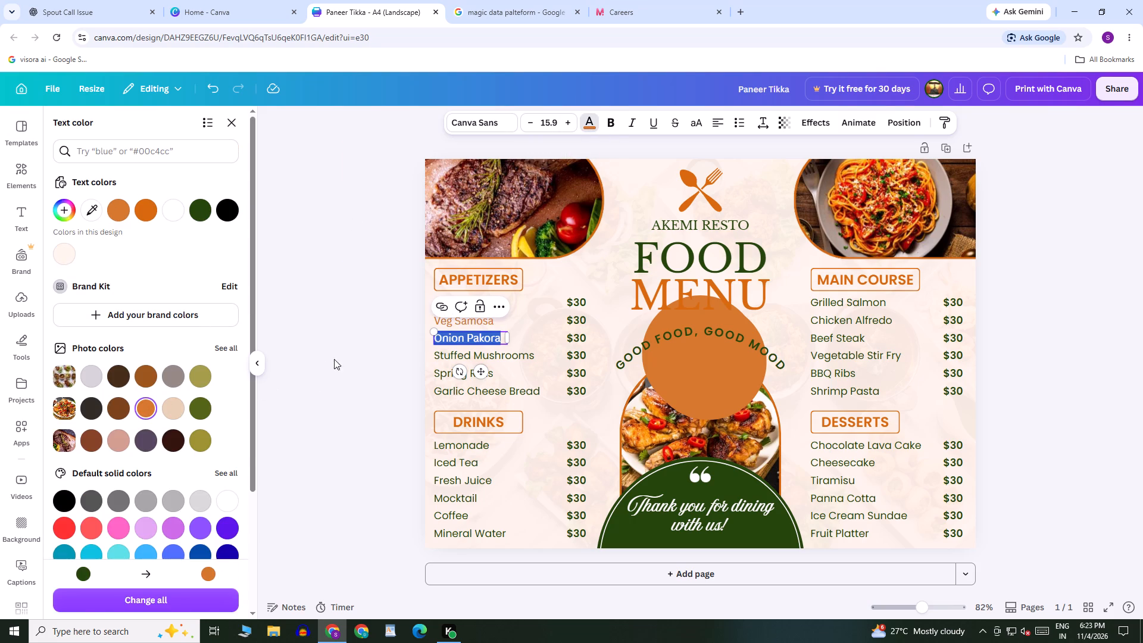
pyautogui.click(341, 355)
pyautogui.click(341, 355)
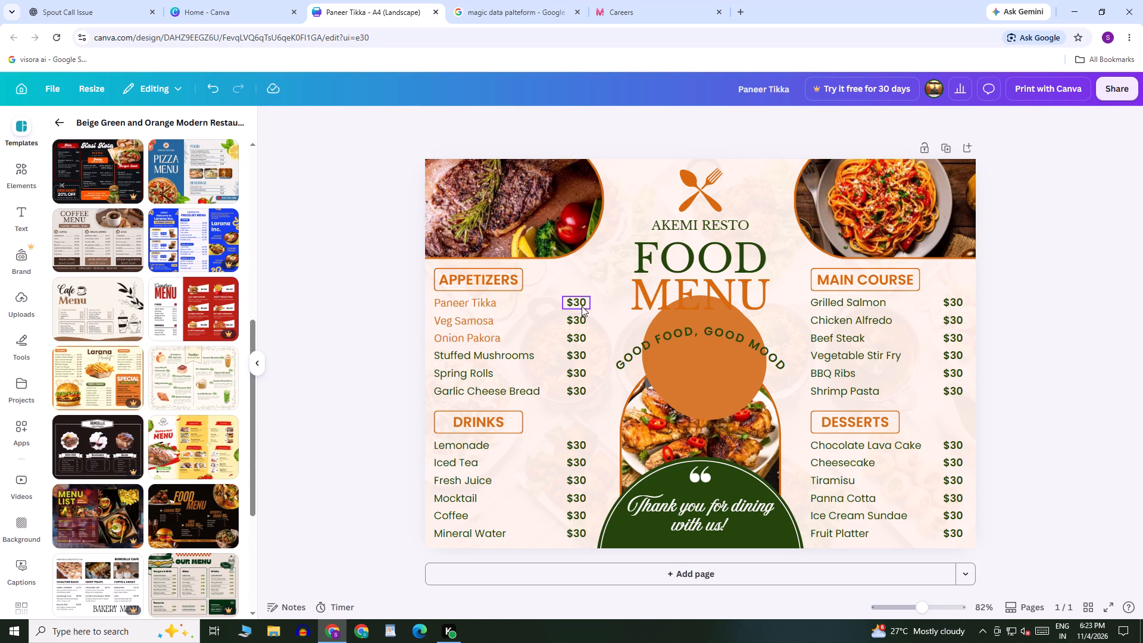
# Replace the Paneer Tikka price with "Rs180".
pyautogui.doubleClick(580, 303)
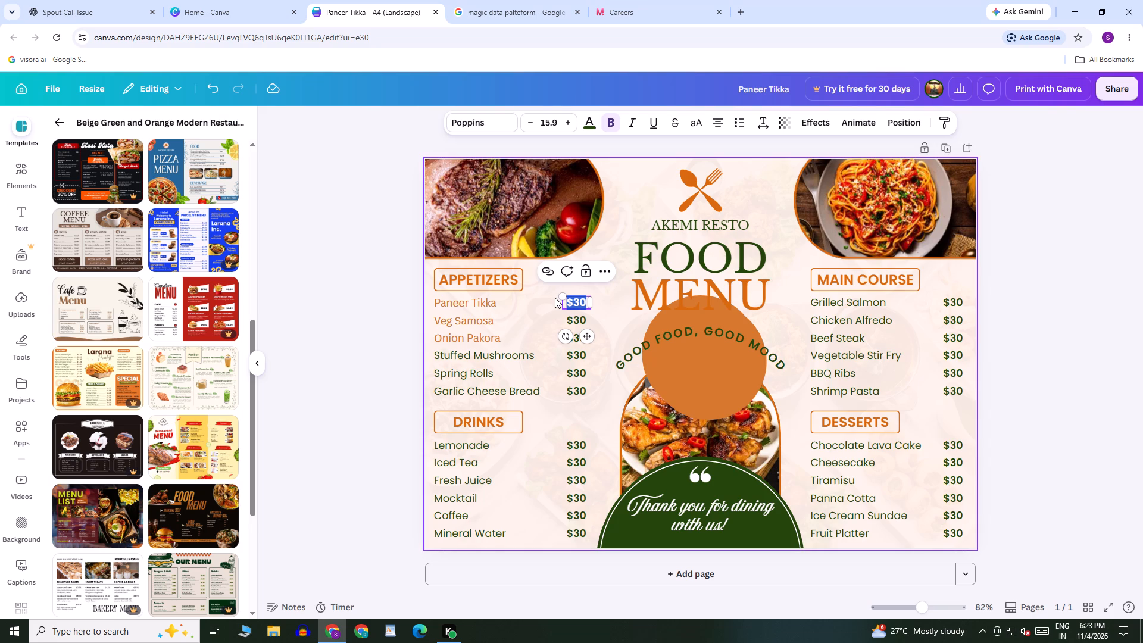
pyautogui.press('BackSpace')
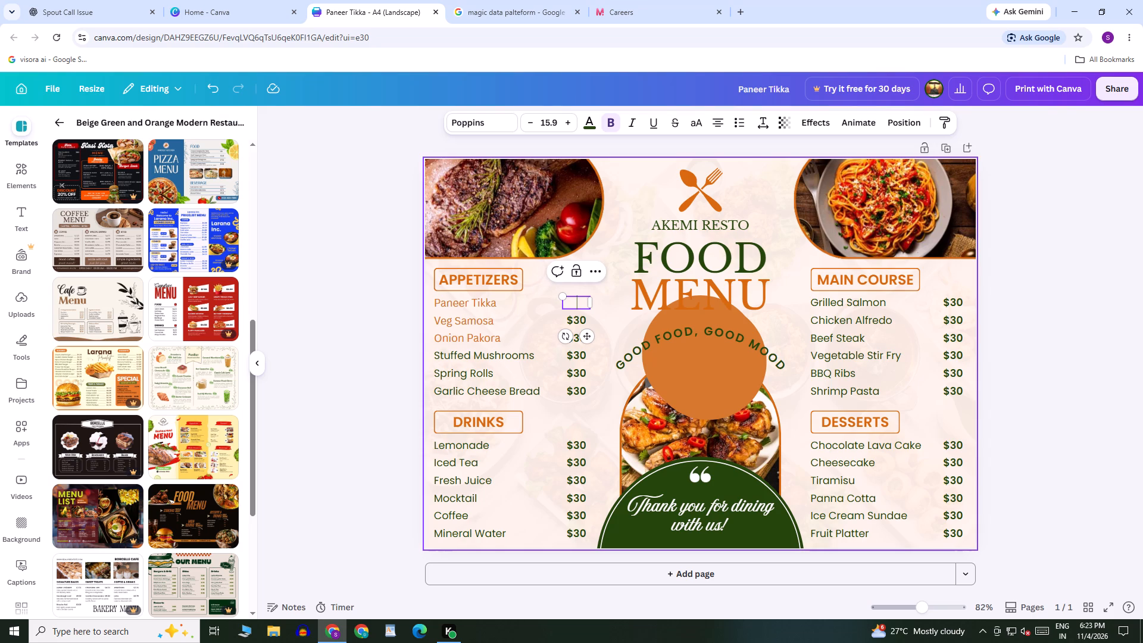
pyautogui.press('4')
pyautogui.press('BackSpace')
pyautogui.hotkey('shift', '$')
pyautogui.press('BackSpace')
pyautogui.hotkey('alt', '4')
pyautogui.hotkey('ctrl', '4')
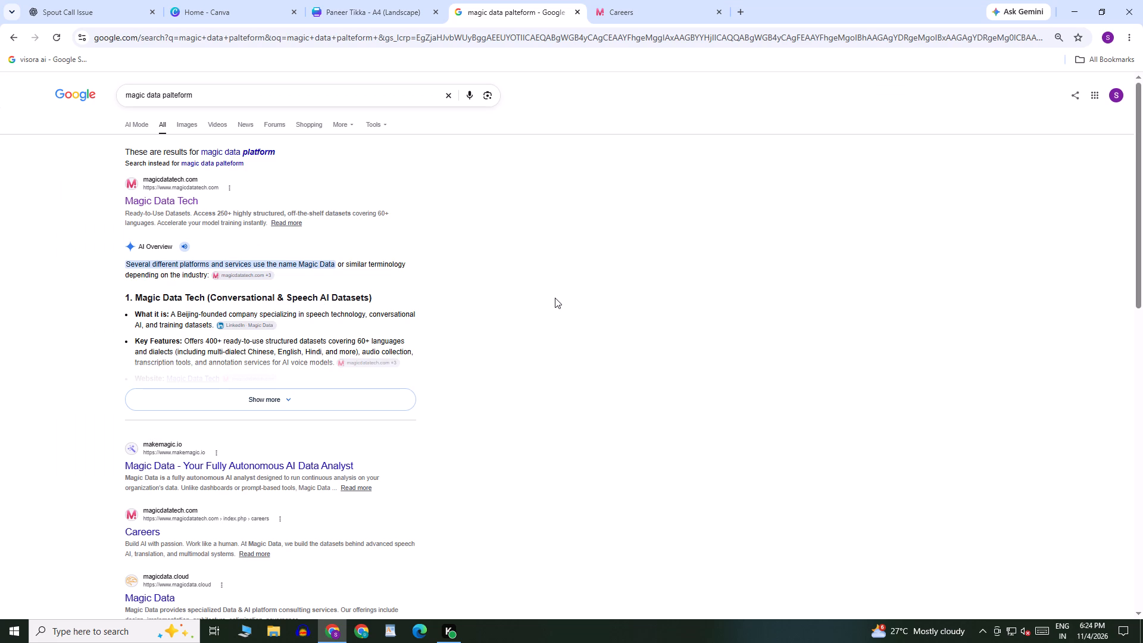
pyautogui.click(389, 6)
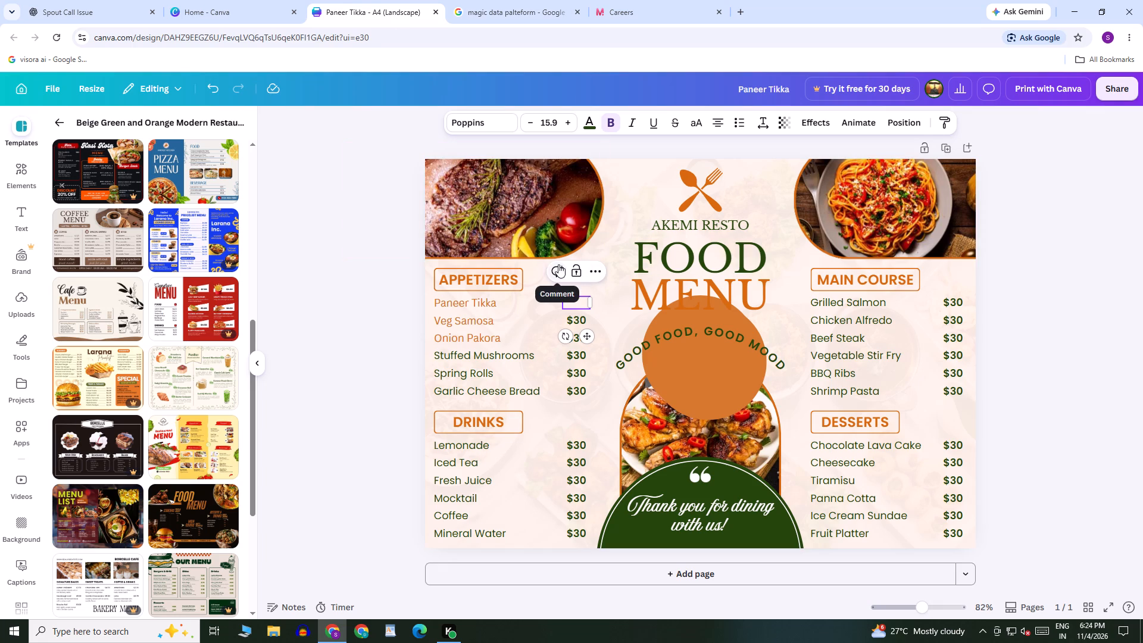
pyautogui.write('180')
pyautogui.press('BackSpace')
pyautogui.press('BackSpace')
pyautogui.press('BackSpace')
pyautogui.write('Rs')
pyautogui.write('180')
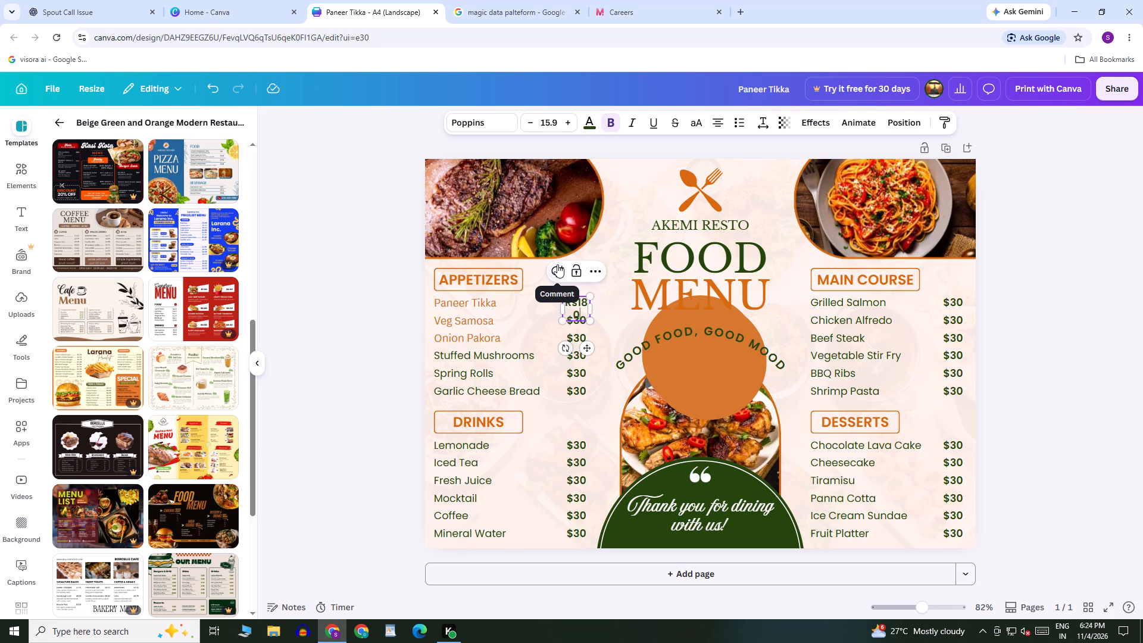
pyautogui.click(607, 309)
# Reduce the font size of the Paneer Tikka price to 14.9 so it fits on one line.
pyautogui.click(583, 305)
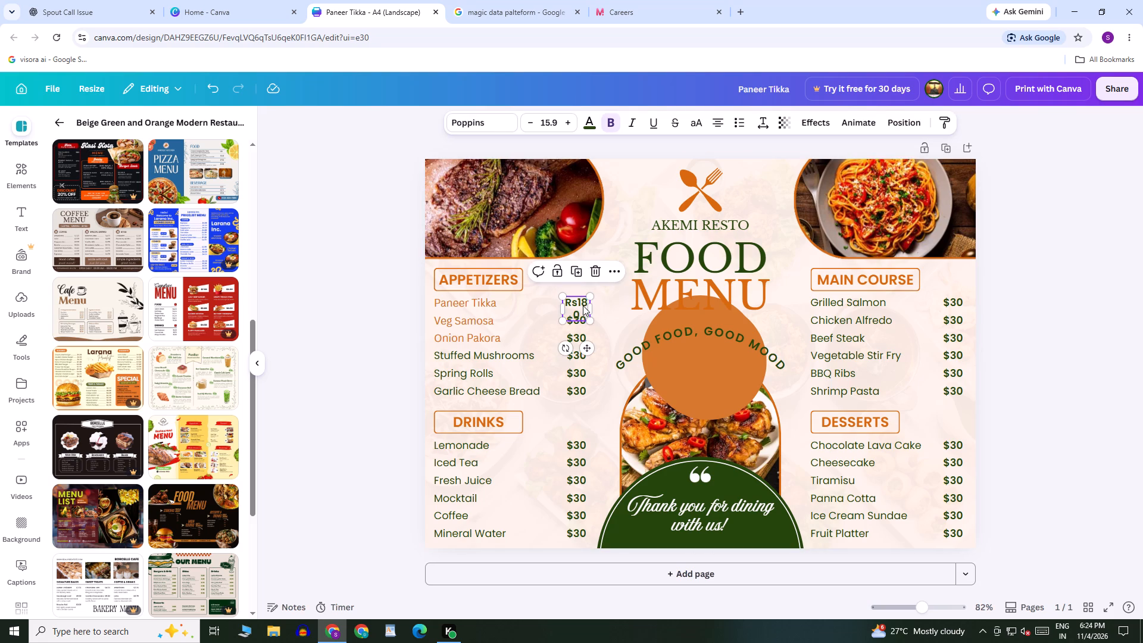
pyautogui.doubleClick(581, 310)
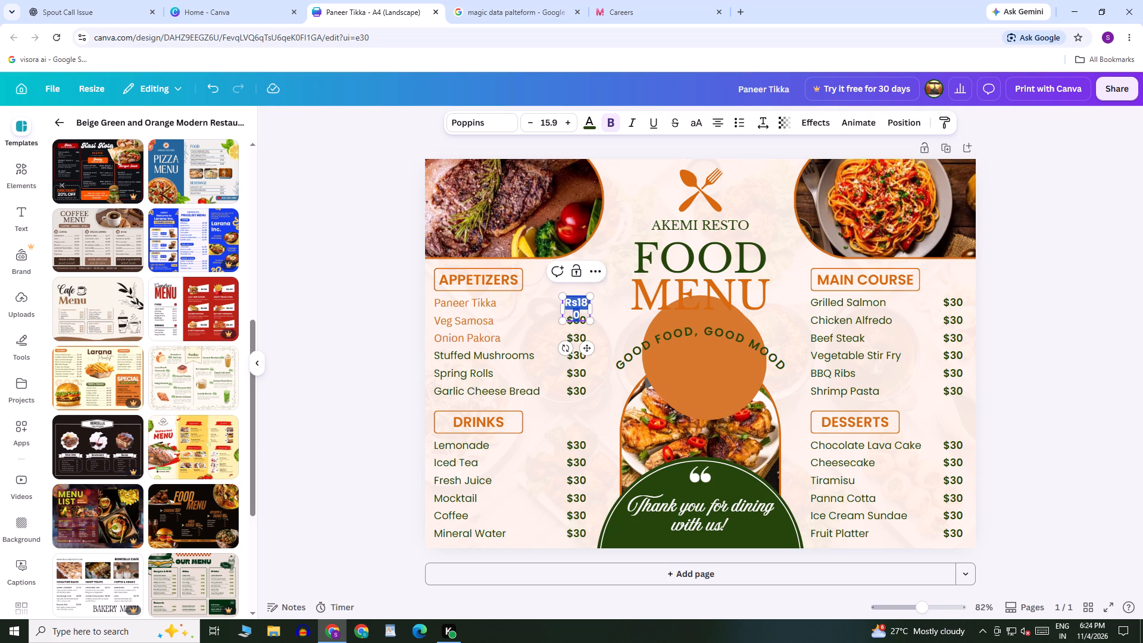
pyautogui.click(532, 118)
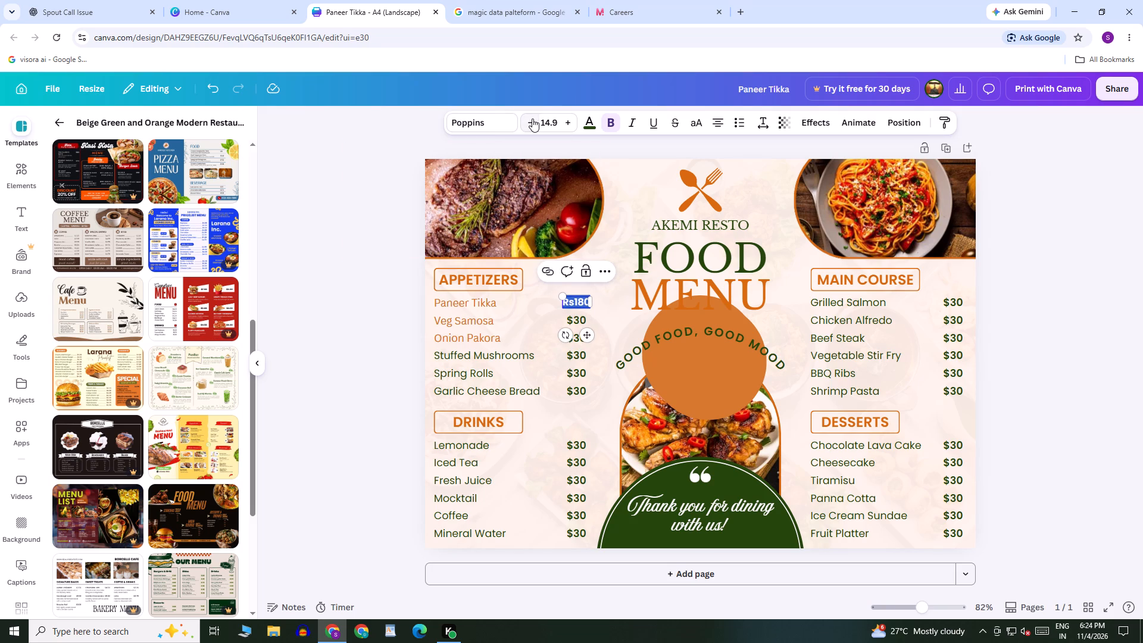
pyautogui.click(605, 295)
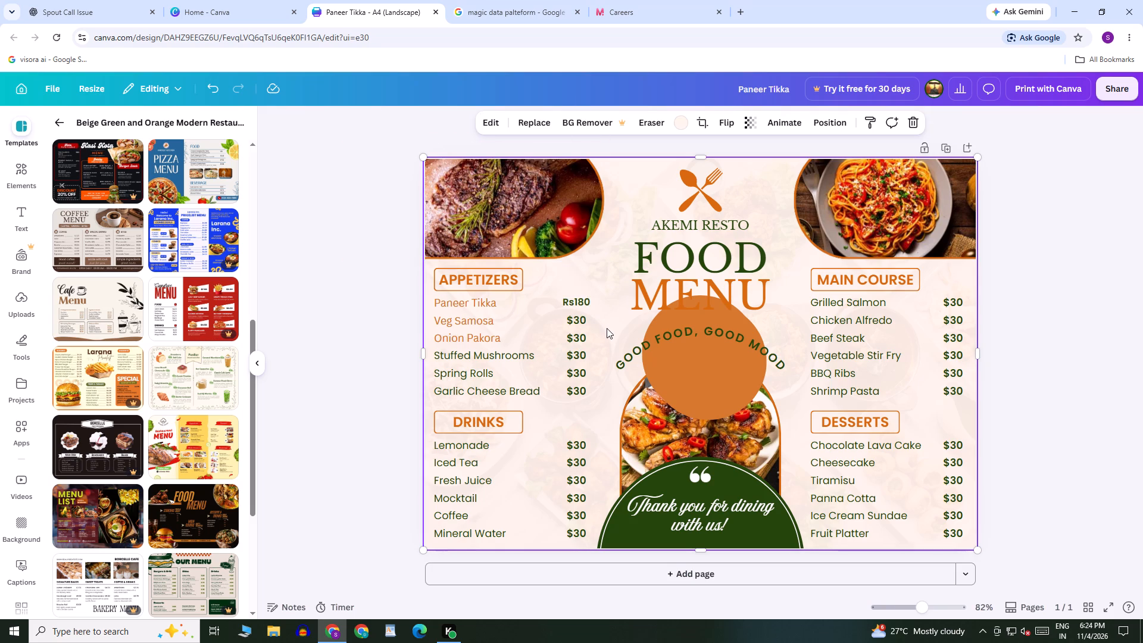
# Replace the Veg Samosa price with "Rs60" and reduce its font size to 14.9.
pyautogui.doubleClick(579, 320)
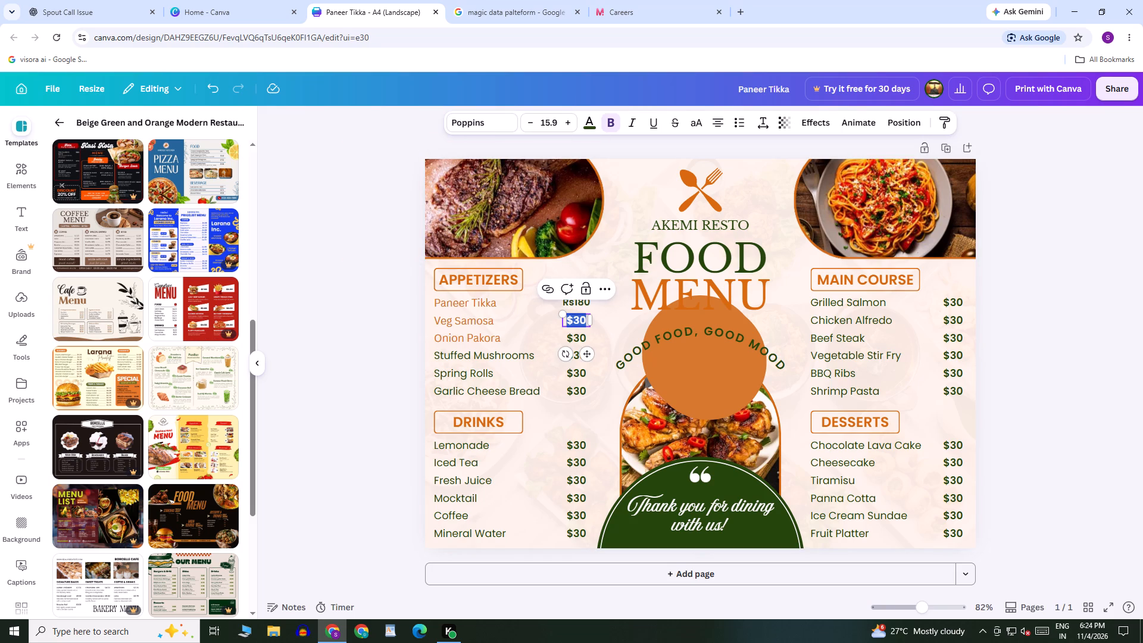
pyautogui.write('Rs')
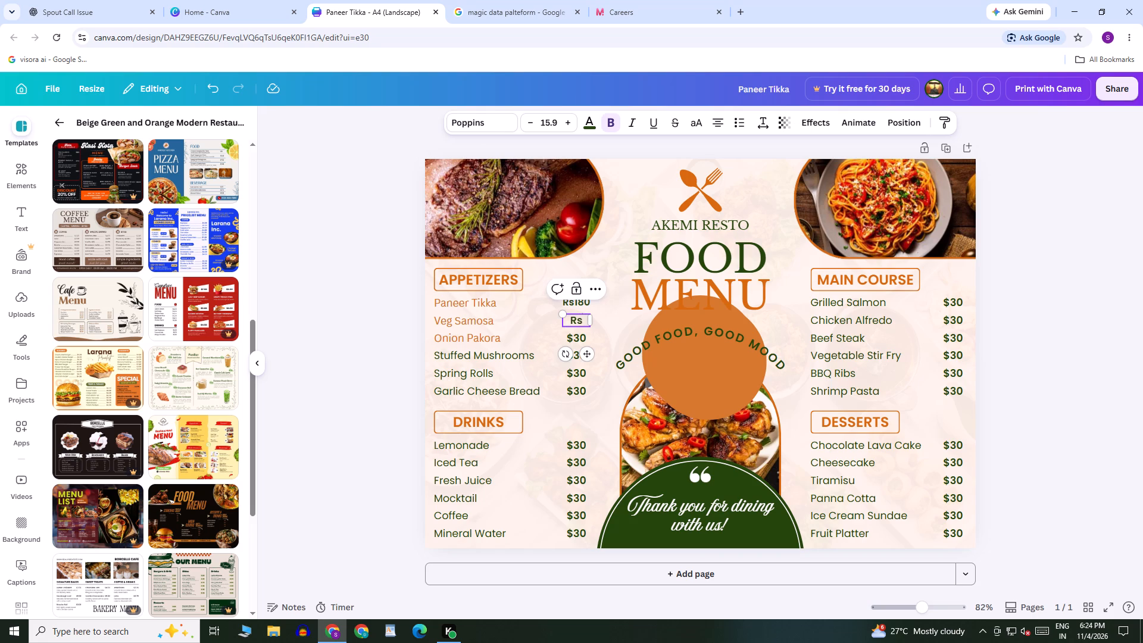
pyautogui.click(614, 249)
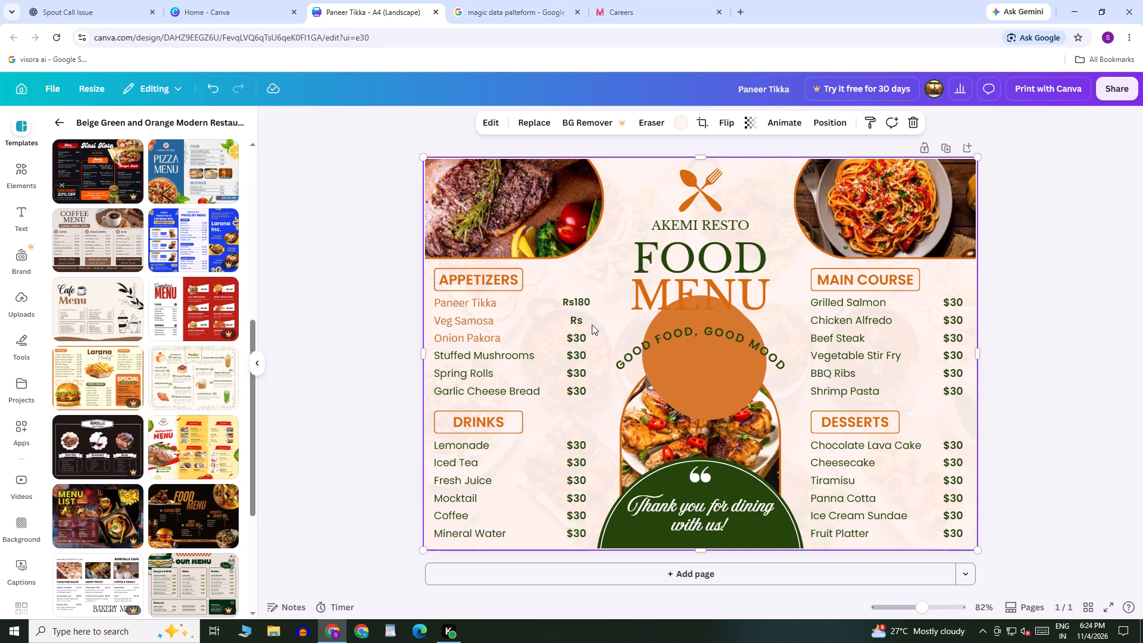
pyautogui.doubleClick(584, 323)
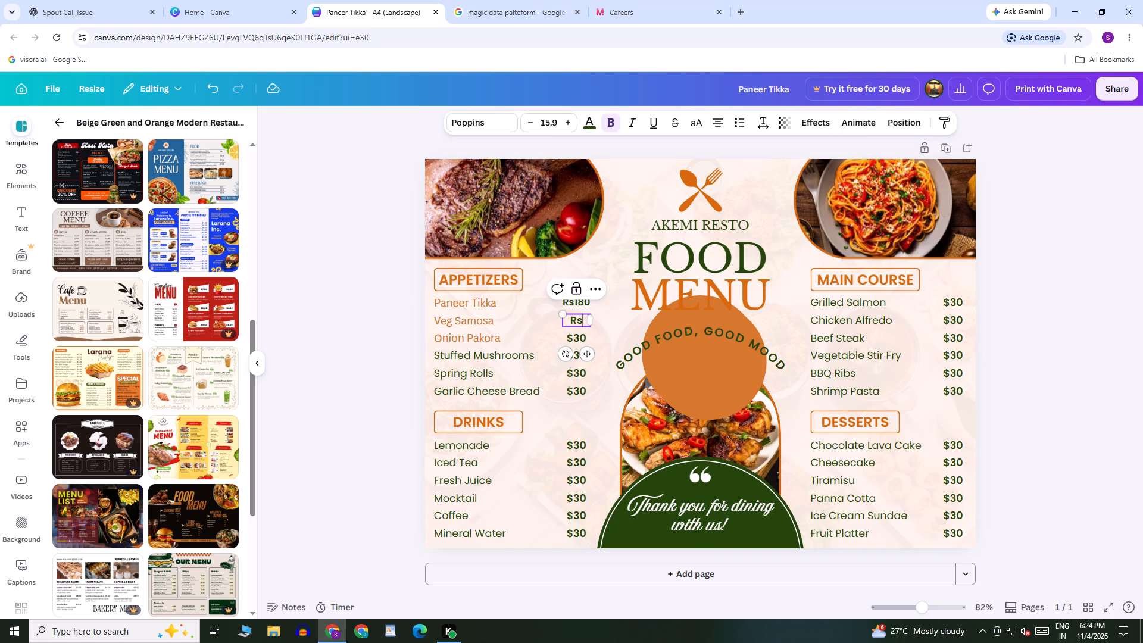
pyautogui.write('60')
pyautogui.click(533, 127)
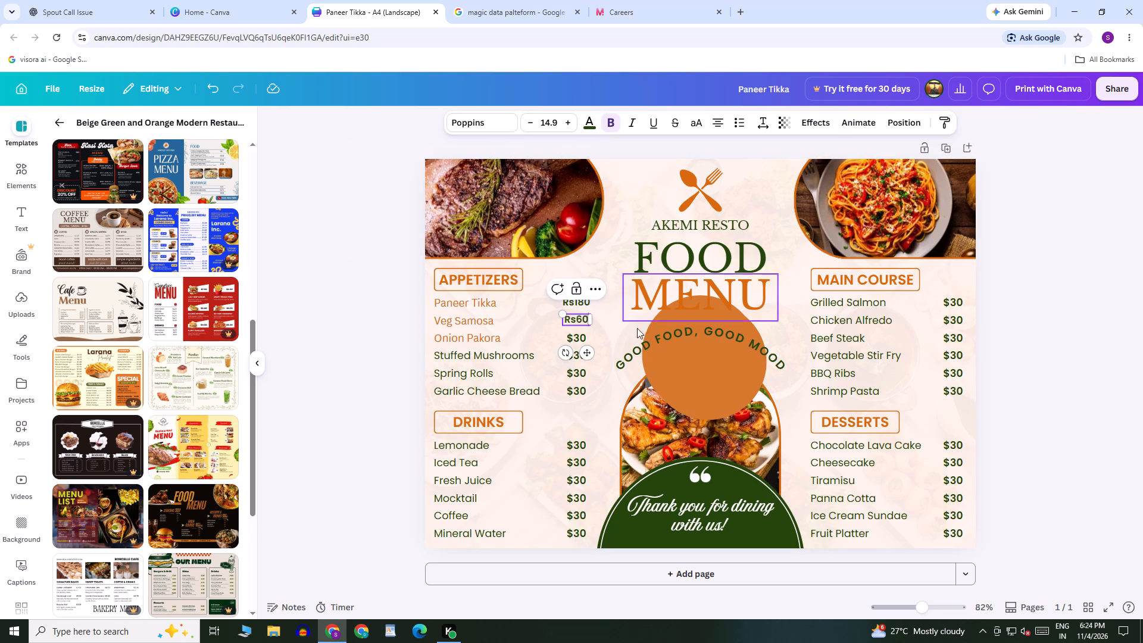
# Replace the Onion Pakora price with "Rs90" and reduce its font size to 14.9.
pyautogui.doubleClick(585, 336)
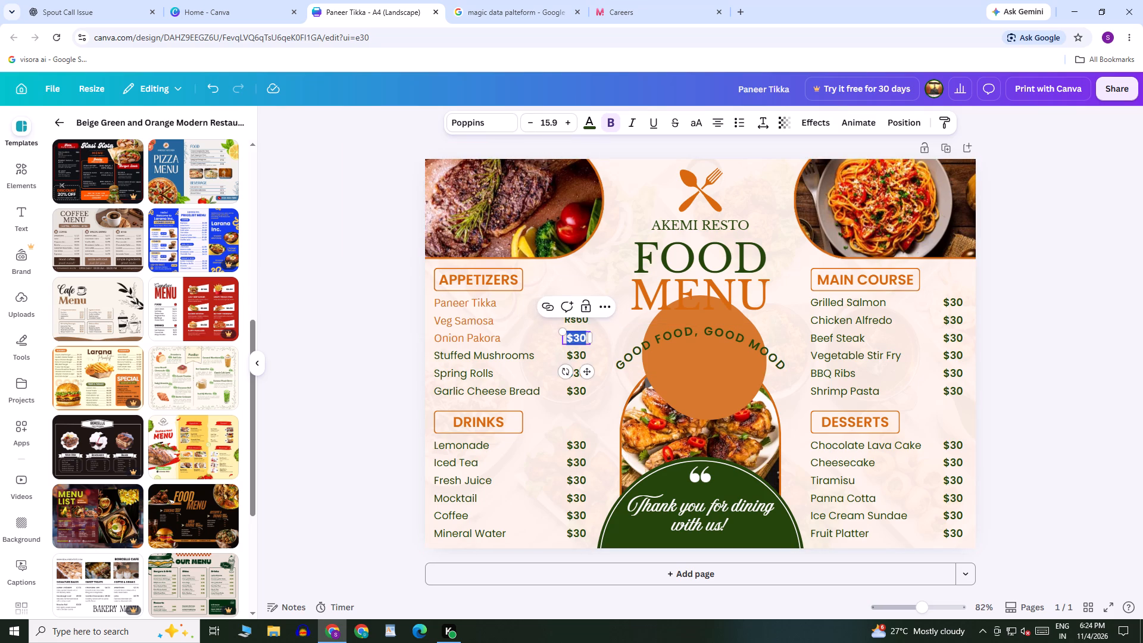
pyautogui.press('BackSpace')
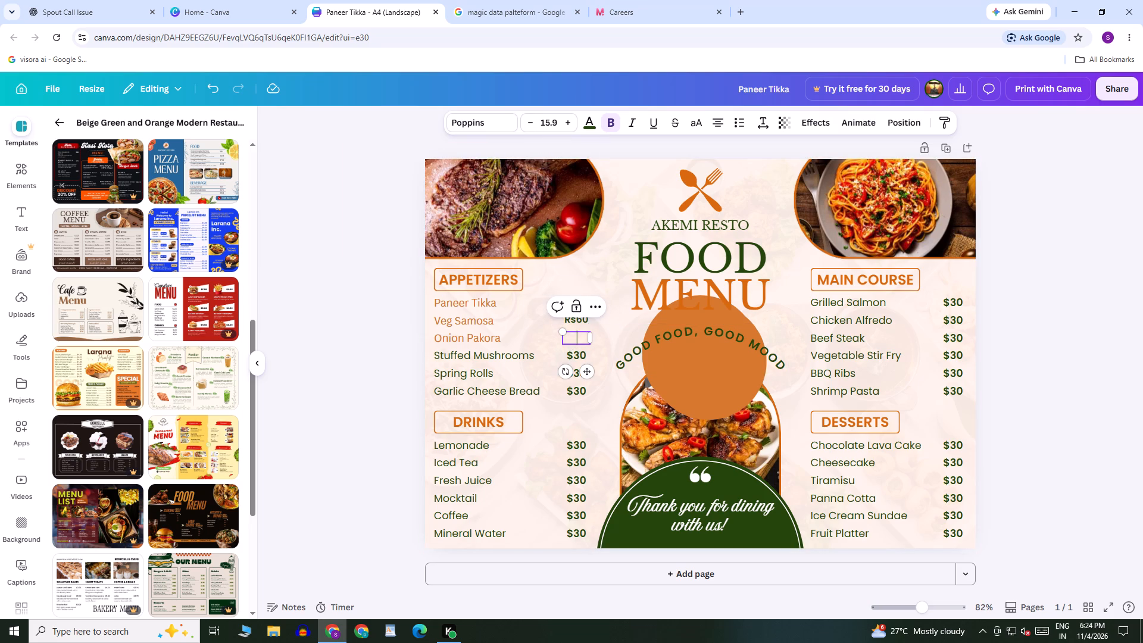
pyautogui.write('Rs90')
pyautogui.click(524, 123)
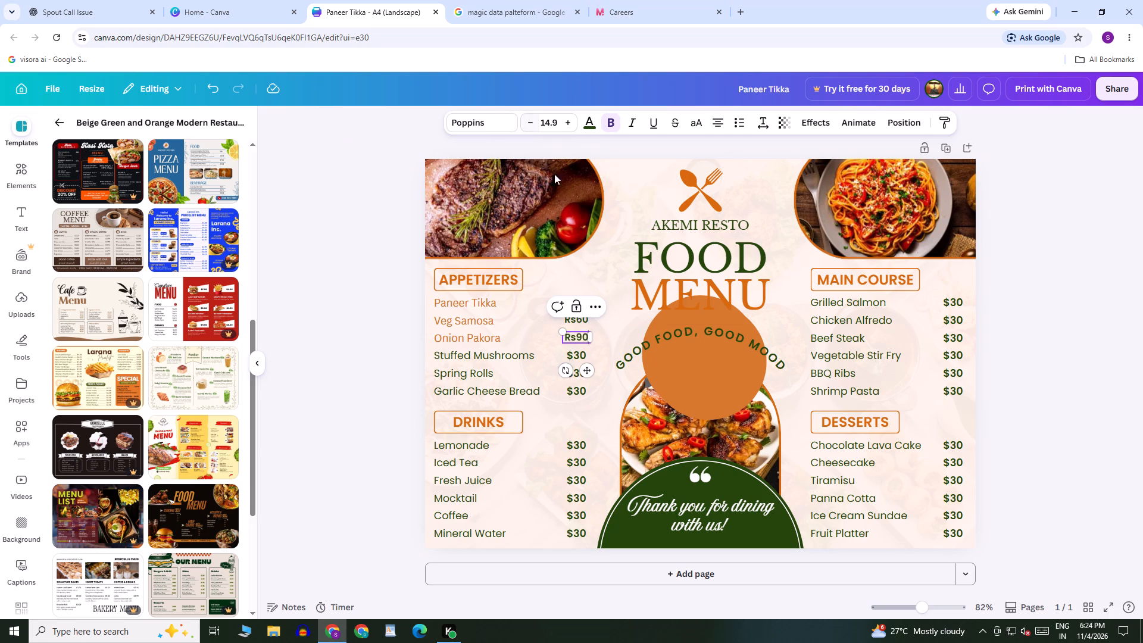
pyautogui.click(605, 270)
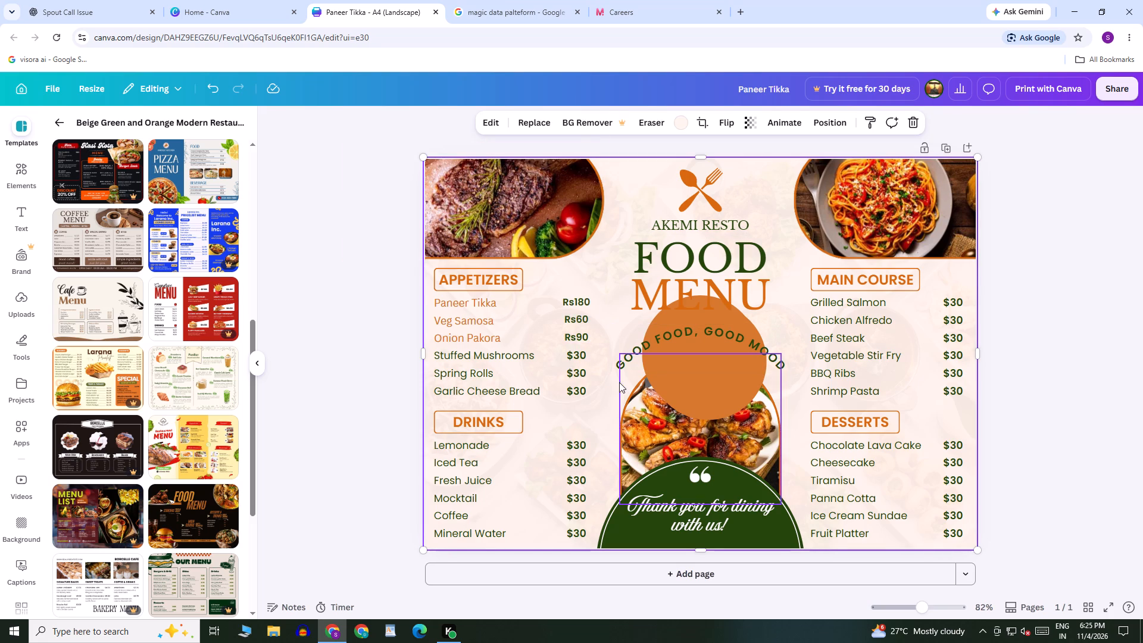
# Replace the Stuffed Mushrooms item under Appetizers with "Chiken Tikka".
pyautogui.doubleClick(488, 355)
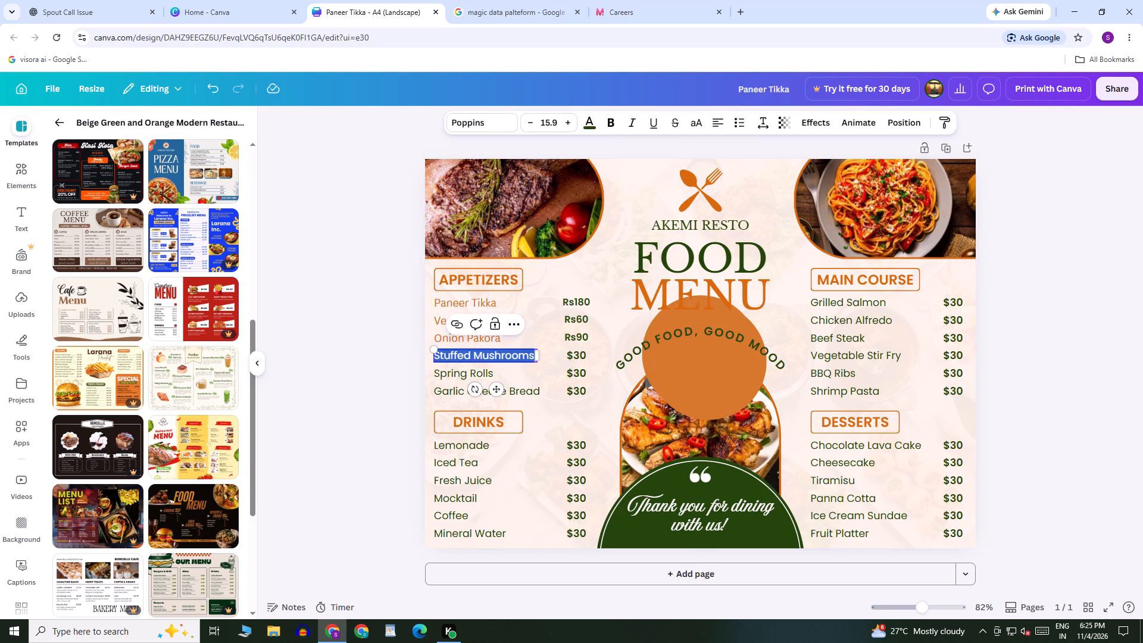
pyautogui.press('BackSpace')
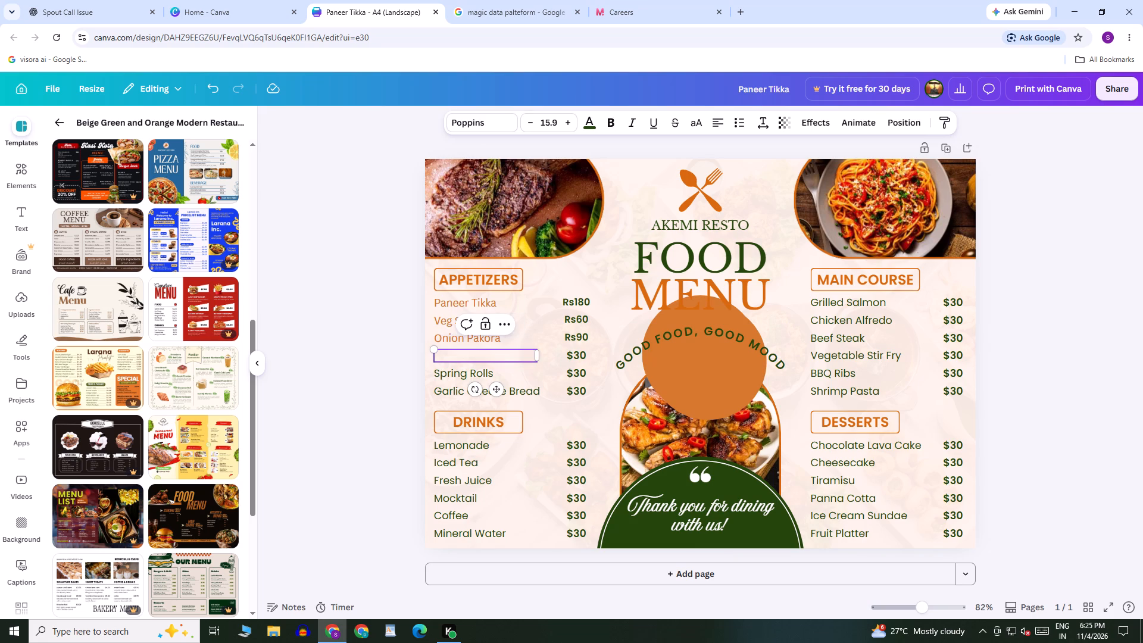
pyautogui.write('Chike')
pyautogui.write('n')
pyautogui.press('space')
pyautogui.hotkey('shift', 't')
pyautogui.write('ikka')
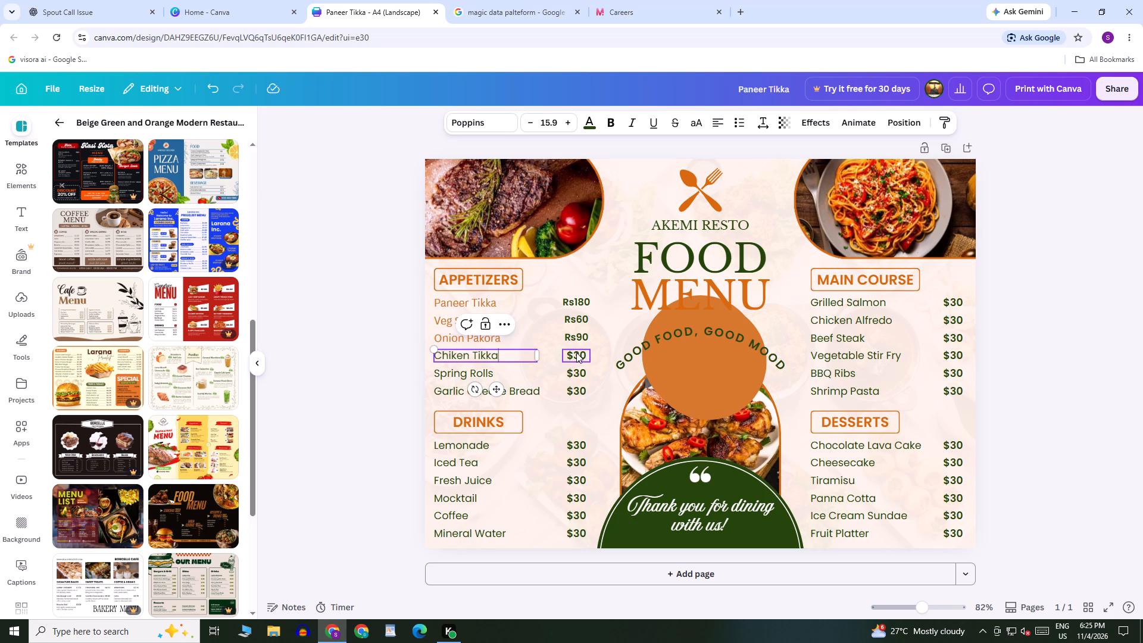
# Format the whole Chiken Tikka text in Canva Sans with the orange shade from the second row of photo colours.
pyautogui.moveTo(516, 357); pyautogui.dragTo(447, 346)
pyautogui.moveTo(447, 346); pyautogui.dragTo(429, 344)
pyautogui.click(499, 118)
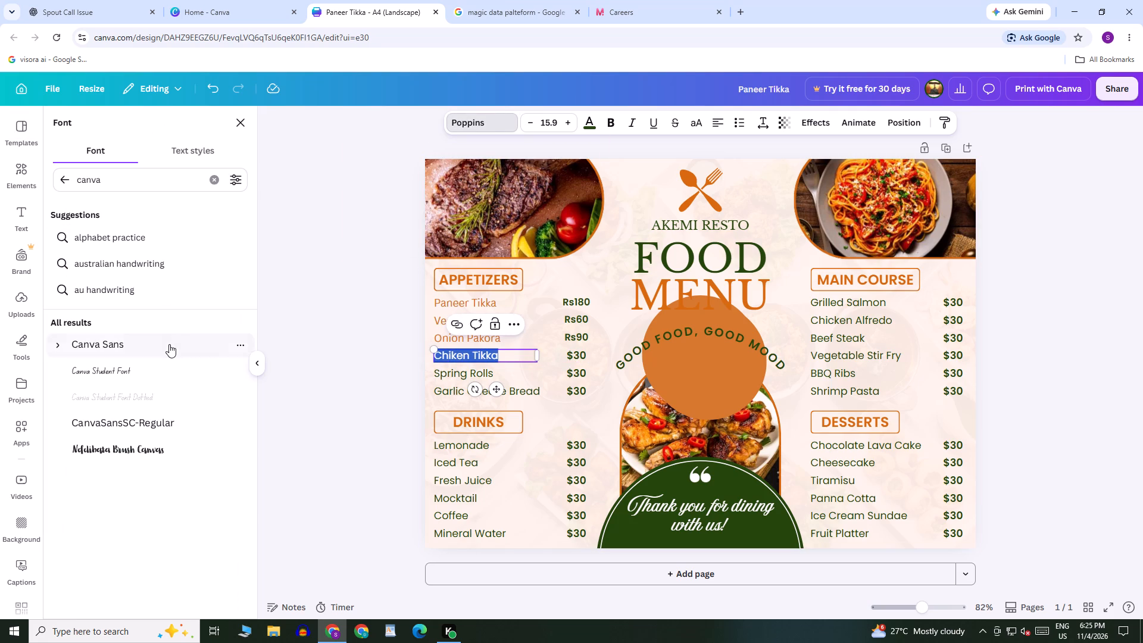
pyautogui.click(169, 344)
pyautogui.click(555, 121)
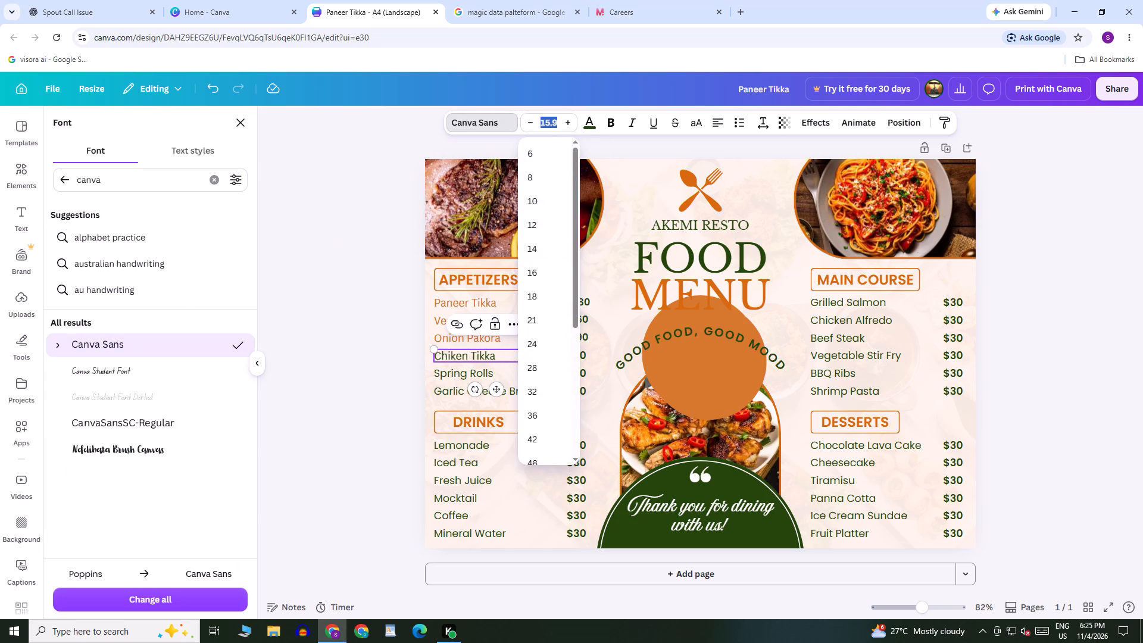
pyautogui.click(591, 126)
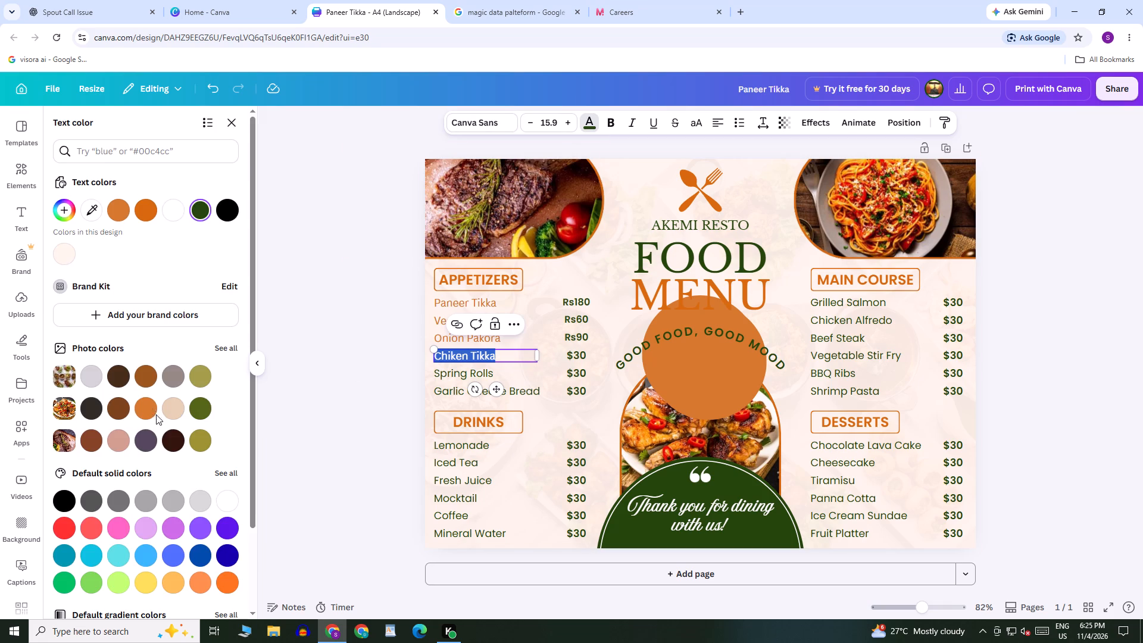
pyautogui.click(146, 404)
# Replace the Chiken Tikka price with "Rs 220" and reduce its font size to 12.9 so it fits on one line.
pyautogui.doubleClick(579, 354)
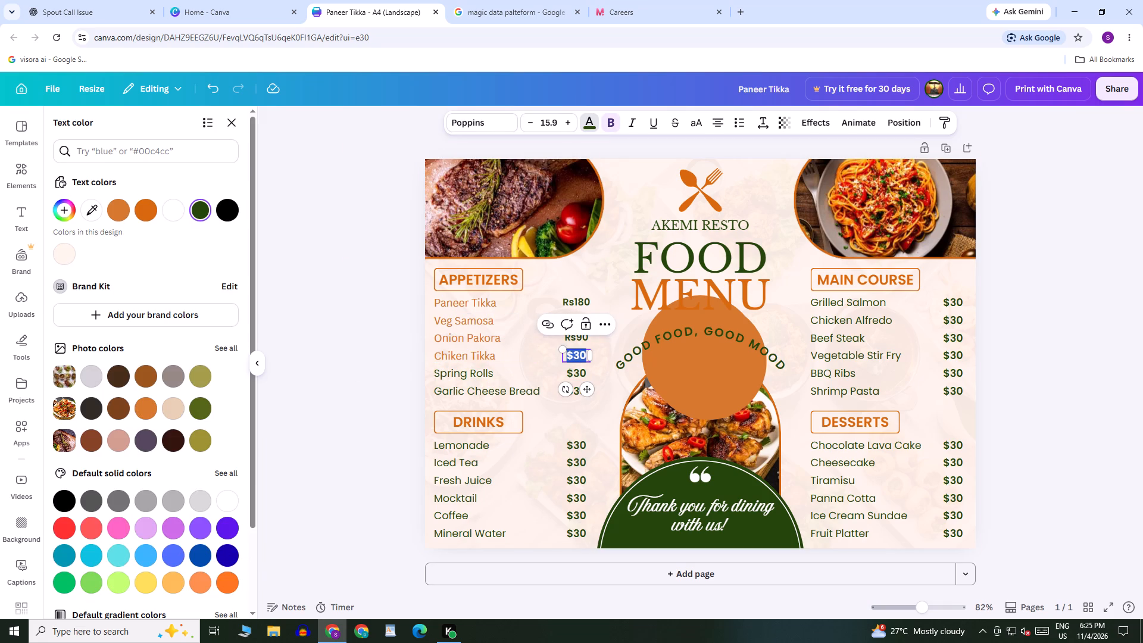
pyautogui.press('BackSpace')
pyautogui.write('Rs')
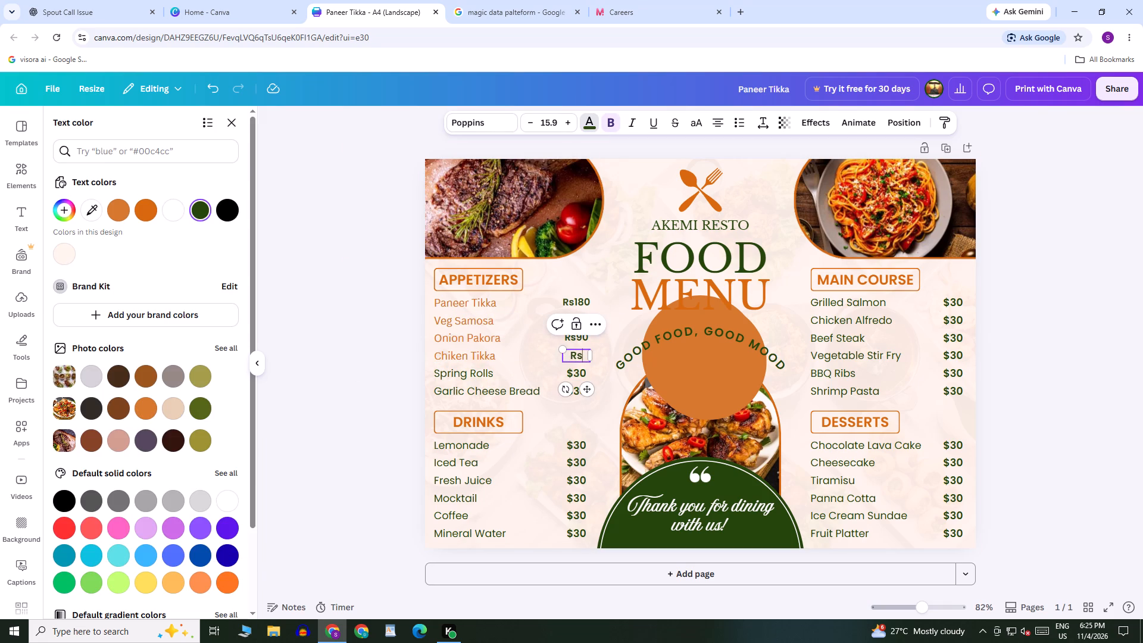
pyautogui.press('space')
pyautogui.write('220')
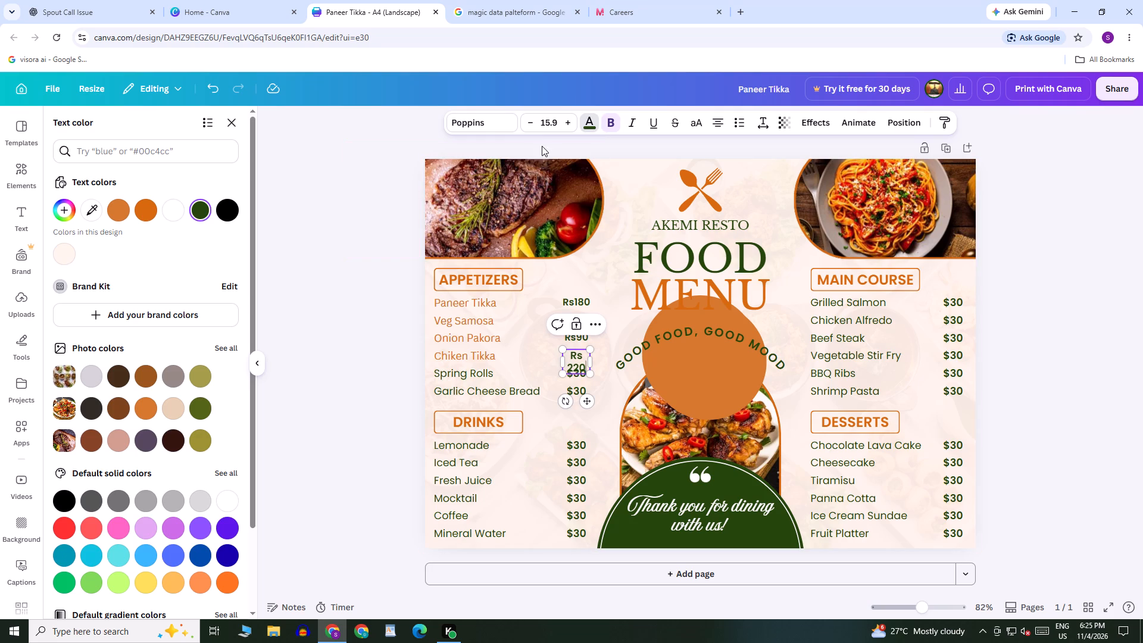
pyautogui.click(530, 124)
pyautogui.click(530, 124)
pyautogui.click(530, 124)
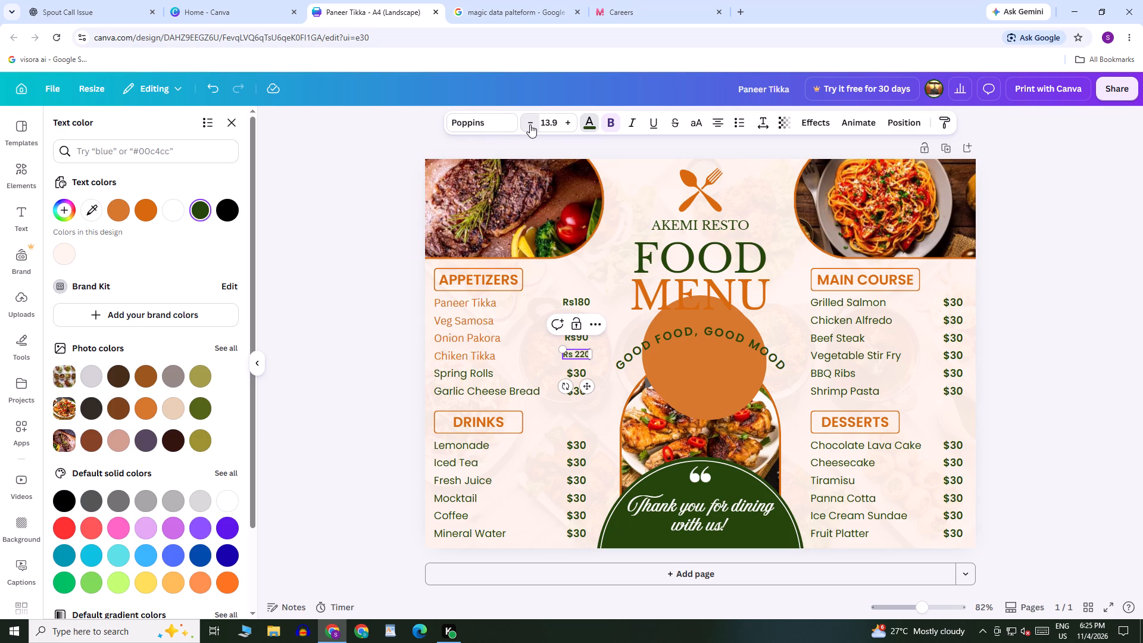
pyautogui.click(358, 328)
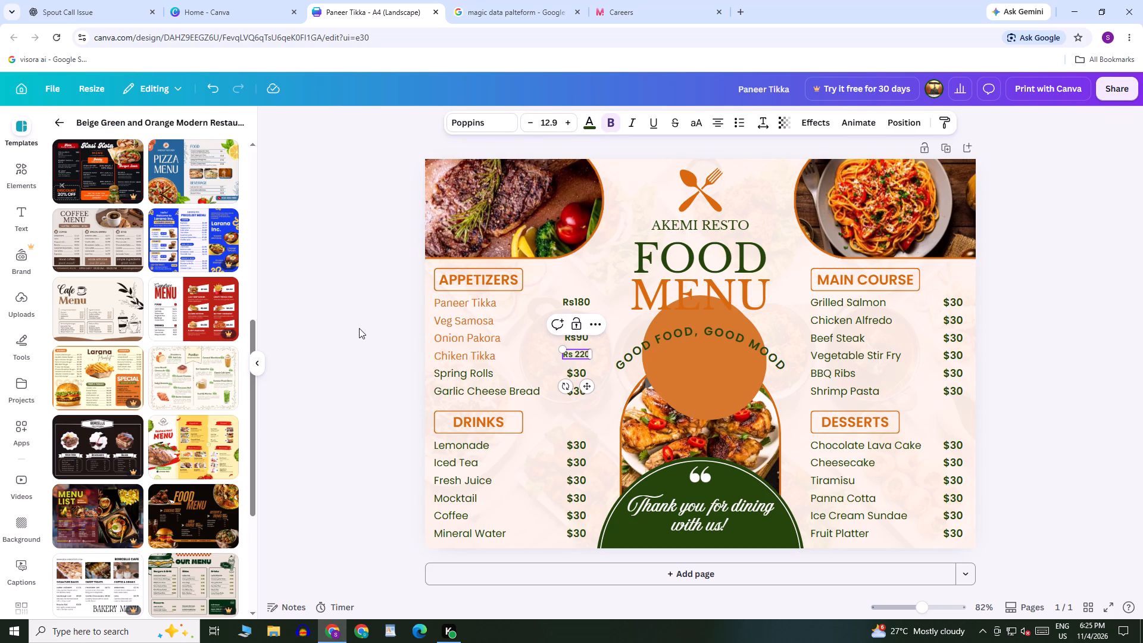
pyautogui.click(607, 273)
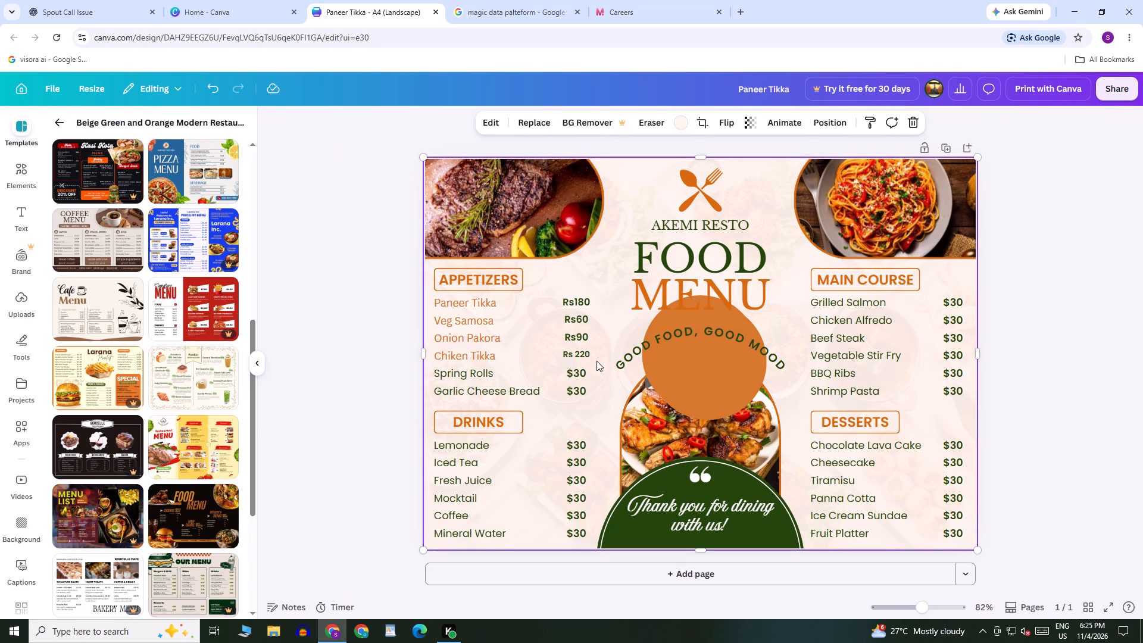
# Scale the Chiken Tikka price text box up slightly, to font size 13.8.
pyautogui.click(587, 359)
pyautogui.click(592, 354)
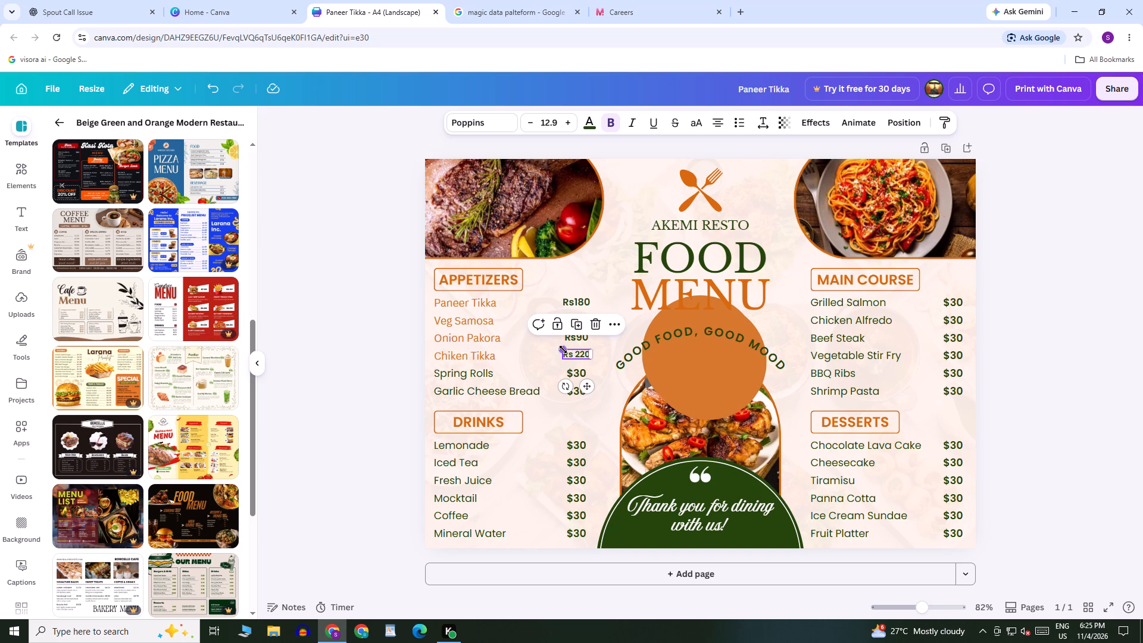
pyautogui.click(563, 349)
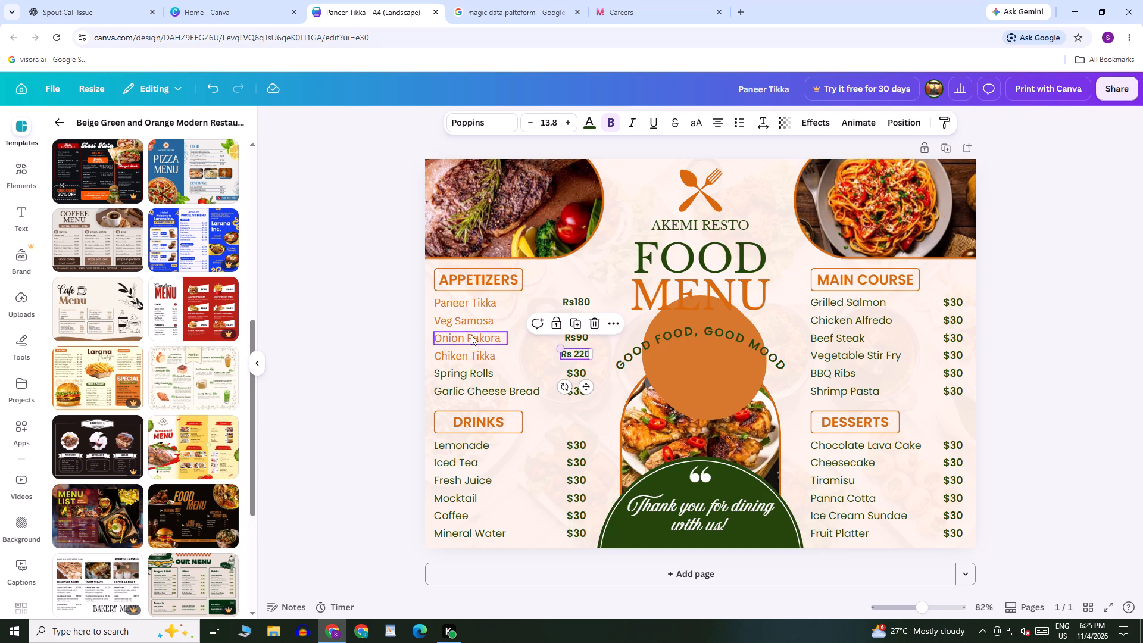
pyautogui.click(371, 307)
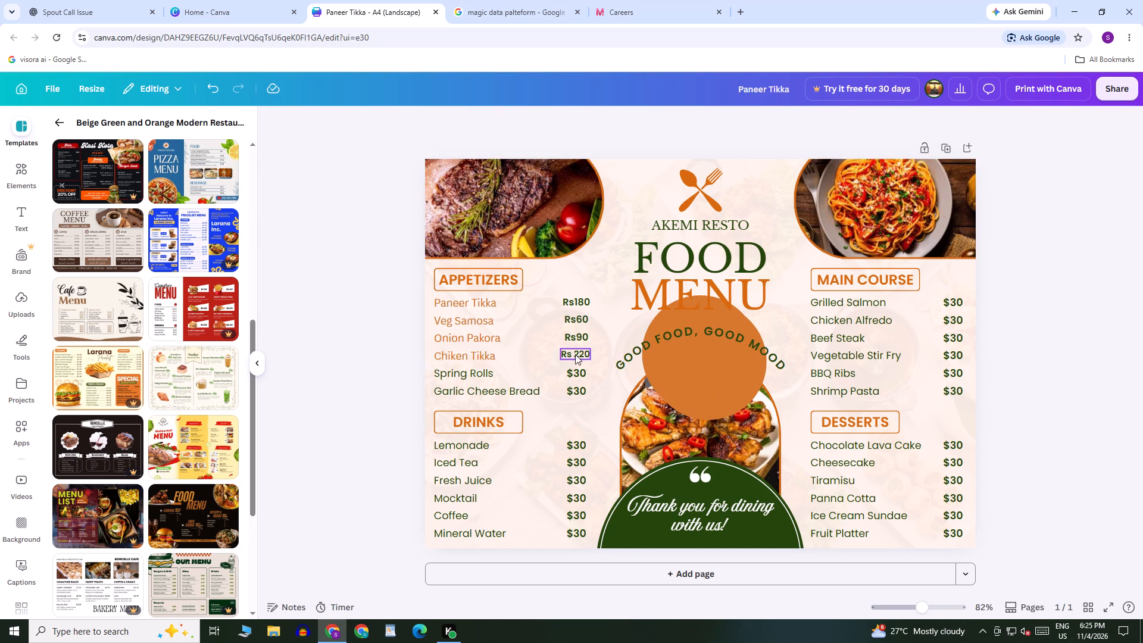
pyautogui.click(577, 351)
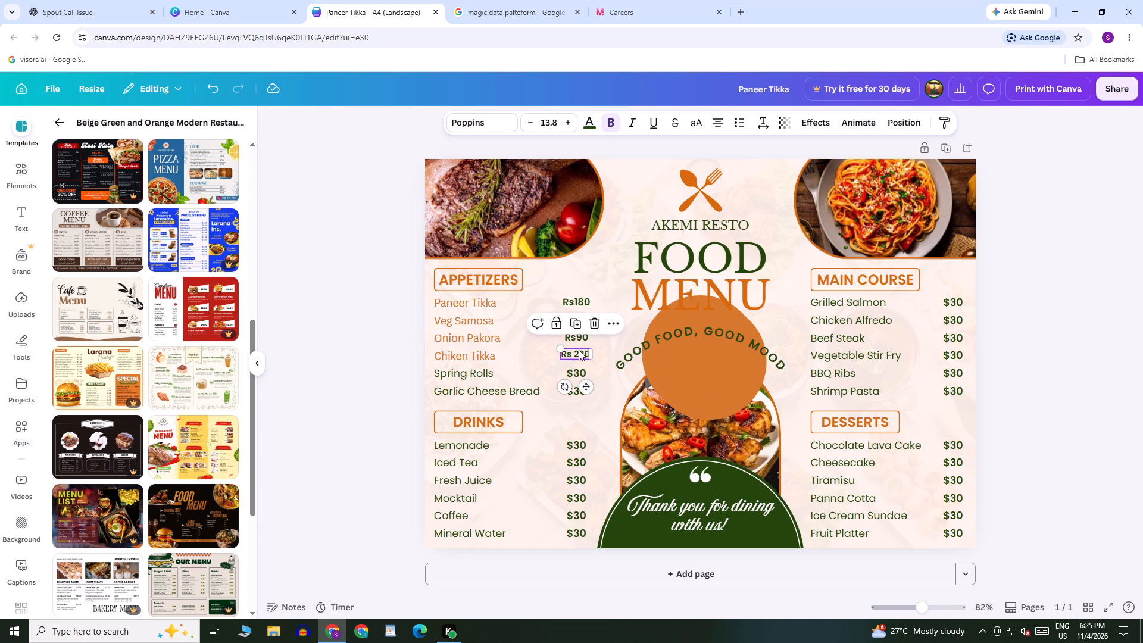
pyautogui.click(370, 320)
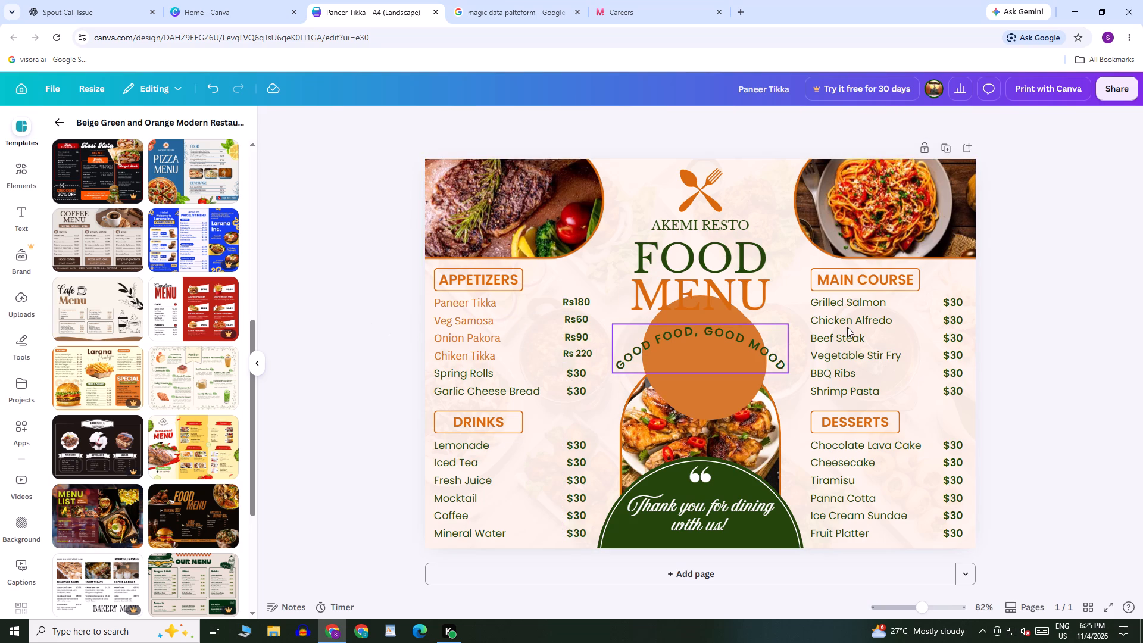
# Replace the Spring Rolls item under Appetizers with "Hara Bhara Kabab".
pyautogui.doubleClick(474, 376)
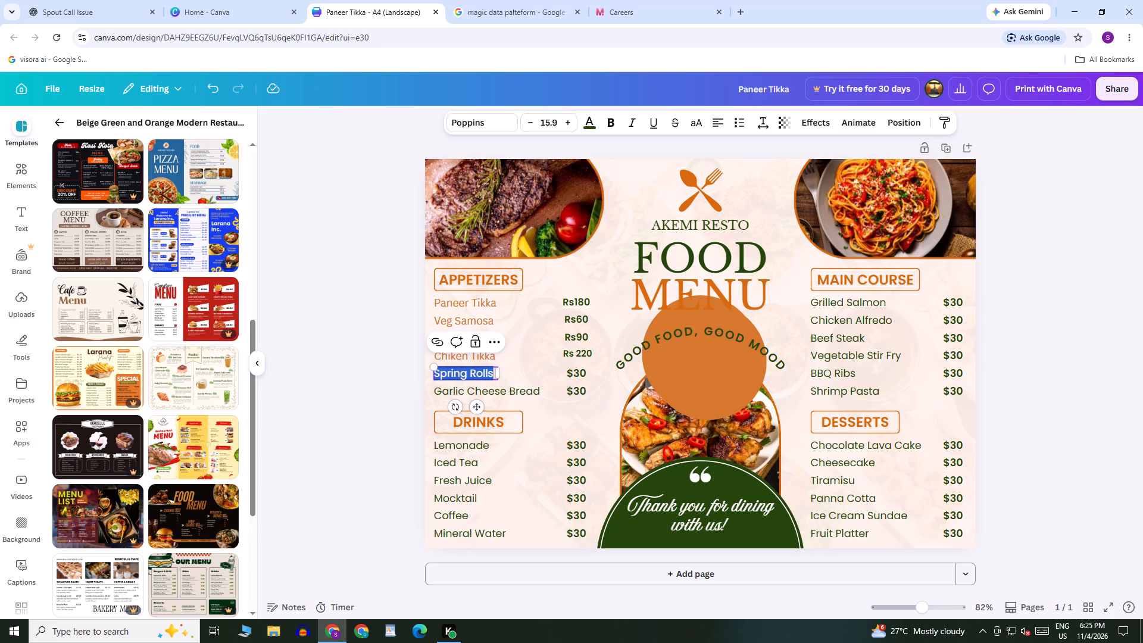
pyautogui.press('BackSpace')
pyautogui.write('Hara')
pyautogui.press('space')
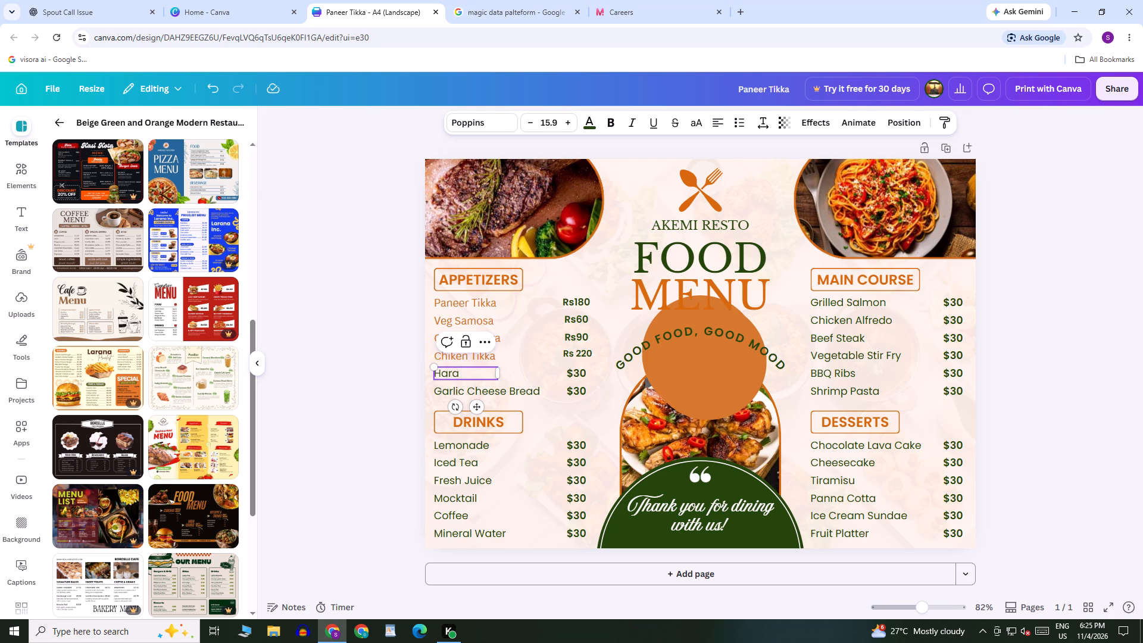
pyautogui.write('Bhara')
pyautogui.press('space')
pyautogui.write('Kabab')
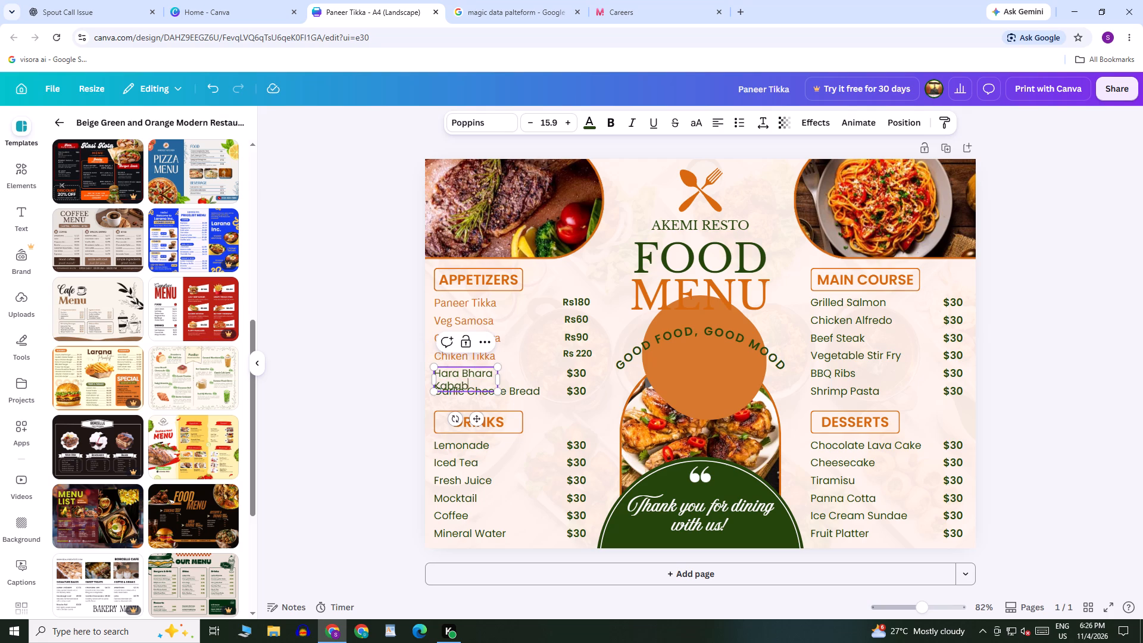
# Reduce the Hara Bhara Kabab text under Appetizers to font size 13.9.
pyautogui.click(524, 122)
pyautogui.click(526, 122)
pyautogui.click(526, 122)
pyautogui.click(526, 122)
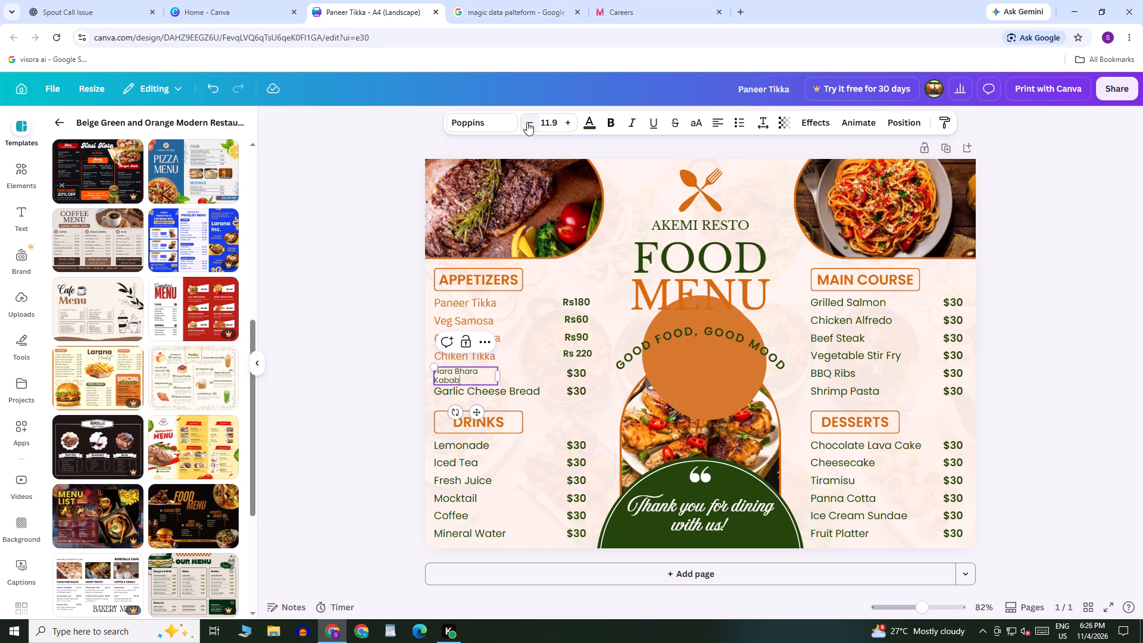
pyautogui.click(527, 122)
pyautogui.click(527, 122)
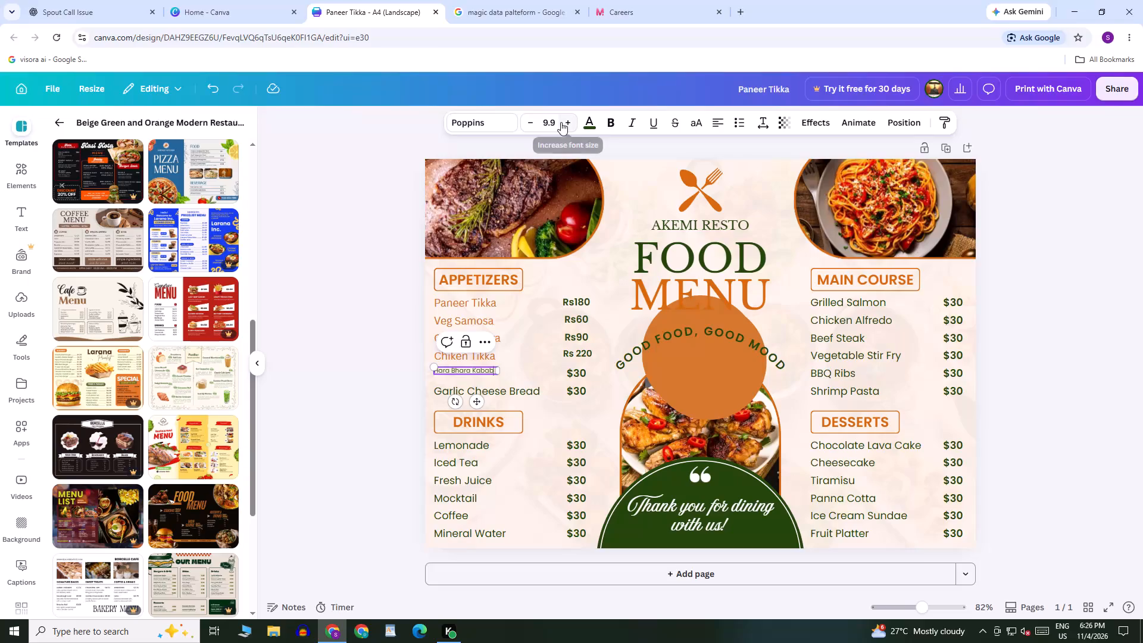
pyautogui.doubleClick(561, 122)
pyautogui.click(561, 122)
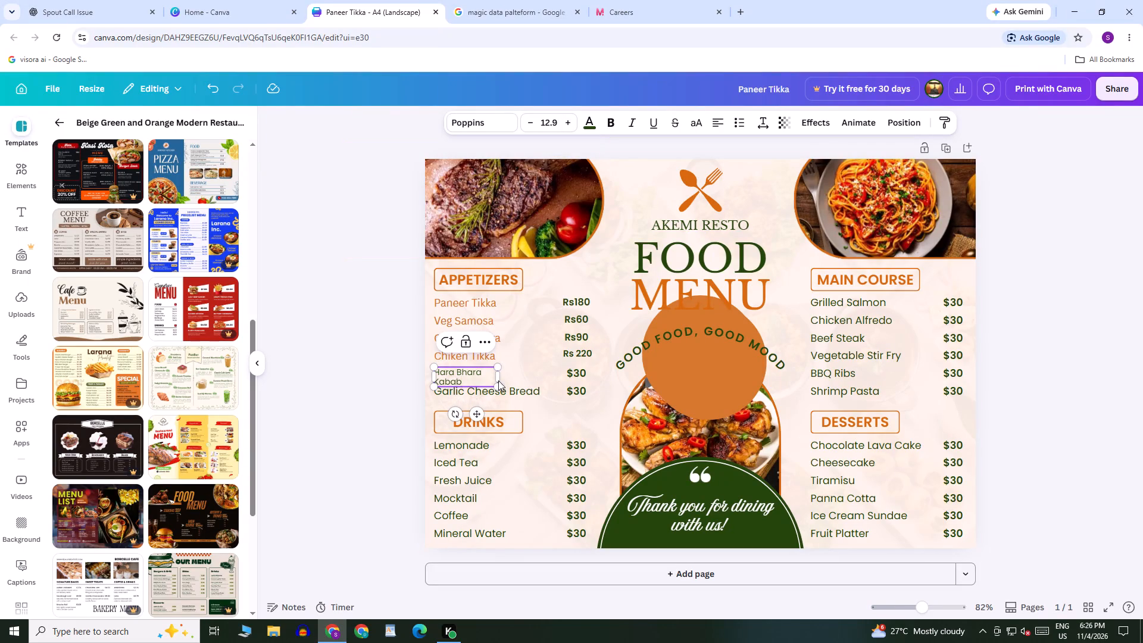
pyautogui.moveTo(501, 369); pyautogui.dragTo(511, 364)
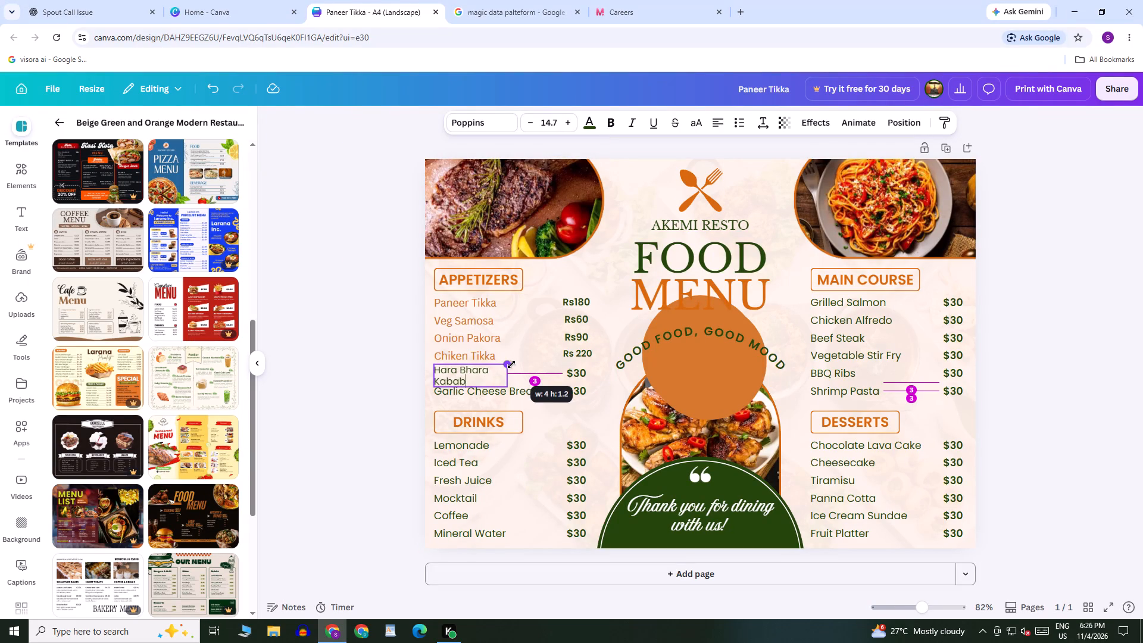
pyautogui.moveTo(511, 364); pyautogui.dragTo(514, 363)
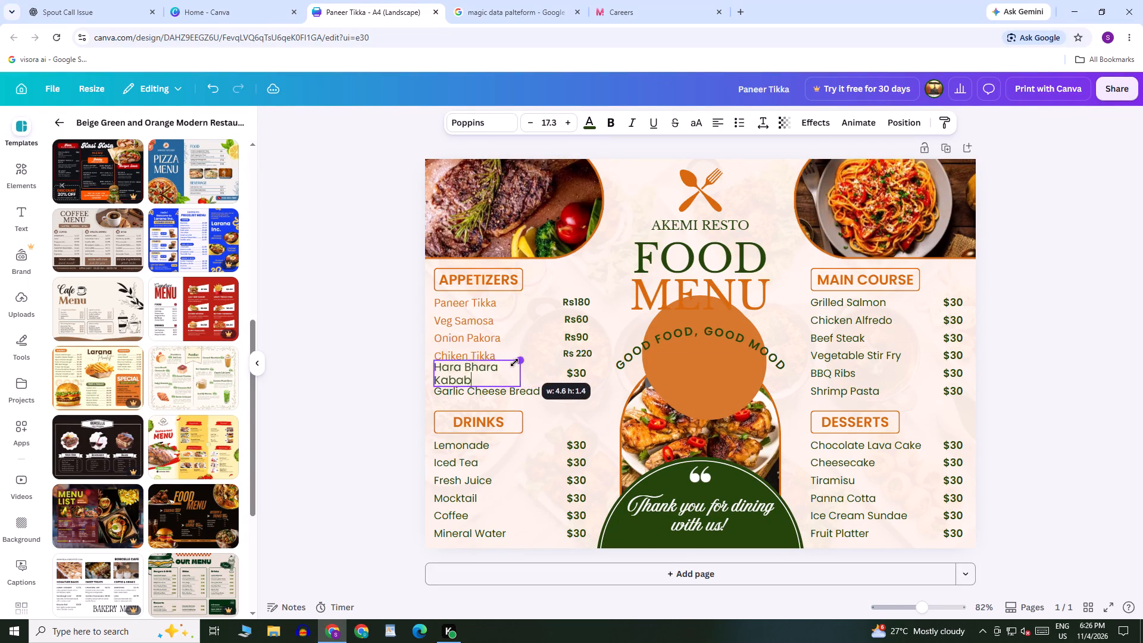
pyautogui.moveTo(514, 363); pyautogui.dragTo(500, 364)
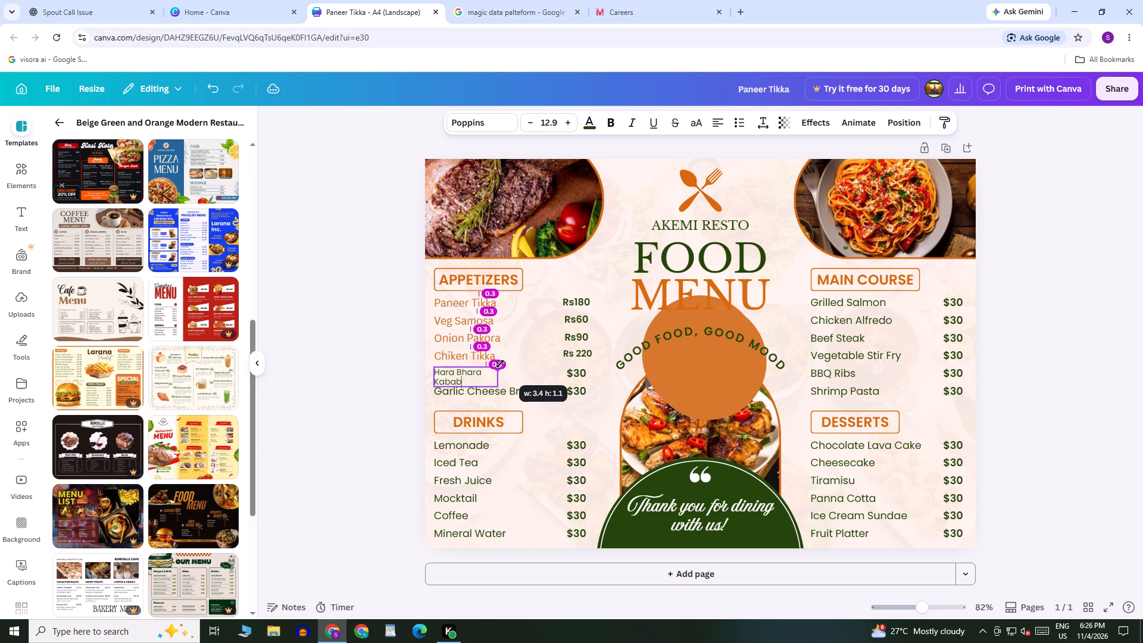
pyautogui.moveTo(500, 364); pyautogui.dragTo(506, 363)
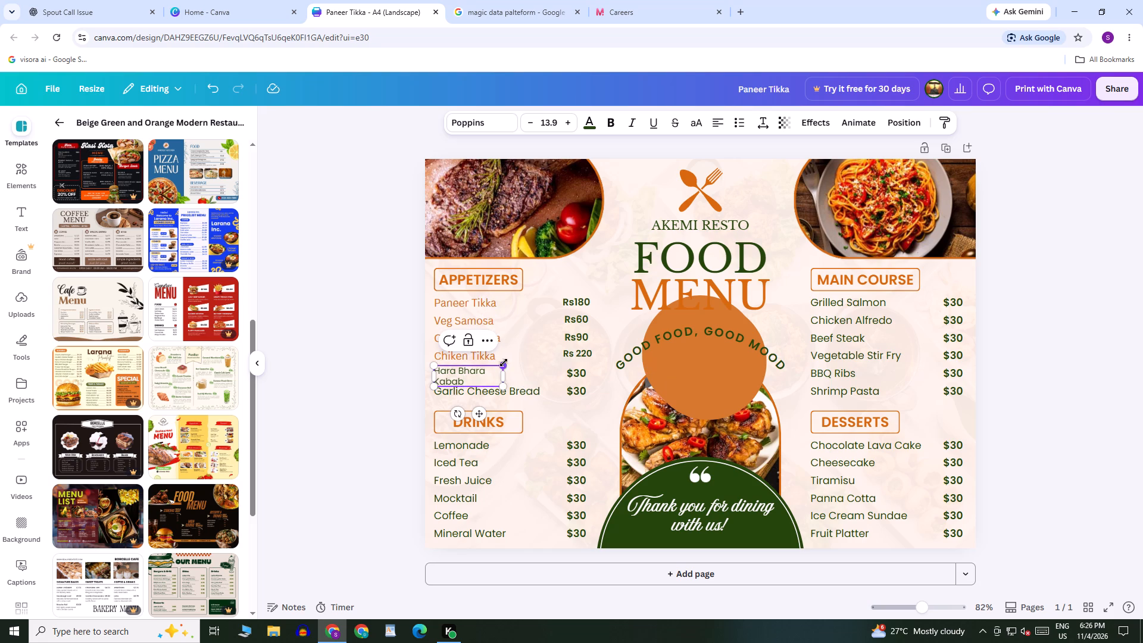
pyautogui.click(435, 366)
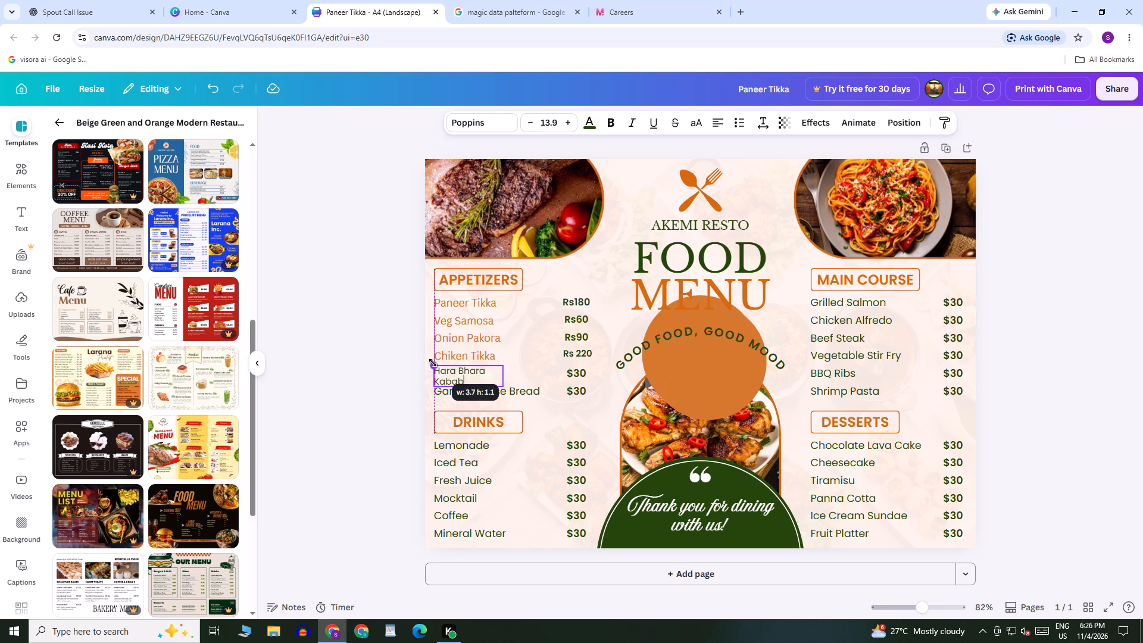
# Widen the Hara Bhara Kabab text box so the name fits on one line, and nudge it down slightly.
pyautogui.click(484, 372)
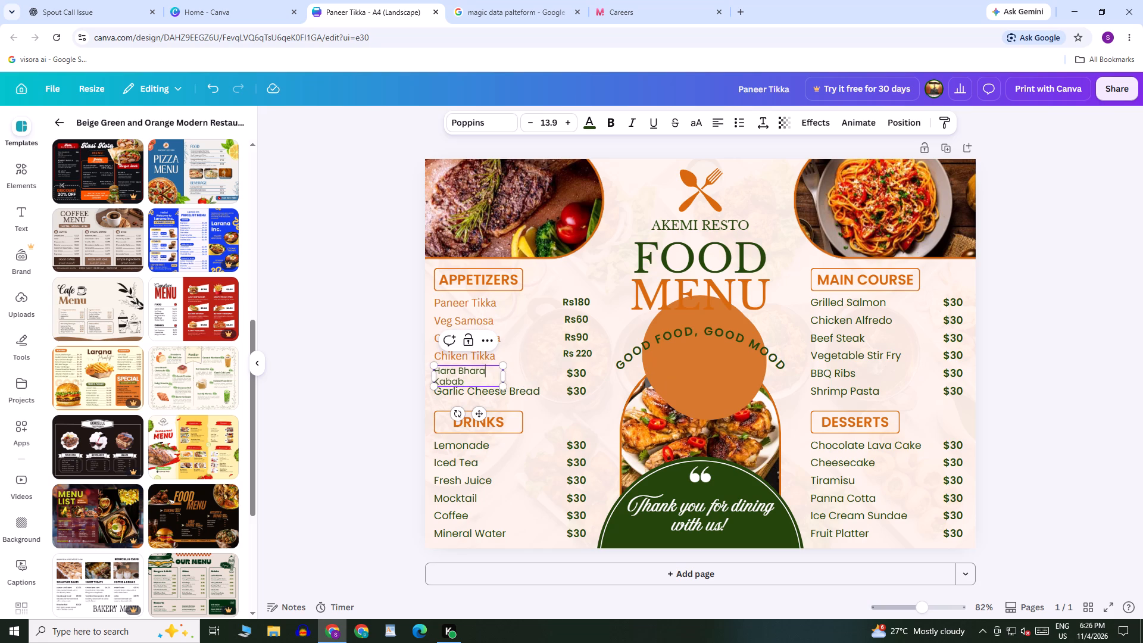
pyautogui.moveTo(507, 373); pyautogui.dragTo(524, 372)
pyautogui.click(520, 343)
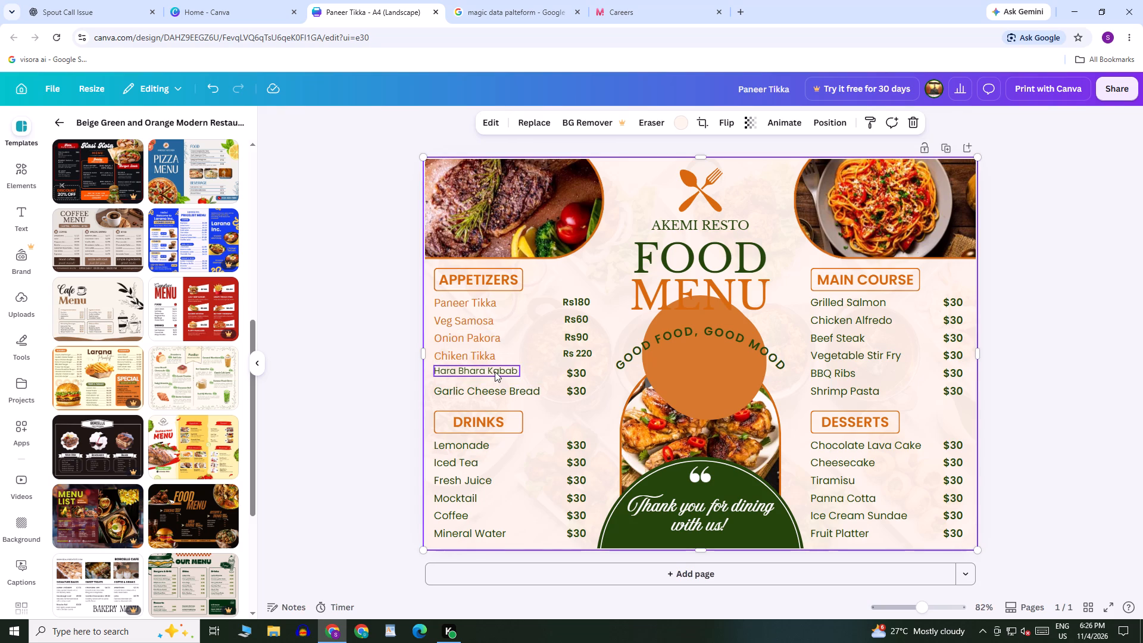
pyautogui.click(495, 370)
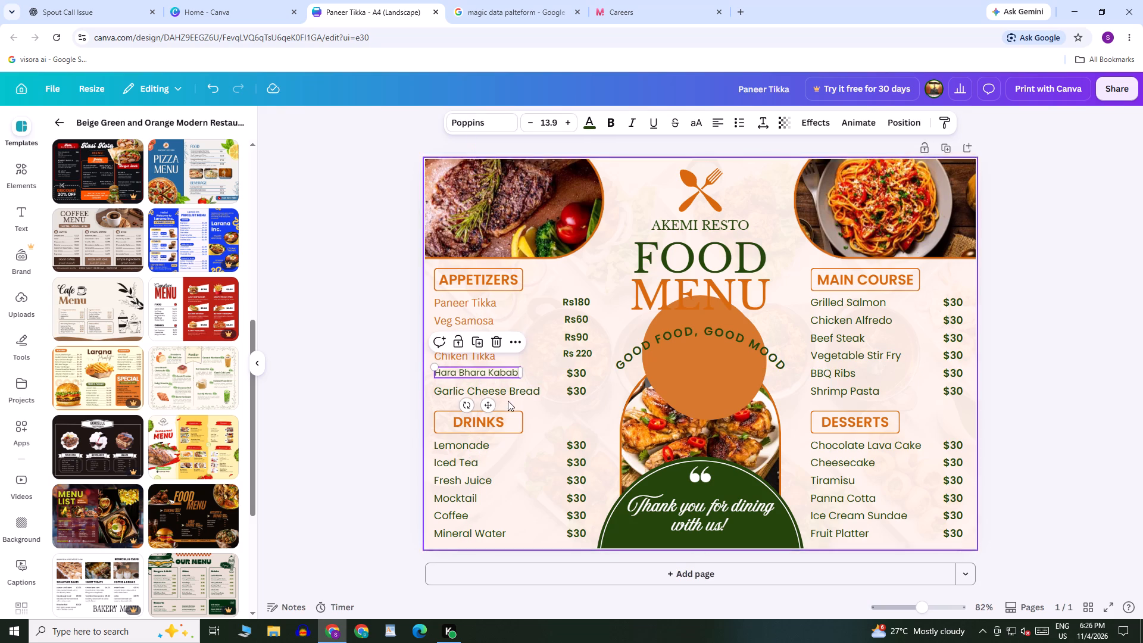
# Format the whole Hara Bhara Kabab text in Canva Sans with the orange shade from the second row of photo colours.
pyautogui.doubleClick(466, 372)
pyautogui.click(503, 371)
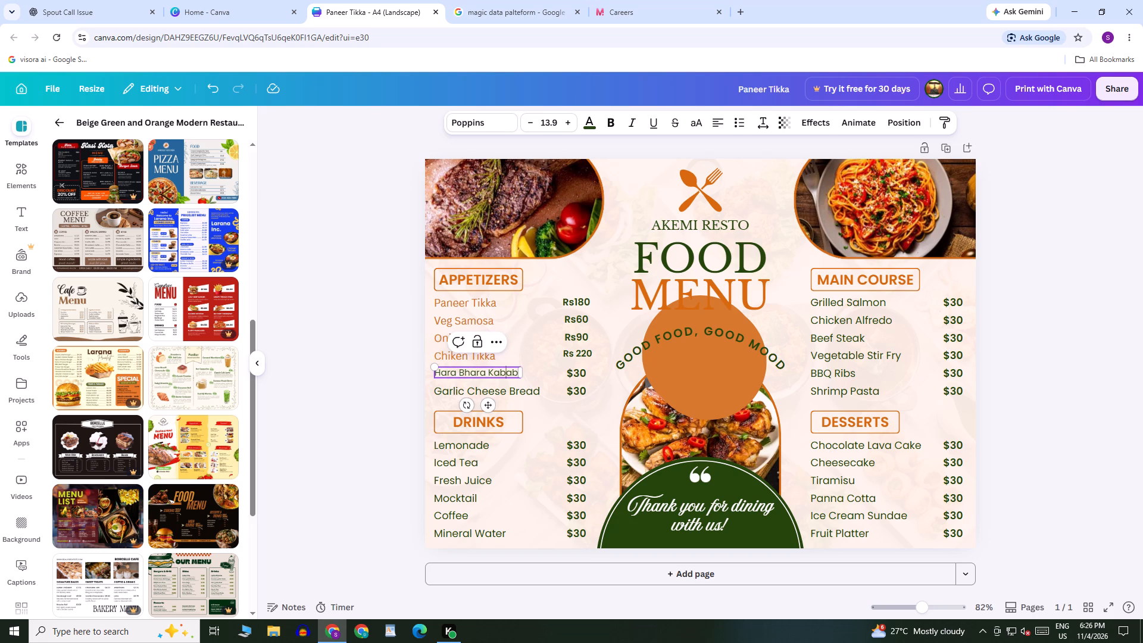
pyautogui.moveTo(518, 371); pyautogui.dragTo(435, 369)
pyautogui.click(464, 116)
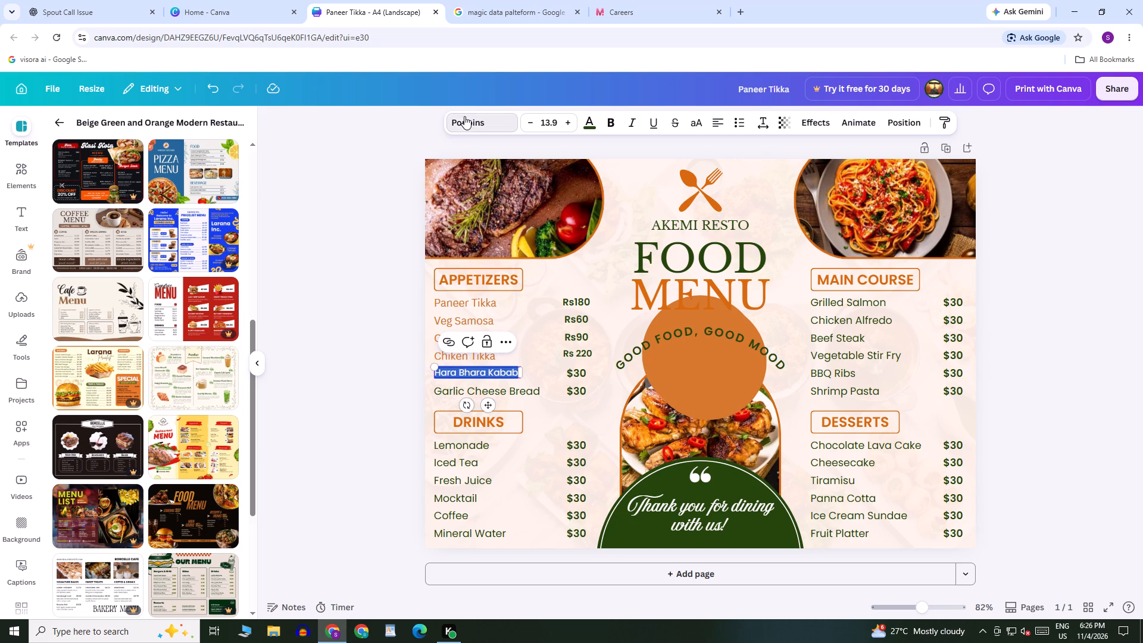
pyautogui.click(113, 344)
pyautogui.click(595, 124)
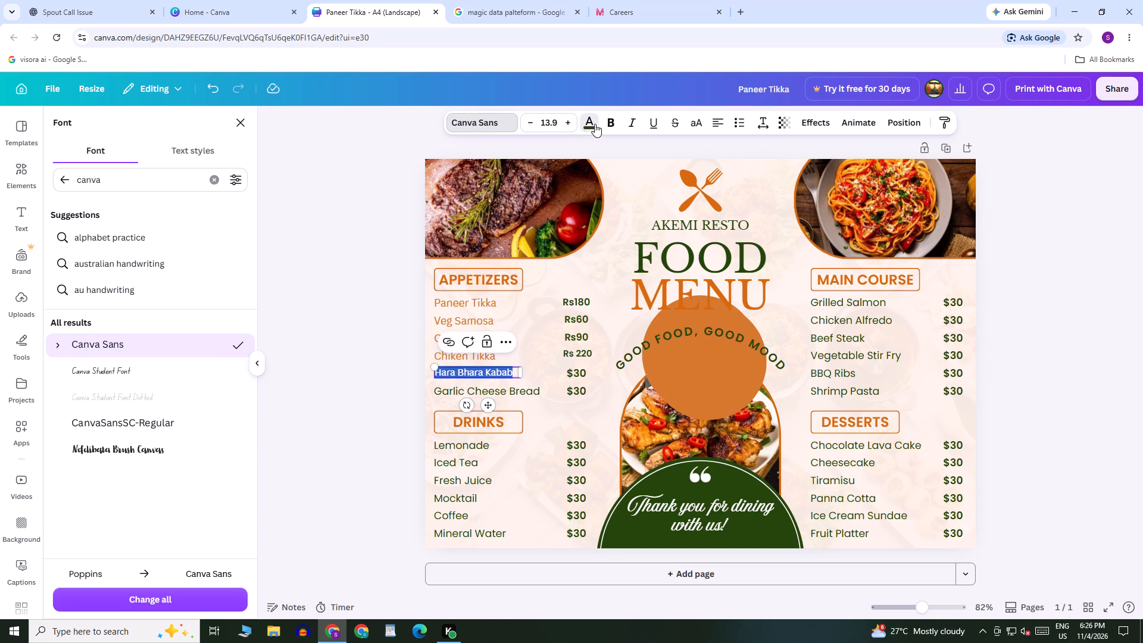
pyautogui.click(151, 409)
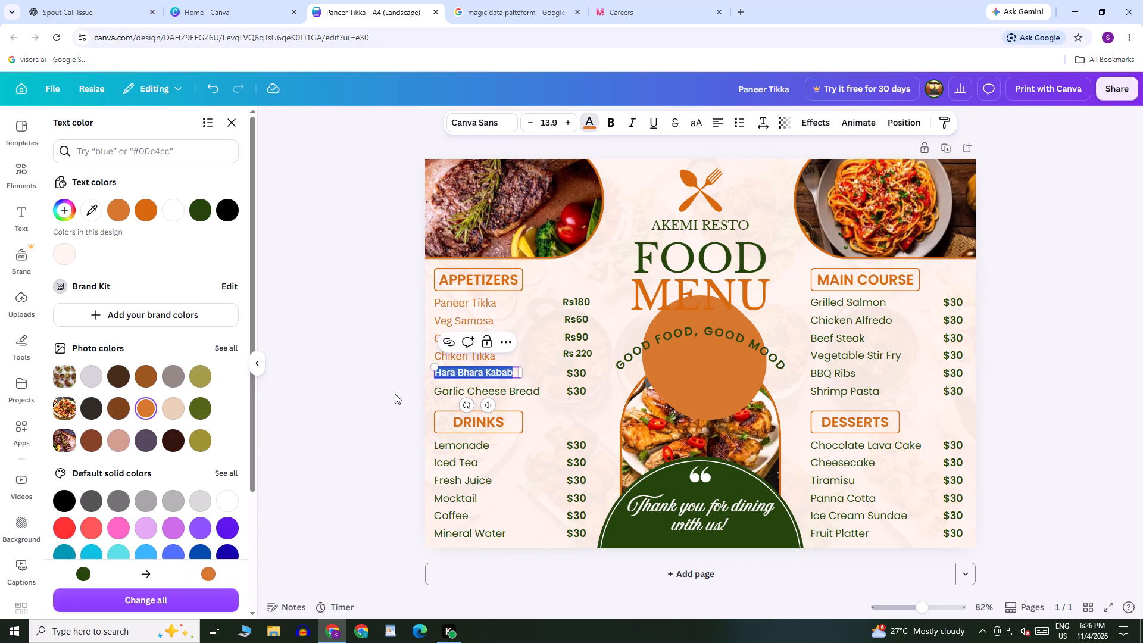
# Replace the Hara Bhara Kabab price with "Rs150" and reduce its font size to 14.9 so it fits on one line.
pyautogui.doubleClick(580, 372)
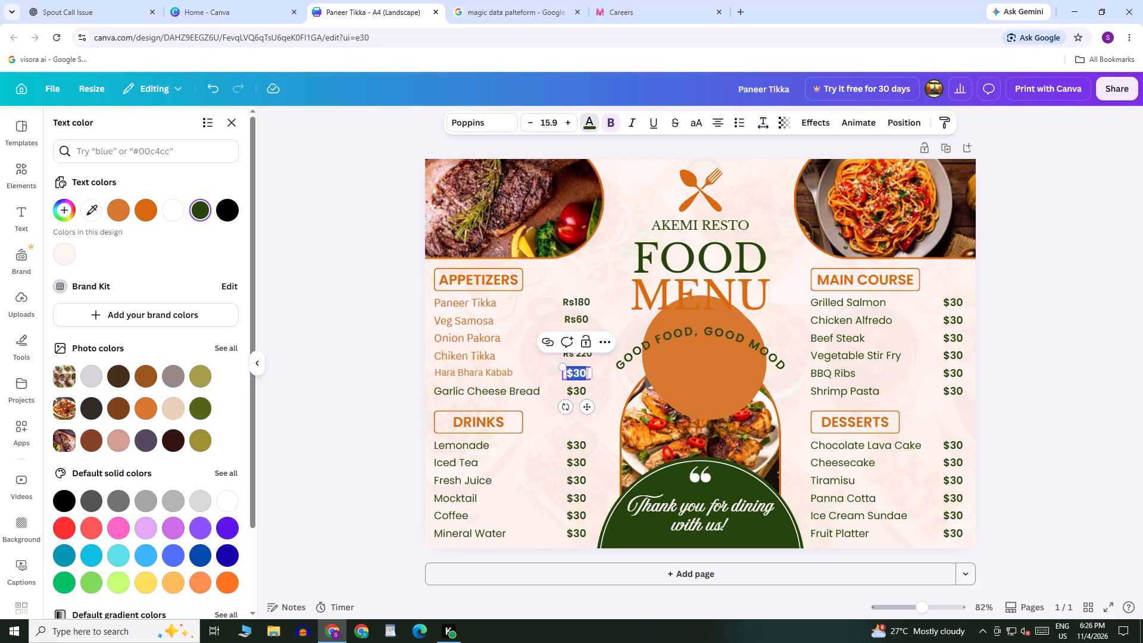
pyautogui.press('BackSpace')
pyautogui.hotkey('shift', 'r')
pyautogui.hotkey('shift', 's')
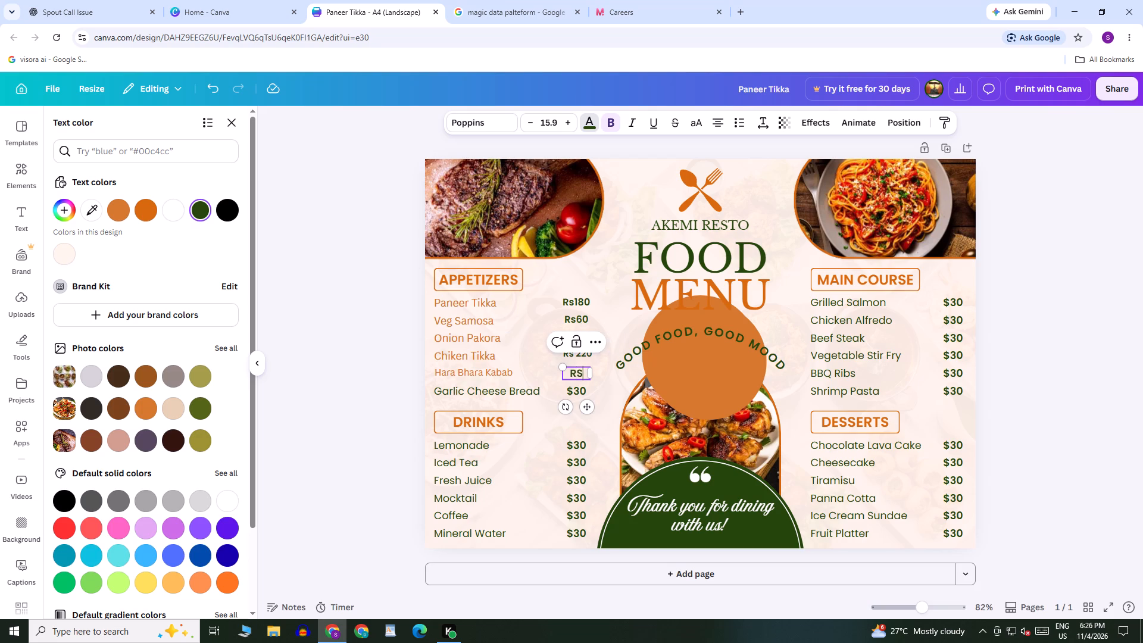
pyautogui.press('BackSpace')
pyautogui.press('s')
pyautogui.press('space')
pyautogui.press('BackSpace')
pyautogui.write('150')
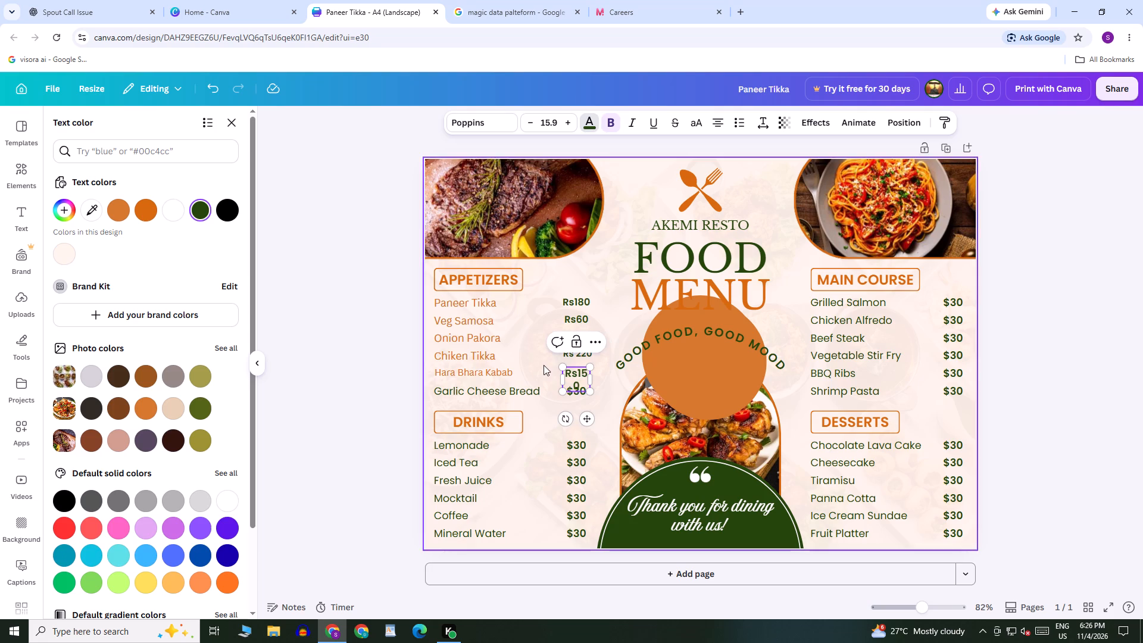
pyautogui.click(526, 123)
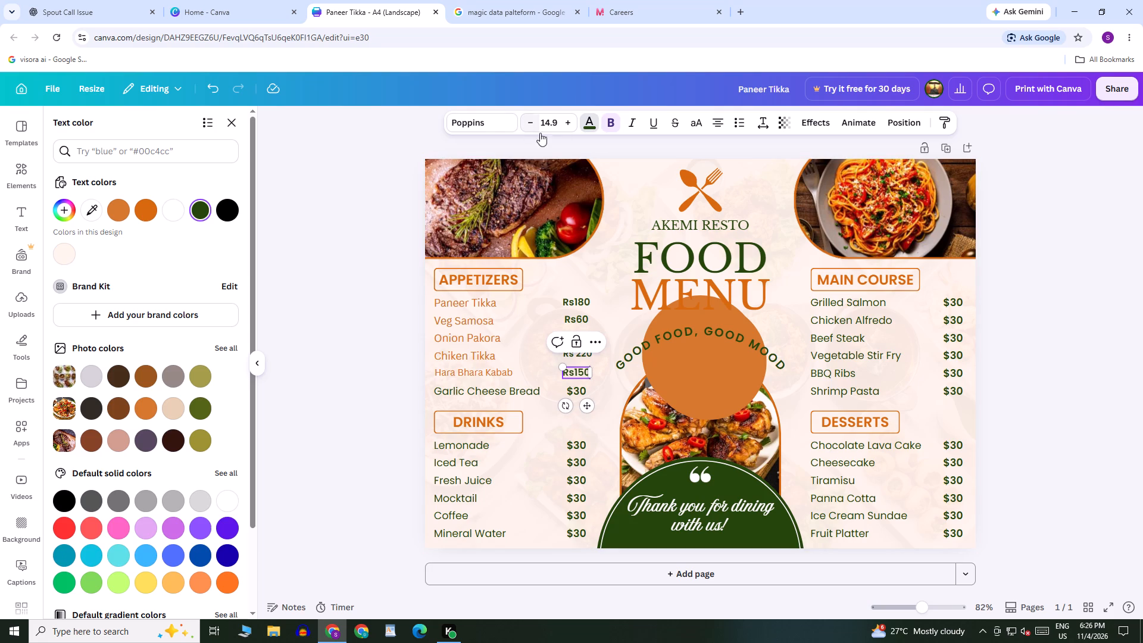
pyautogui.click(608, 323)
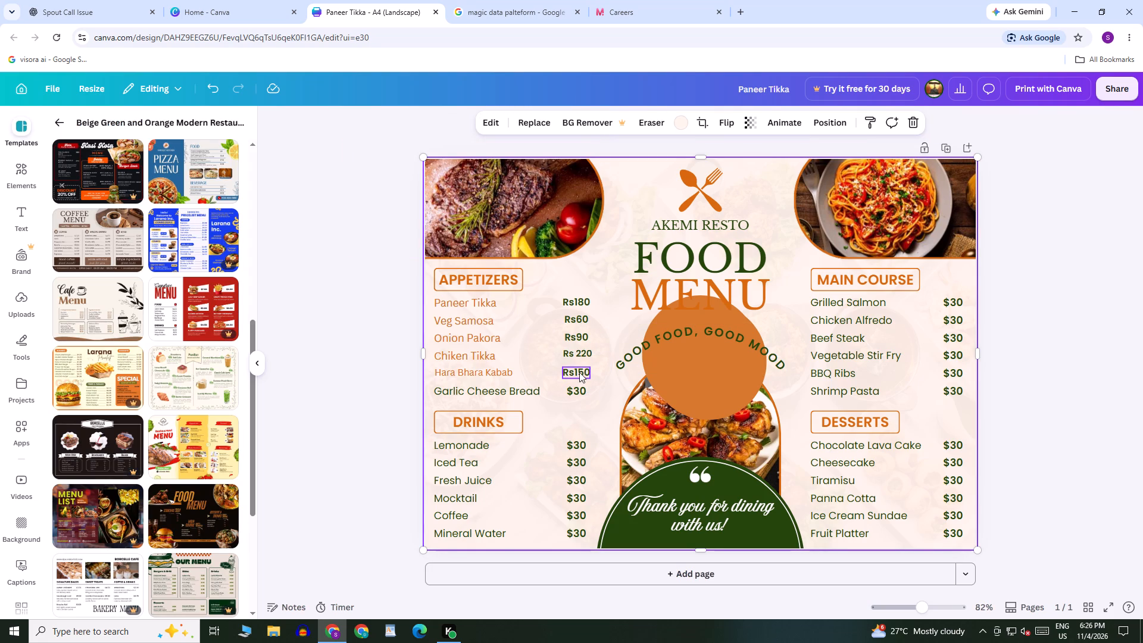
# Replace the Garlic Cheese Bread item under Appetizers with "Veg Spring Roll".
pyautogui.doubleClick(502, 391)
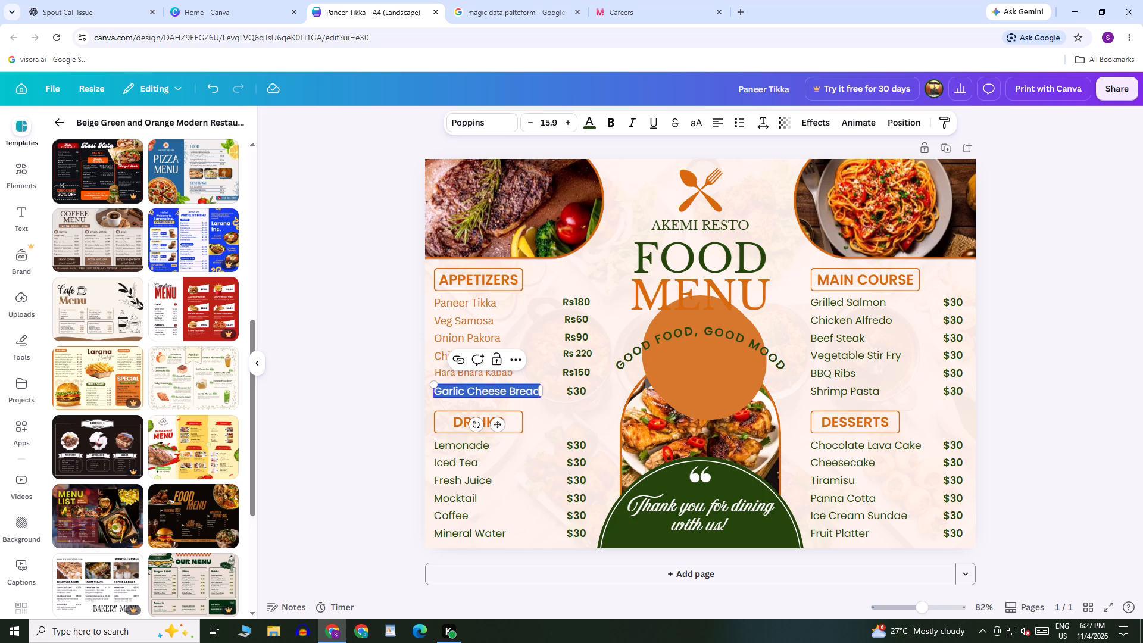
pyautogui.press('BackSpace')
pyautogui.write('Veg')
pyautogui.press('space')
pyautogui.write('Spring')
pyautogui.press('space')
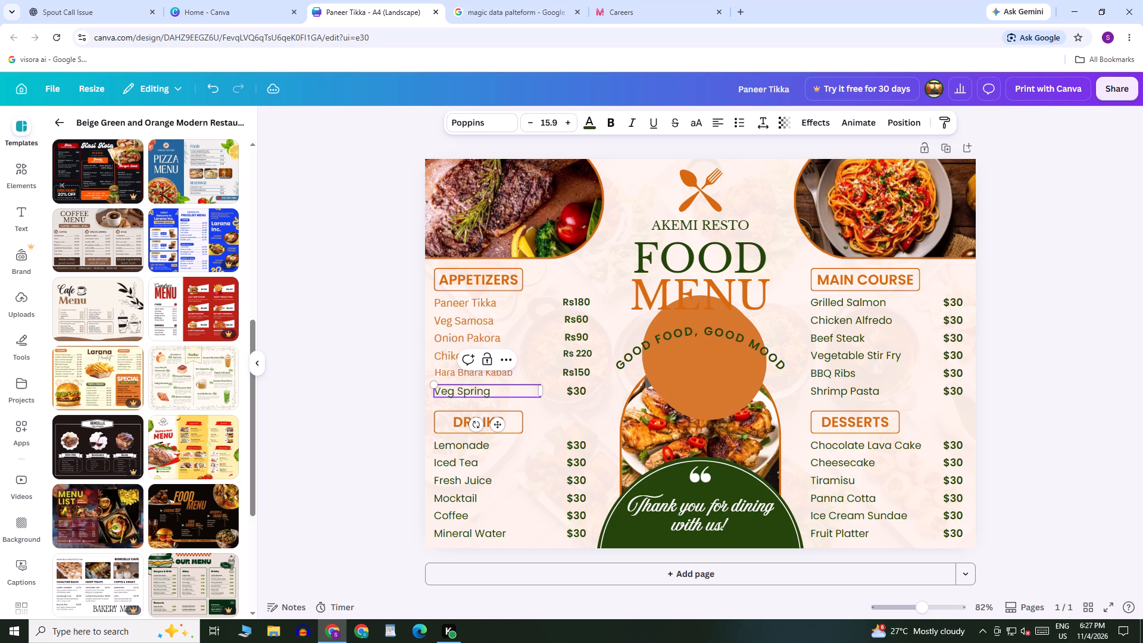
pyautogui.write('Roll')
# Format the whole Veg Spring Roll text in Canva Sans with the orange shade from the second row of photo colours.
pyautogui.moveTo(523, 391); pyautogui.dragTo(430, 389)
pyautogui.click(476, 123)
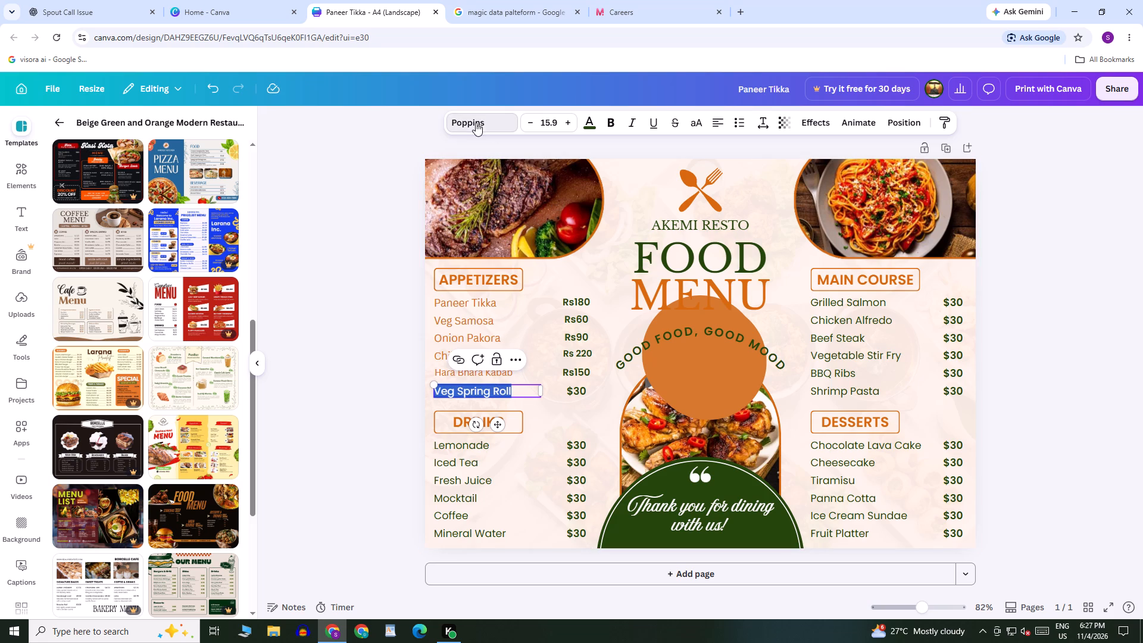
pyautogui.click(85, 345)
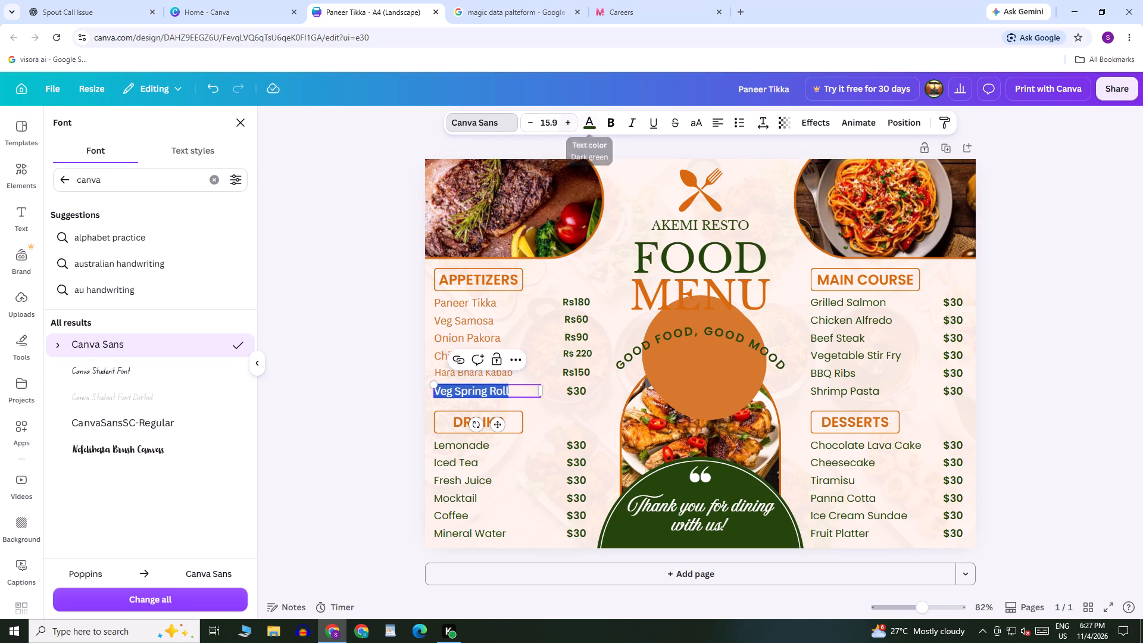
pyautogui.click(588, 124)
pyautogui.click(142, 410)
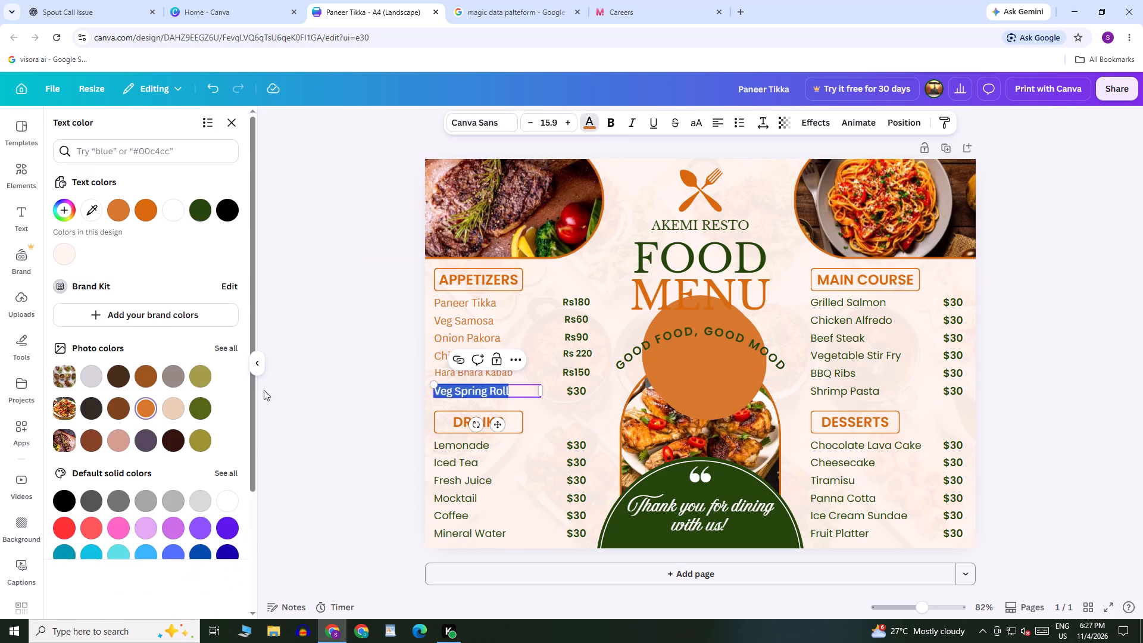
pyautogui.click(310, 372)
# Replace the Veg Spring Roll price with "Rs120" and reduce its font size to 14.9 so it fits on one line.
pyautogui.click(562, 404)
pyautogui.doubleClick(574, 388)
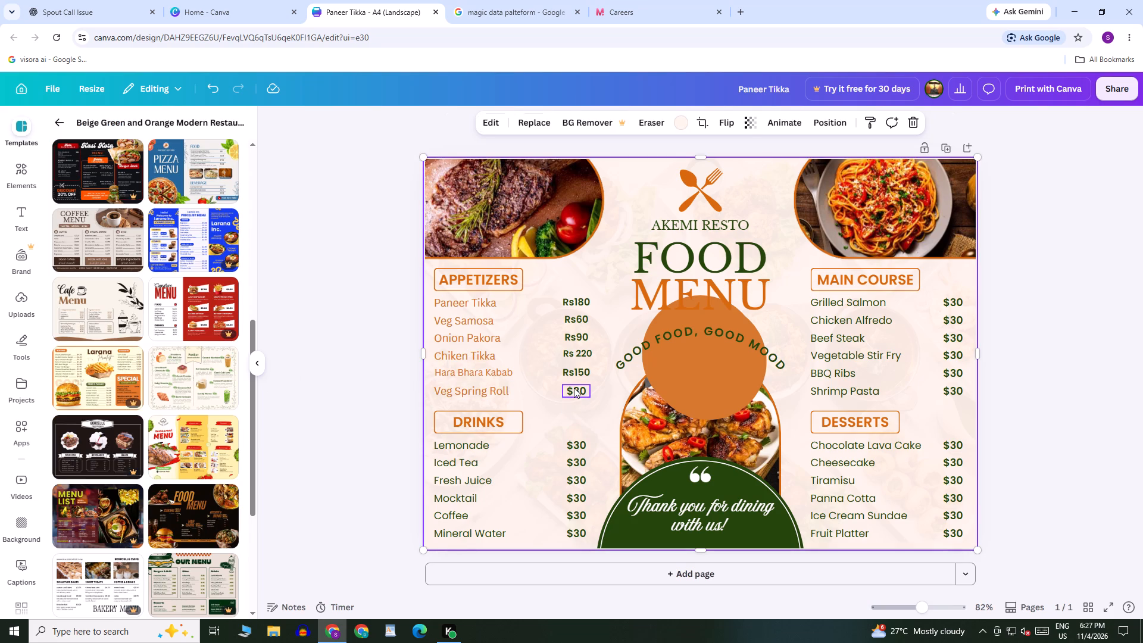
pyautogui.press('r')
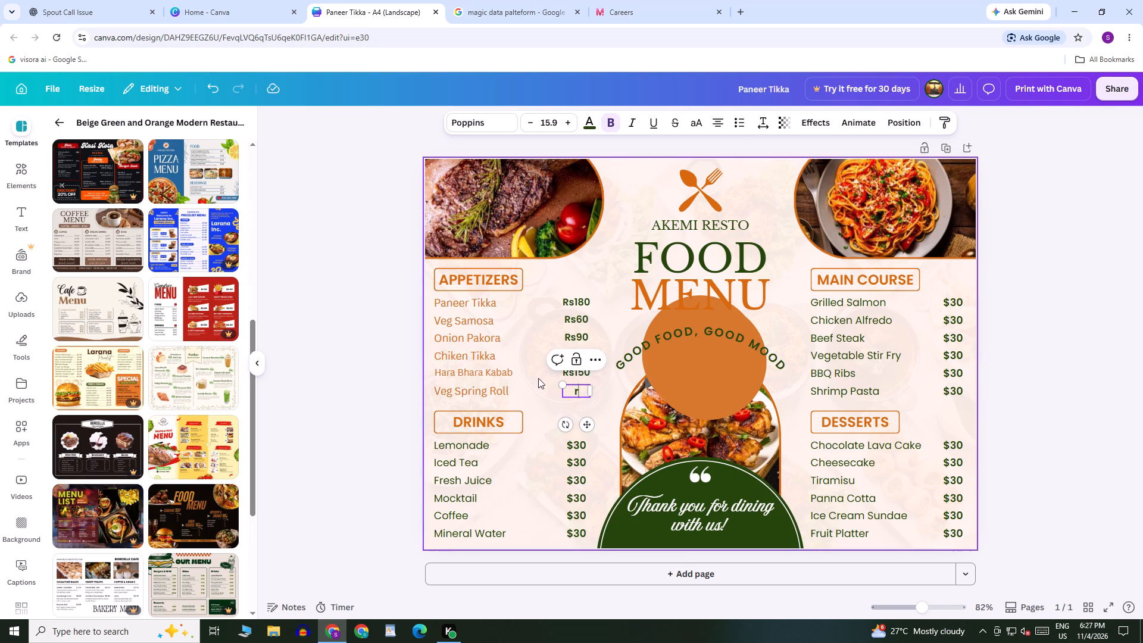
pyautogui.press('BackSpace')
pyautogui.write('Rs')
pyautogui.press('space')
pyautogui.press('BackSpace')
pyautogui.write('120')
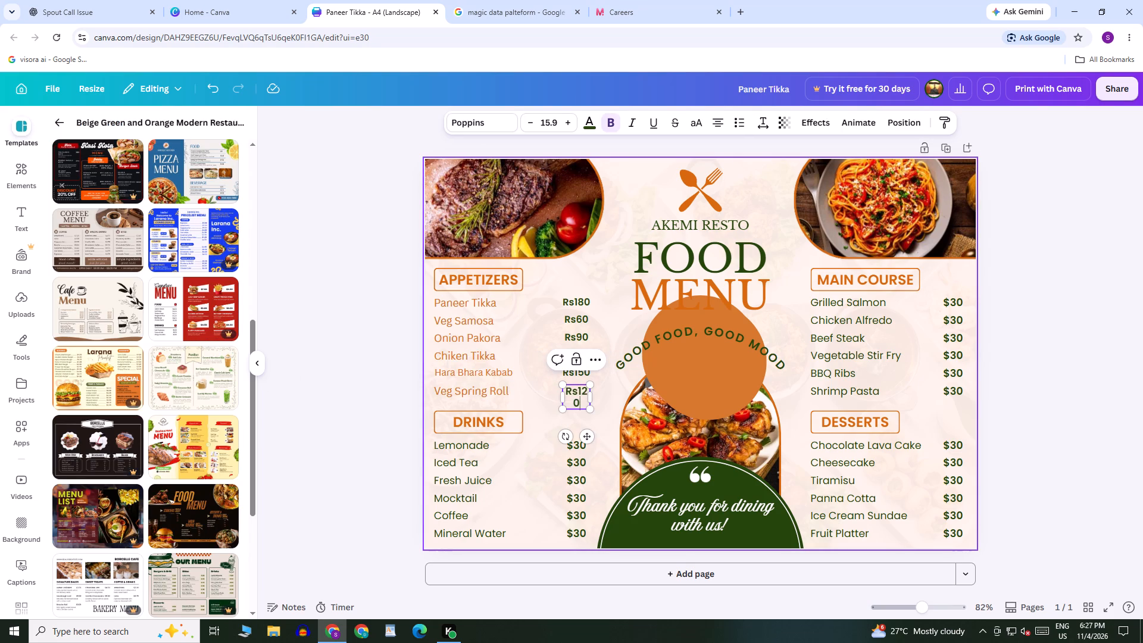
pyautogui.click(532, 120)
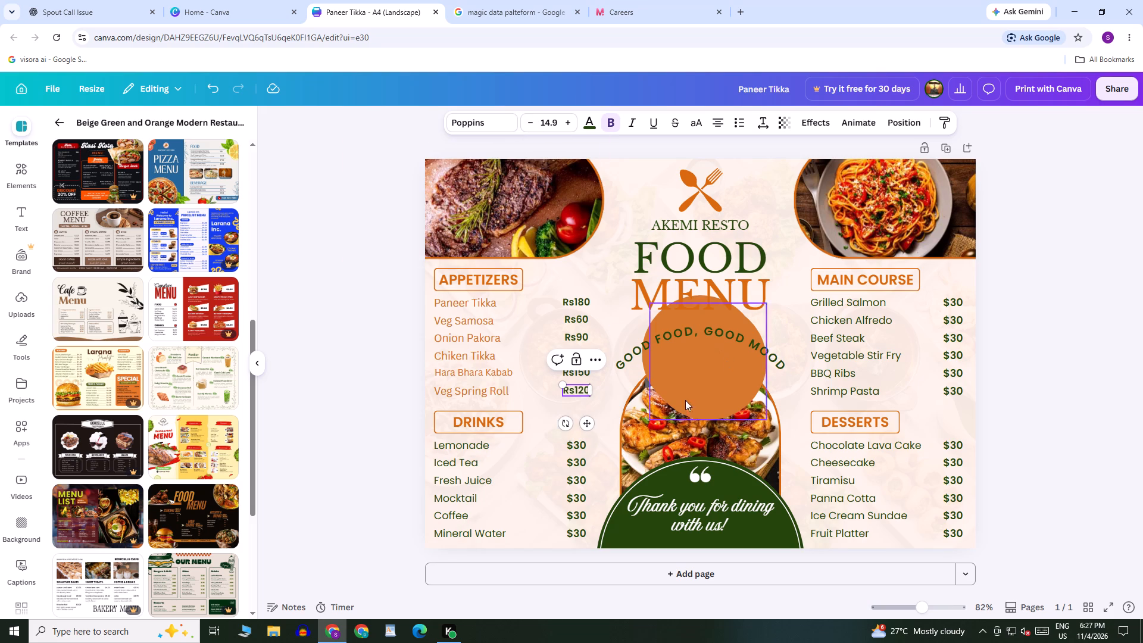
pyautogui.click(340, 348)
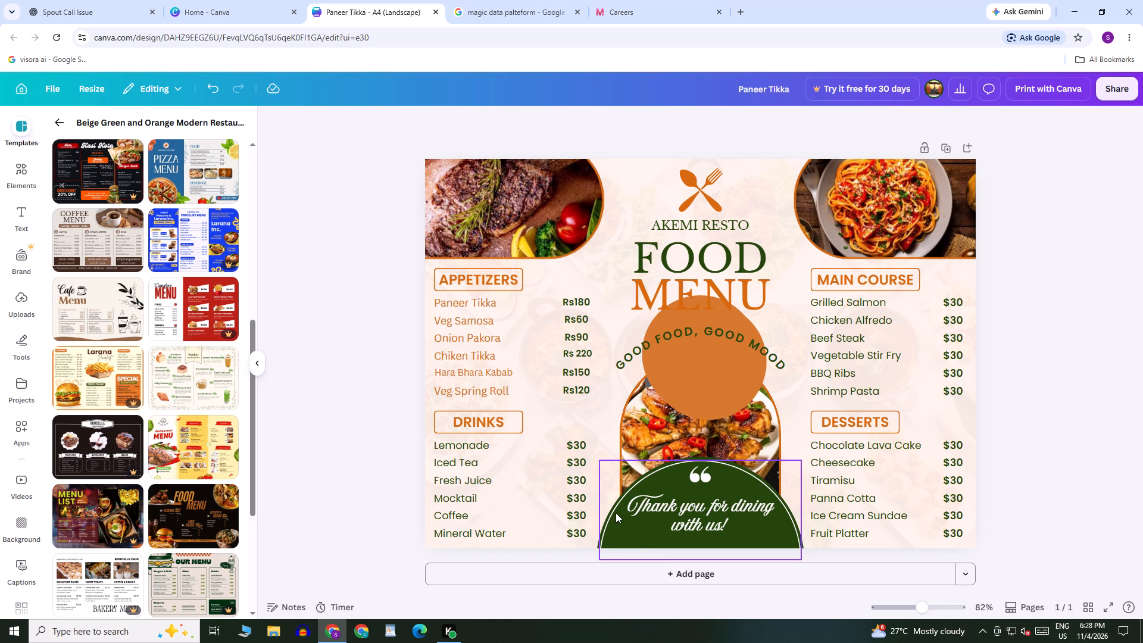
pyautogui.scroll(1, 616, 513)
# Replace the Lemonade item under Drinks with "Mango Lasssi", reducing it to size 14.9 and widening its text box to fit one line.
pyautogui.doubleClick(482, 452)
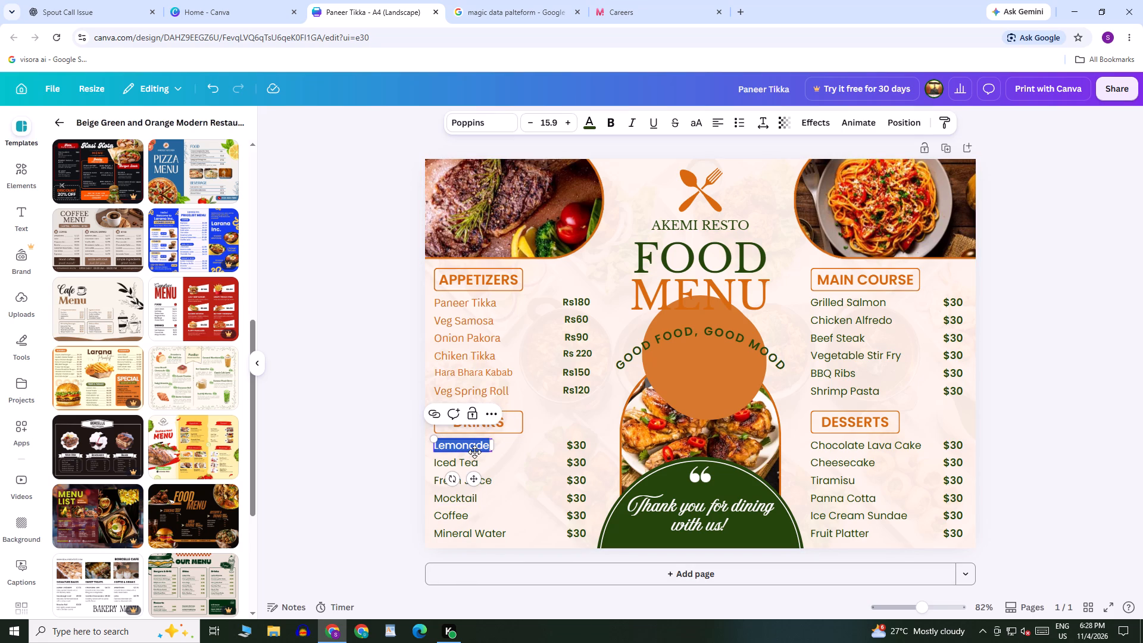
pyautogui.press('BackSpace')
pyautogui.write('Mango')
pyautogui.press('space')
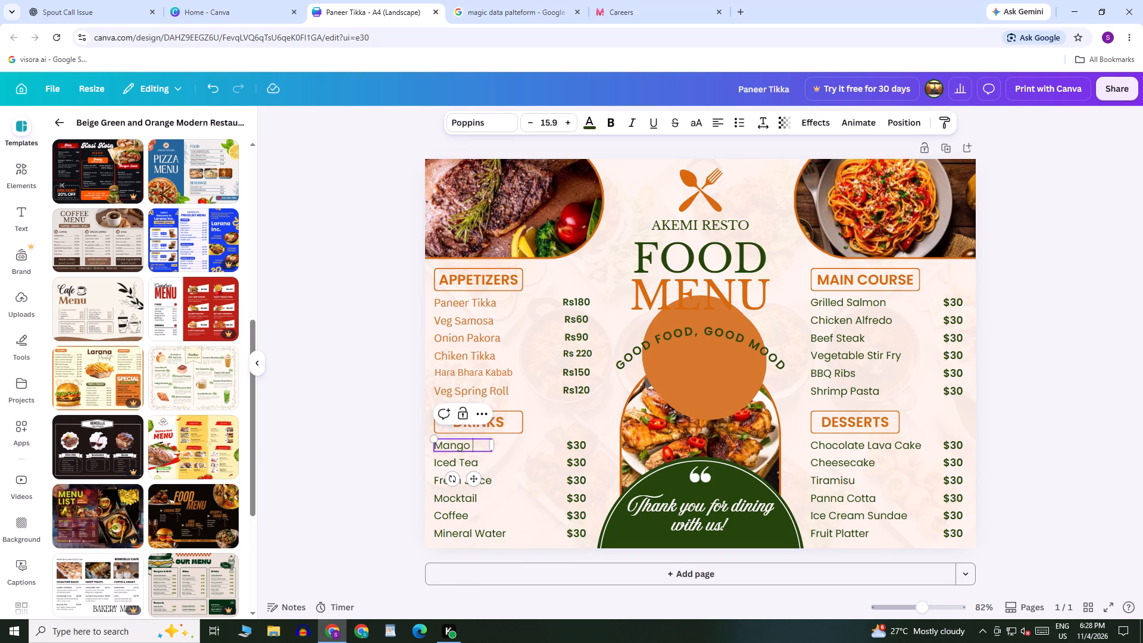
pyautogui.write('Lasssi')
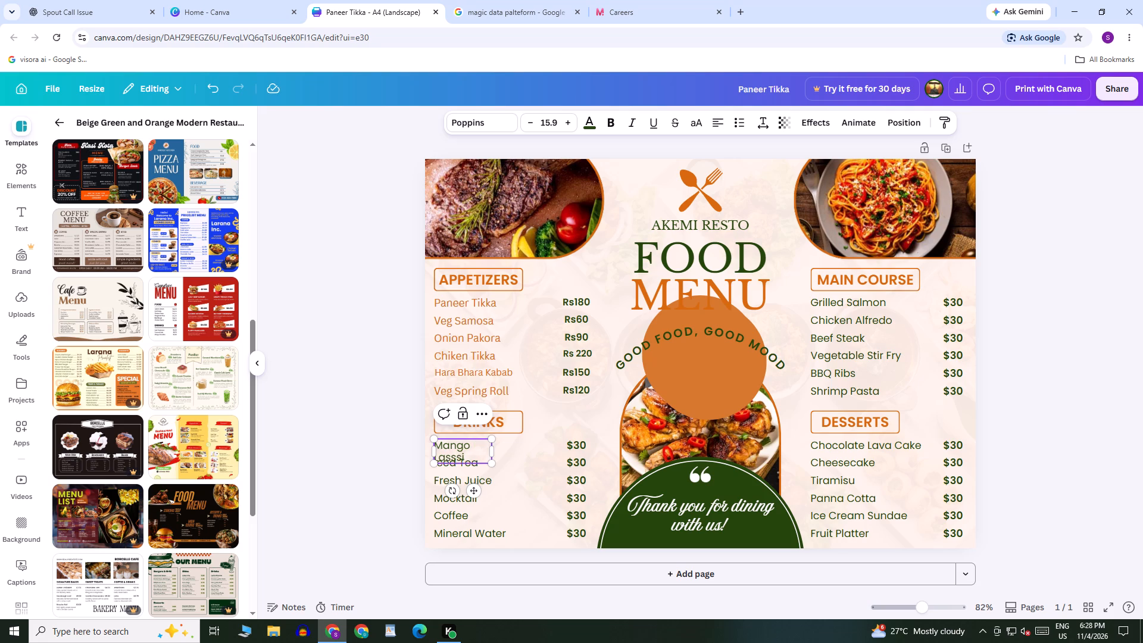
pyautogui.click(526, 124)
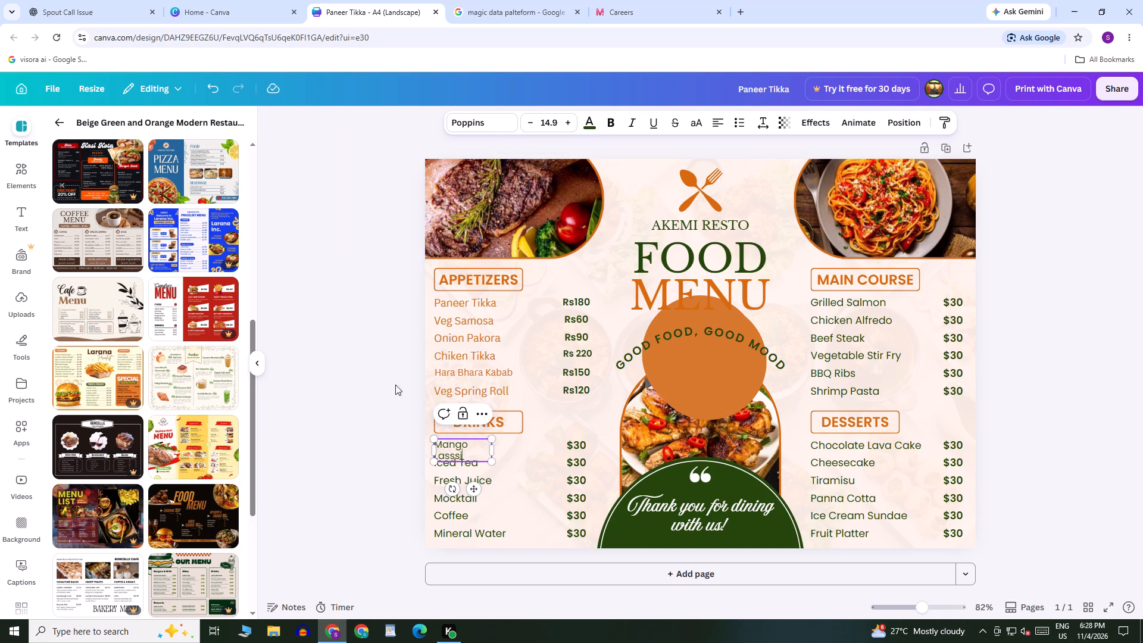
pyautogui.click(381, 432)
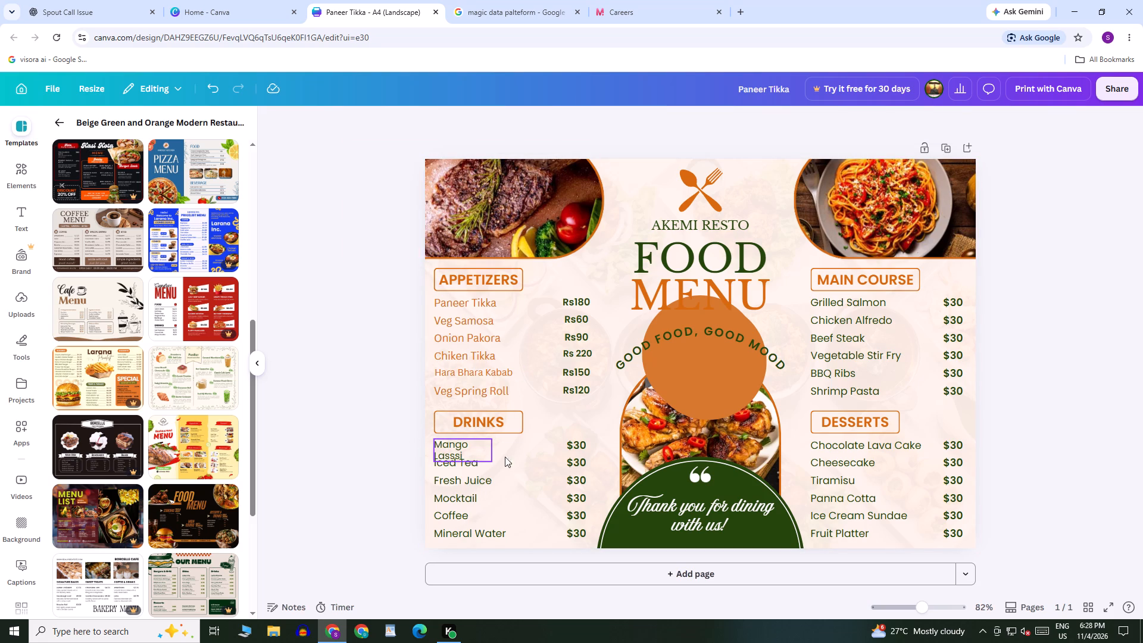
pyautogui.click(485, 446)
pyautogui.moveTo(493, 450); pyautogui.dragTo(499, 448)
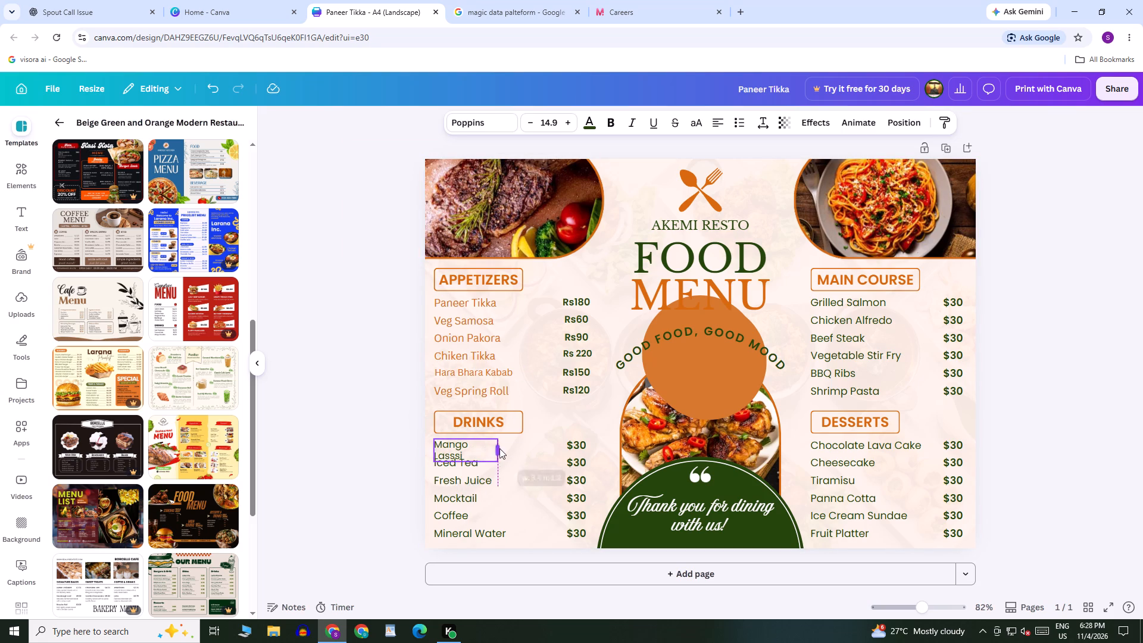
pyautogui.moveTo(499, 448); pyautogui.dragTo(500, 448)
pyautogui.click(370, 438)
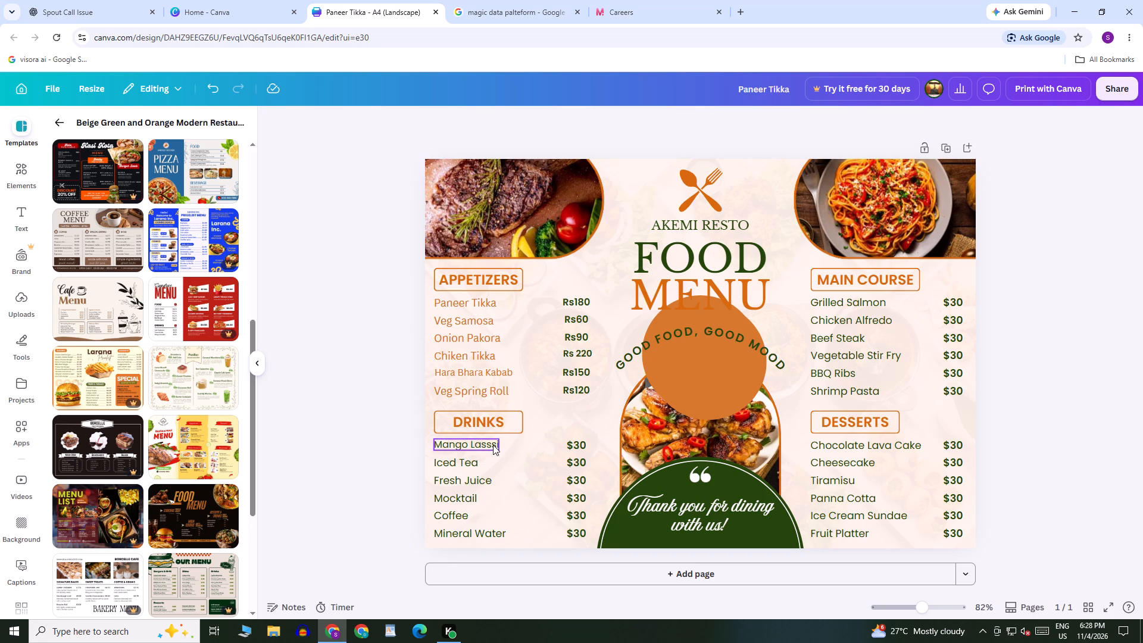
# Format the whole Mango Lasssi text in Canva Sans with the Gray olive photo colour #a49e4a.
pyautogui.doubleClick(493, 445)
pyautogui.click(492, 446)
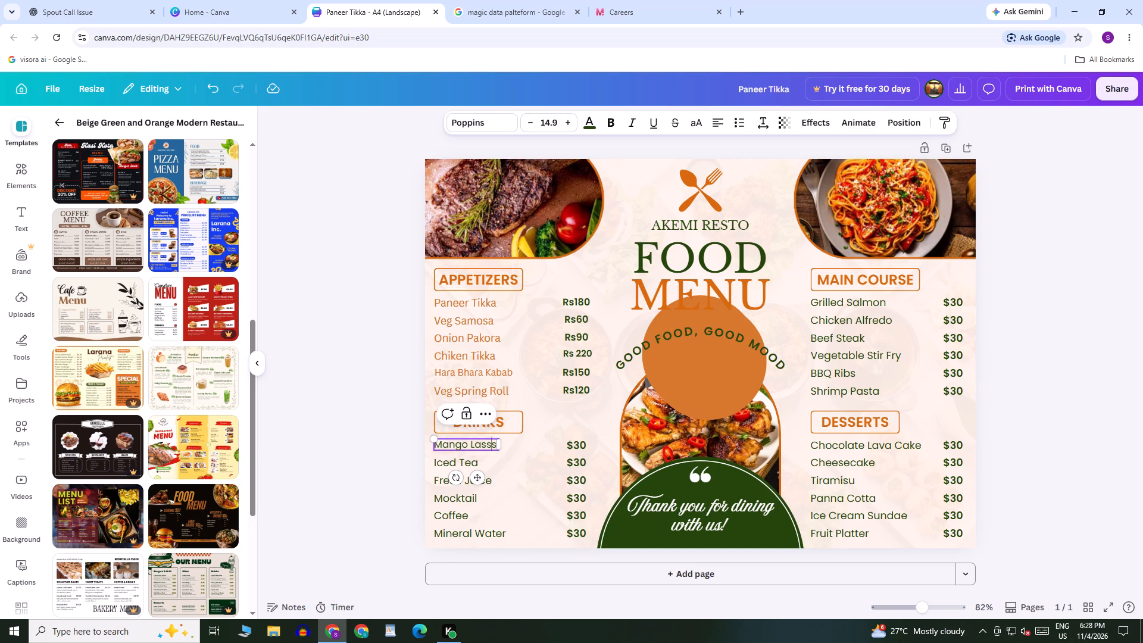
pyautogui.moveTo(496, 447); pyautogui.dragTo(433, 447)
pyautogui.click(467, 124)
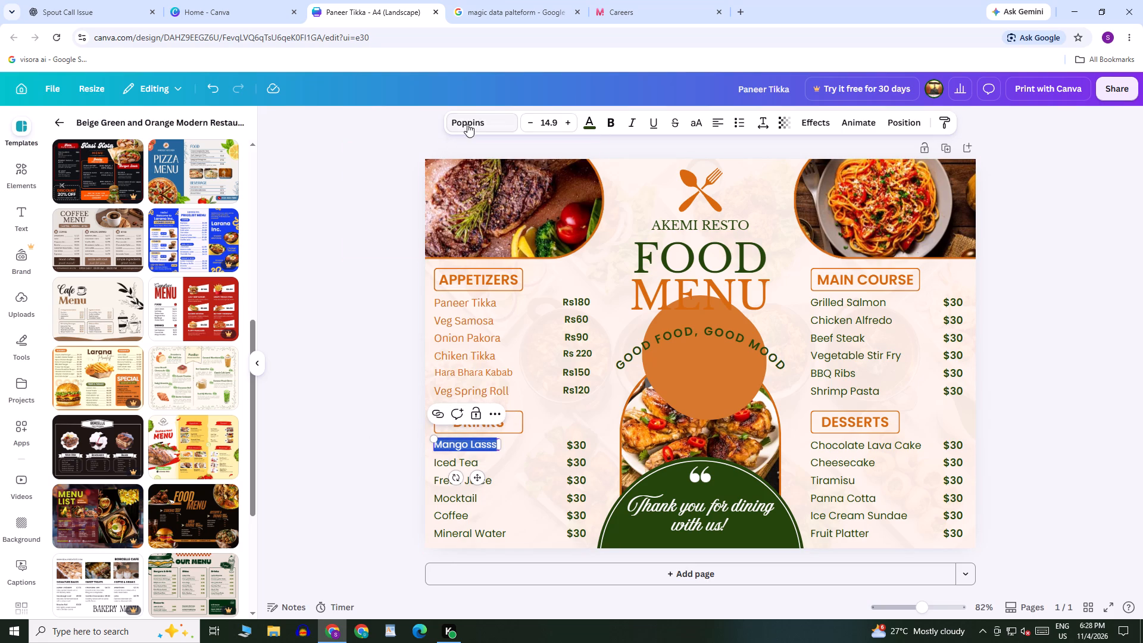
pyautogui.click(116, 347)
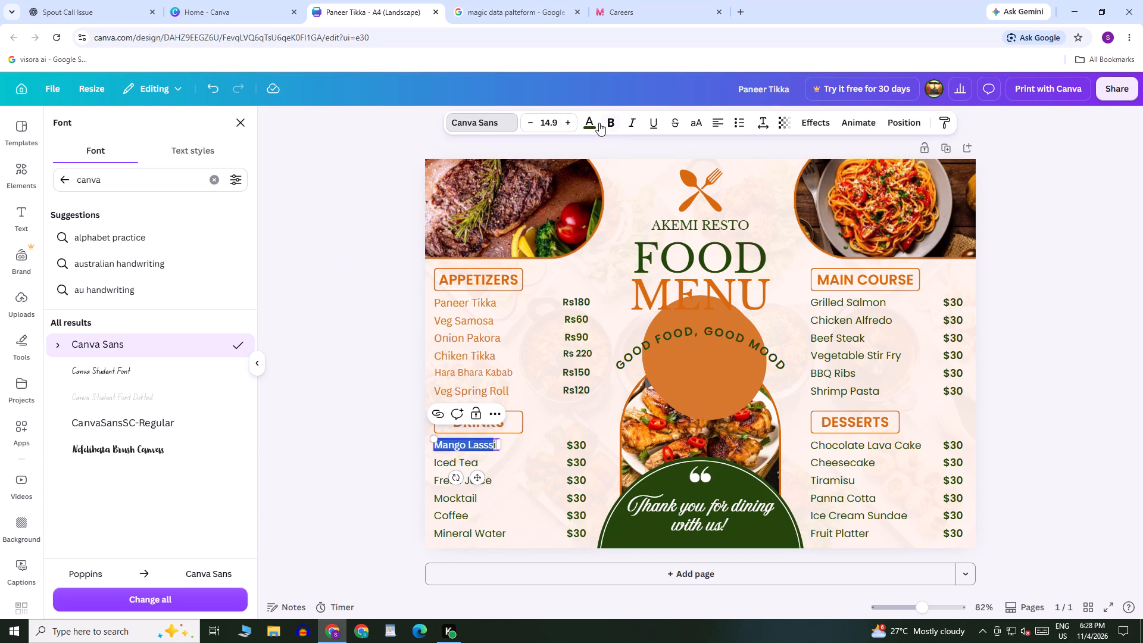
pyautogui.click(599, 123)
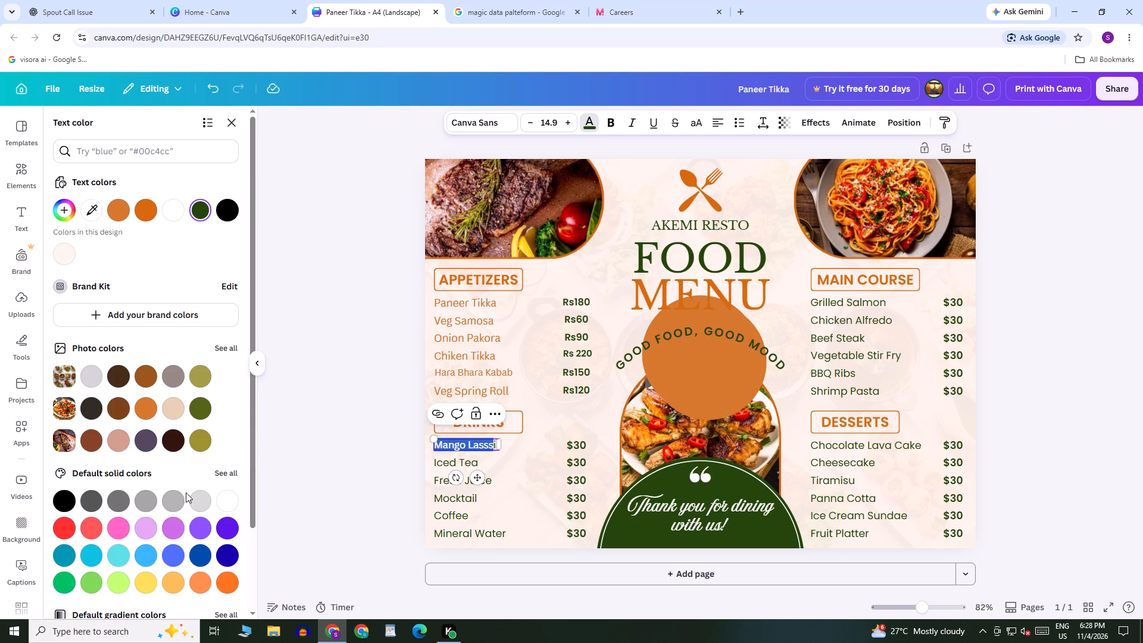
pyautogui.click(200, 378)
pyautogui.click(363, 397)
pyautogui.click(363, 397)
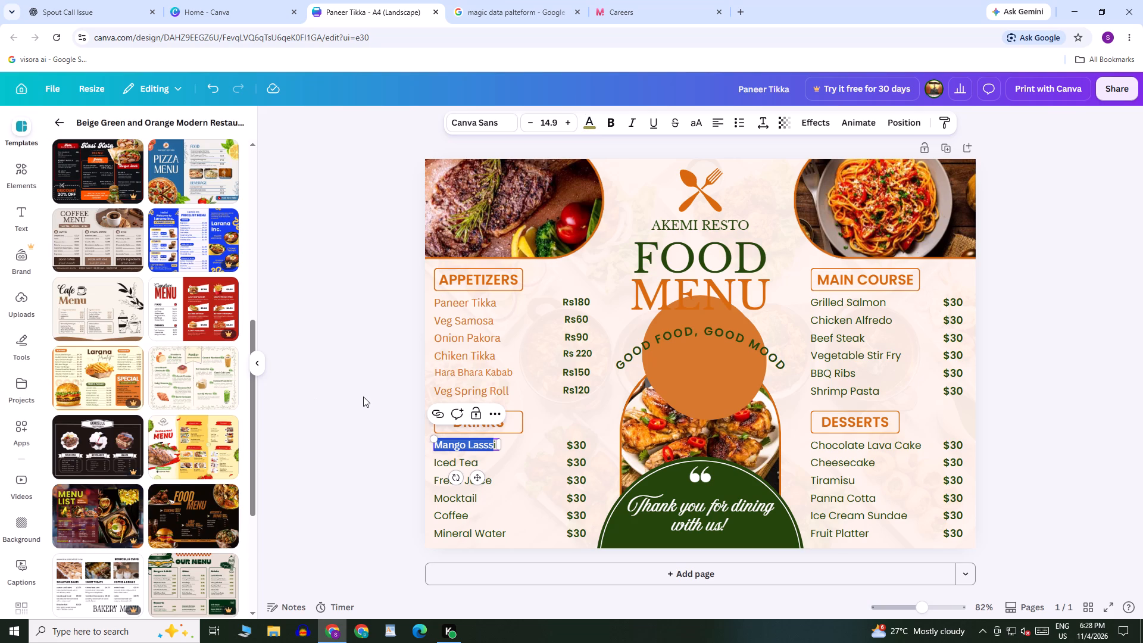
pyautogui.click(496, 438)
pyautogui.doubleClick(495, 445)
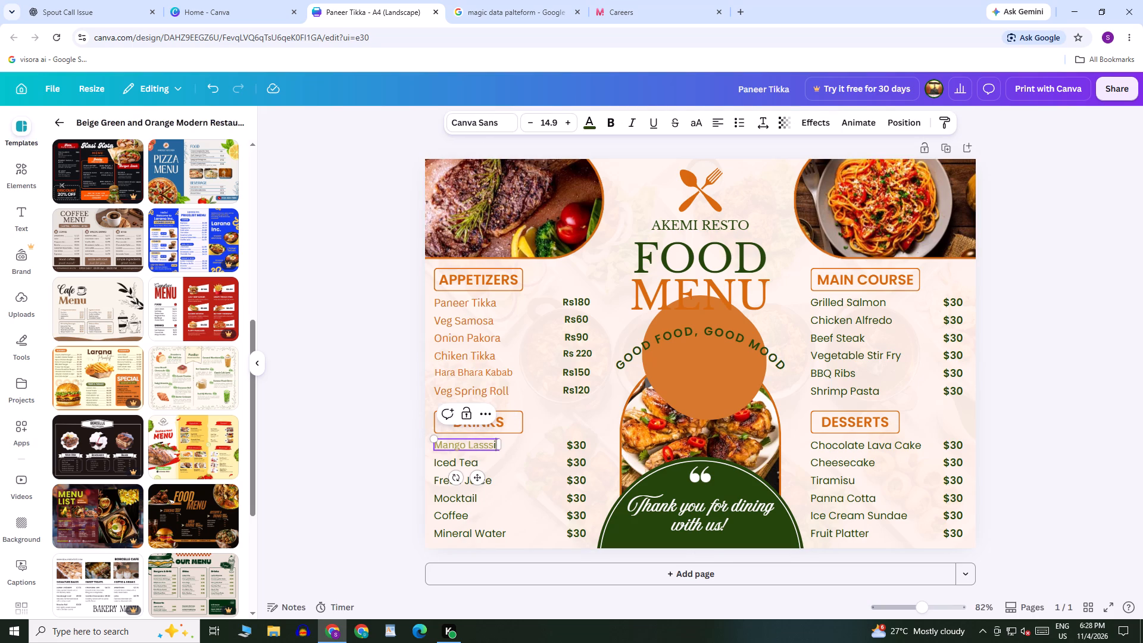
pyautogui.hotkey('ctrl', 'a')
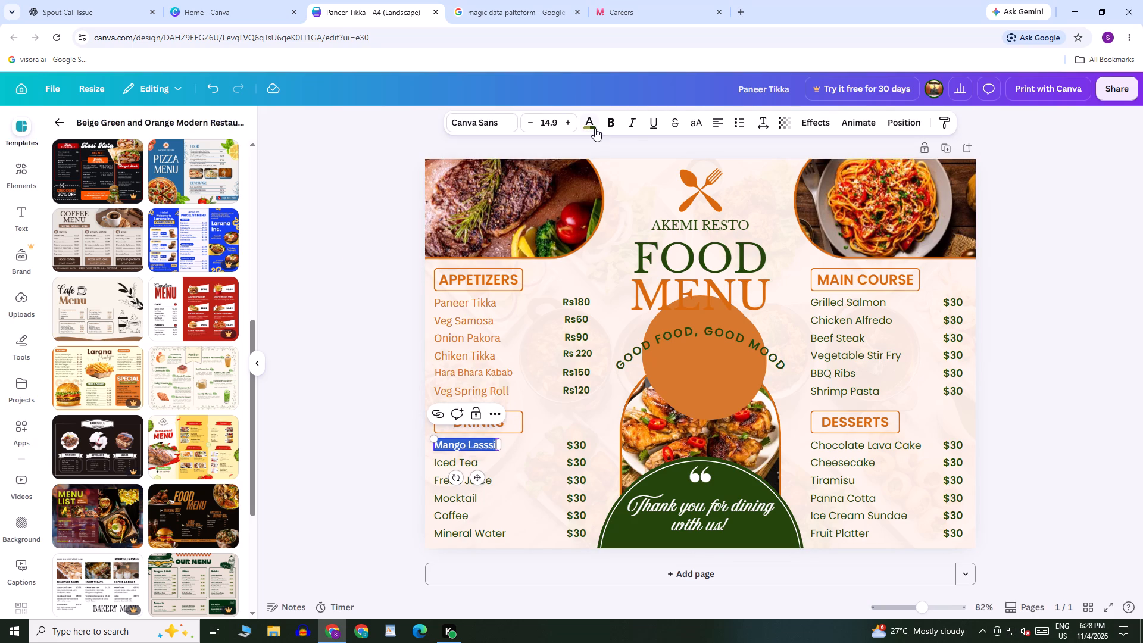
pyautogui.click(595, 127)
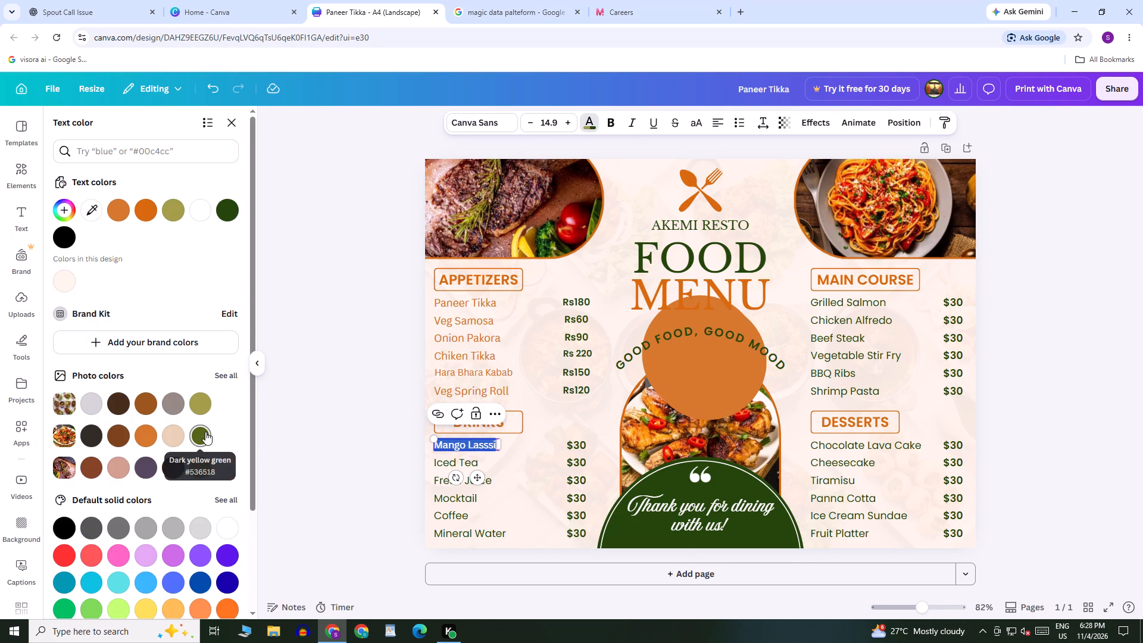
pyautogui.click(206, 399)
pyautogui.tripleClick(340, 372)
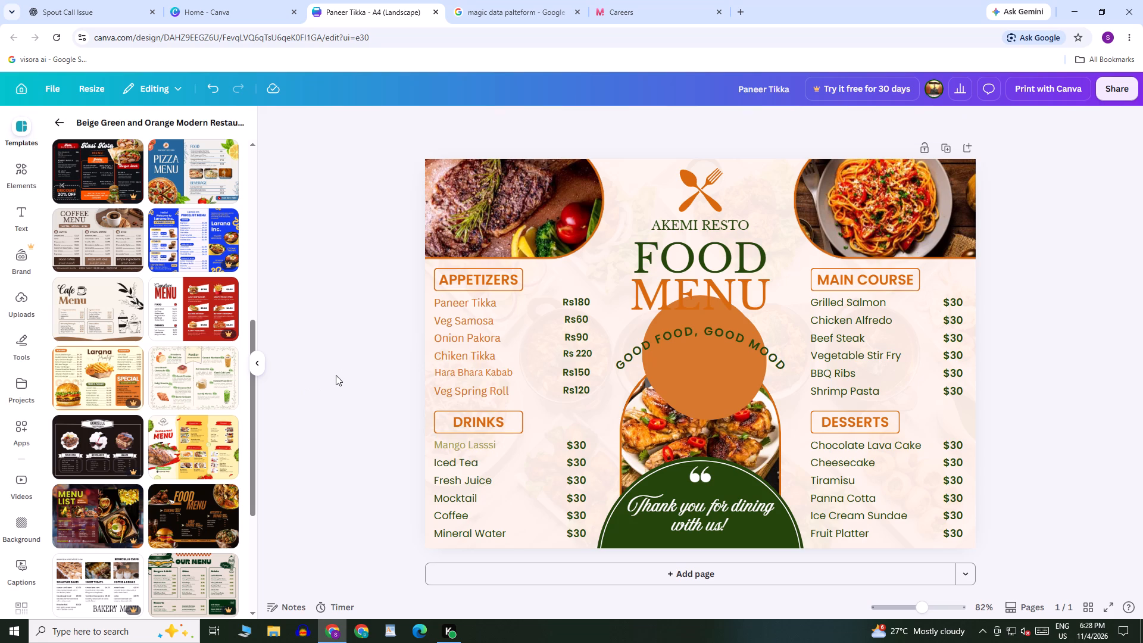
# Replace the Iced Tea item under Drinks with "Veg Samosa", widening its text box and reducing it to size 14.9 to fit one line.
pyautogui.doubleClick(469, 462)
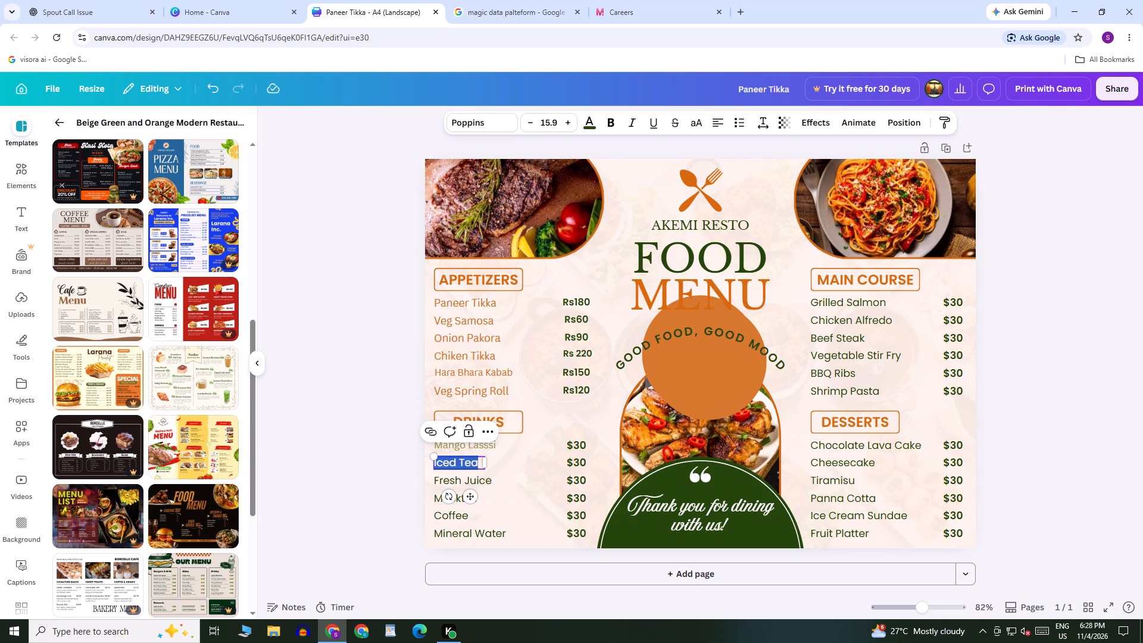
pyautogui.press('BackSpace')
pyautogui.write('Veg Sam')
pyautogui.write('osa')
pyautogui.press('space')
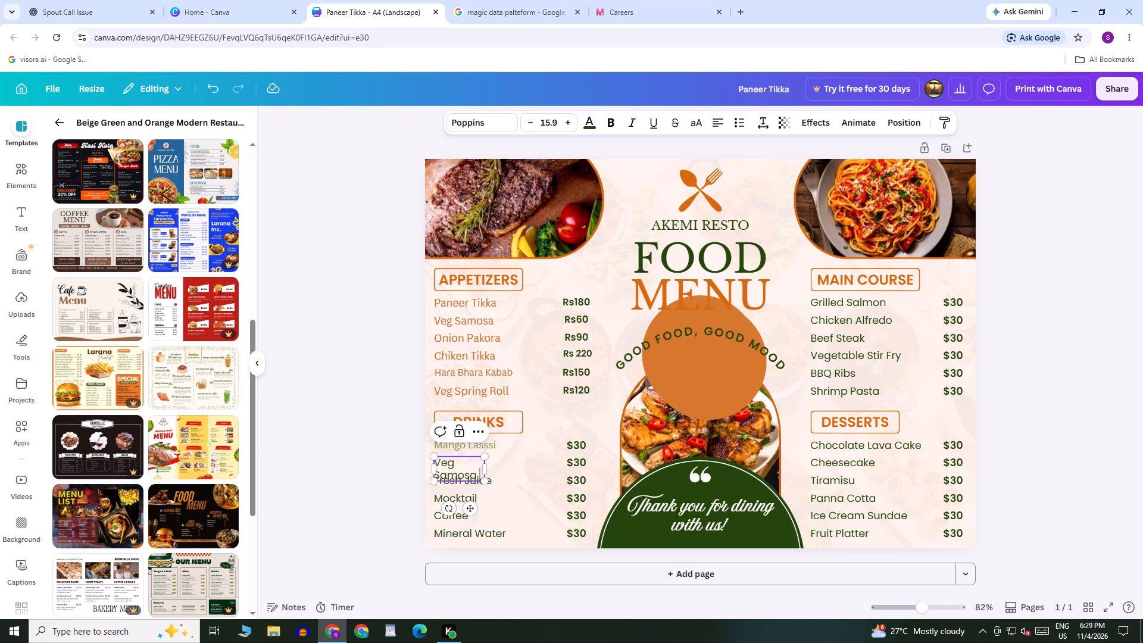
pyautogui.moveTo(485, 470); pyautogui.dragTo(495, 470)
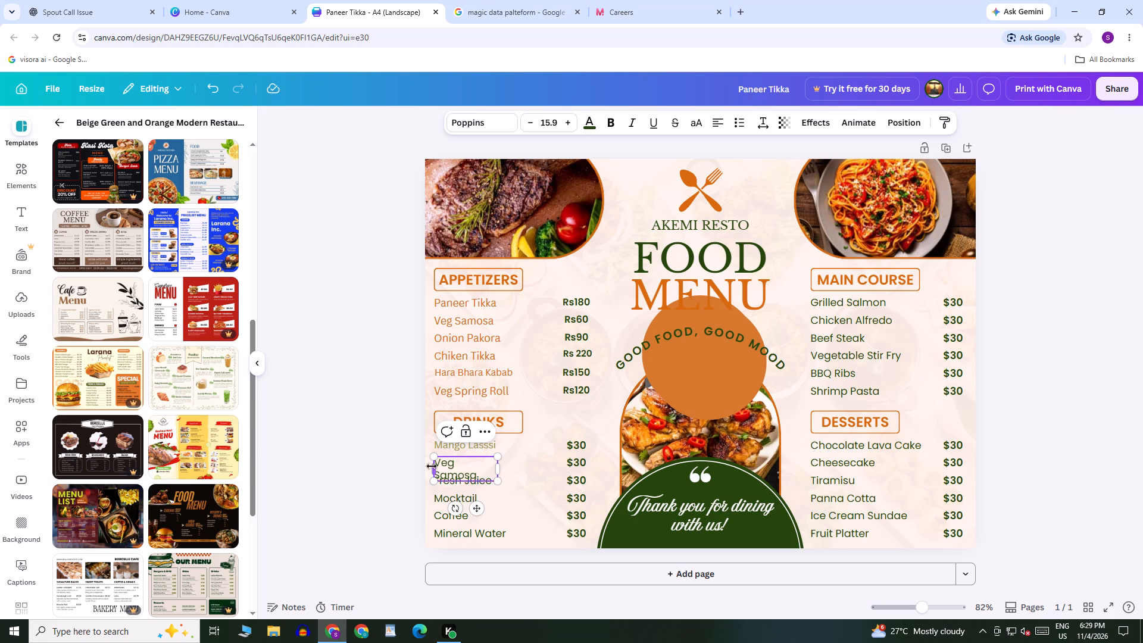
pyautogui.click(536, 123)
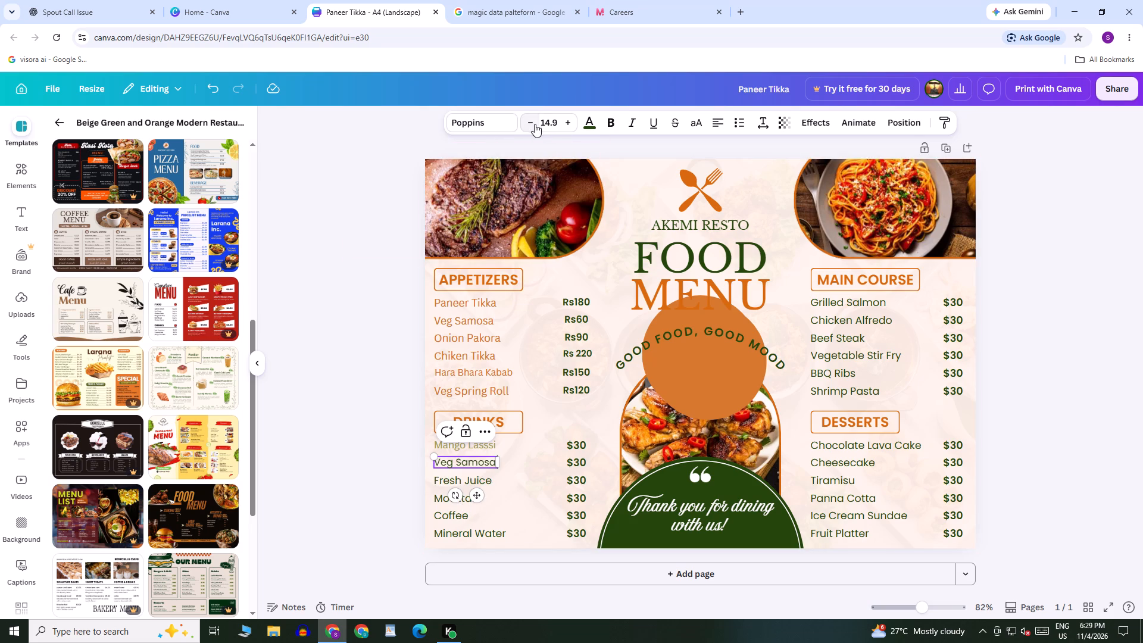
# Format the whole Veg Samosa text under Drinks in Canva Sans with the Gray olive photo colour.
pyautogui.doubleClick(491, 461)
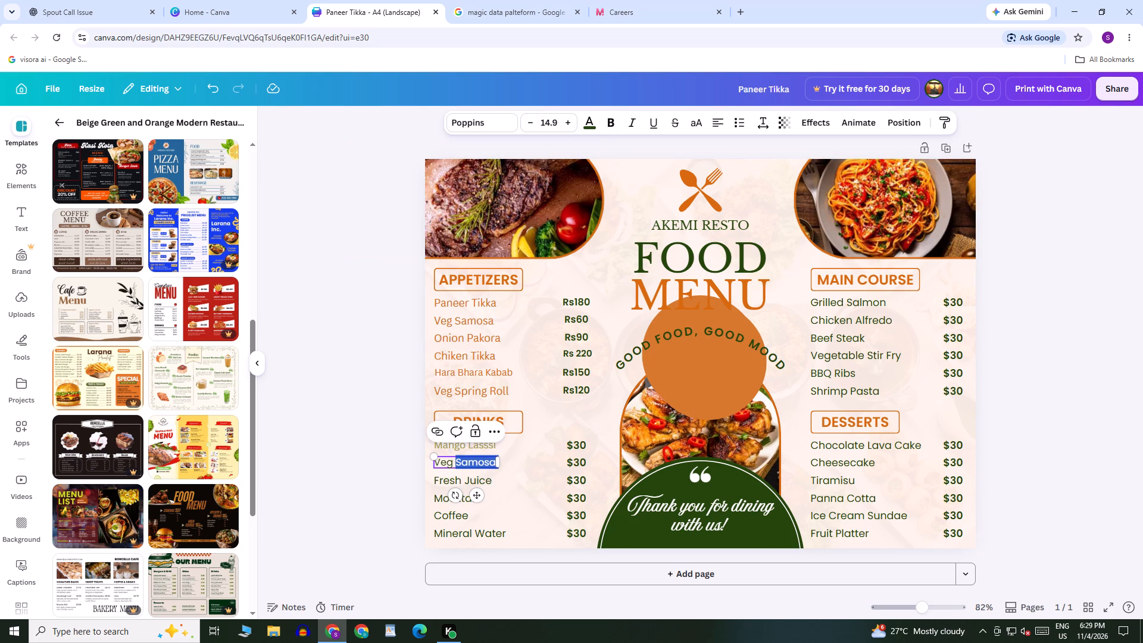
pyautogui.click(490, 463)
pyautogui.click(374, 440)
pyautogui.doubleClick(436, 458)
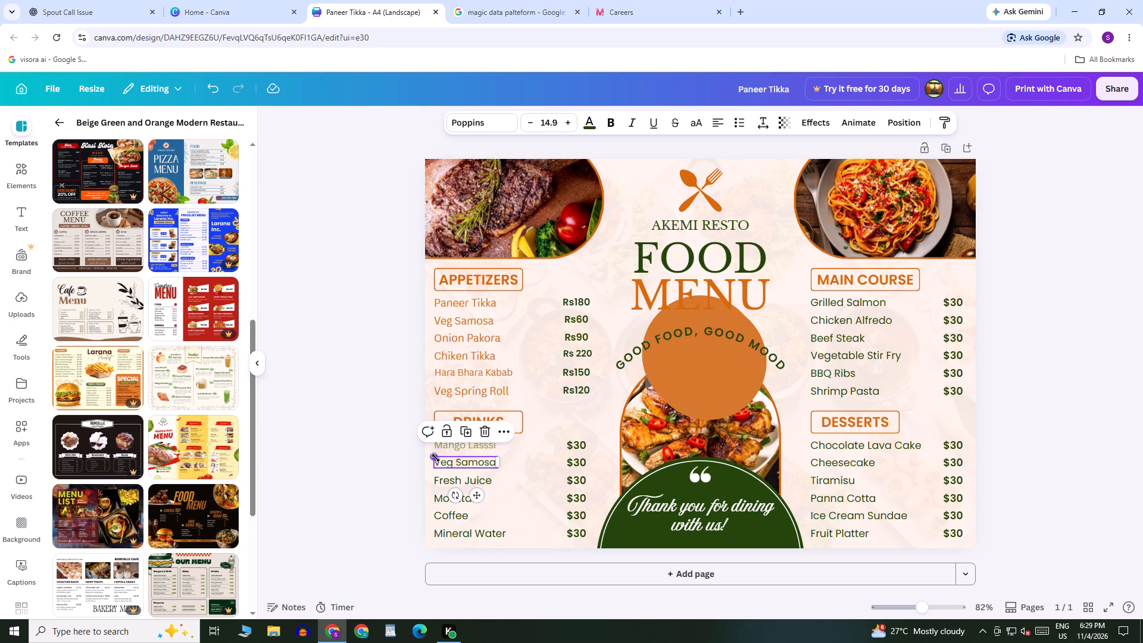
pyautogui.click(437, 461)
pyautogui.moveTo(437, 461); pyautogui.dragTo(473, 458)
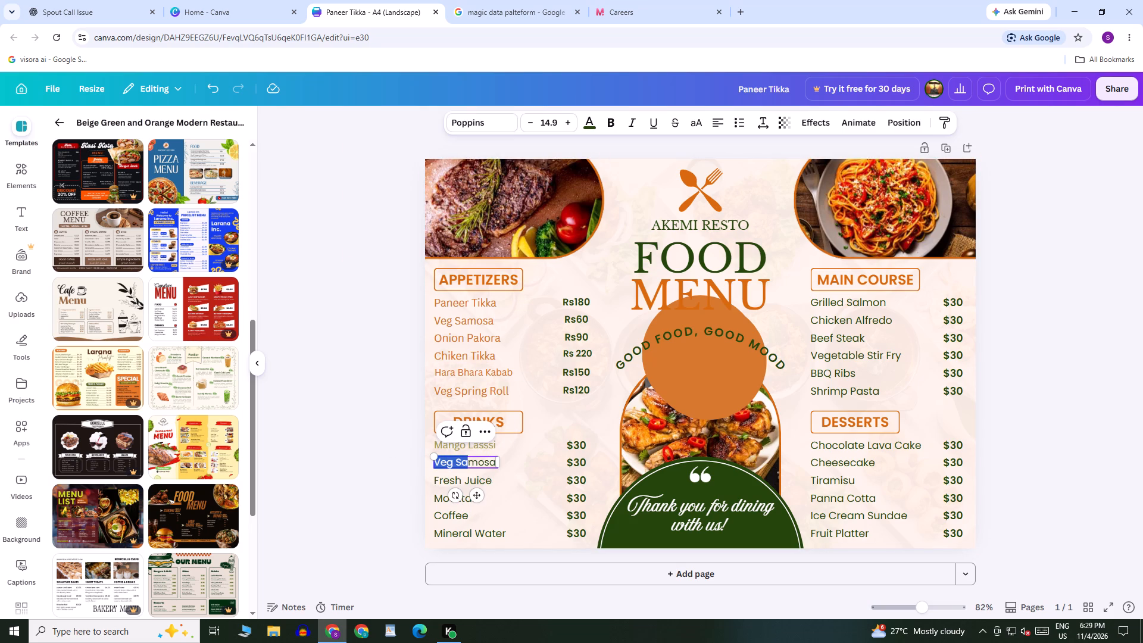
pyautogui.moveTo(473, 458); pyautogui.dragTo(496, 459)
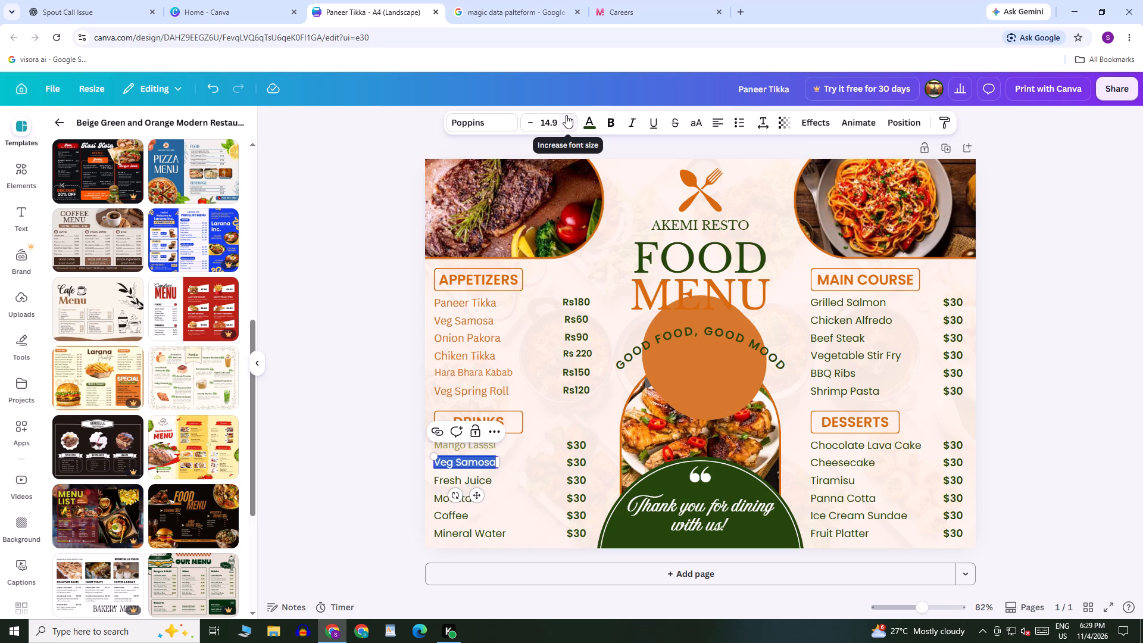
pyautogui.click(489, 121)
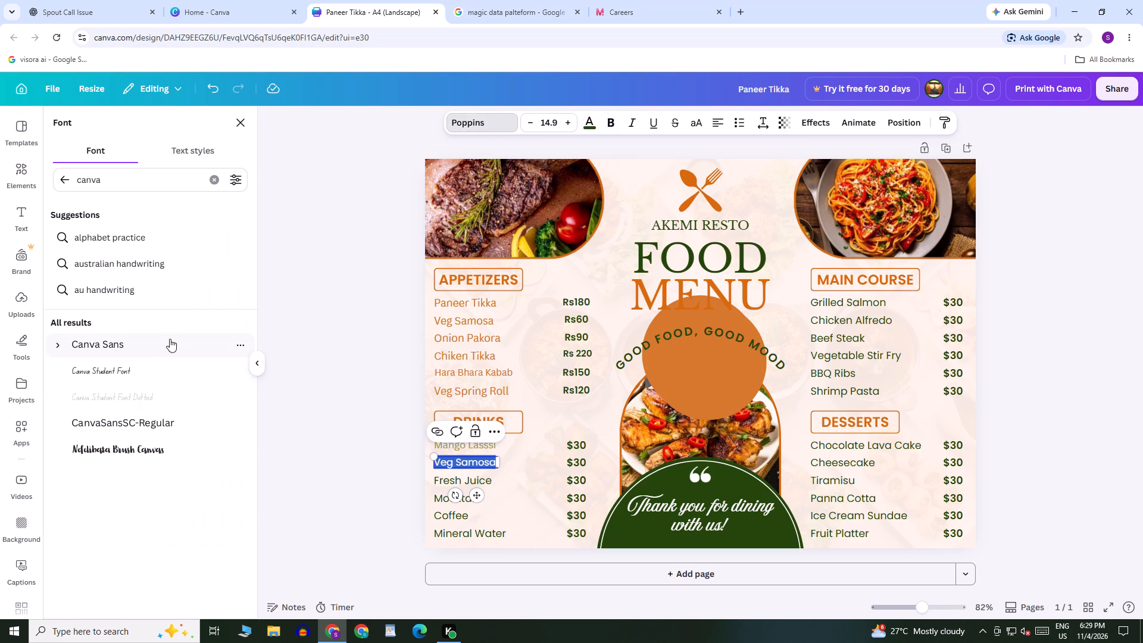
pyautogui.click(154, 336)
pyautogui.click(586, 123)
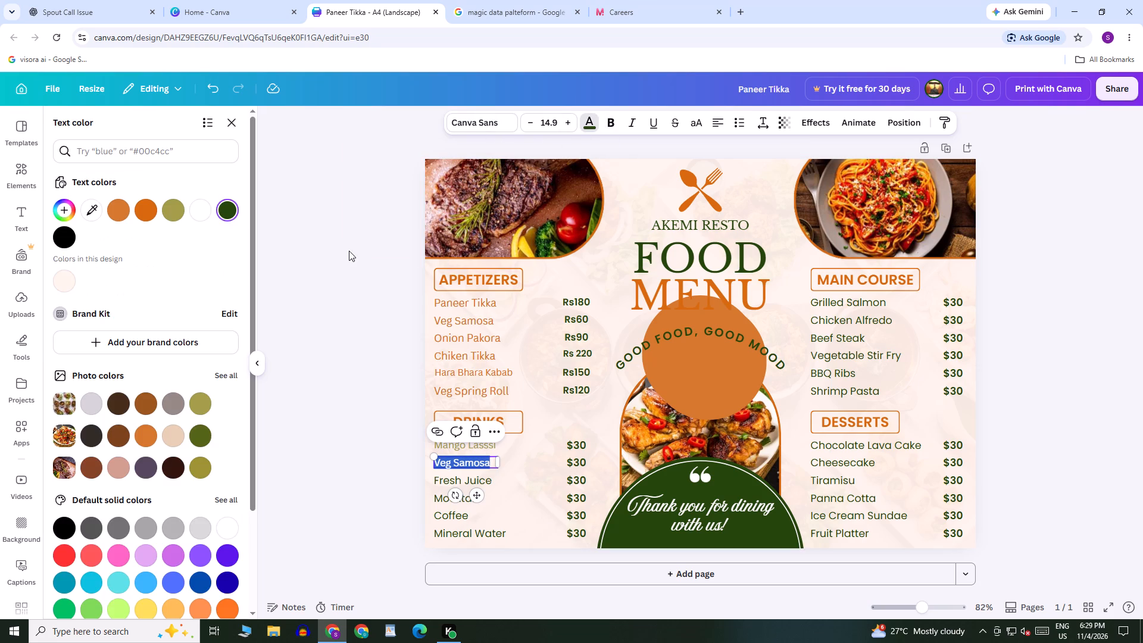
pyautogui.click(200, 408)
pyautogui.doubleClick(355, 388)
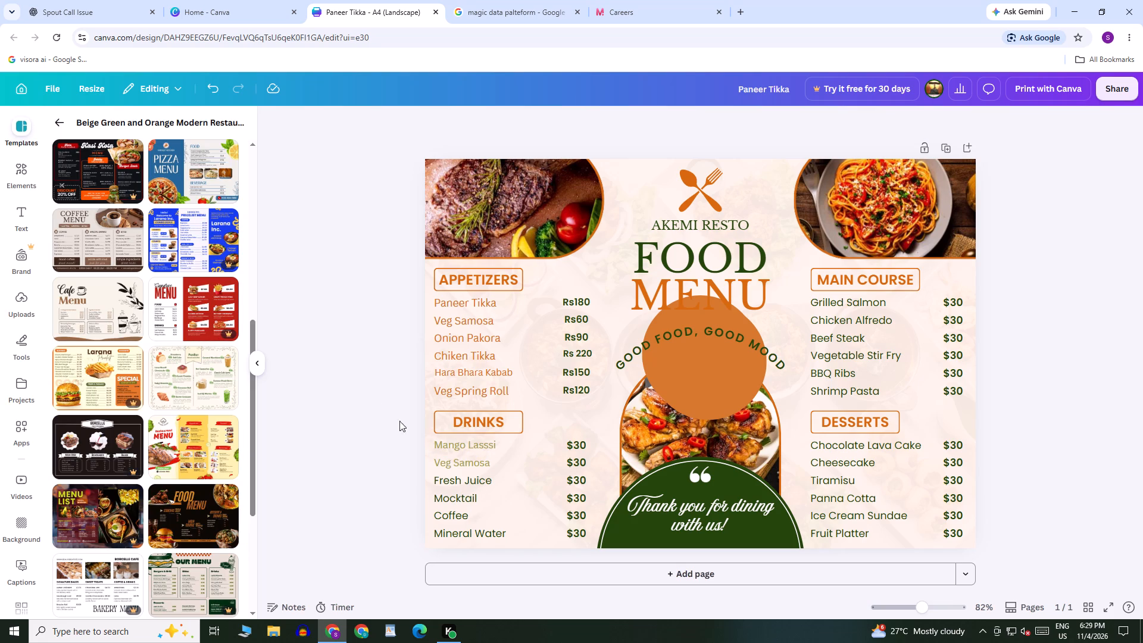
pyautogui.click(449, 460)
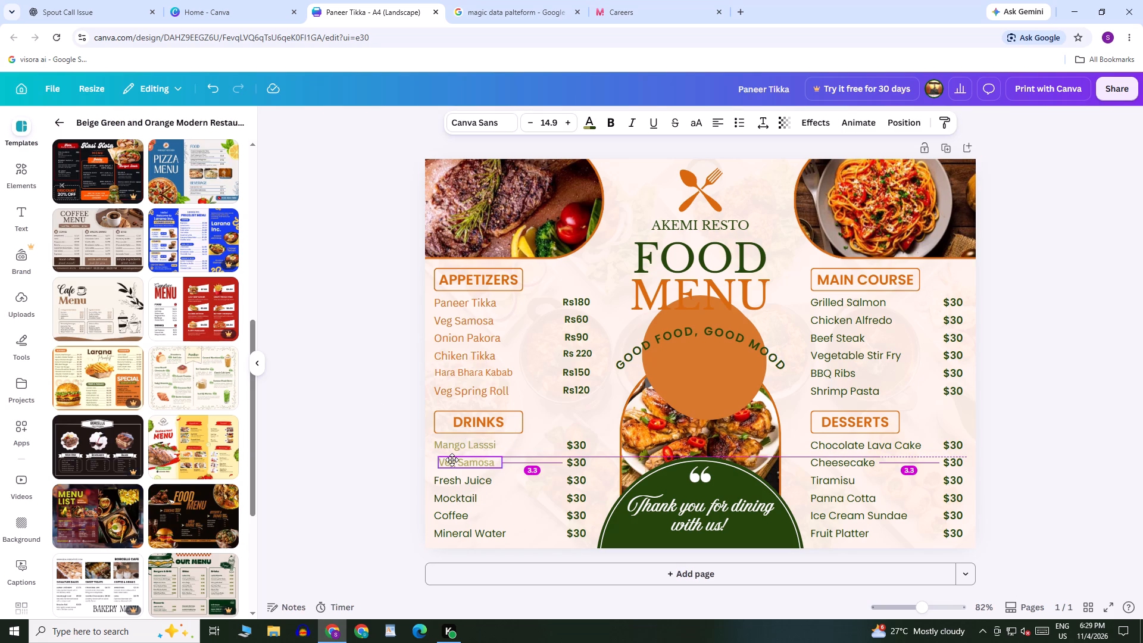
pyautogui.click(376, 438)
# Replace the Mango Lasssi price with "Rs180" and reduce its font size to 14.9 so it fits on one line.
pyautogui.doubleClick(573, 442)
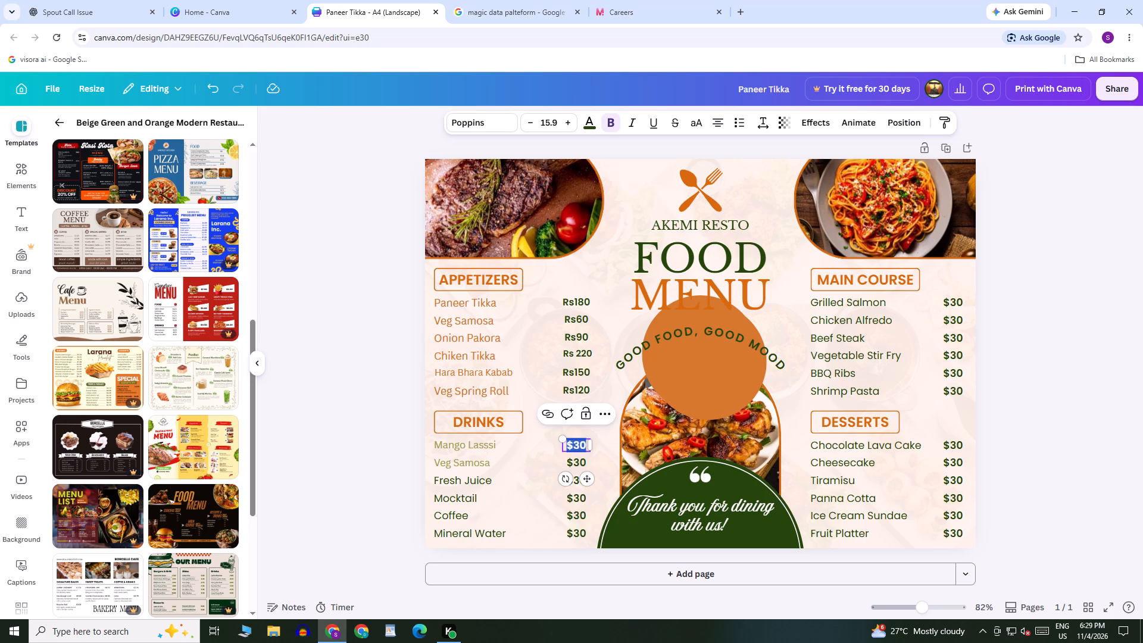
pyautogui.hotkey('shift', 'r')
pyautogui.press('s')
pyautogui.write('18')
pyautogui.press('0')
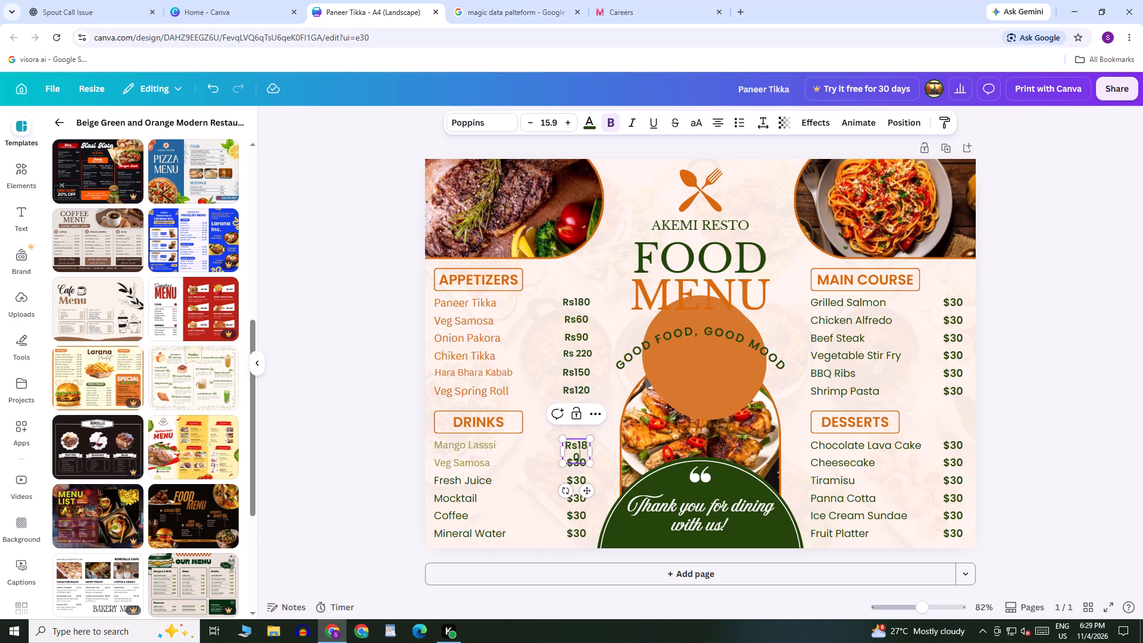
pyautogui.click(533, 121)
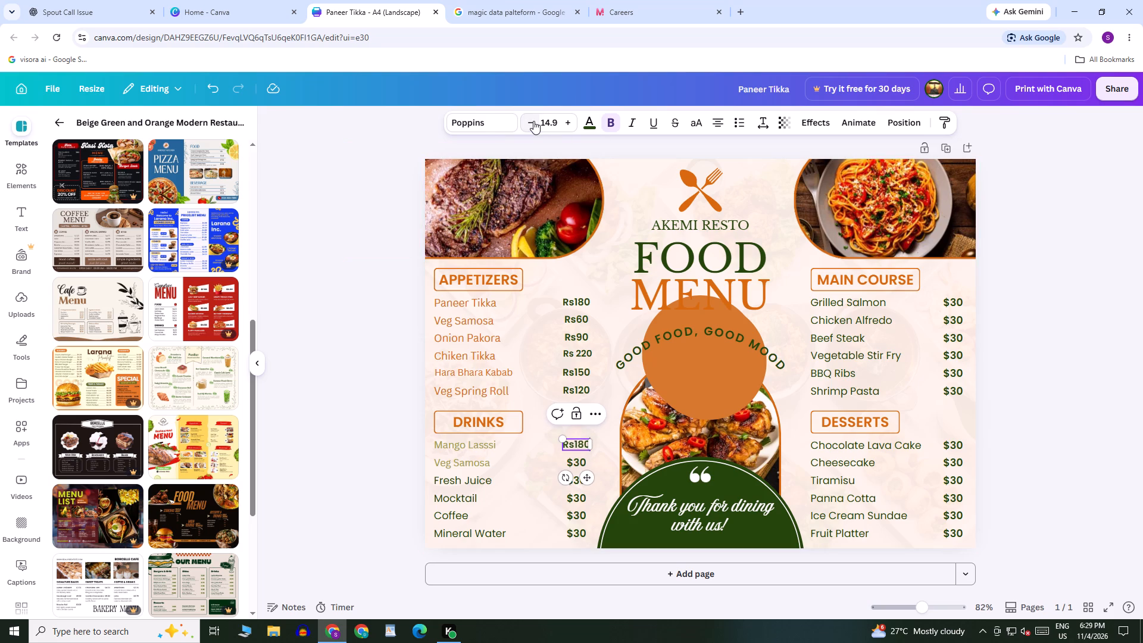
# Replace the price of the Veg Samosa item under Drinks with "Rs60".
pyautogui.doubleClick(588, 465)
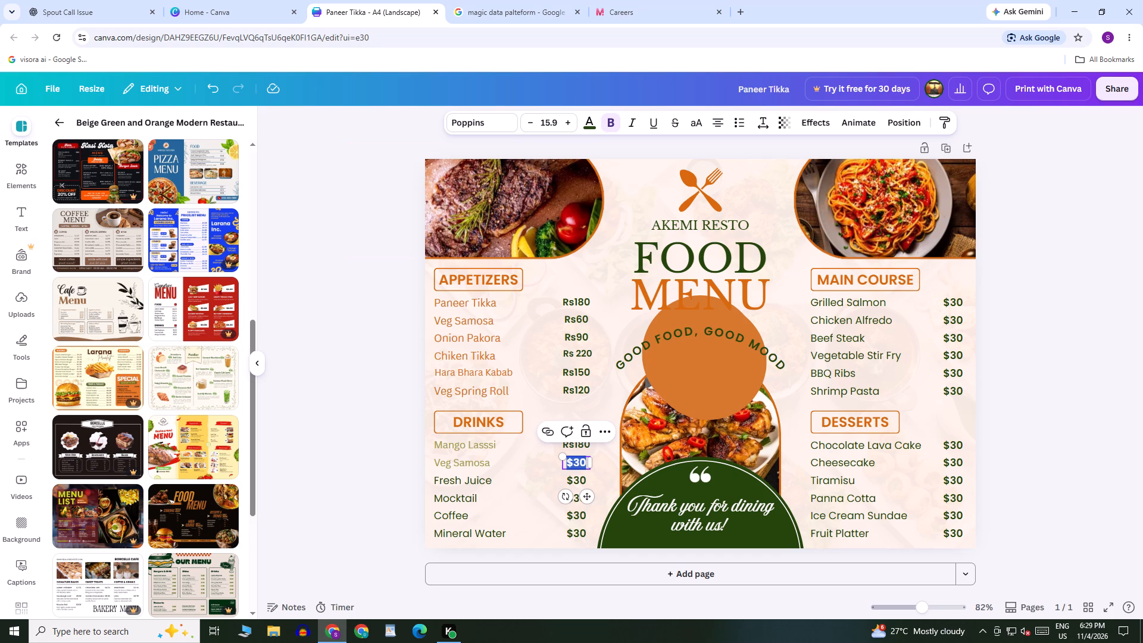
pyautogui.hotkey('shift', 'r')
pyautogui.press('s')
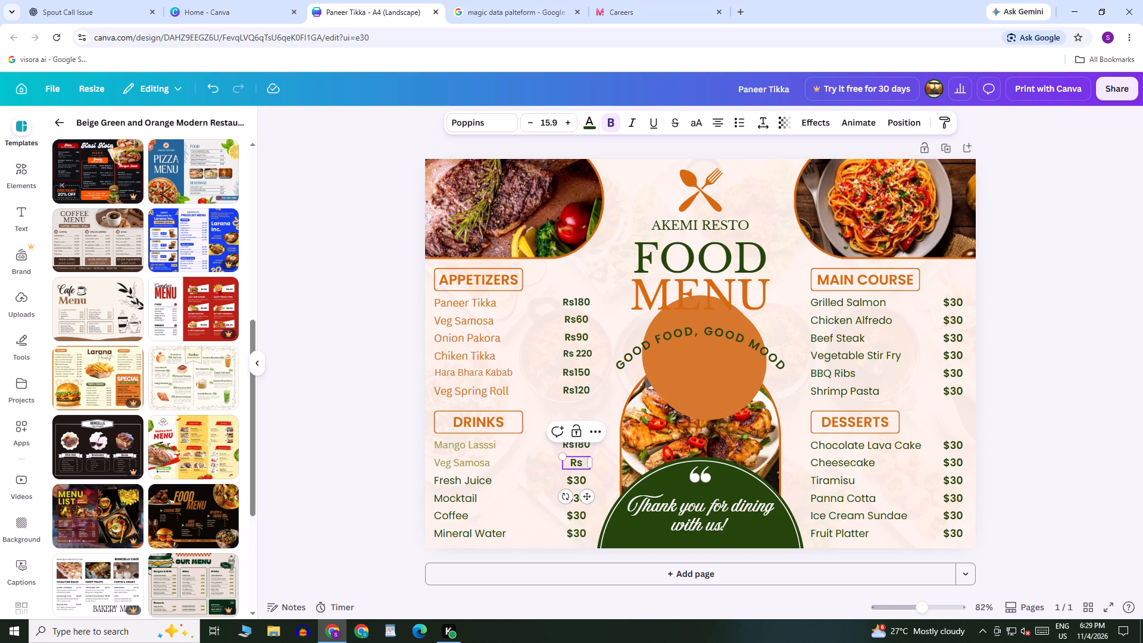
pyautogui.press('6')
pyautogui.press('0')
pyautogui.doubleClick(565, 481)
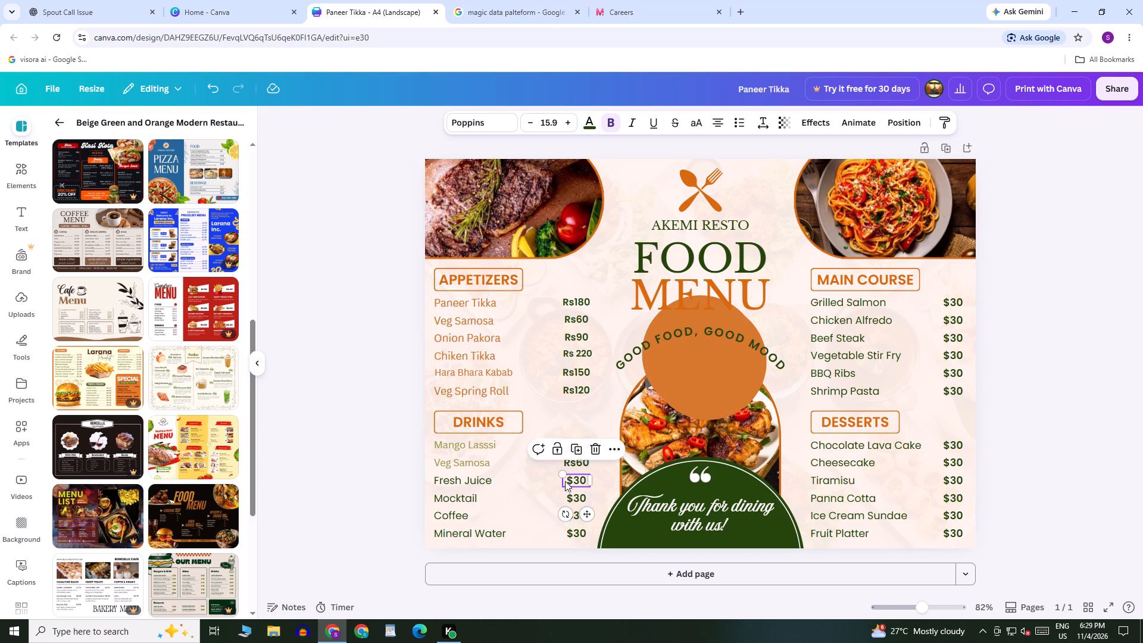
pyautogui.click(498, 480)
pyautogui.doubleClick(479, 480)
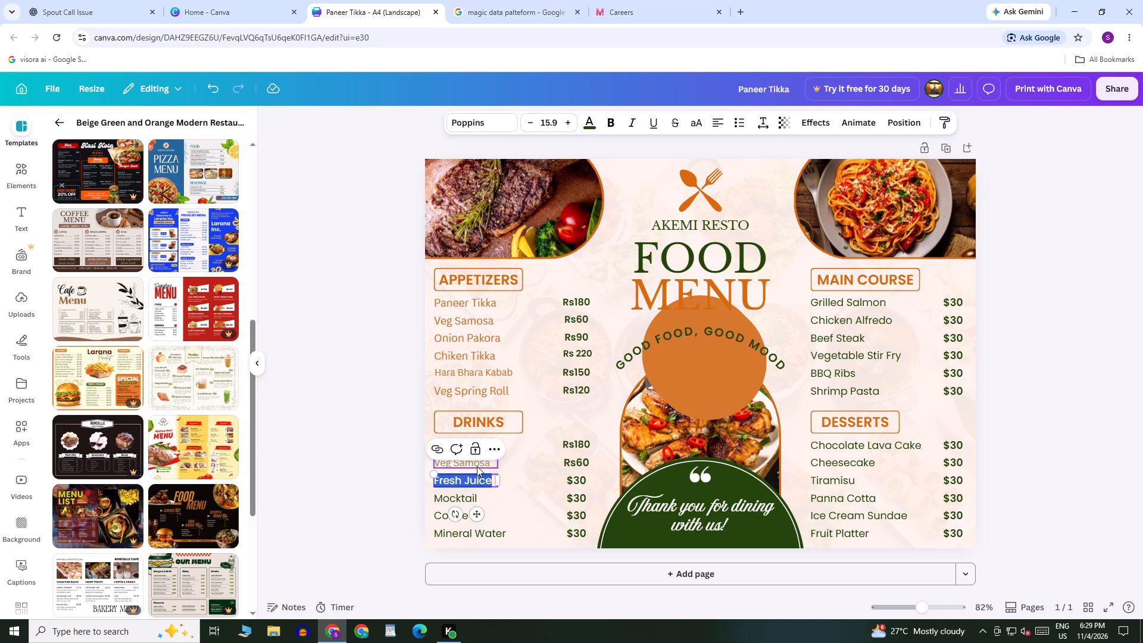
# Replace the Veg Samosa item under Drinks with "Masala chai".
pyautogui.doubleClick(477, 466)
pyautogui.moveTo(491, 461); pyautogui.dragTo(430, 461)
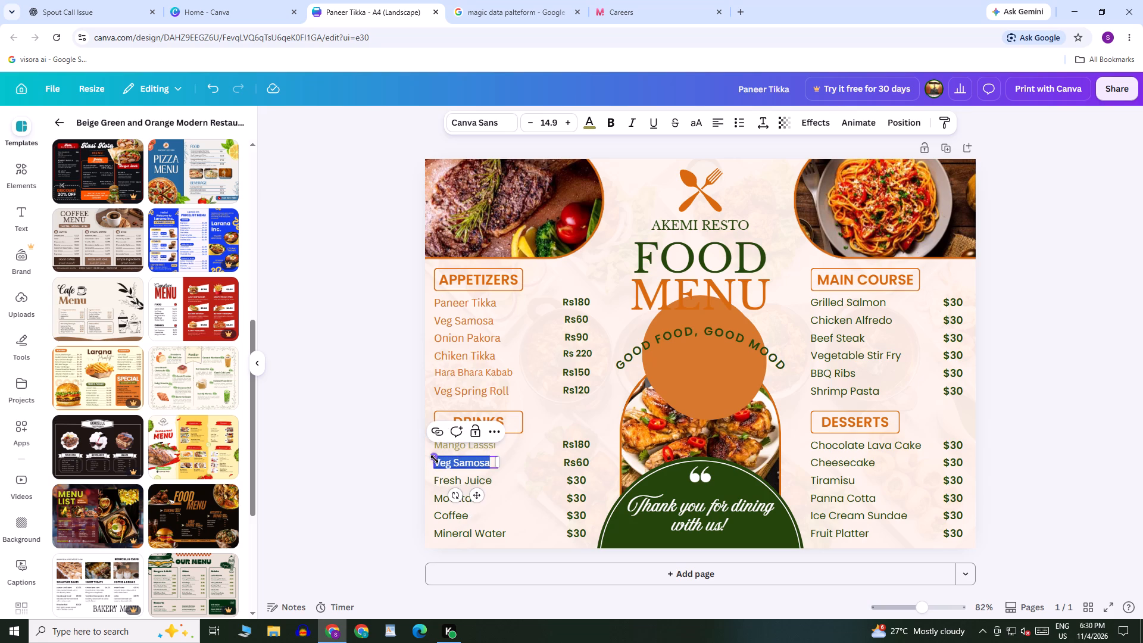
pyautogui.press('BackSpace')
pyautogui.write('Masala chai')
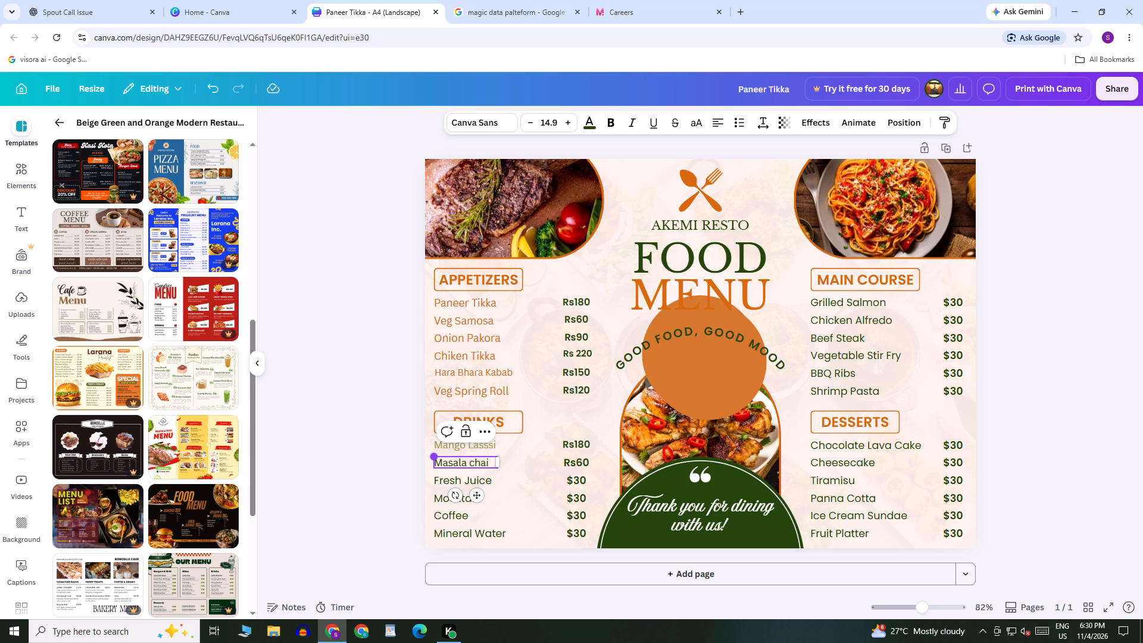
# Change the Masala chai price to "Rs40".
pyautogui.doubleClick(582, 461)
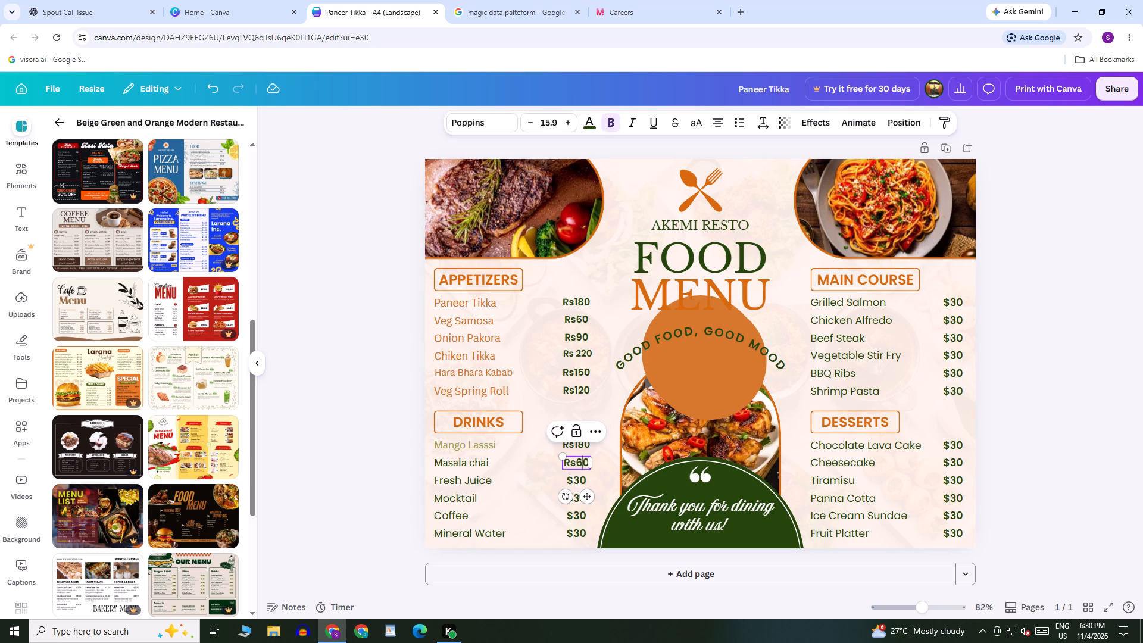
pyautogui.click(586, 463)
pyautogui.press('BackSpace')
pyautogui.press('BackSpace')
pyautogui.write('40')
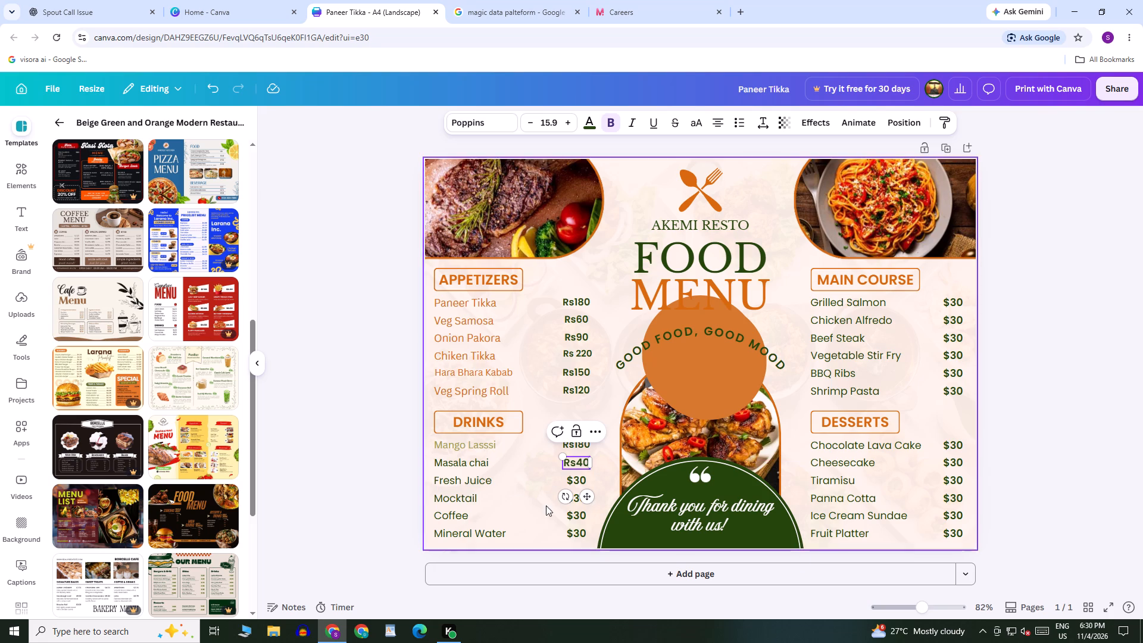
# Colour the whole Masala chai text with the olive photo colour used for Mango Lasssi.
pyautogui.doubleClick(477, 463)
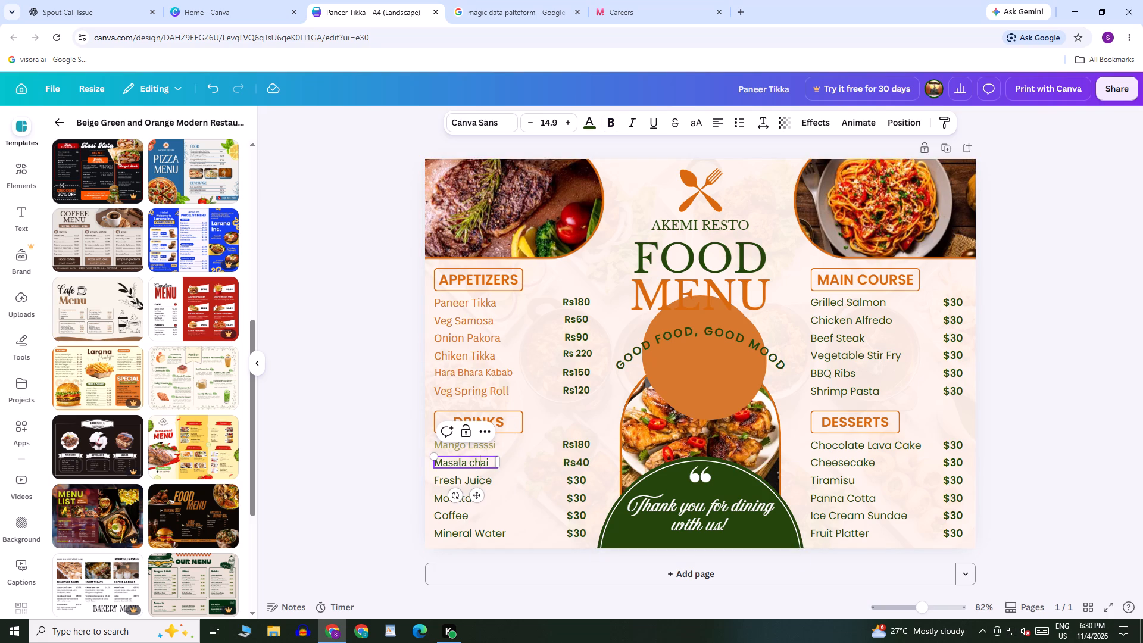
pyautogui.moveTo(495, 464); pyautogui.dragTo(424, 464)
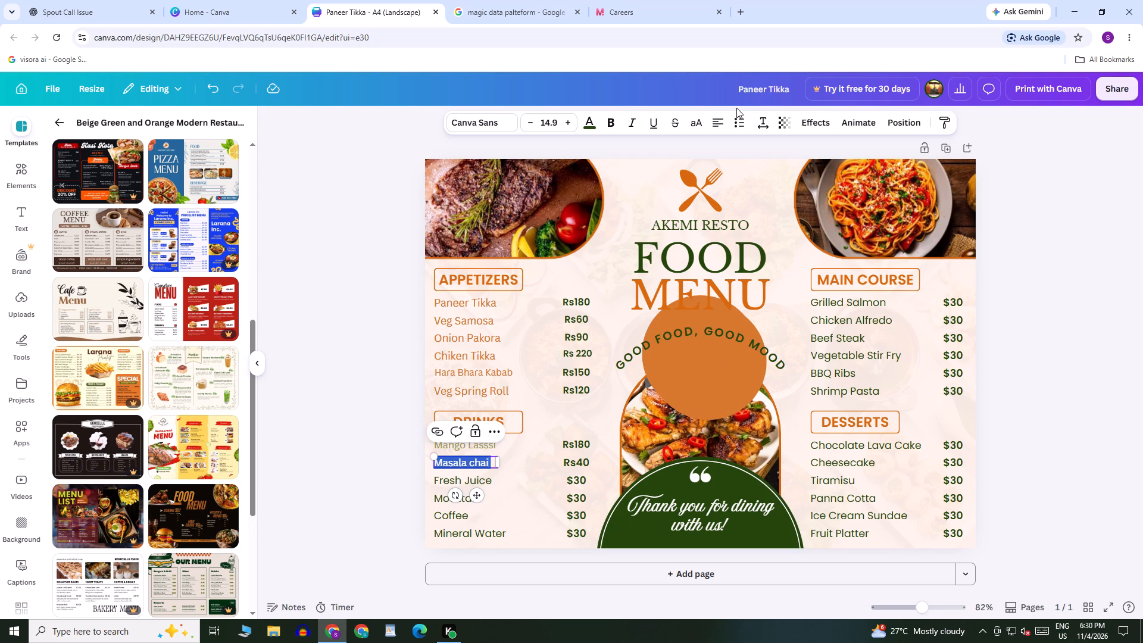
pyautogui.click(584, 129)
pyautogui.click(201, 405)
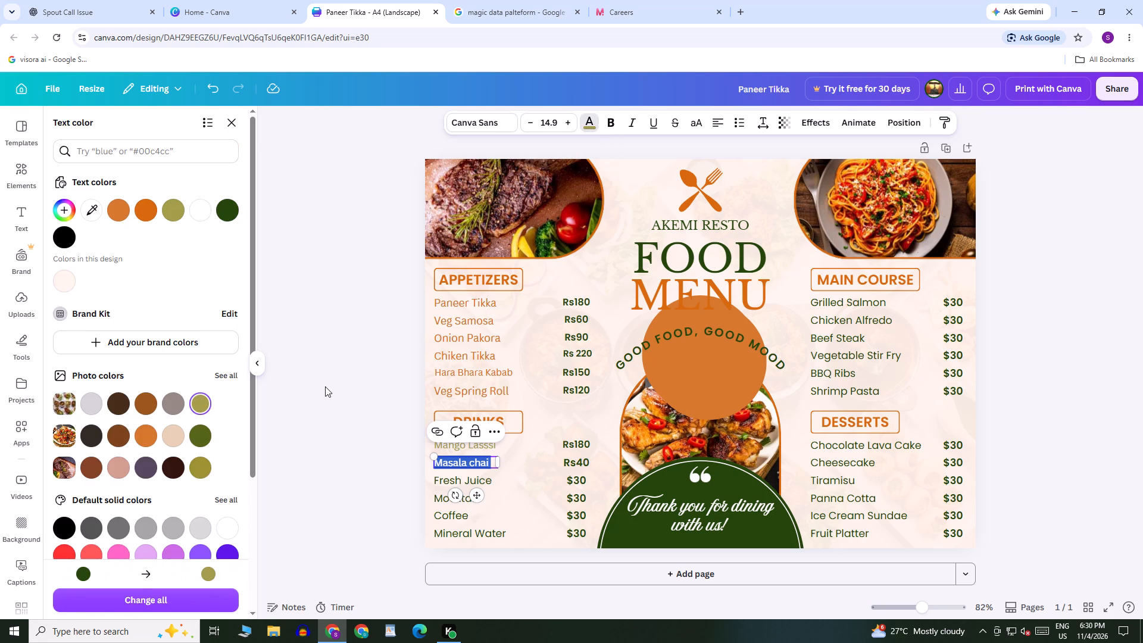
pyautogui.doubleClick(325, 386)
# Replace the Fresh Juice item under Drinks with "Lime Soda".
pyautogui.doubleClick(472, 482)
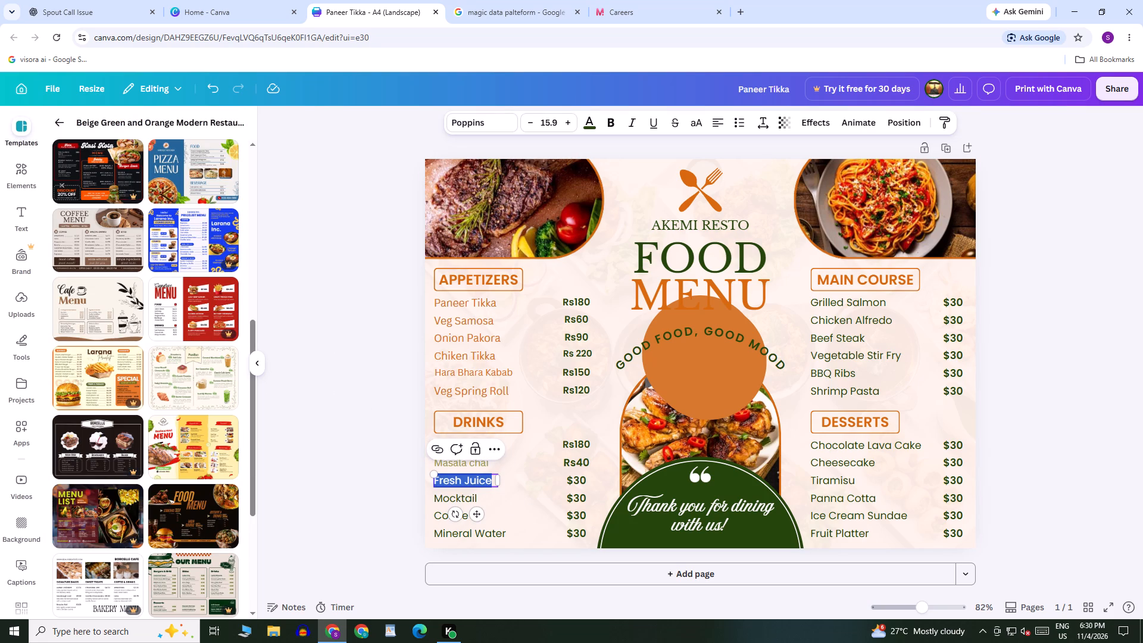
pyautogui.press('BackSpace')
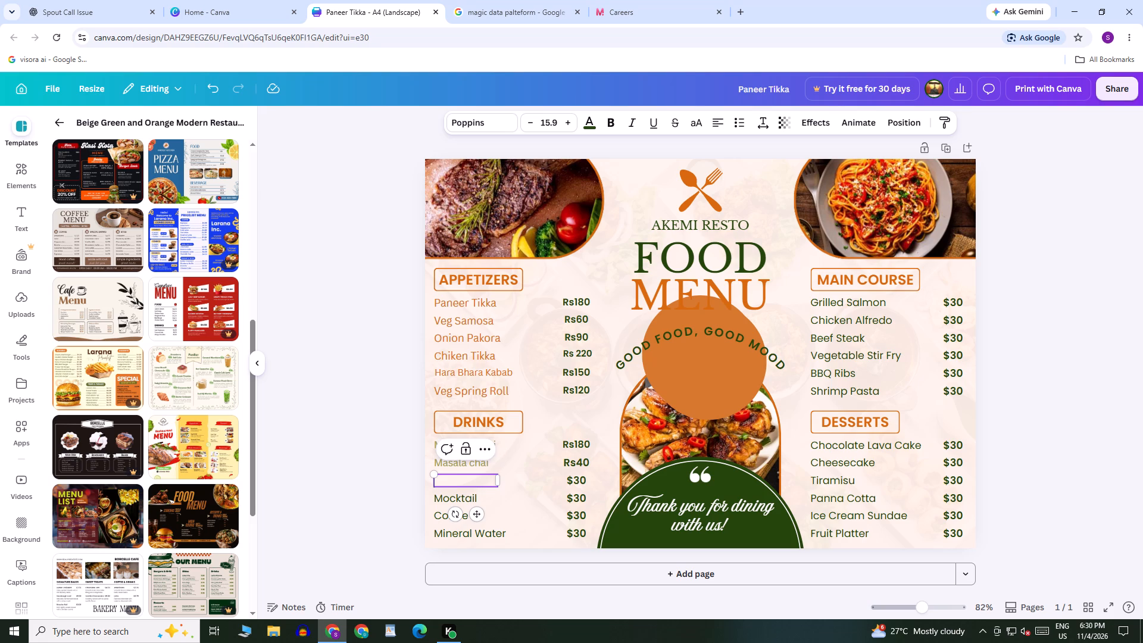
pyautogui.write('Li')
pyautogui.write('me')
pyautogui.press('space')
pyautogui.write('Soda')
# Format the whole Lime Soda text in Canva Sans with the olive photo colour used for the drinks above it.
pyautogui.moveTo(489, 479); pyautogui.dragTo(428, 480)
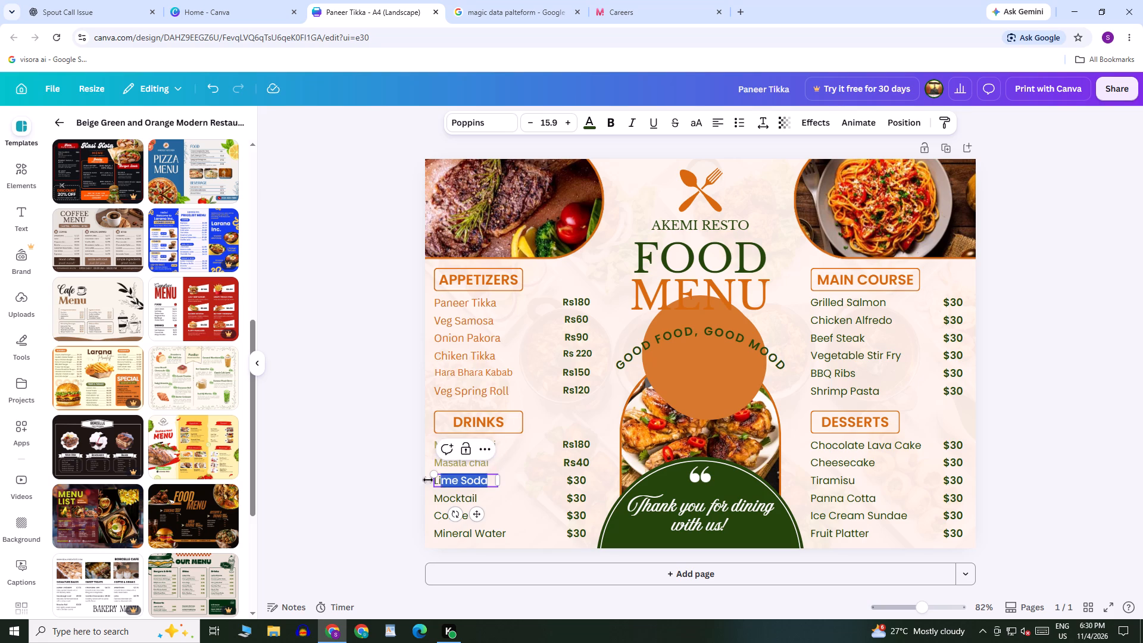
pyautogui.moveTo(428, 480); pyautogui.dragTo(427, 480)
pyautogui.click(488, 121)
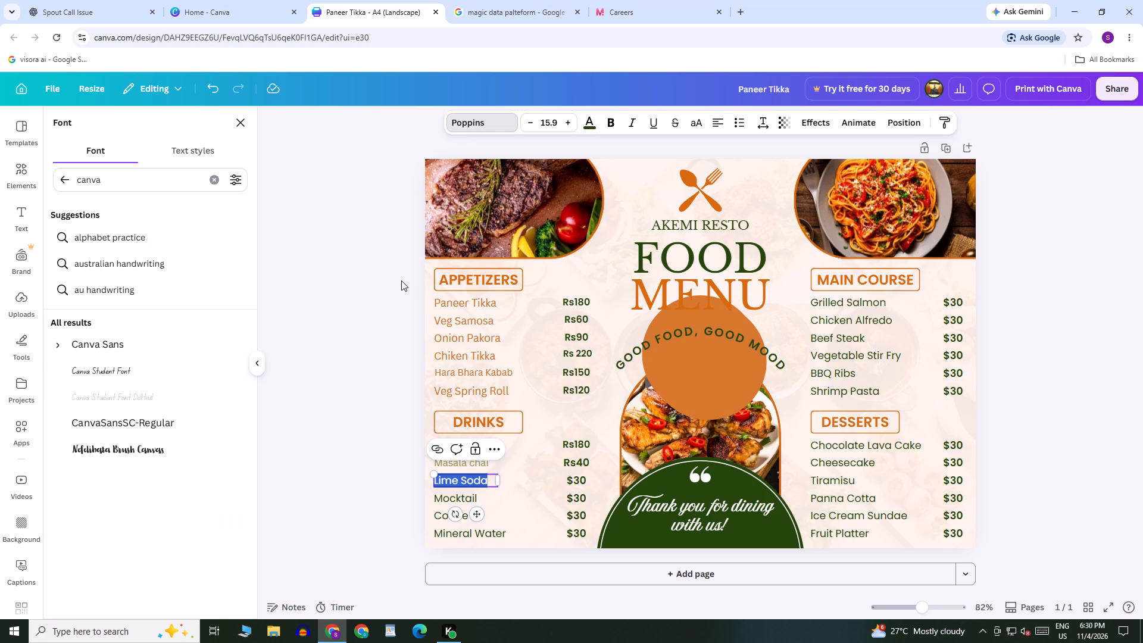
pyautogui.scroll(3, 401, 280)
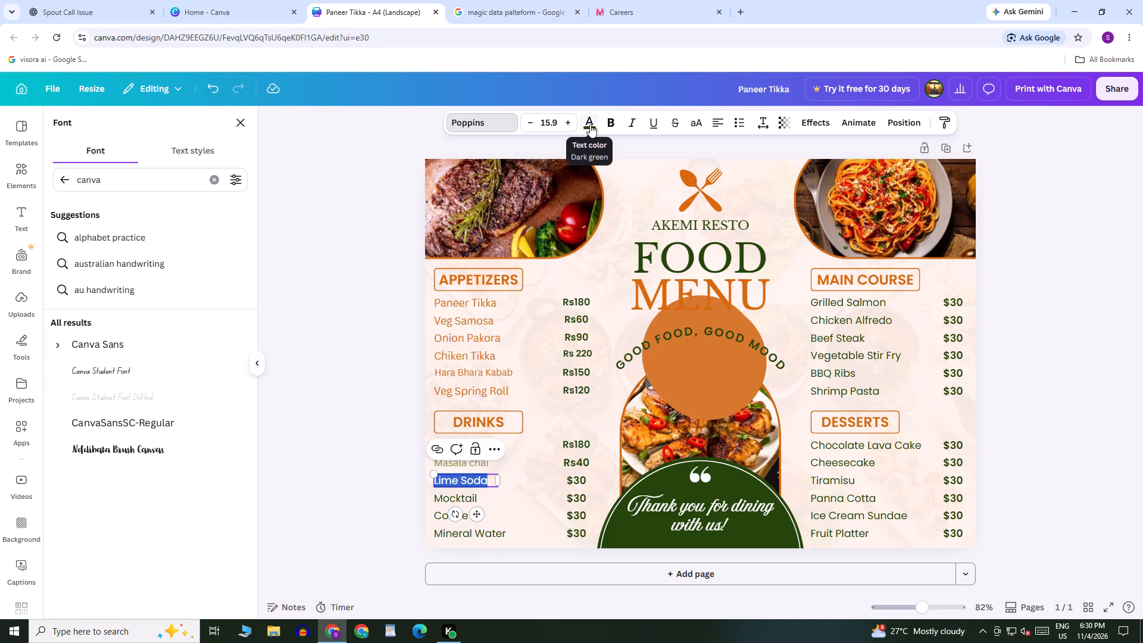
pyautogui.click(499, 120)
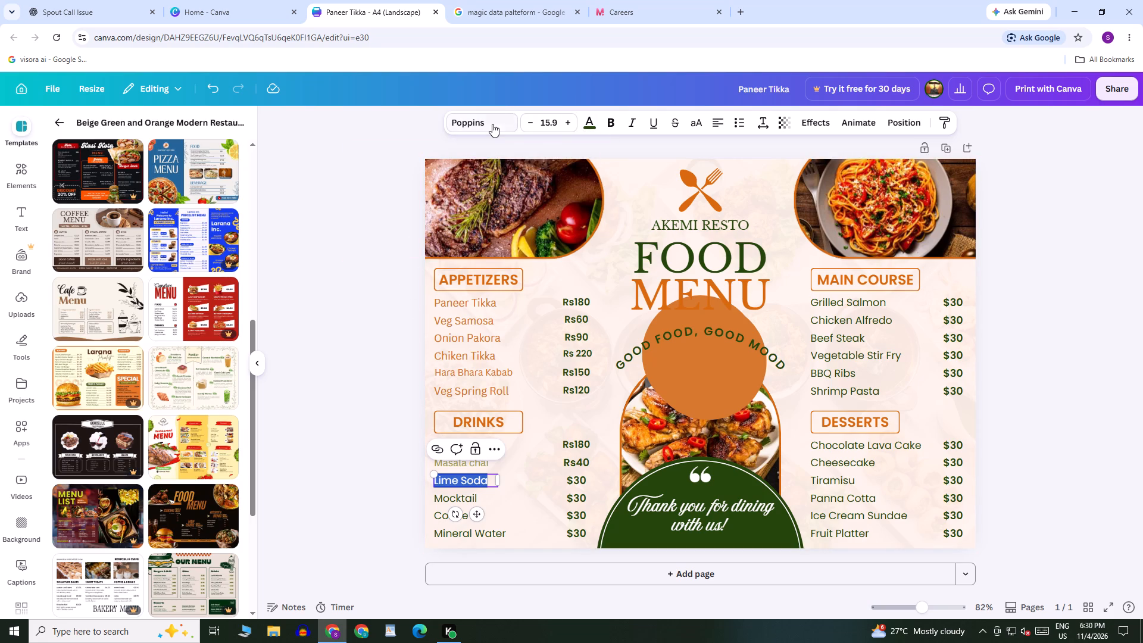
pyautogui.click(492, 124)
pyautogui.click(139, 355)
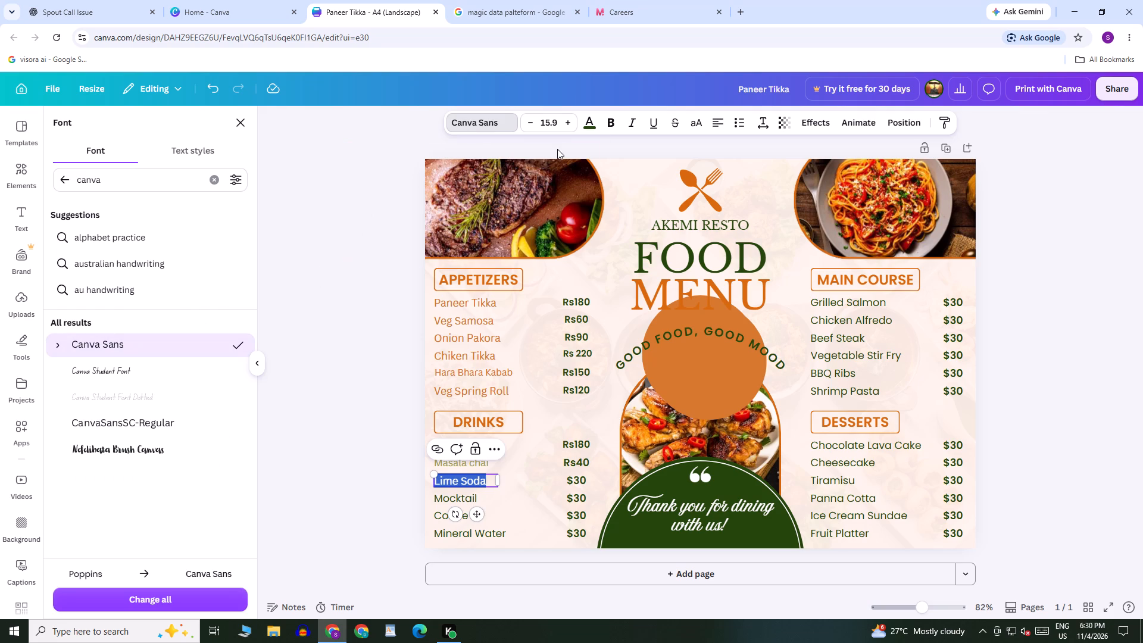
pyautogui.click(582, 120)
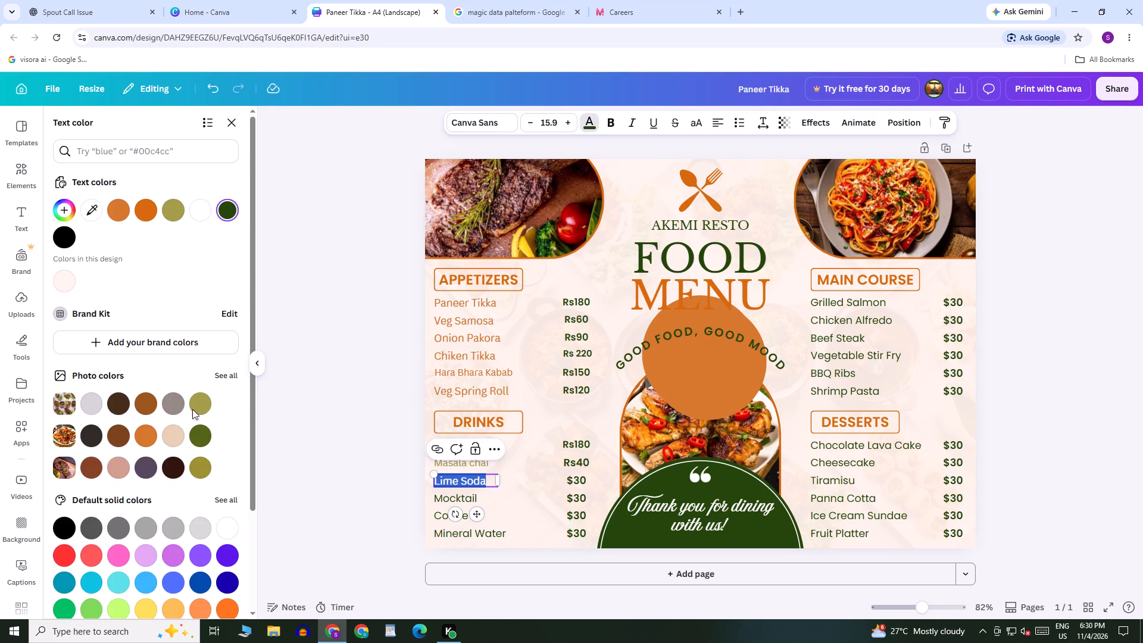
pyautogui.click(204, 399)
pyautogui.click(304, 354)
pyautogui.click(312, 349)
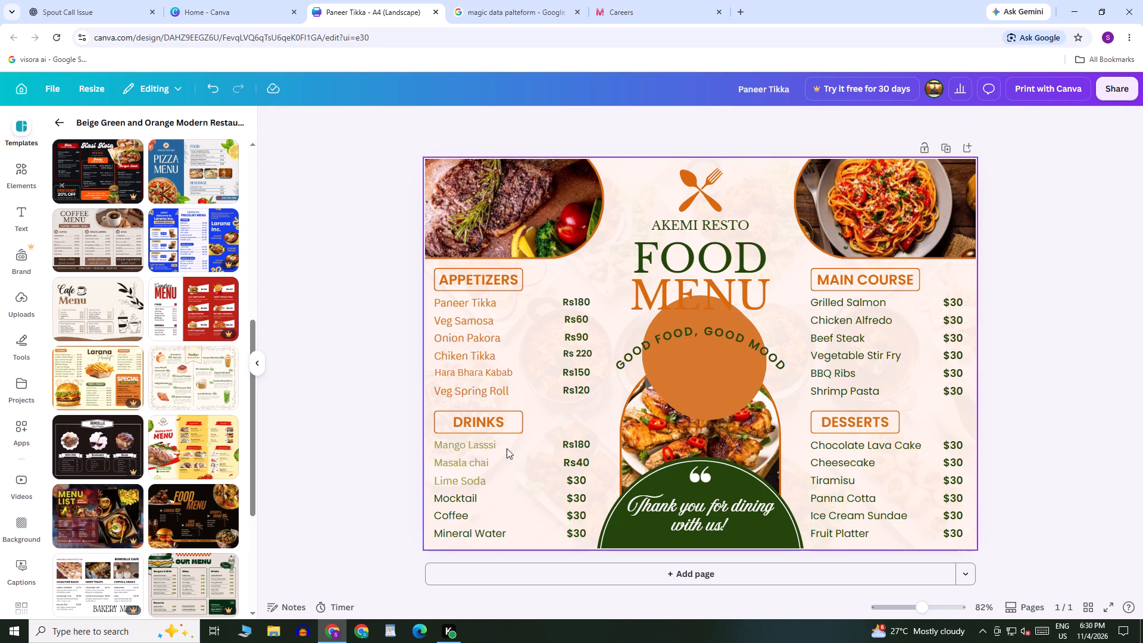
# Replace the Lime Soda price with "Rs70".
pyautogui.doubleClick(580, 480)
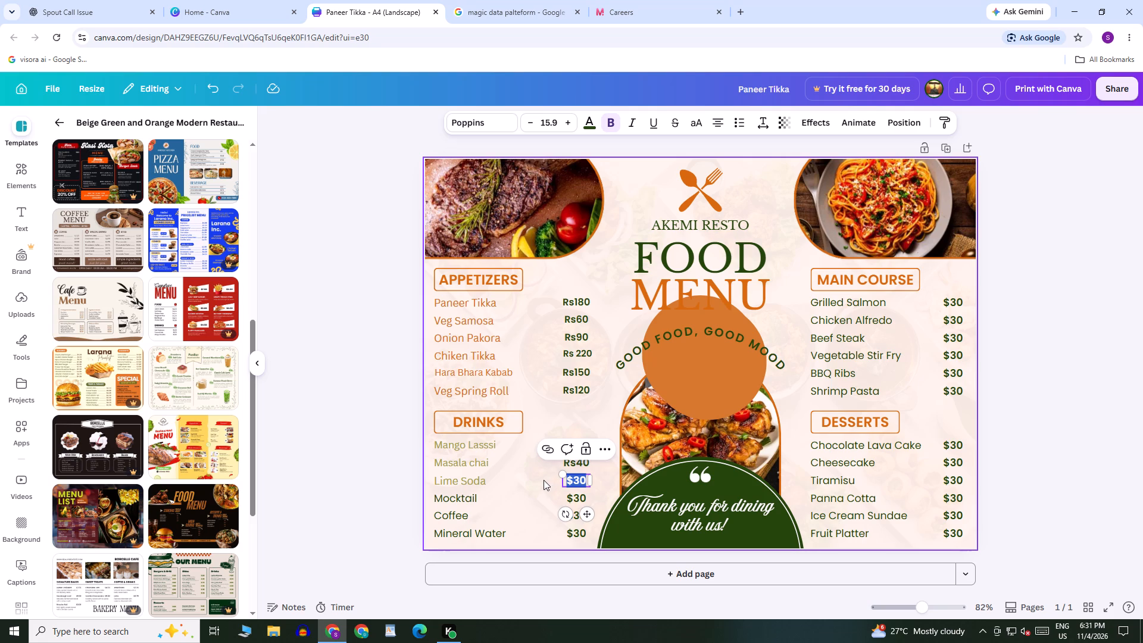
pyautogui.press('BackSpace')
pyautogui.write('Rs70')
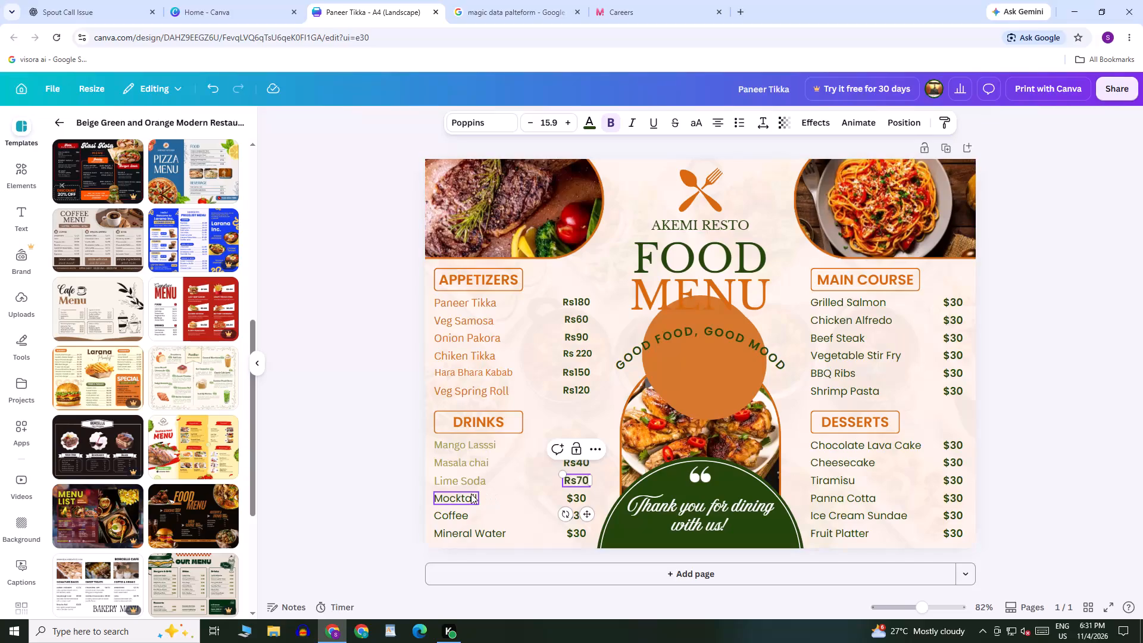
# Replace the Mocktail item under Drinks with "Sweet Lassi".
pyautogui.doubleClick(465, 497)
pyautogui.press('BackSpace')
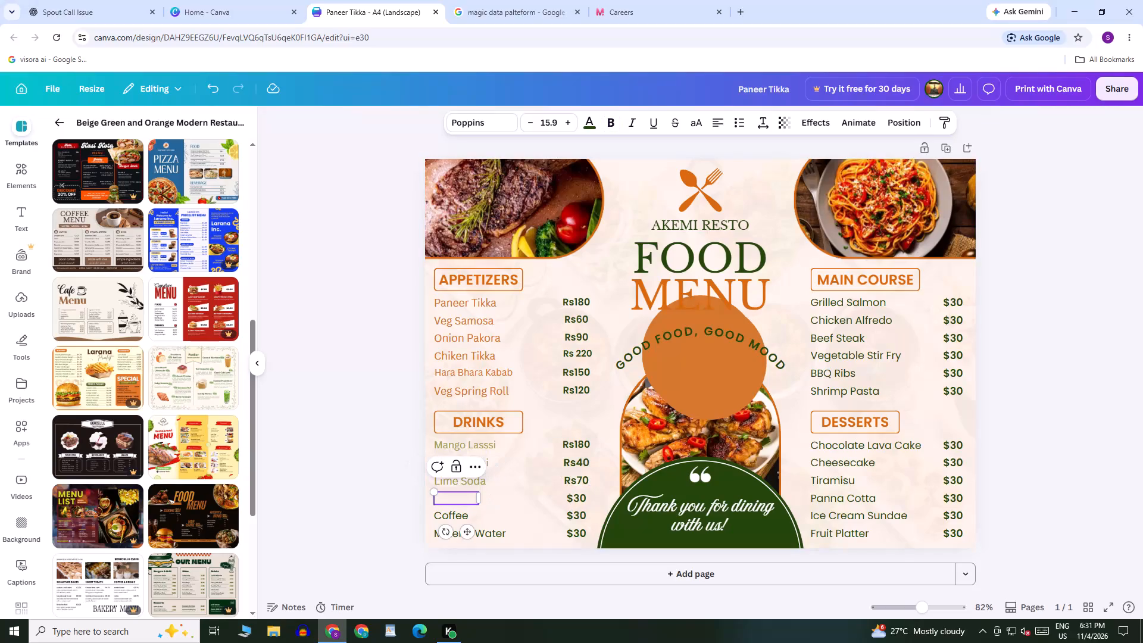
pyautogui.write('Sweet')
pyautogui.press('space')
pyautogui.write('Lassi')
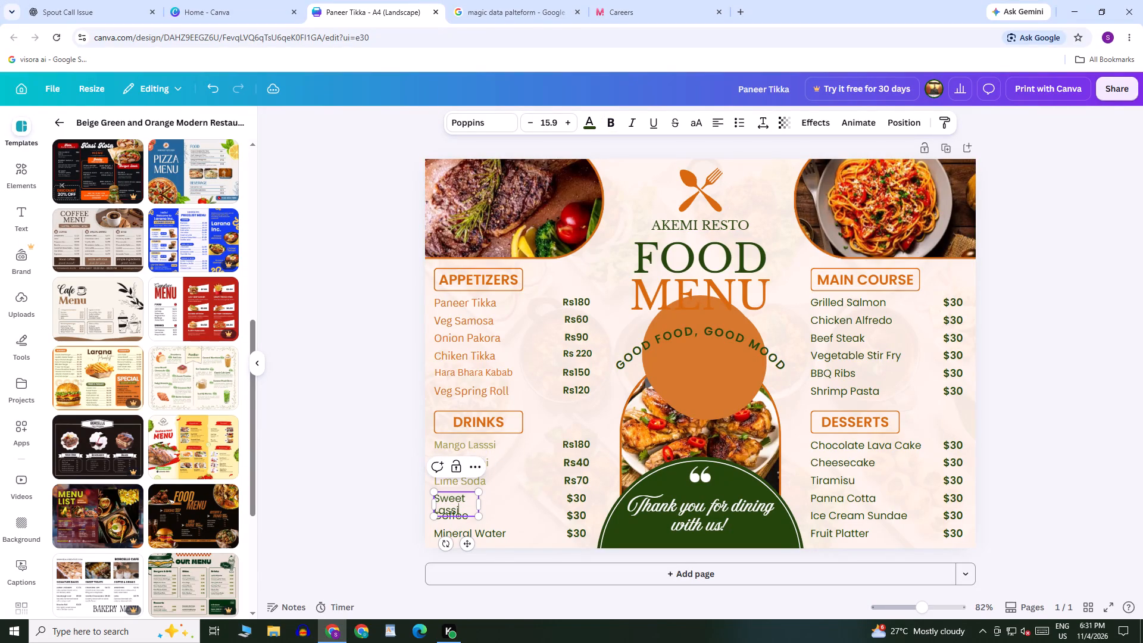
# Fit Sweet Lassi on one line by slightly widening its text box and setting the font size to 13.9.
pyautogui.click(529, 127)
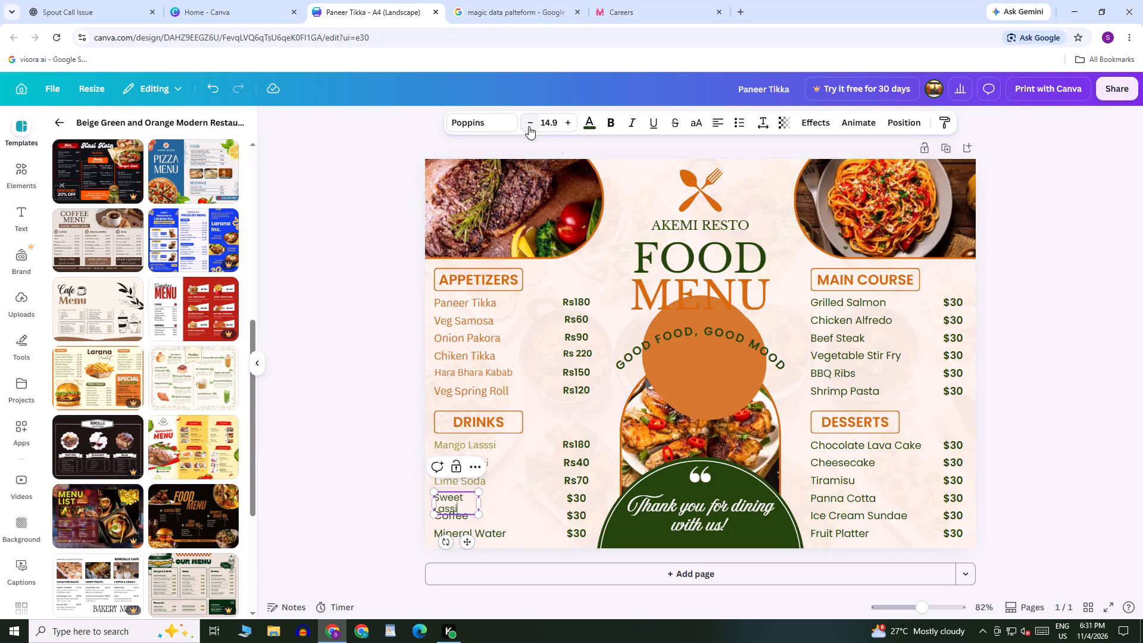
pyautogui.click(529, 126)
pyautogui.click(529, 126)
pyautogui.click(530, 126)
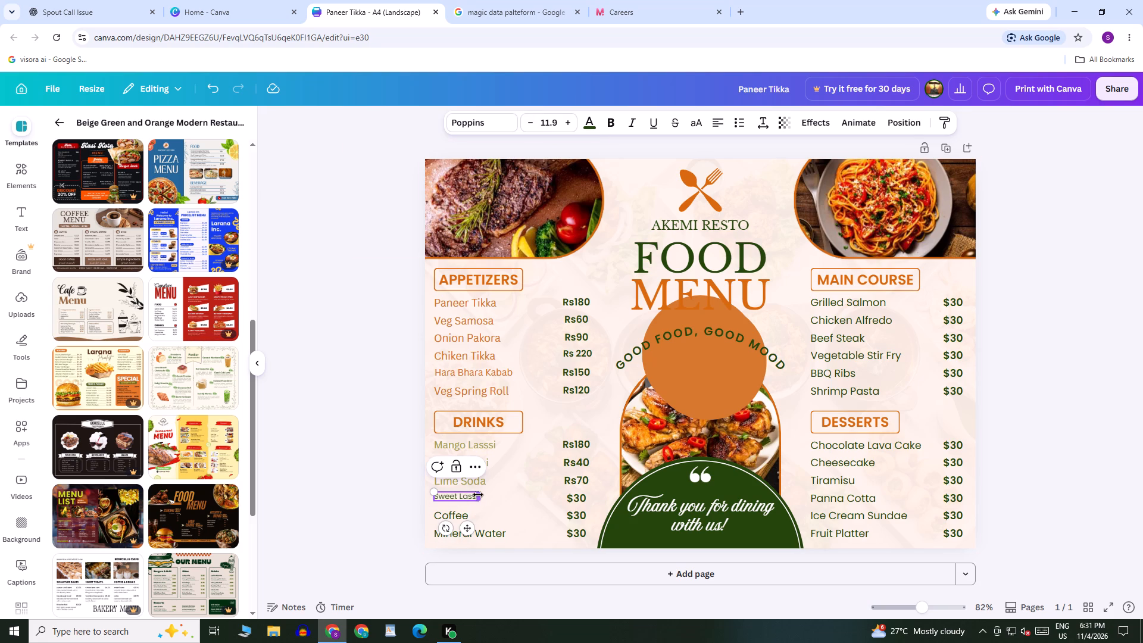
pyautogui.moveTo(478, 495); pyautogui.dragTo(486, 495)
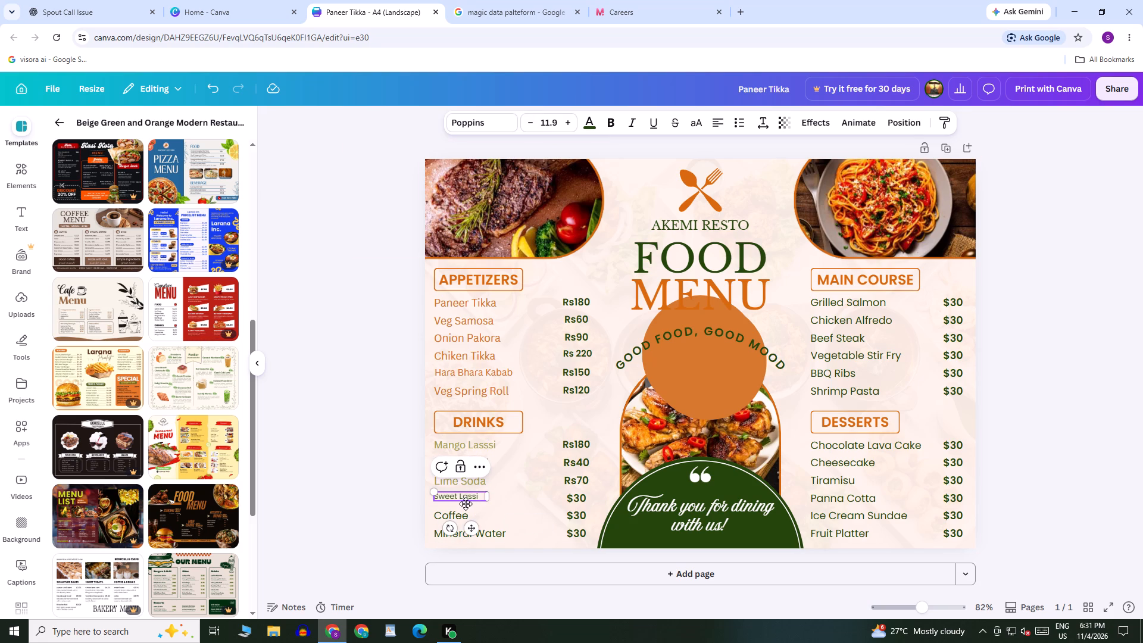
pyautogui.click(570, 123)
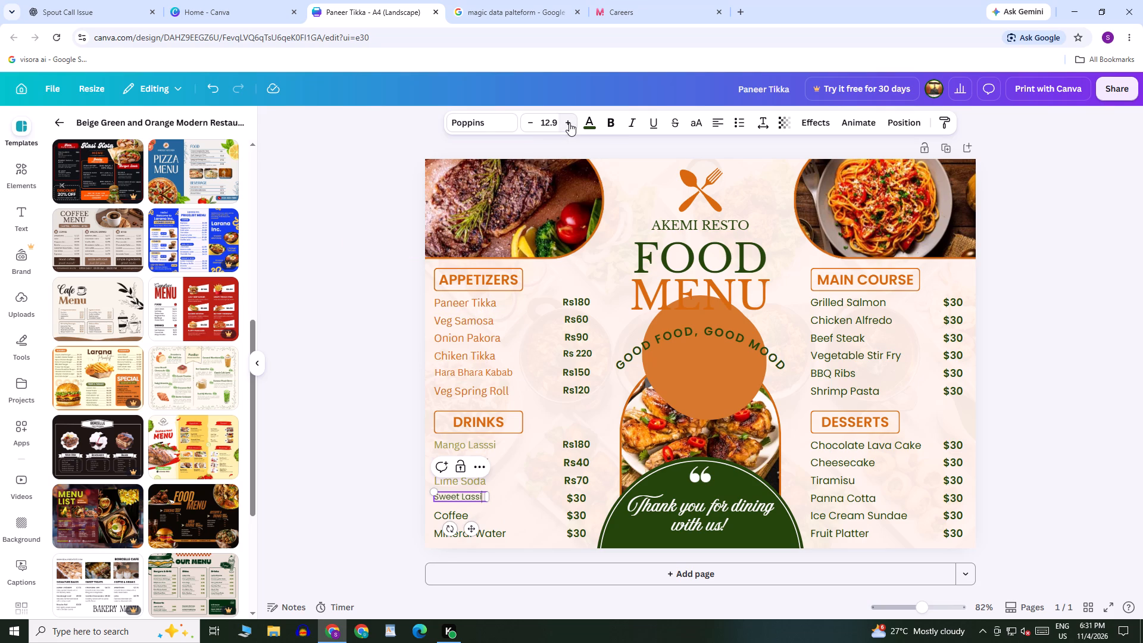
pyautogui.click(569, 123)
pyautogui.click(569, 123)
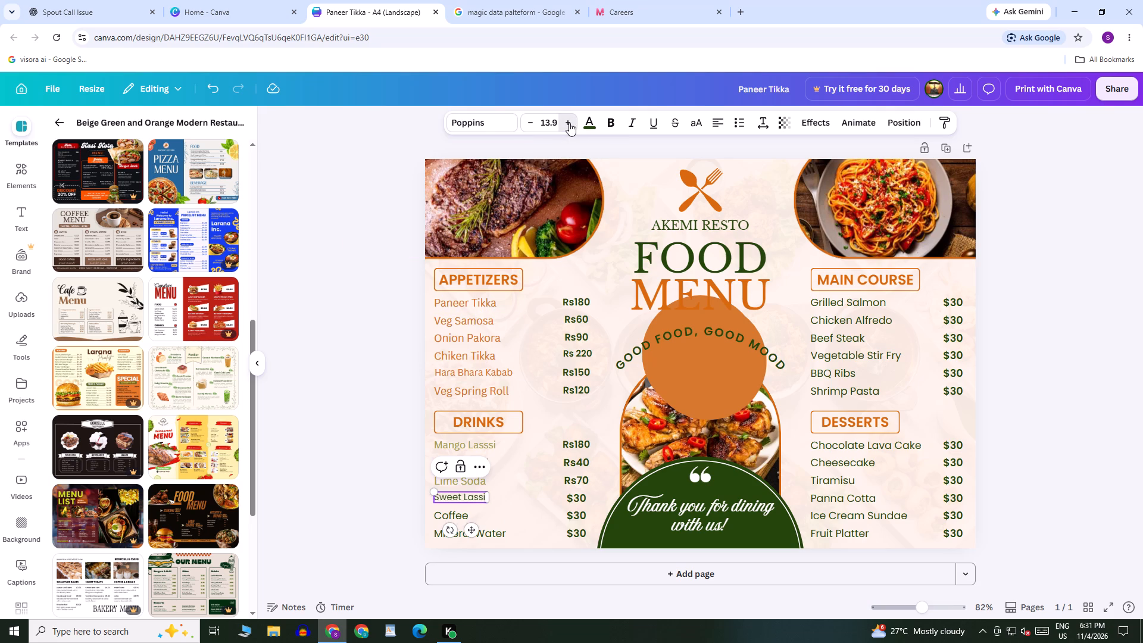
pyautogui.click(532, 118)
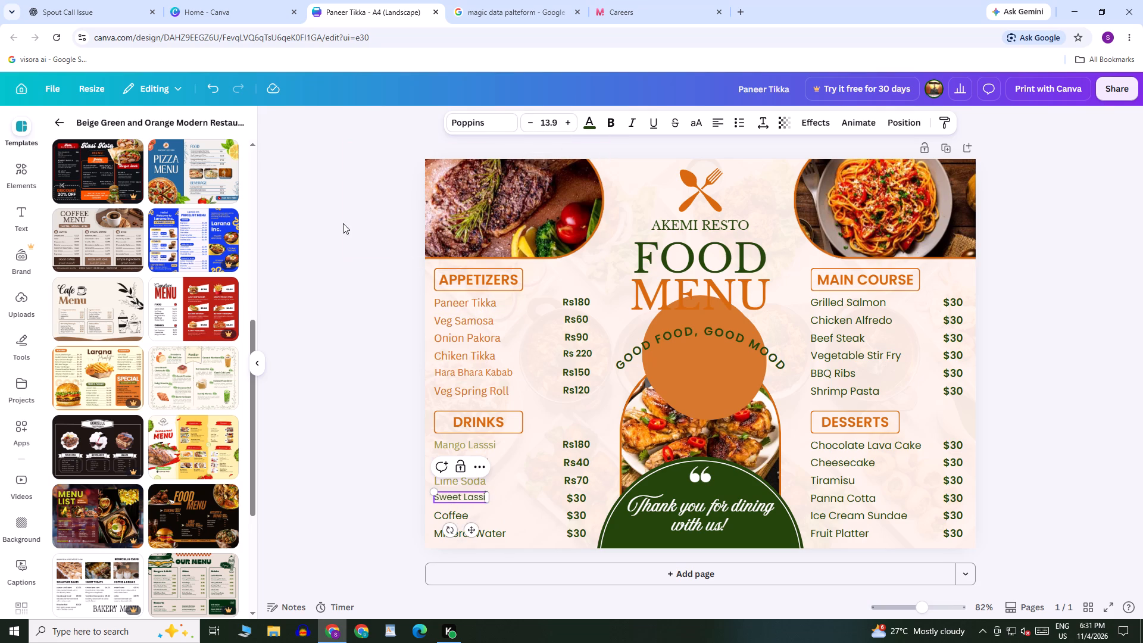
# Scale up the Sweet Lassi text box under Drinks to a font size of about 16.2.
pyautogui.click(343, 223)
pyautogui.click(467, 479)
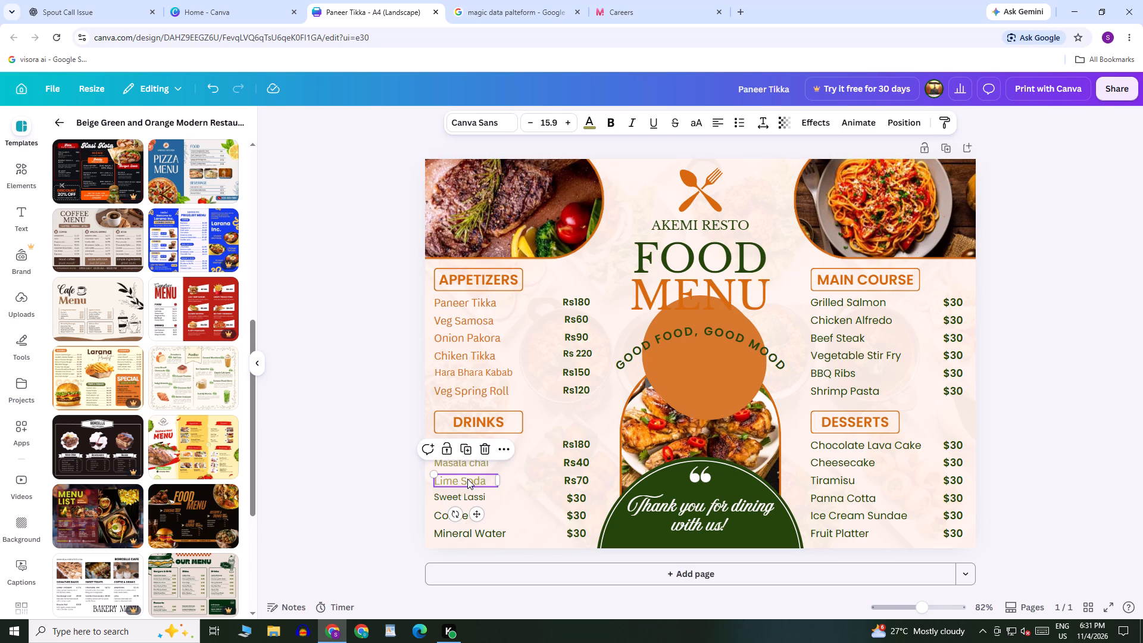
pyautogui.click(464, 501)
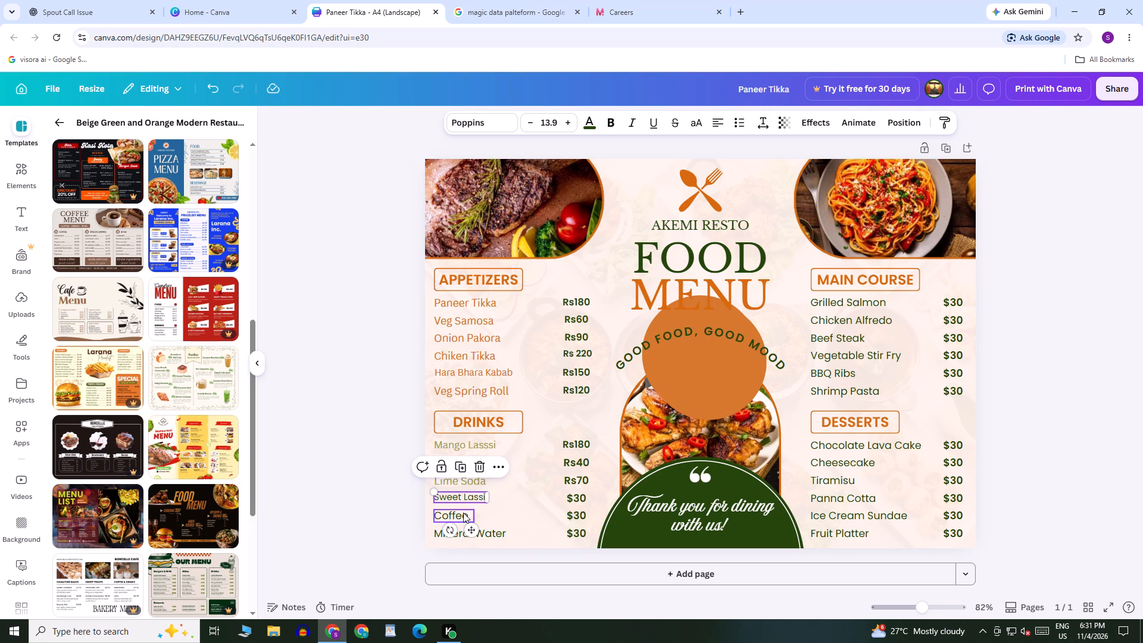
pyautogui.moveTo(436, 494); pyautogui.dragTo(428, 494)
pyautogui.click(454, 498)
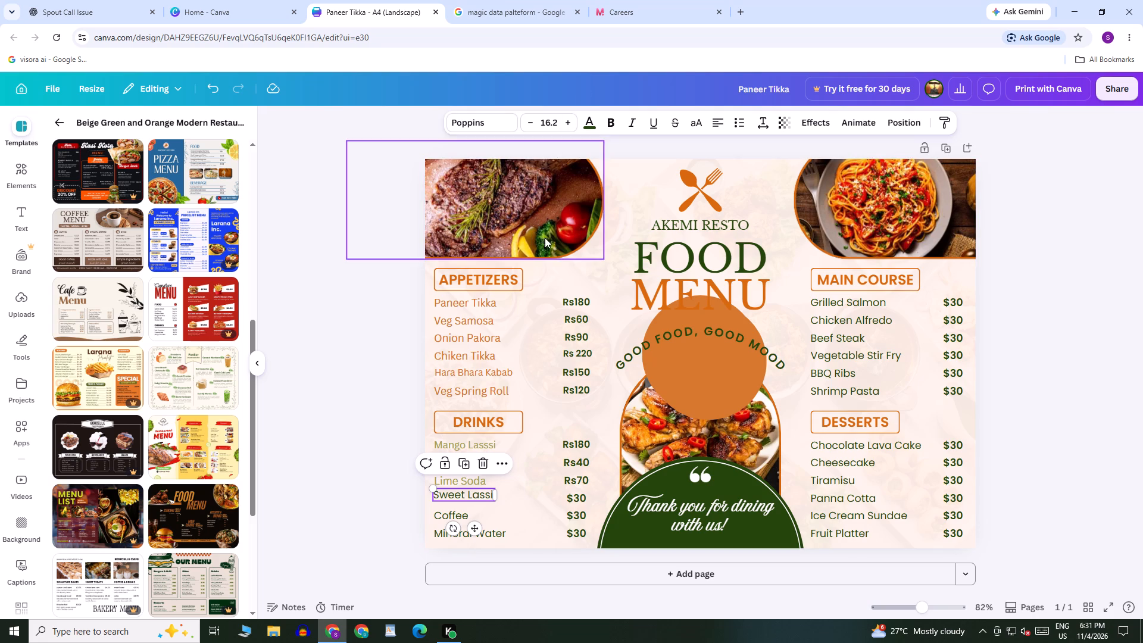
# Set the Sweet Lassi font size to 15.2 and align the text box with the other drink names.
pyautogui.click(524, 121)
pyautogui.click(310, 308)
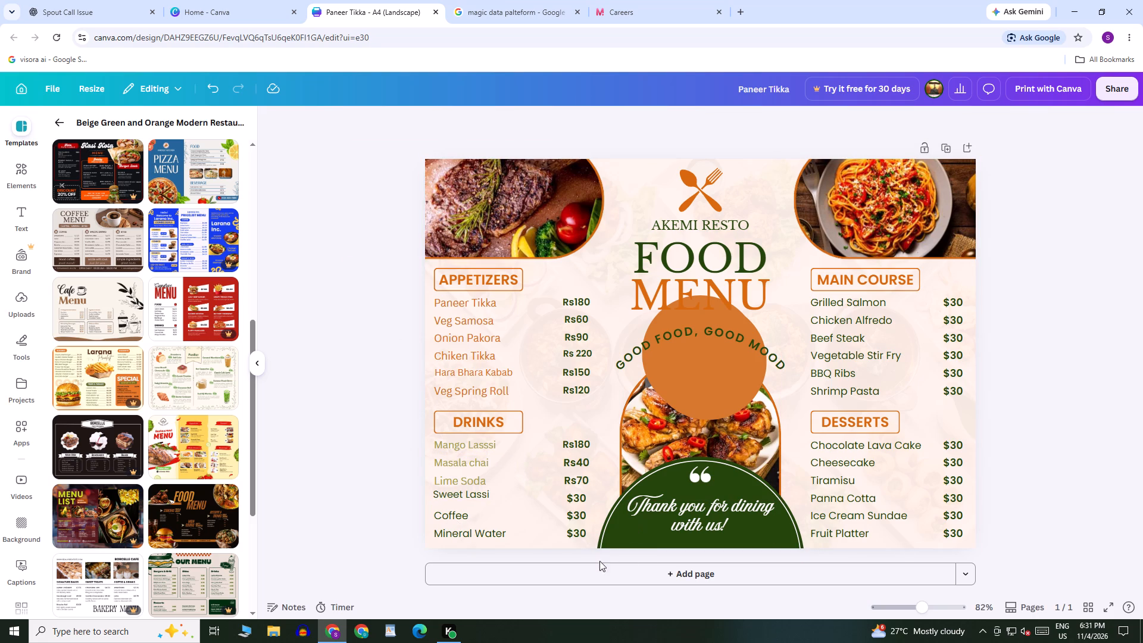
pyautogui.click(477, 492)
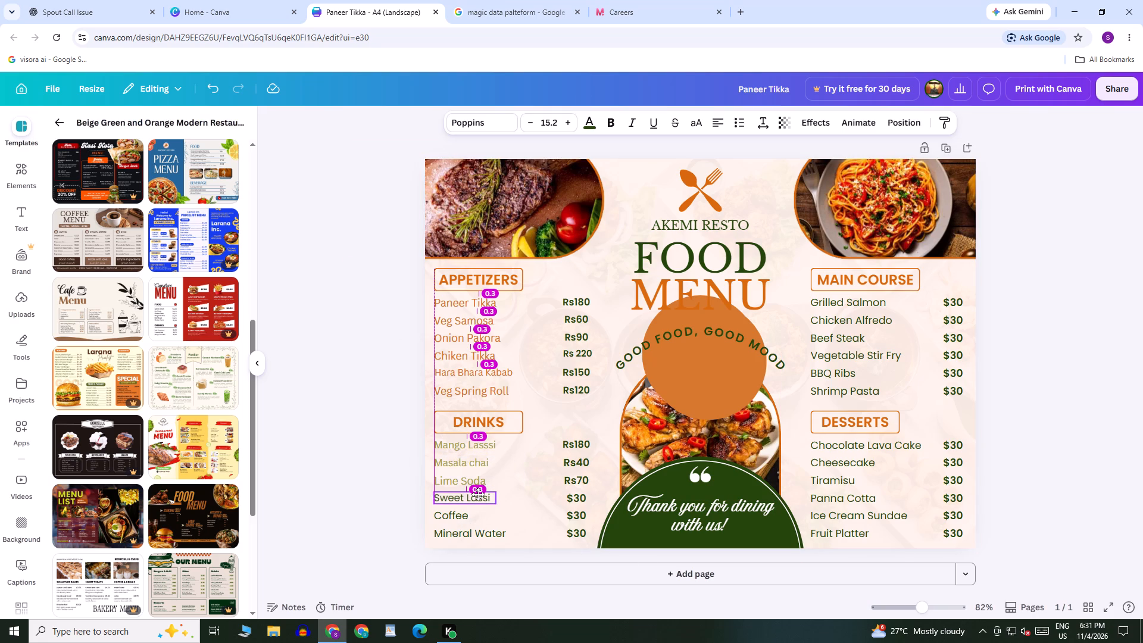
pyautogui.click(376, 482)
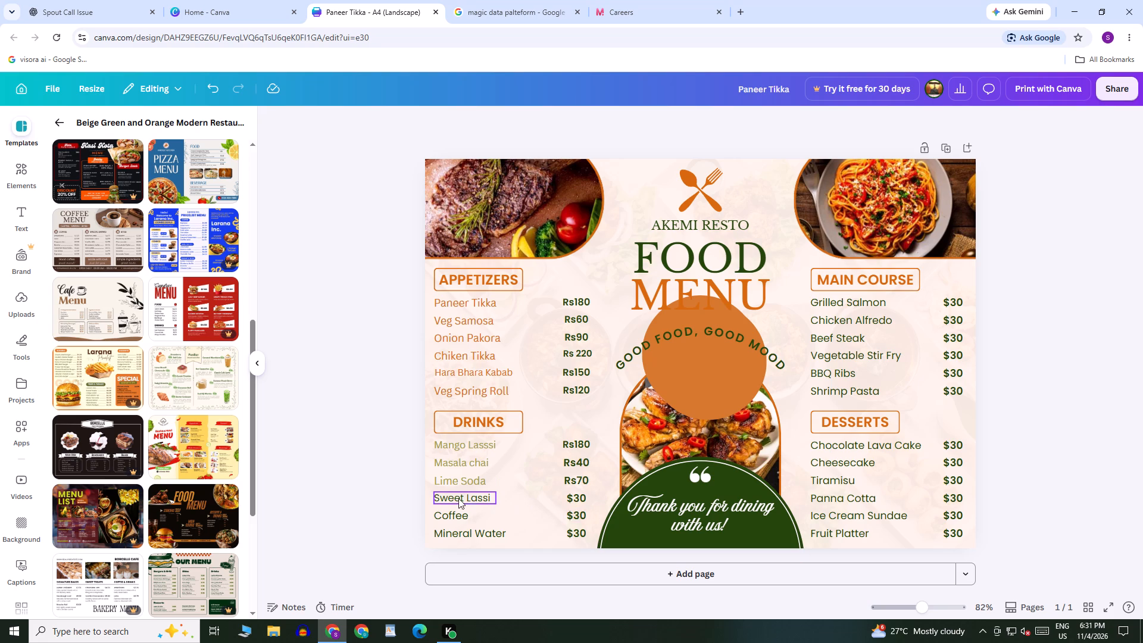
# Format the Sweet Lassi text in Canva Sans with the olive photo color.
pyautogui.doubleClick(466, 494)
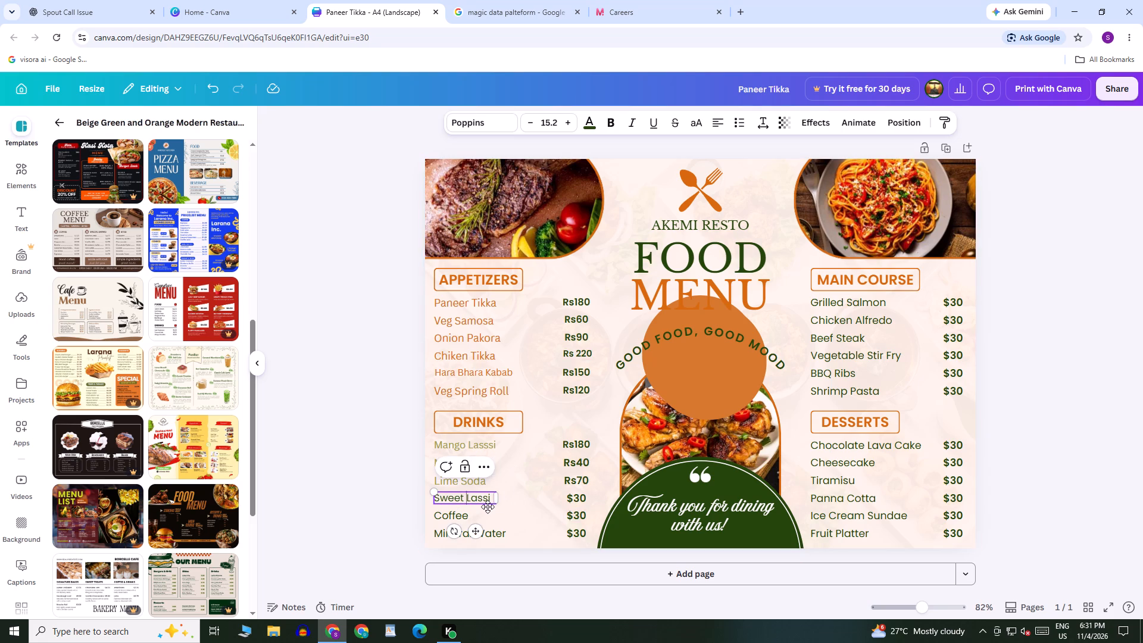
pyautogui.hotkey('ctrl', 'a')
pyautogui.click(473, 117)
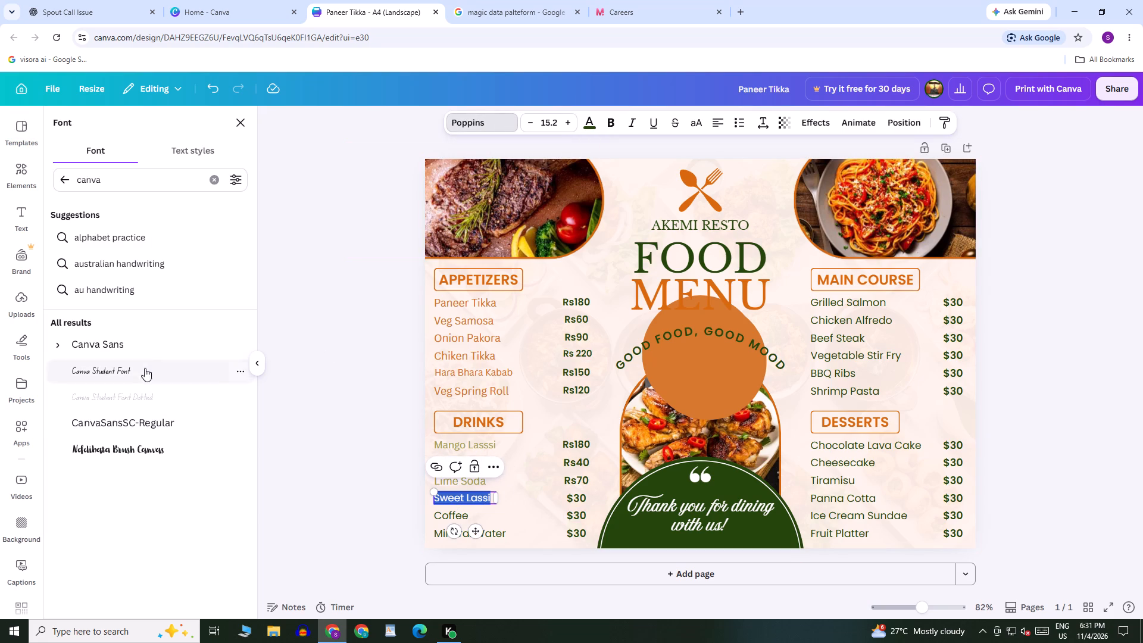
pyautogui.click(145, 353)
pyautogui.click(591, 124)
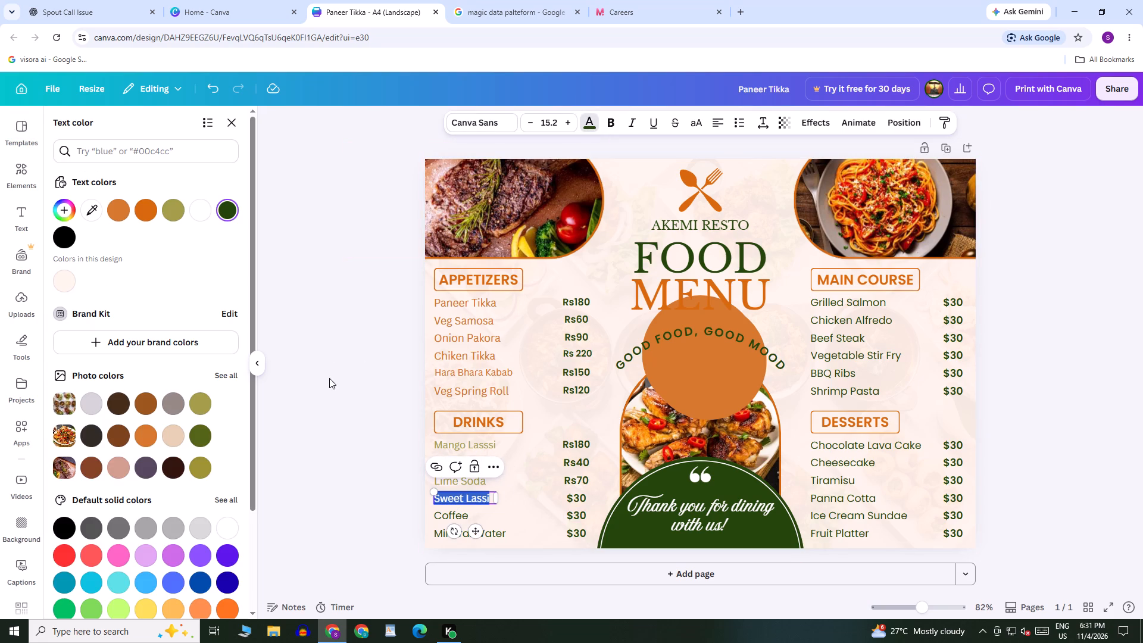
pyautogui.click(203, 404)
pyautogui.click(307, 182)
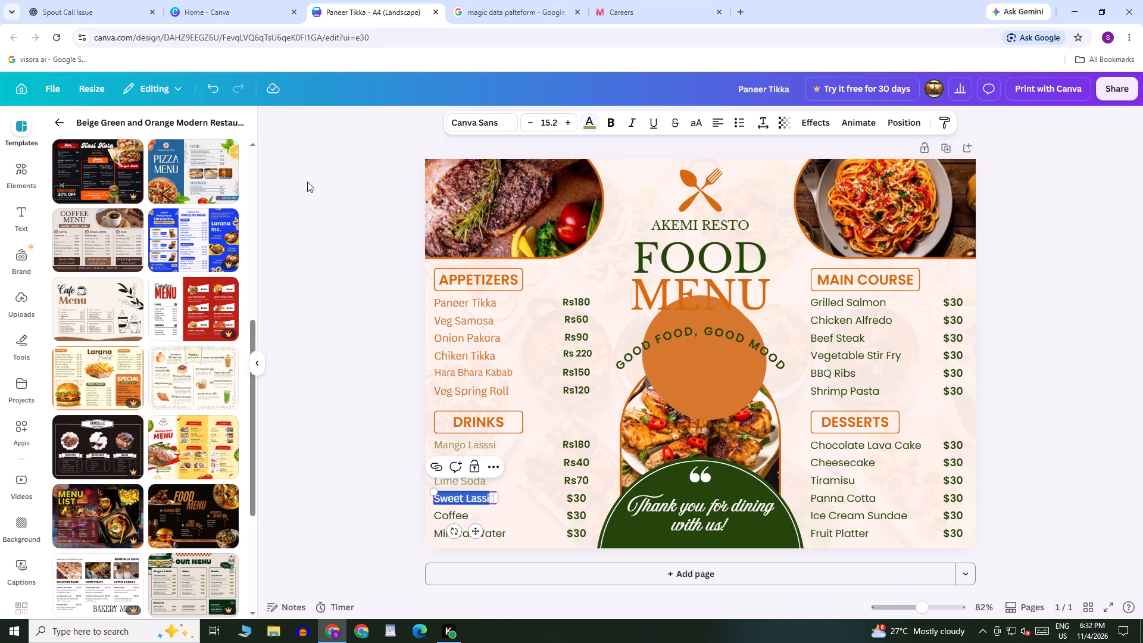
# Replace the Sweet Lassi price with "Rs 80" and fit it on one line at font size 14.9.
pyautogui.click(570, 495)
pyautogui.click(570, 495)
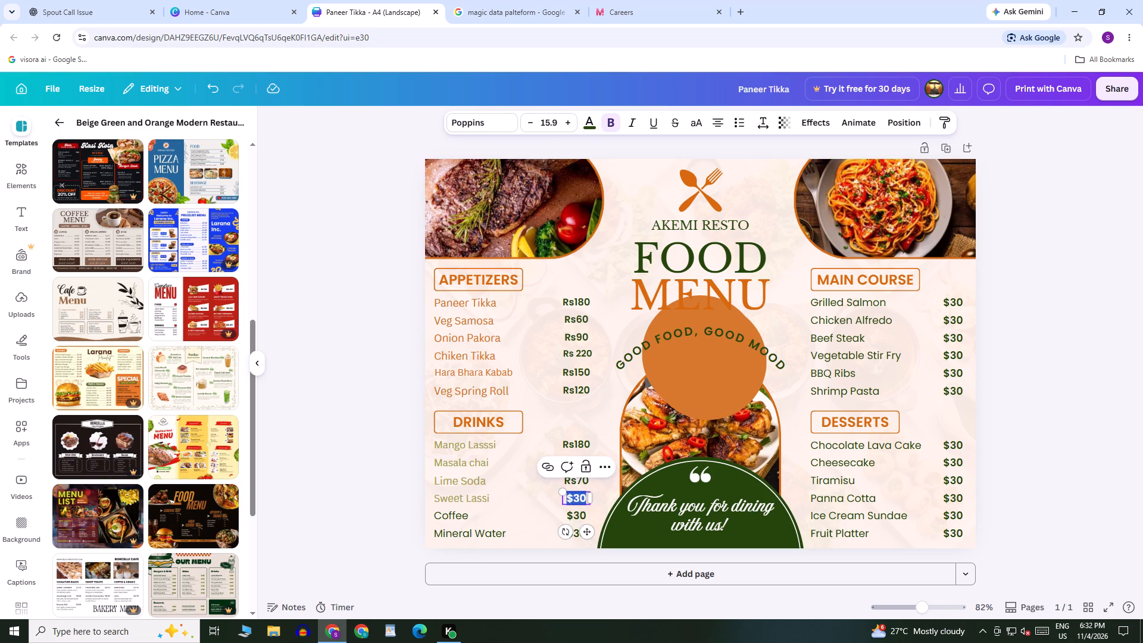
pyautogui.hotkey('shift', 'r')
pyautogui.hotkey('shift', 's')
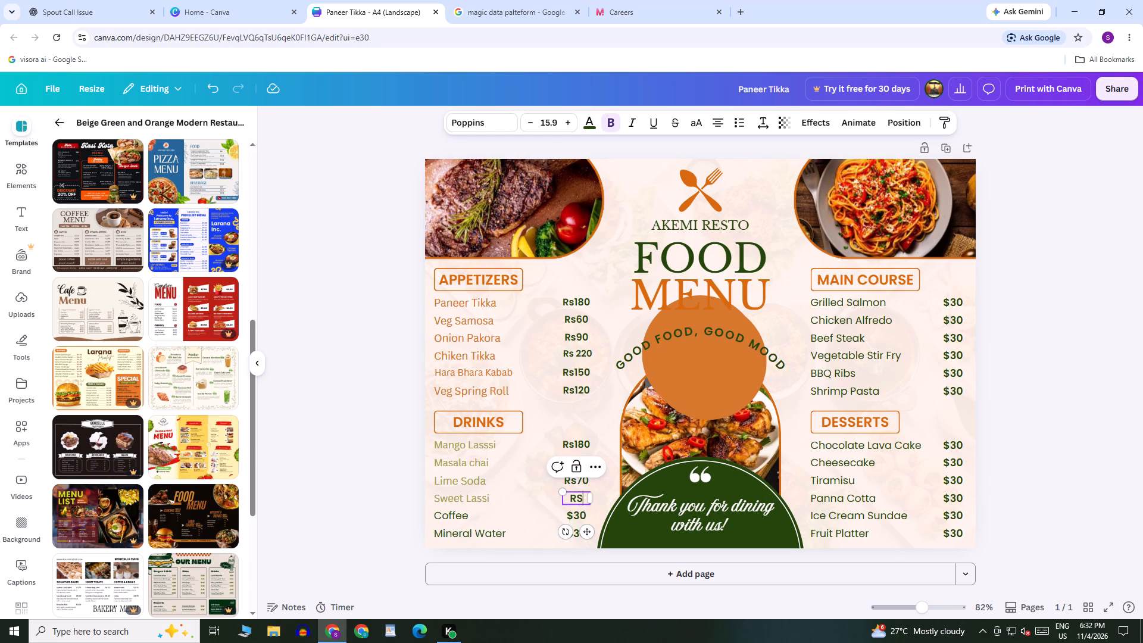
pyautogui.press('BackSpace')
pyautogui.write('s')
pyautogui.press('space')
pyautogui.write('80')
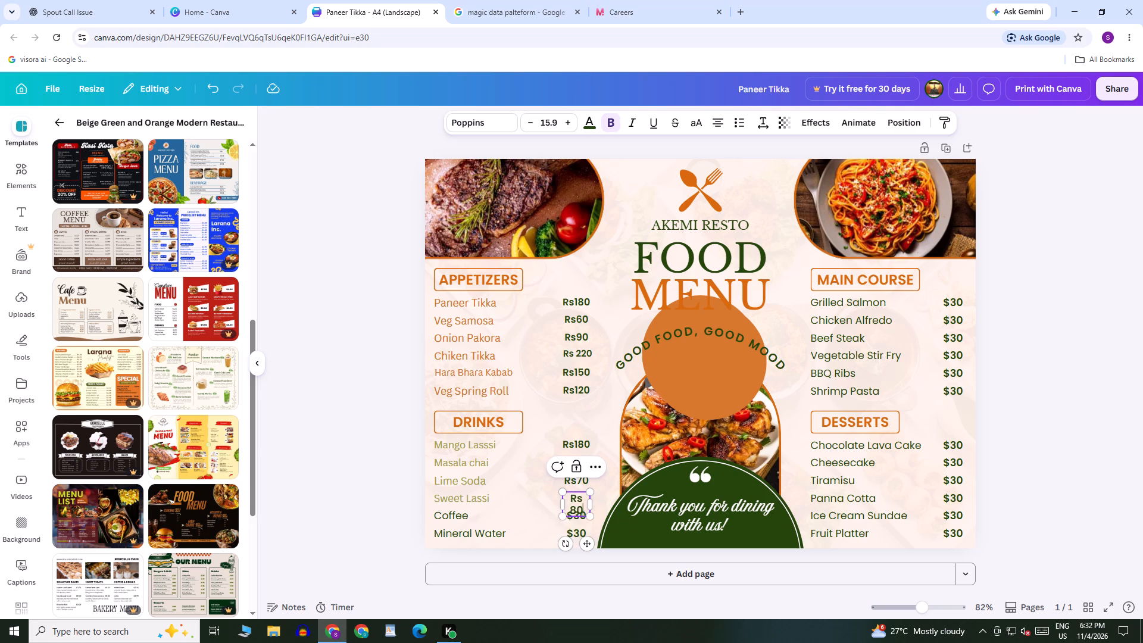
pyautogui.click(534, 123)
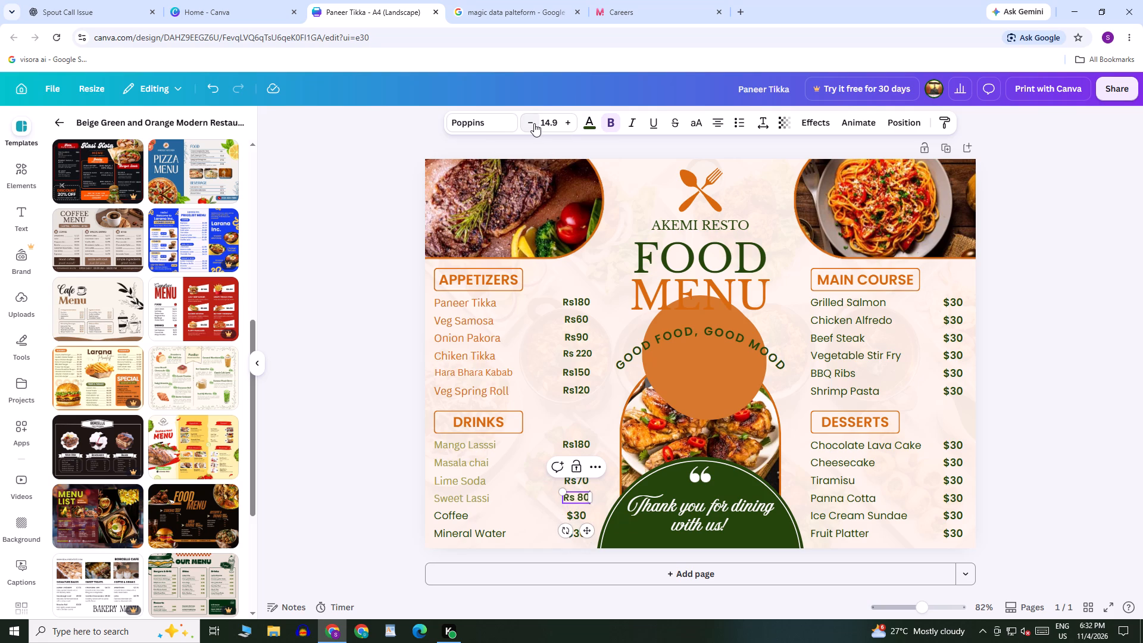
pyautogui.click(320, 373)
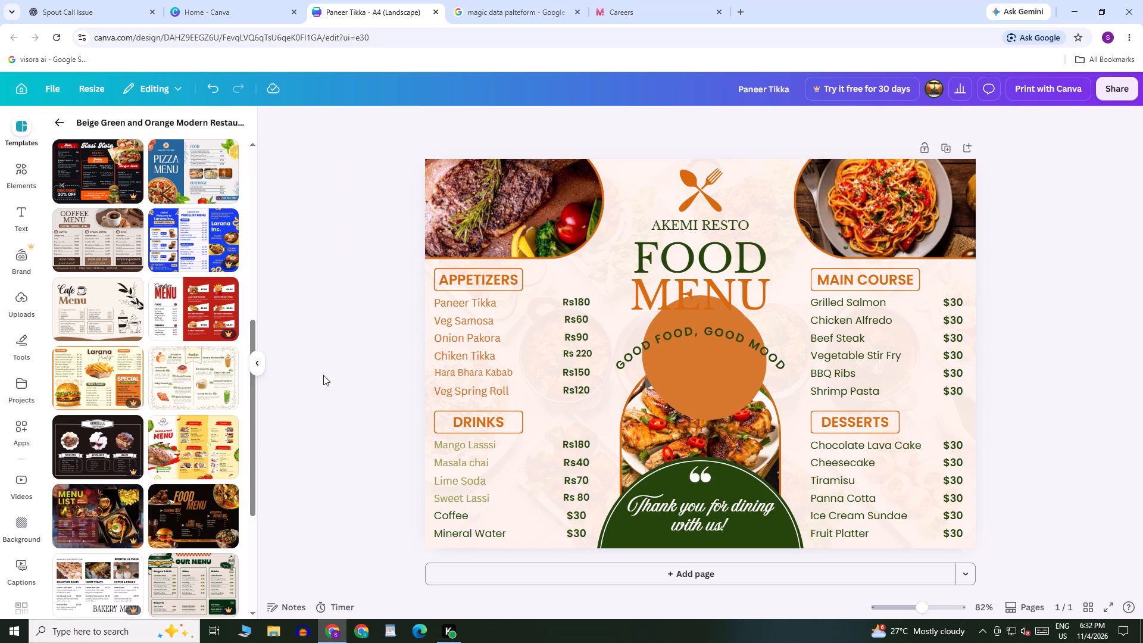
# Replace the Coffee item under Drinks with "Cold Cofee".
pyautogui.doubleClick(453, 513)
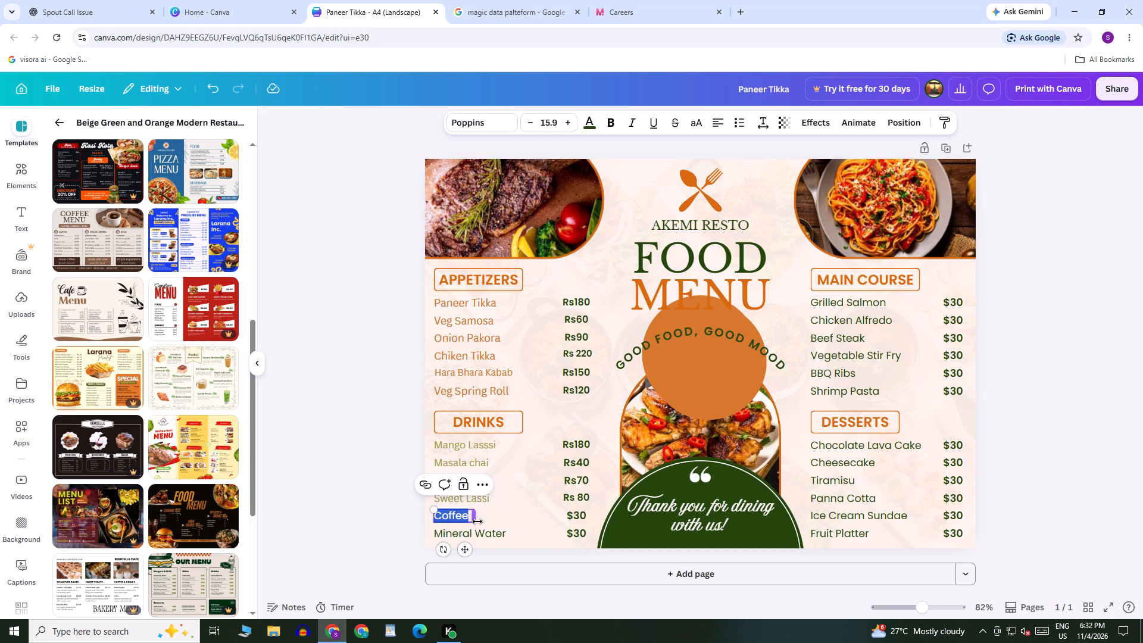
pyautogui.press('BackSpace')
pyautogui.write('Cold')
pyautogui.press('space')
pyautogui.write('Cofee')
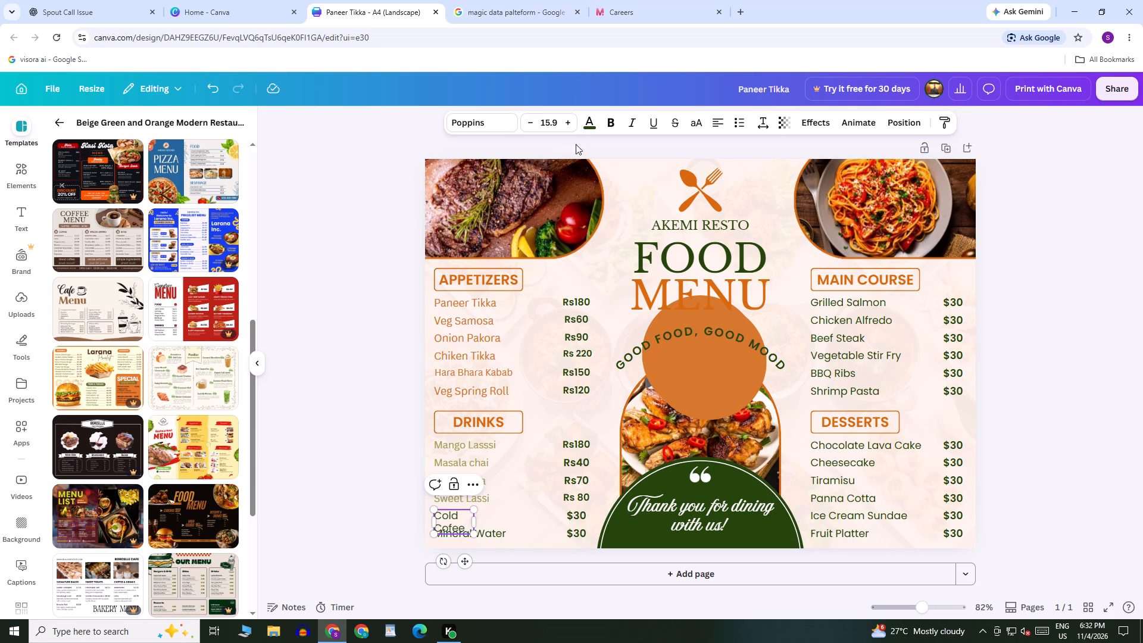
# Fit Cold Cofee on one line by reducing its font size to 10.9, then widen and scale its text box to size 12.8.
pyautogui.click(533, 126)
pyautogui.click(533, 126)
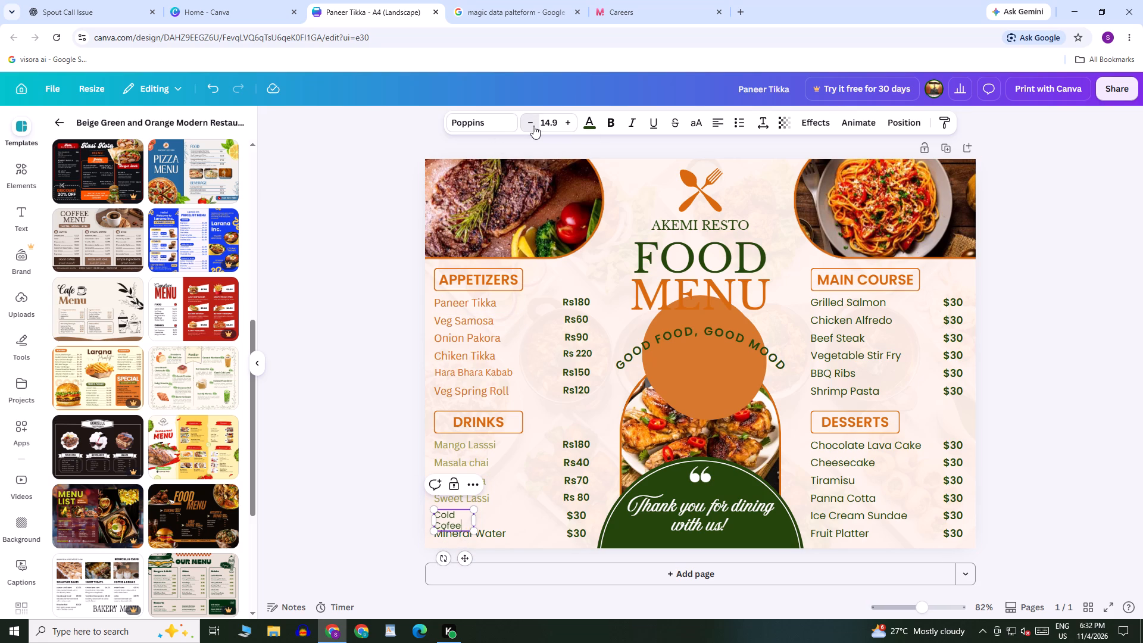
pyautogui.click(533, 126)
pyautogui.click(533, 126)
pyautogui.click(533, 126)
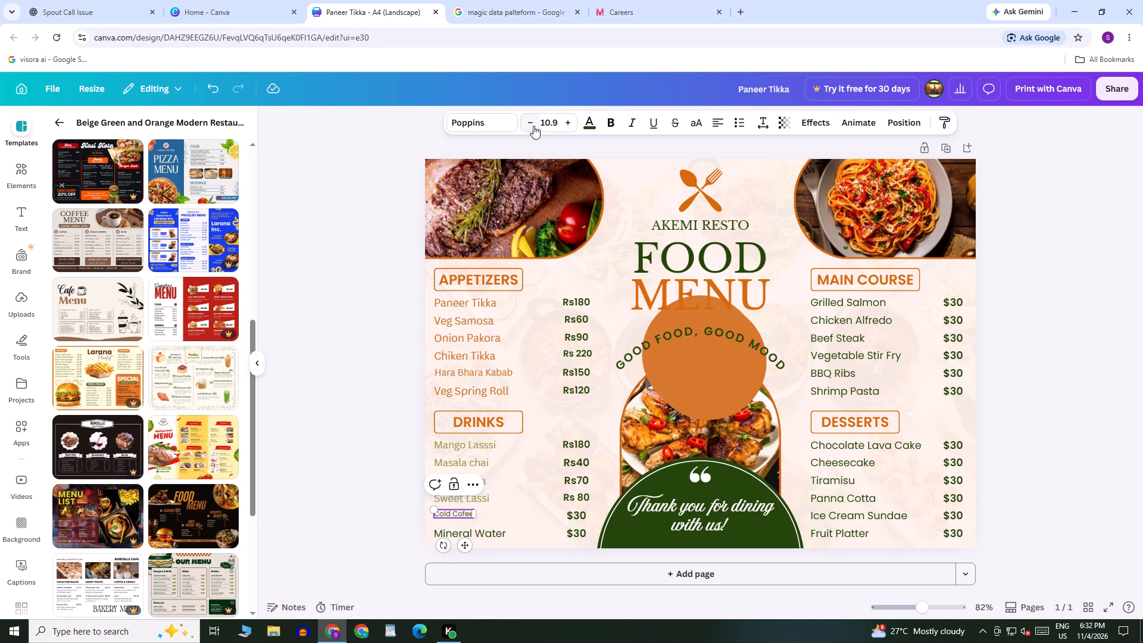
pyautogui.moveTo(479, 517); pyautogui.dragTo(489, 514)
pyautogui.moveTo(432, 510); pyautogui.dragTo(424, 498)
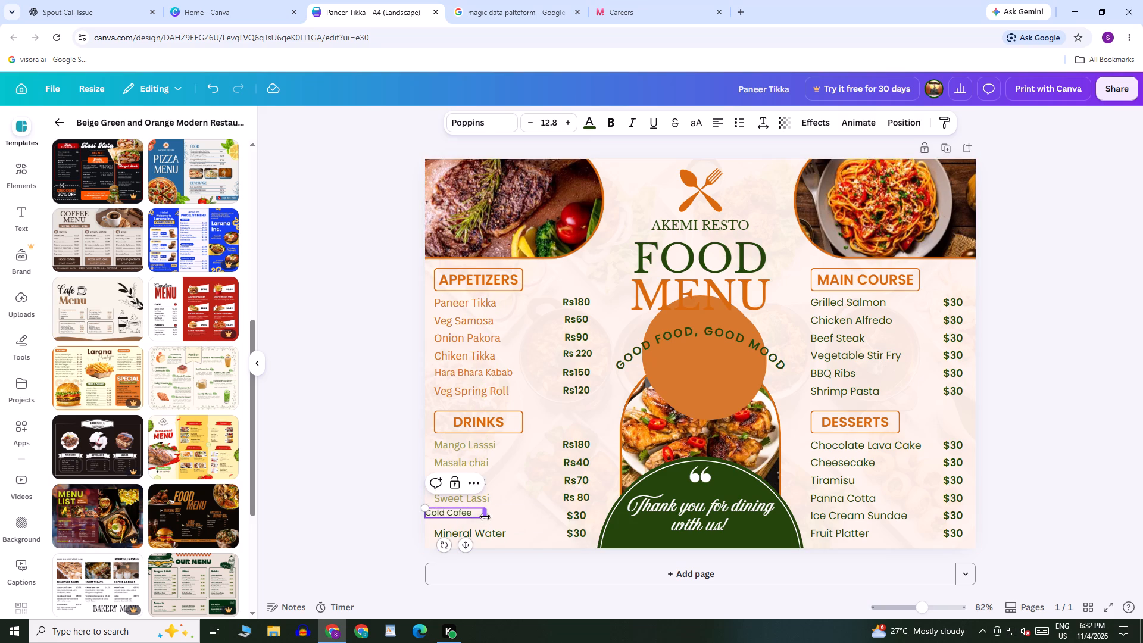
pyautogui.moveTo(485, 517); pyautogui.dragTo(496, 518)
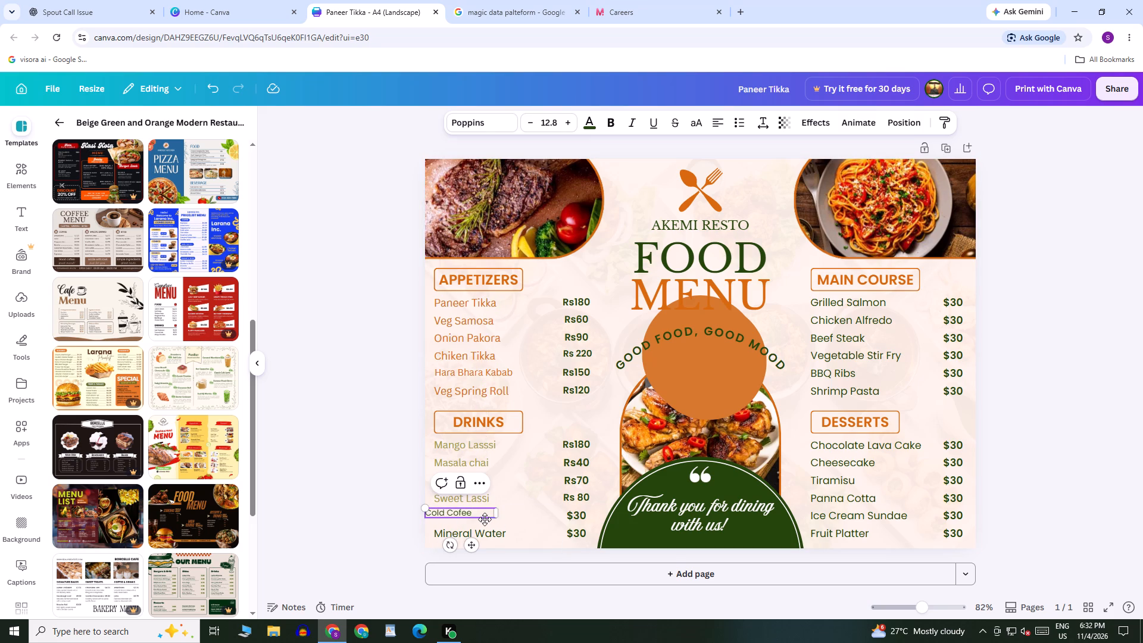
# Move the Cold Cofee text box into line with the left edge of the other drink names.
pyautogui.click(496, 517)
pyautogui.moveTo(429, 508); pyautogui.dragTo(429, 501)
pyautogui.moveTo(449, 512); pyautogui.dragTo(454, 511)
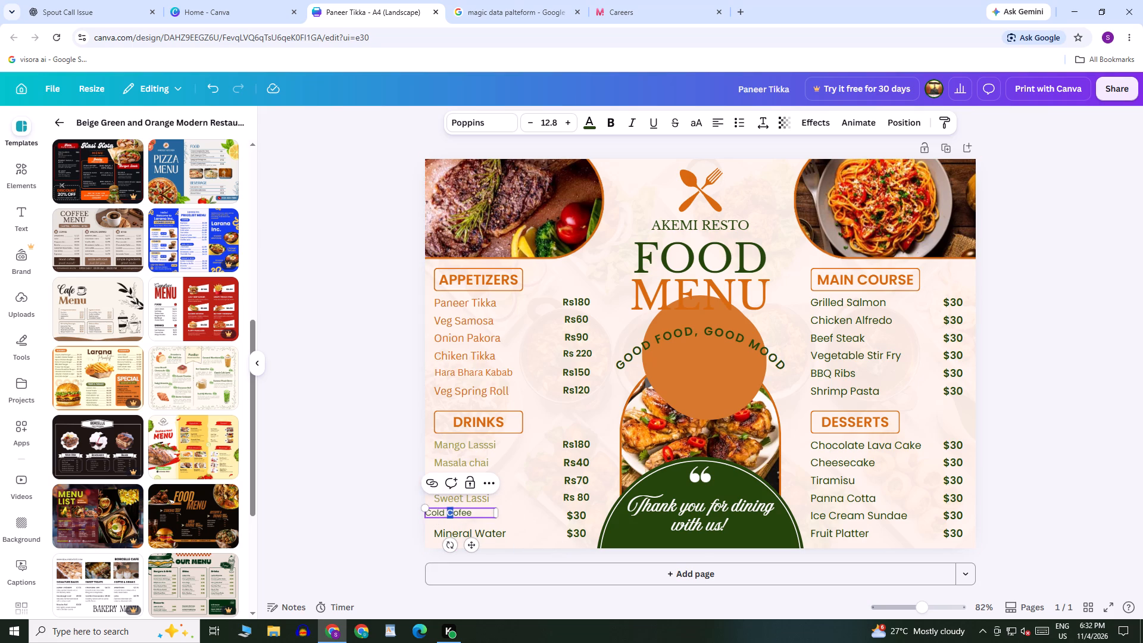
pyautogui.click(517, 507)
pyautogui.moveTo(477, 510); pyautogui.dragTo(486, 511)
pyautogui.click(373, 417)
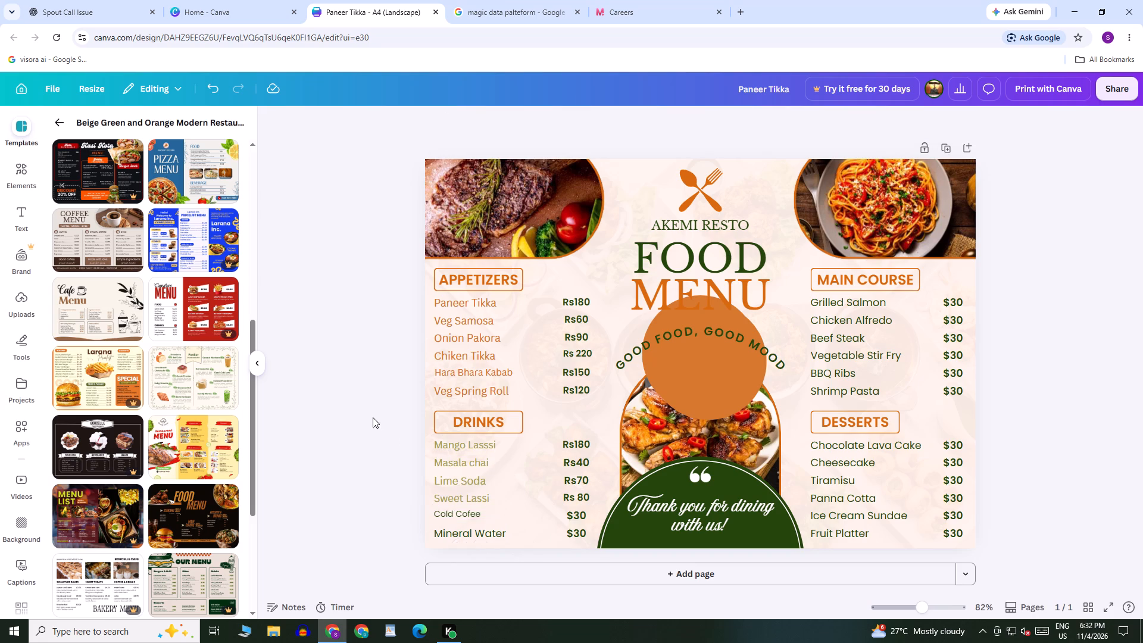
# Increase the Cold Cofee font size to 14.8.
pyautogui.click(469, 512)
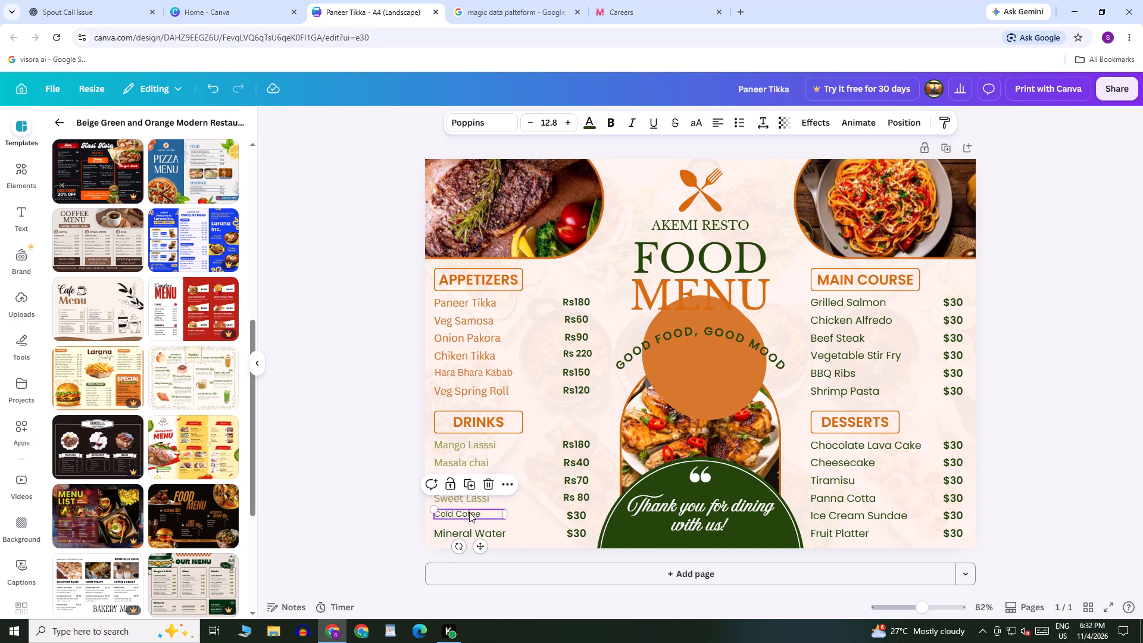
pyautogui.click(569, 124)
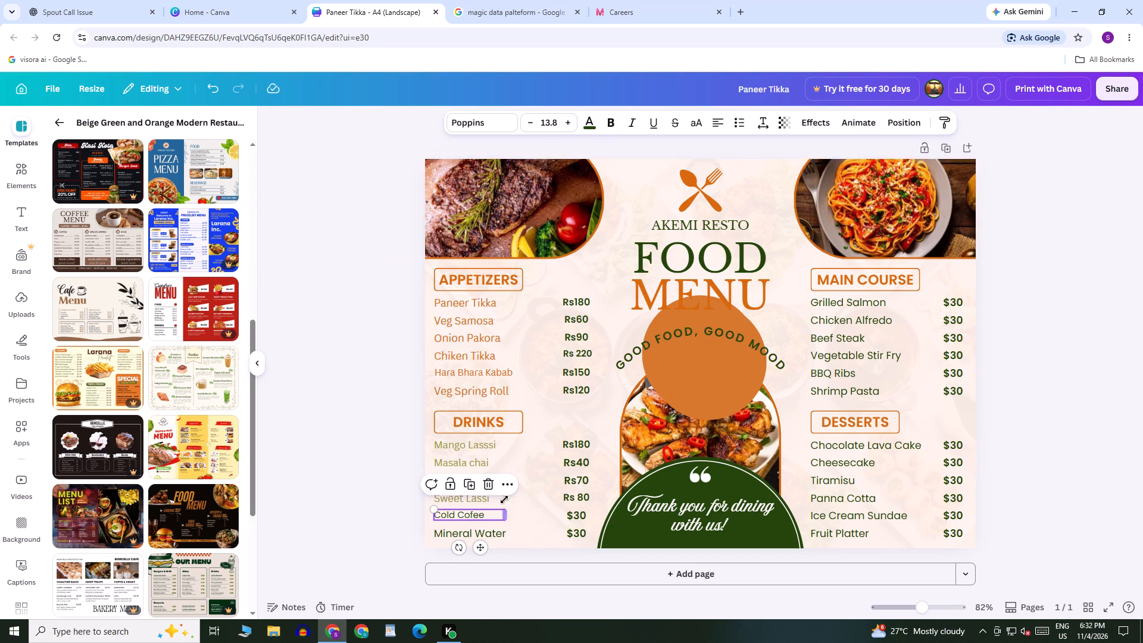
pyautogui.click(368, 493)
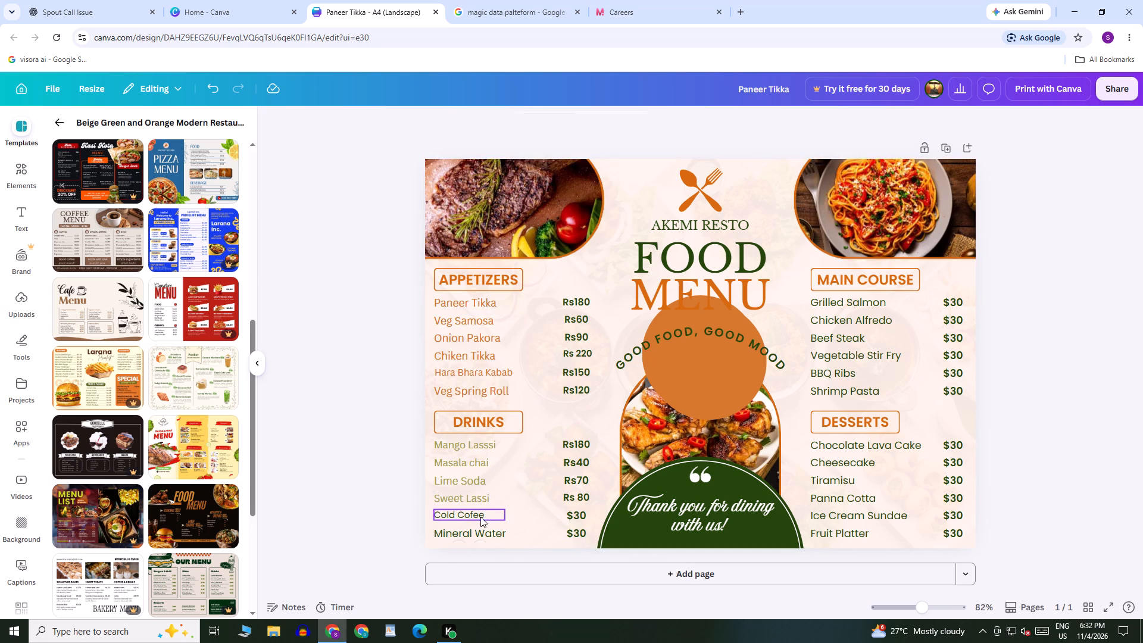
pyautogui.click(480, 517)
pyautogui.click(572, 123)
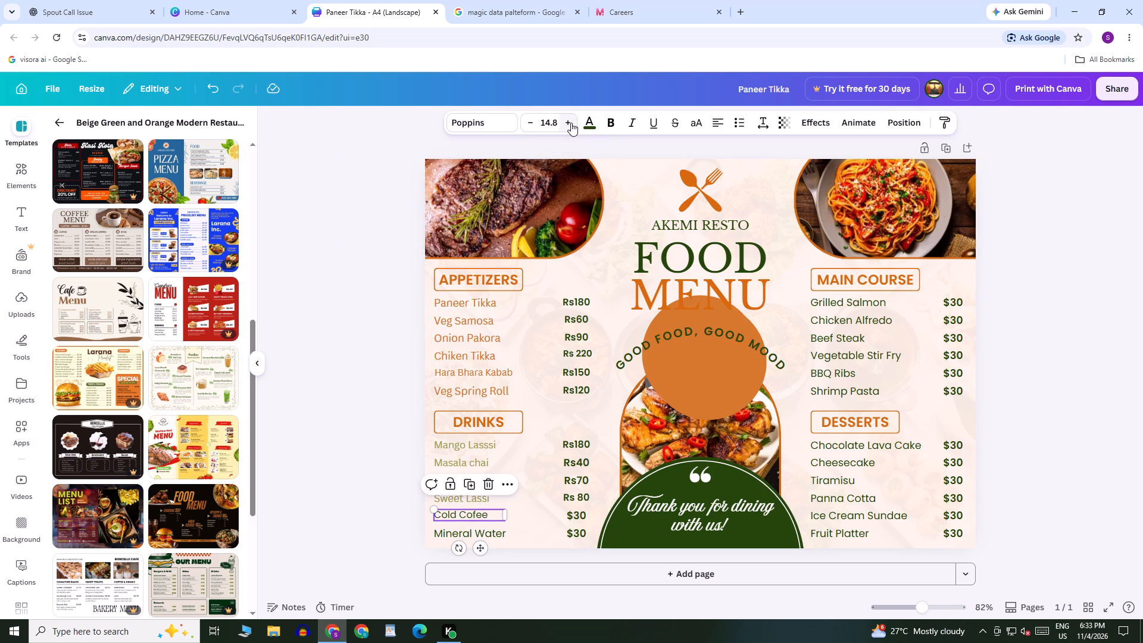
# Format the Cold Cofee text in Canva Sans with the olive photo color.
pyautogui.click(475, 125)
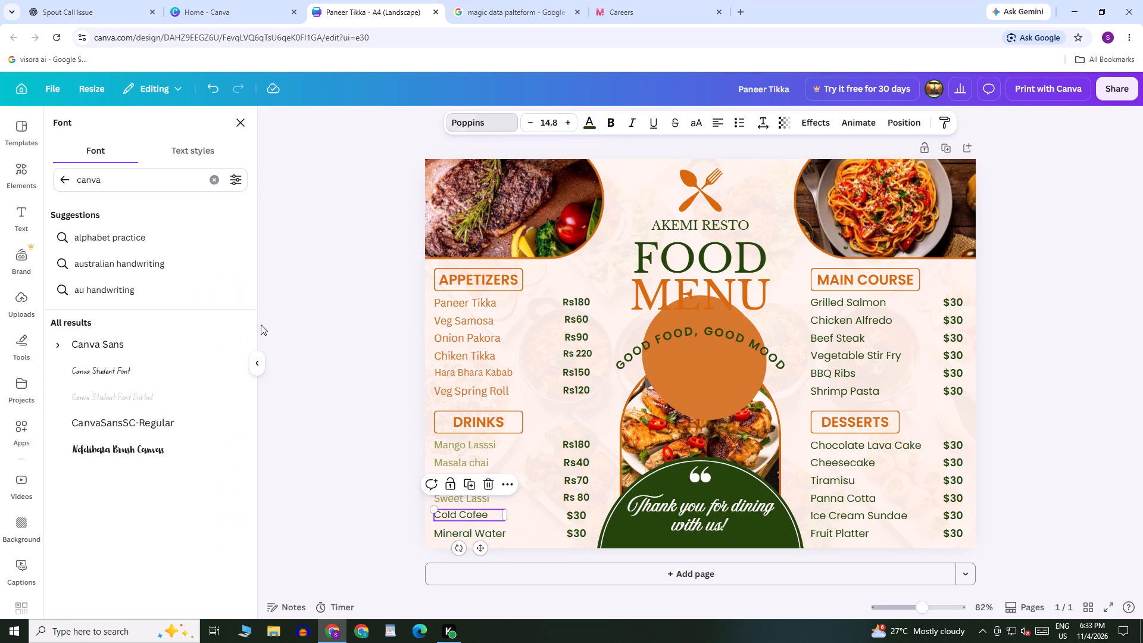
pyautogui.click(135, 341)
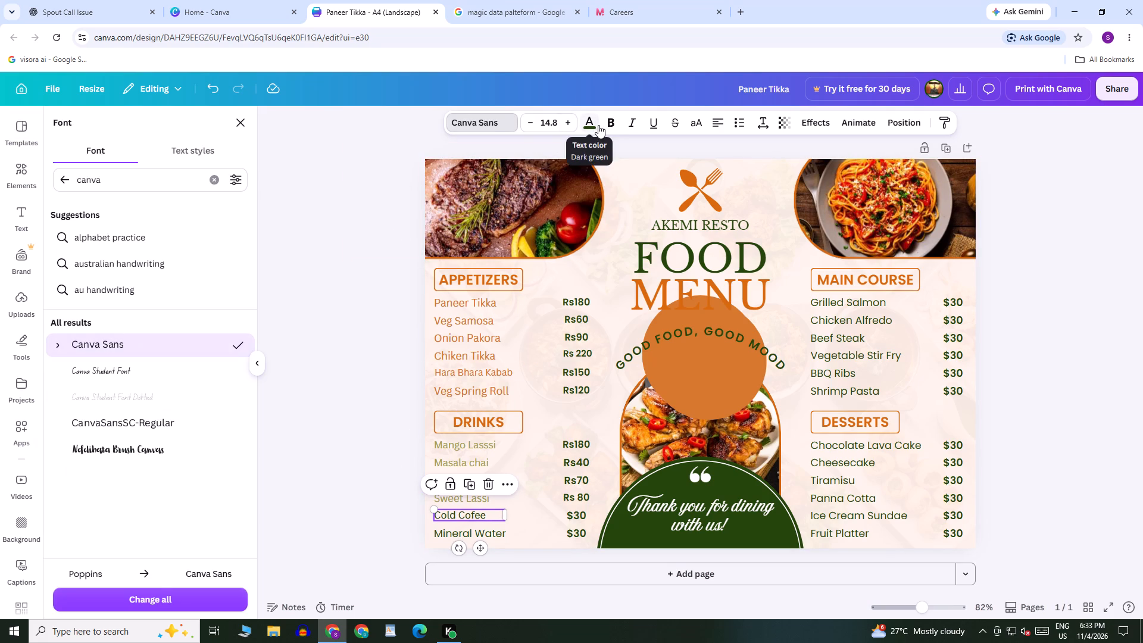
pyautogui.click(598, 124)
pyautogui.click(208, 398)
pyautogui.click(364, 413)
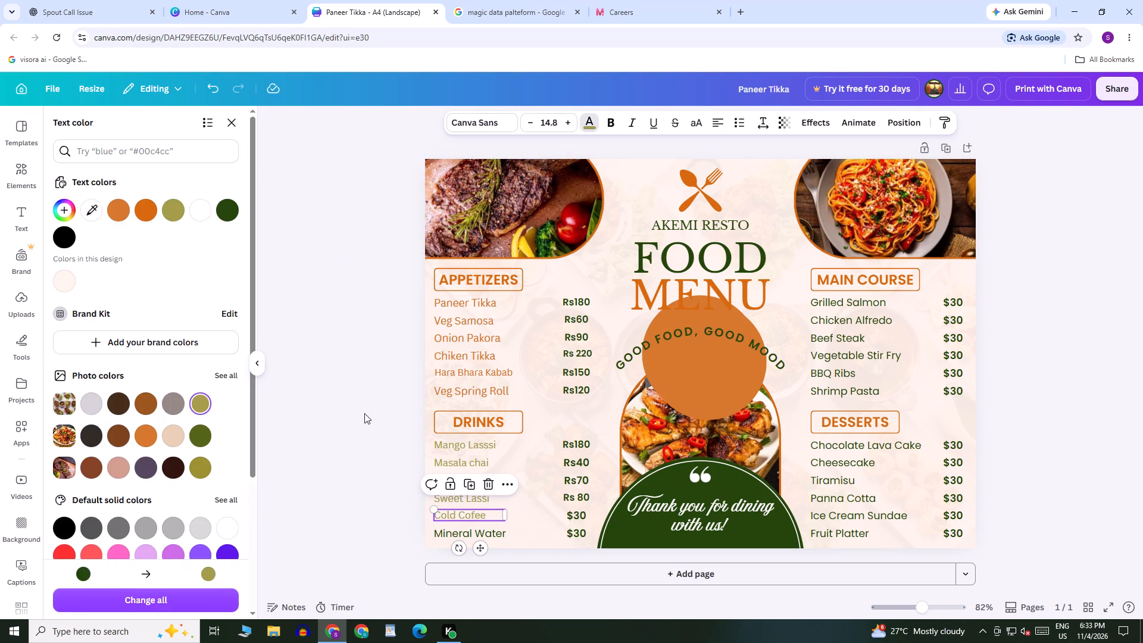
pyautogui.click(344, 481)
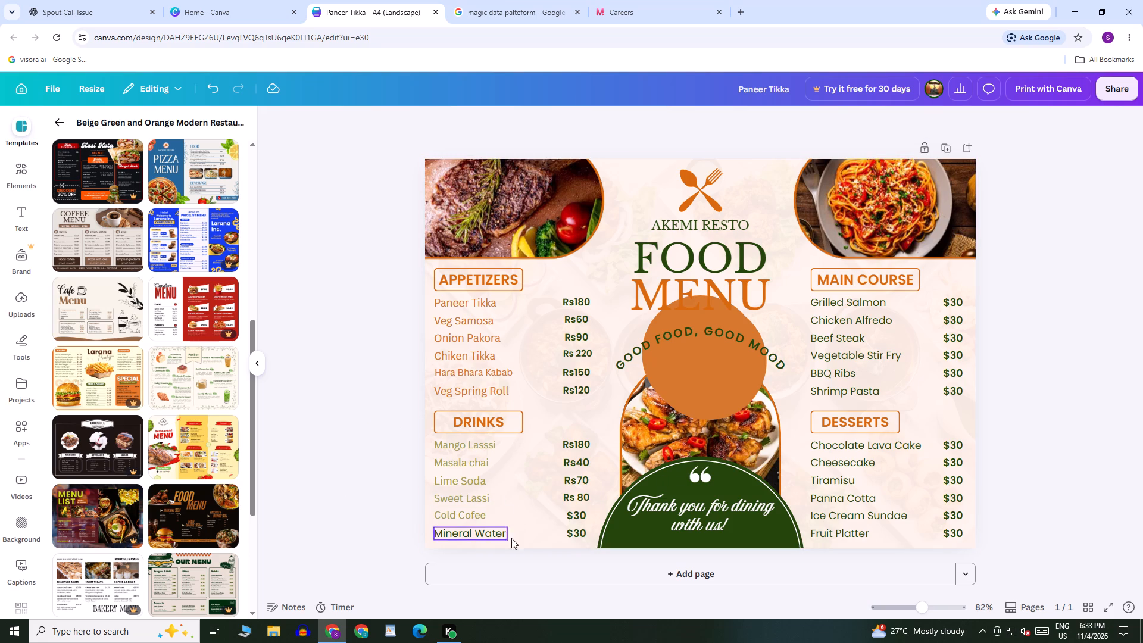
# Replace the Mineral Water item under Drinks with "Cofee".
pyautogui.doubleClick(502, 532)
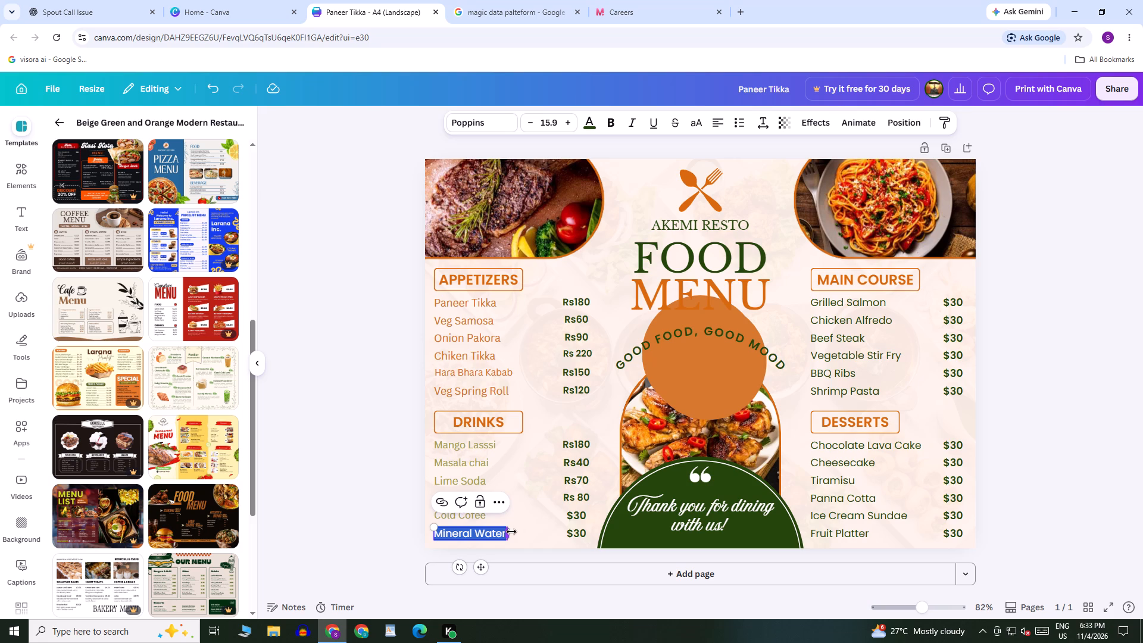
pyautogui.press('BackSpace')
pyautogui.write('Cofee')
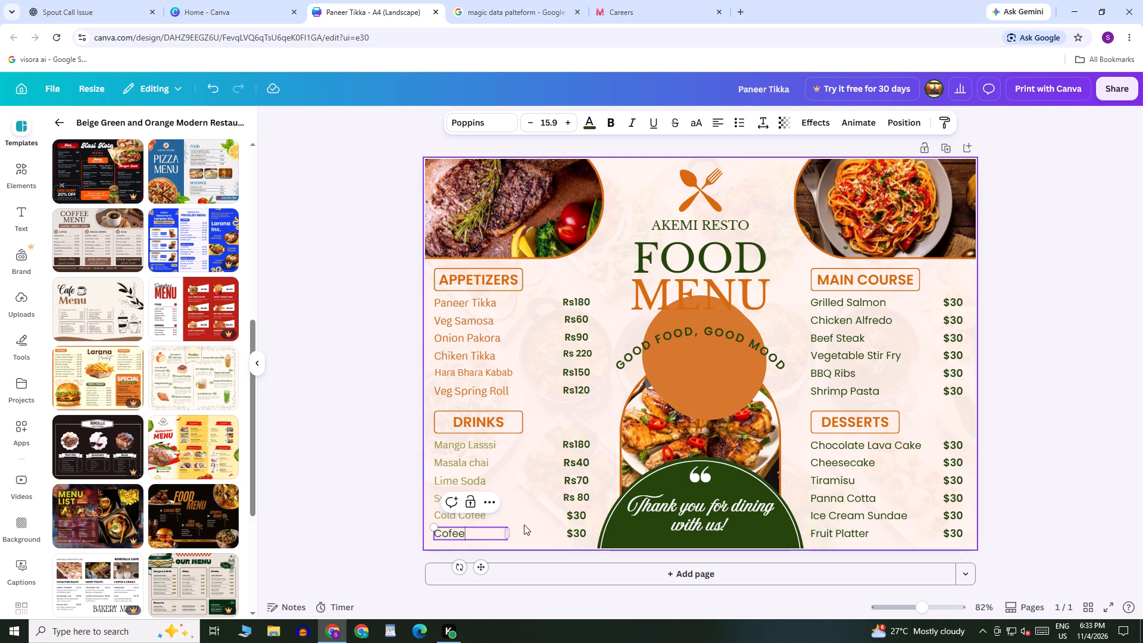
# Format the Cofee text under Drinks in Canva Sans with the olive photo color.
pyautogui.click(479, 110)
pyautogui.click(477, 124)
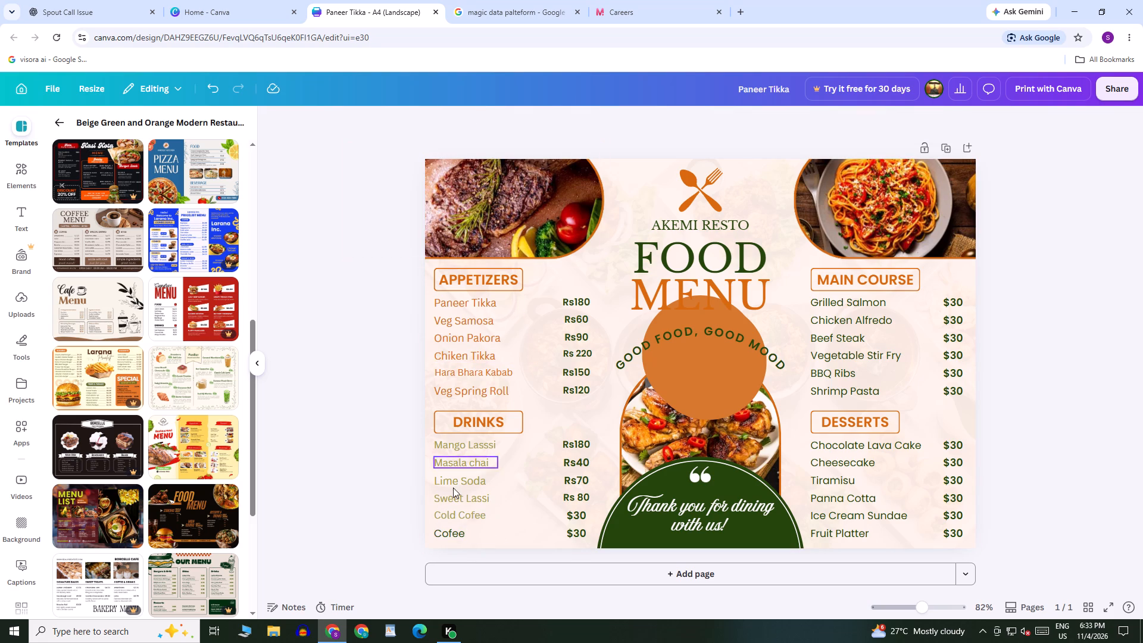
pyautogui.click(454, 535)
pyautogui.click(486, 122)
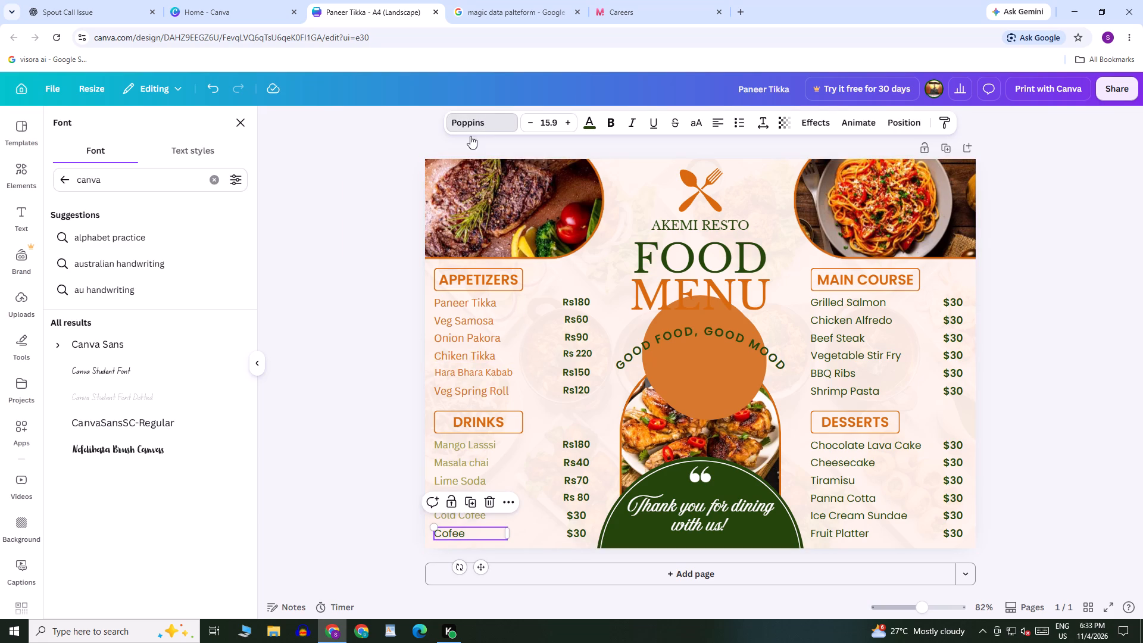
pyautogui.click(131, 345)
pyautogui.click(591, 124)
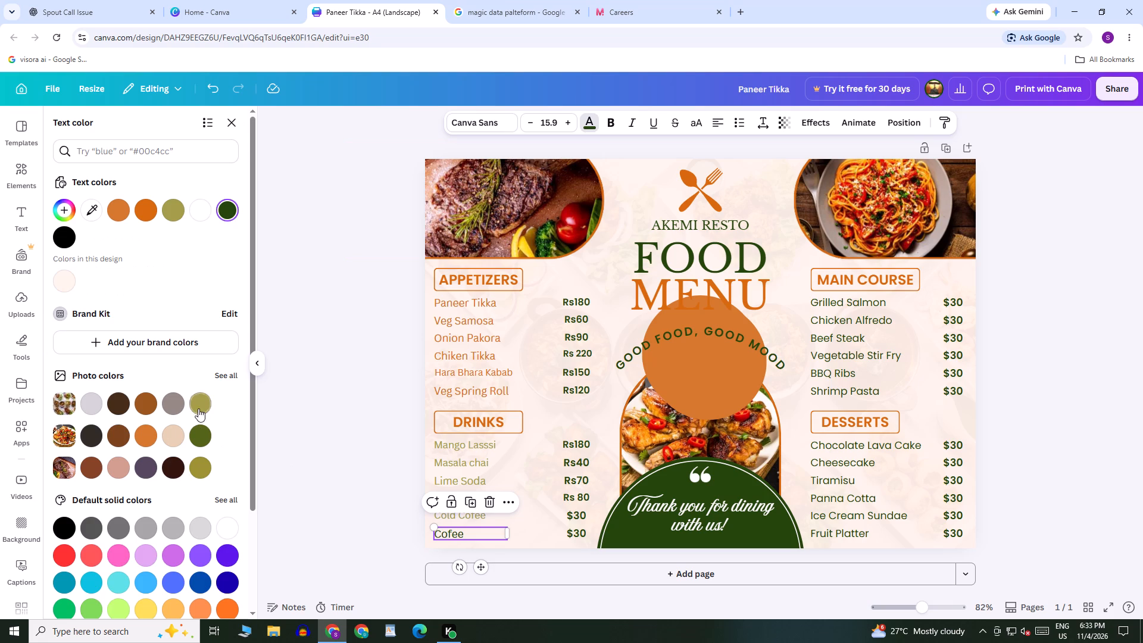
pyautogui.click(198, 408)
# Replace the Cold Cofee price with Rs90.
pyautogui.doubleClick(580, 517)
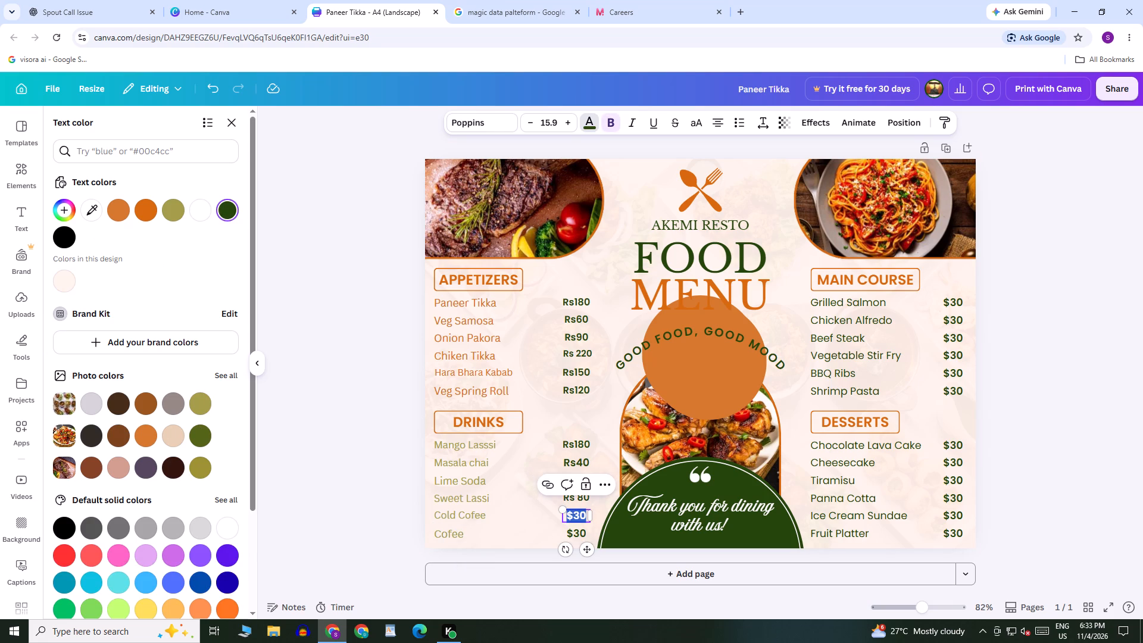
pyautogui.press('BackSpace')
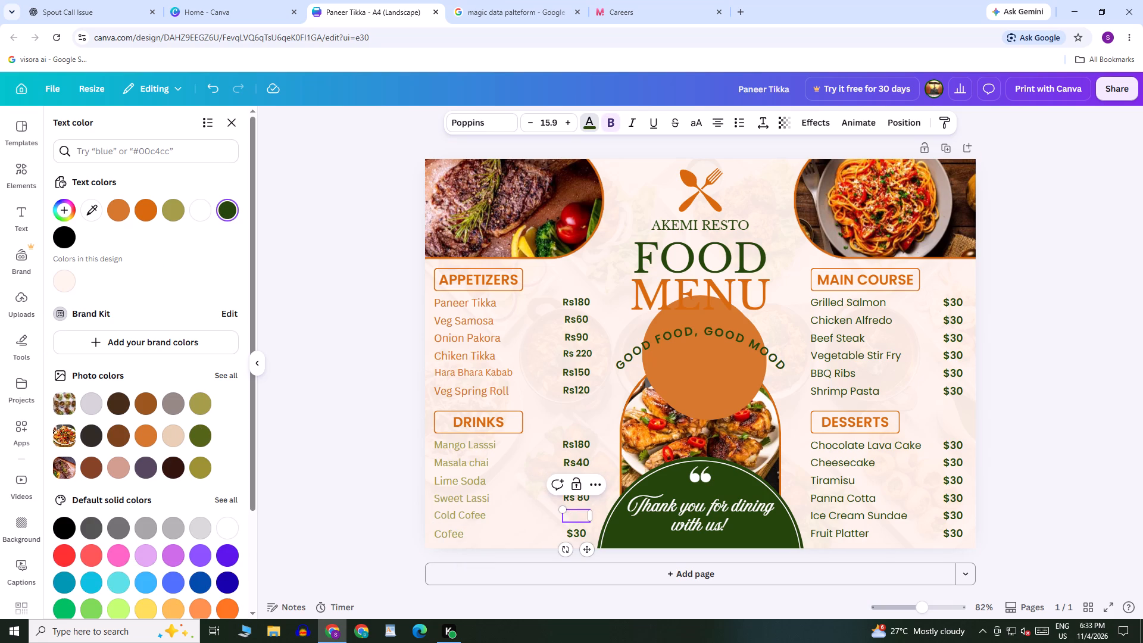
pyautogui.hotkey('shift', 'r')
pyautogui.press('s')
pyautogui.write('90')
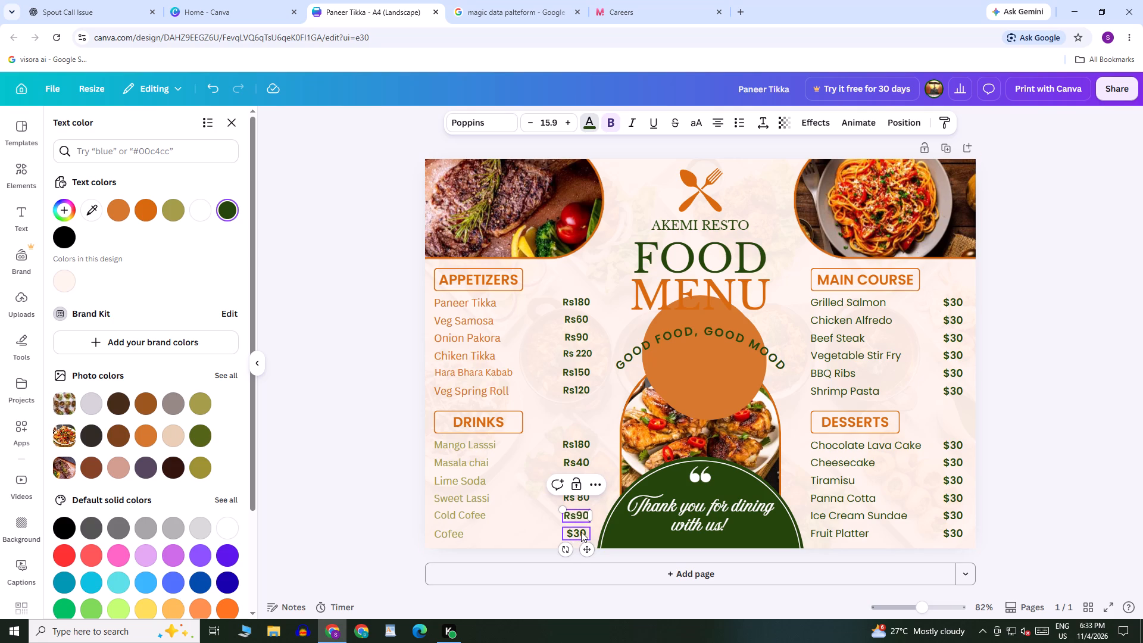
# Replace the Cofee price under Drinks with Rs50.
pyautogui.doubleClick(581, 532)
pyautogui.write('Rs')
pyautogui.write('50')
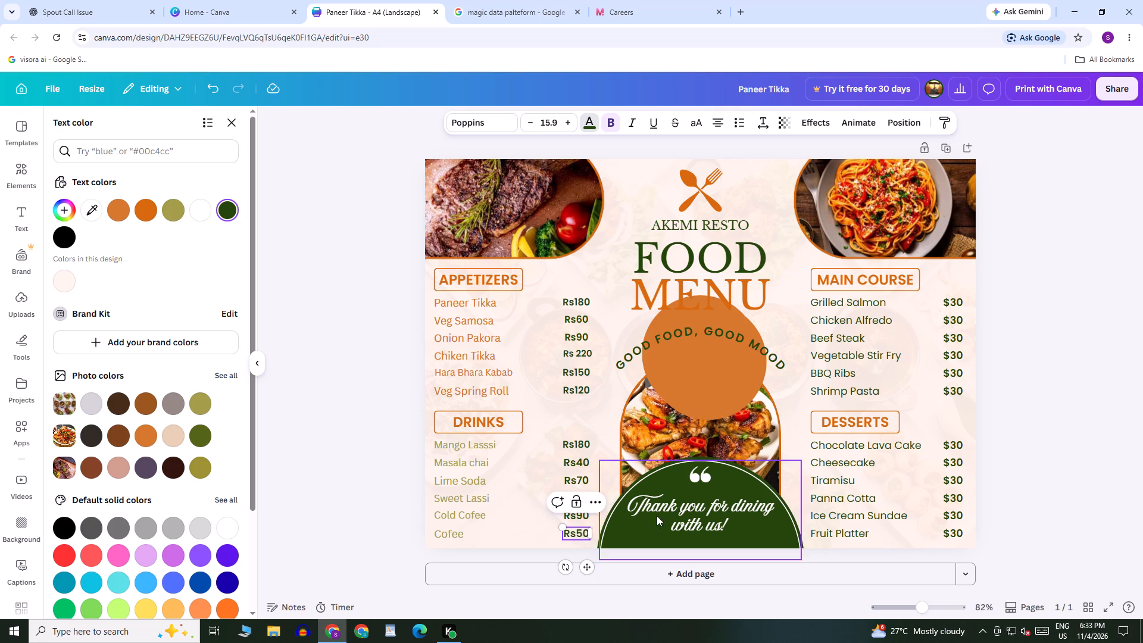
pyautogui.click(1030, 314)
pyautogui.click(360, 436)
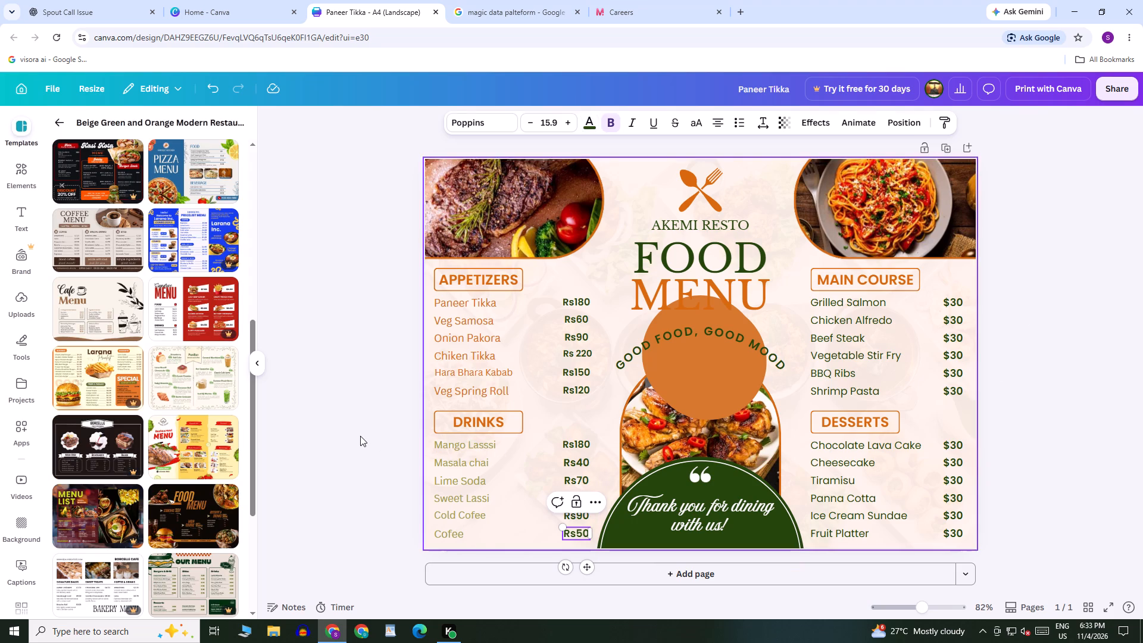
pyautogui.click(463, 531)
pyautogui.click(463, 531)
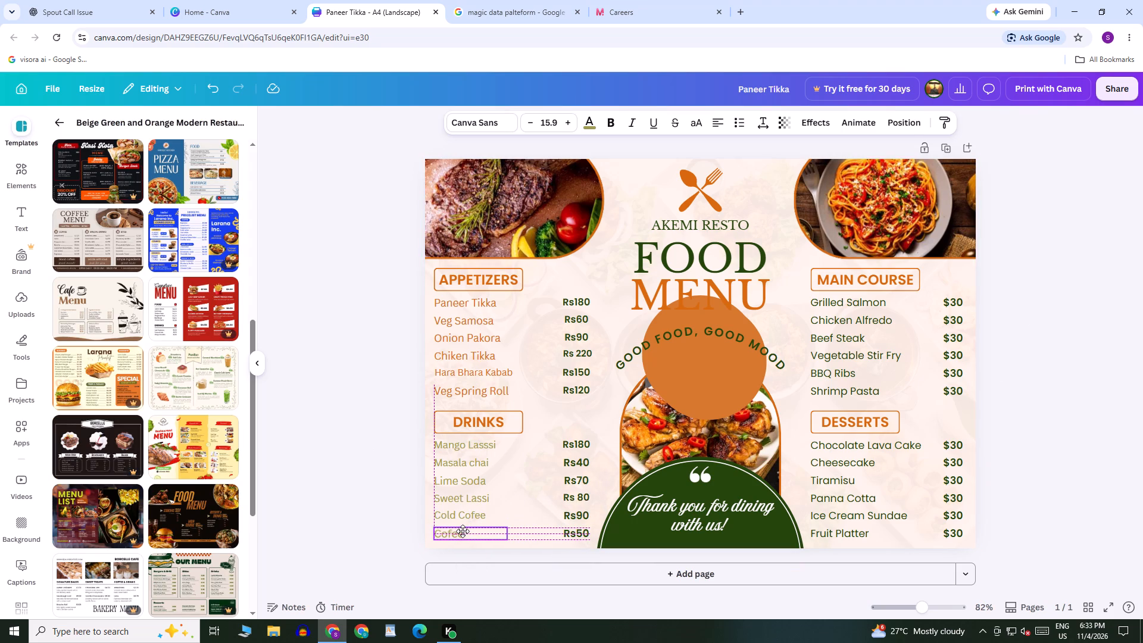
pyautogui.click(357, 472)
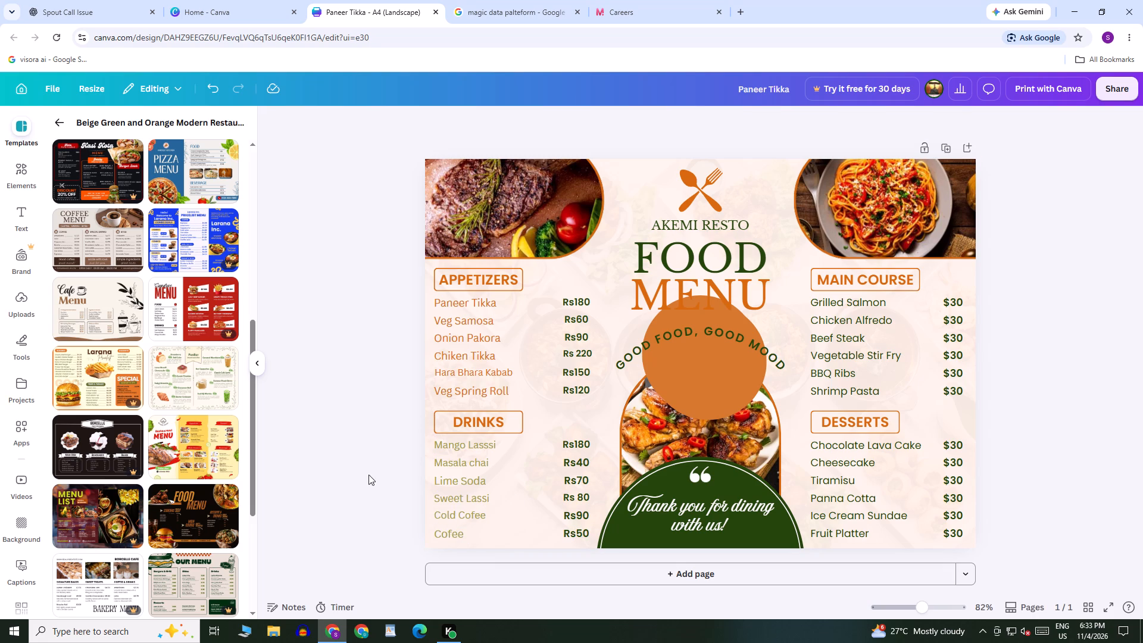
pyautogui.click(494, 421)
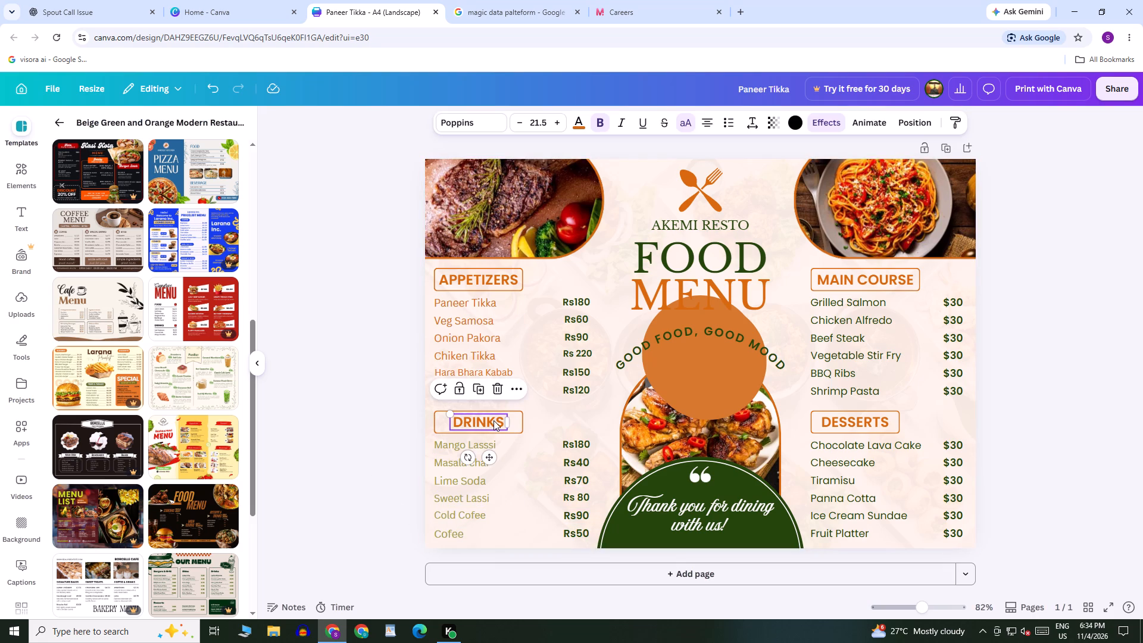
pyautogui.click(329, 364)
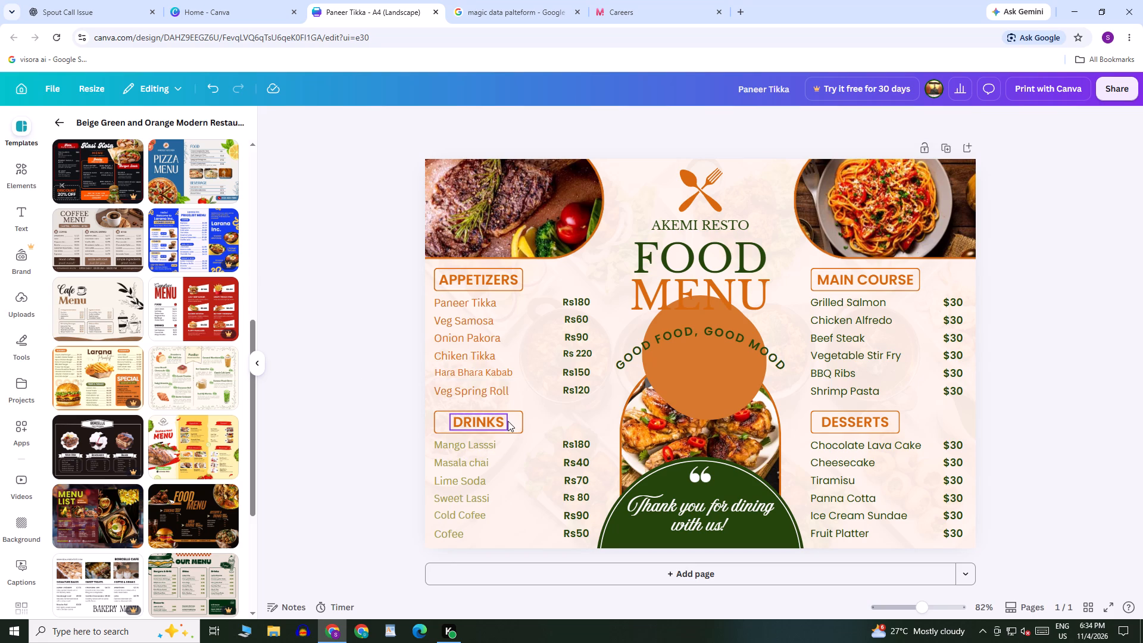
# Replace the Grilled Salmon item under Main Course with "Butter Chiken".
pyautogui.doubleClick(861, 307)
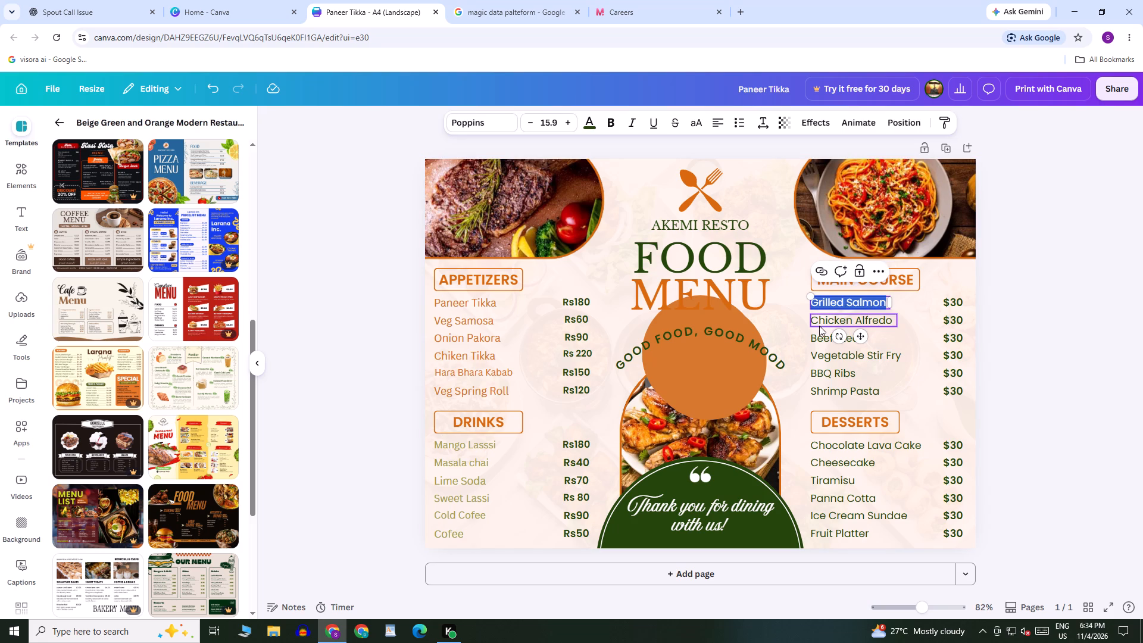
pyautogui.press('BackSpace')
pyautogui.hotkey('shift', 'b')
pyautogui.press('u')
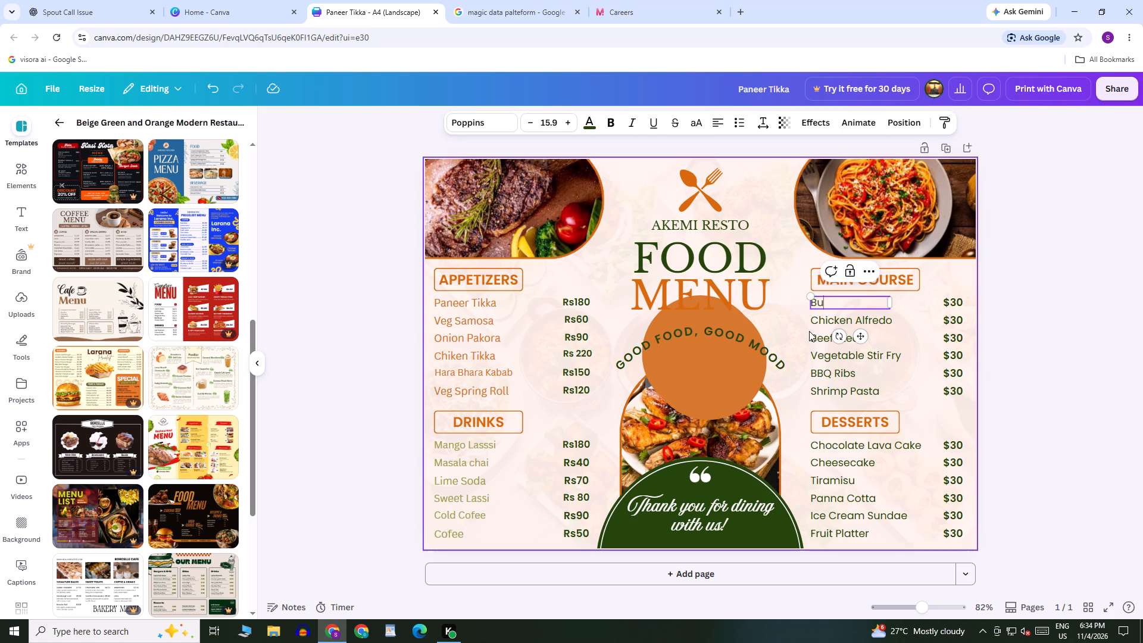
pyautogui.press('t')
pyautogui.press('t')
pyautogui.write('er')
pyautogui.press('space')
pyautogui.hotkey('shift', 'c')
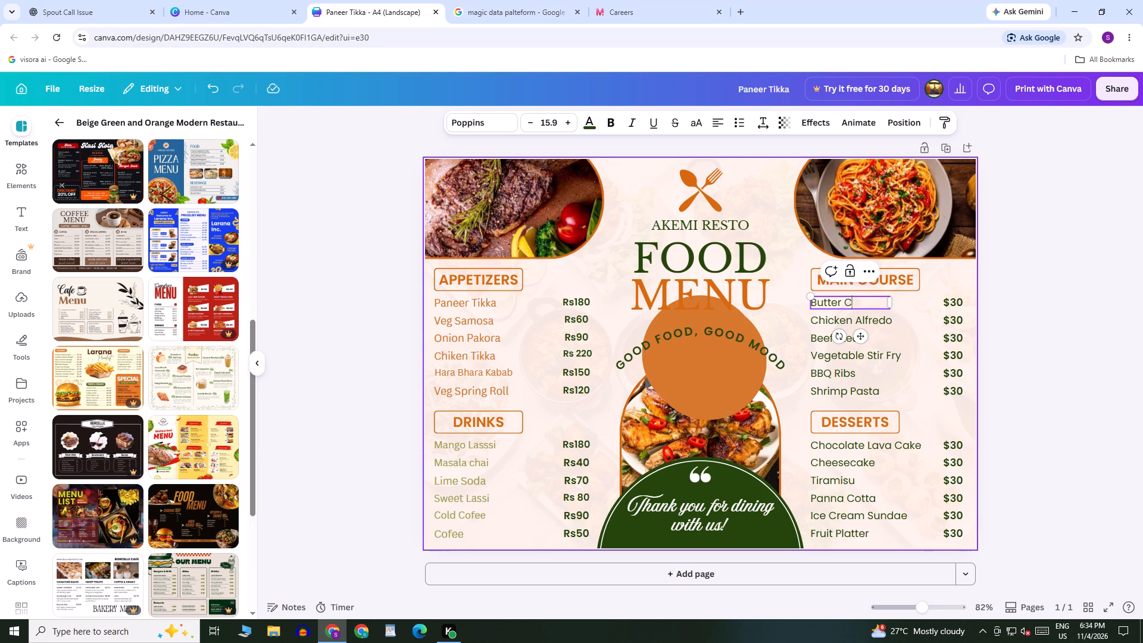
pyautogui.press('h')
pyautogui.press('i')
pyautogui.press('k')
pyautogui.press('e')
pyautogui.press('n')
# Set the Butter Chiken text in bold Canva Sans.
pyautogui.hotkey('ctrl', 'a')
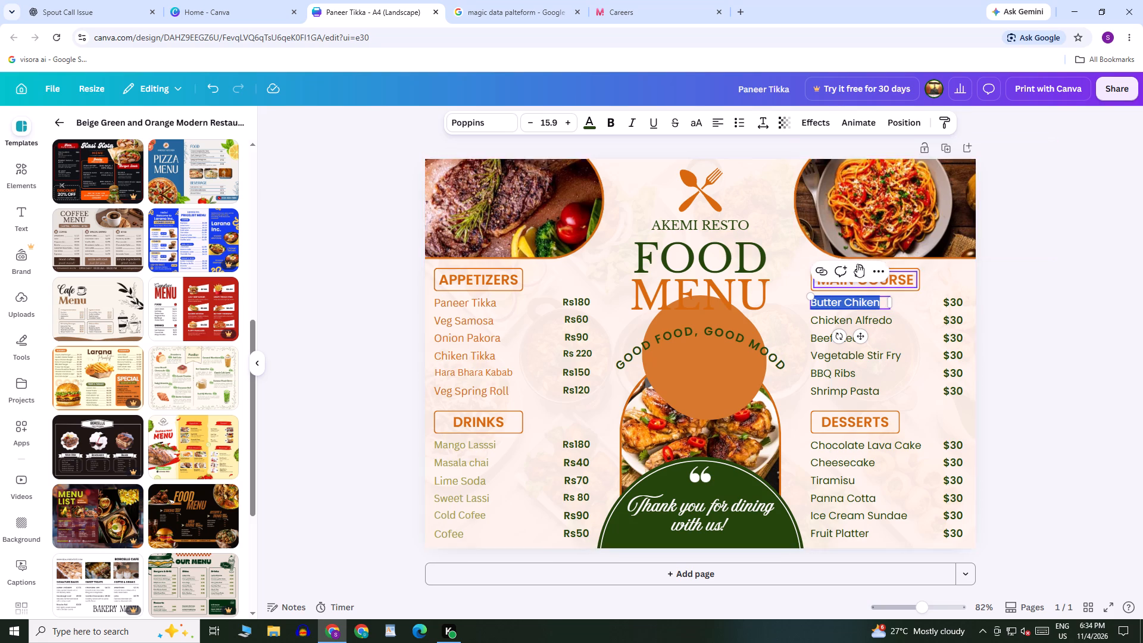
pyautogui.click(494, 126)
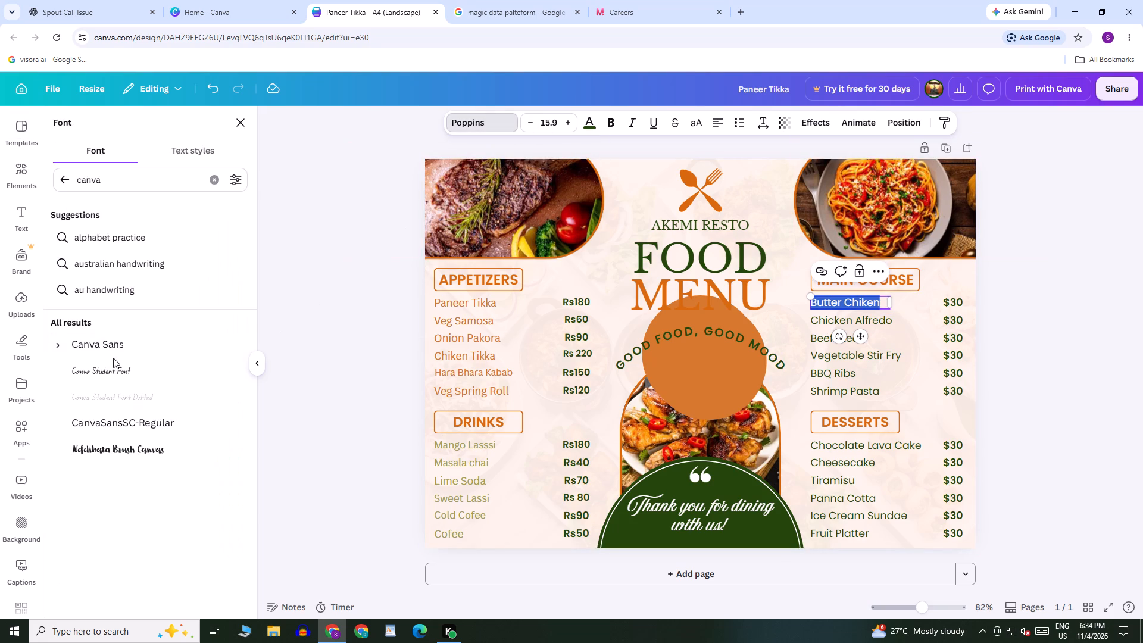
pyautogui.click(112, 347)
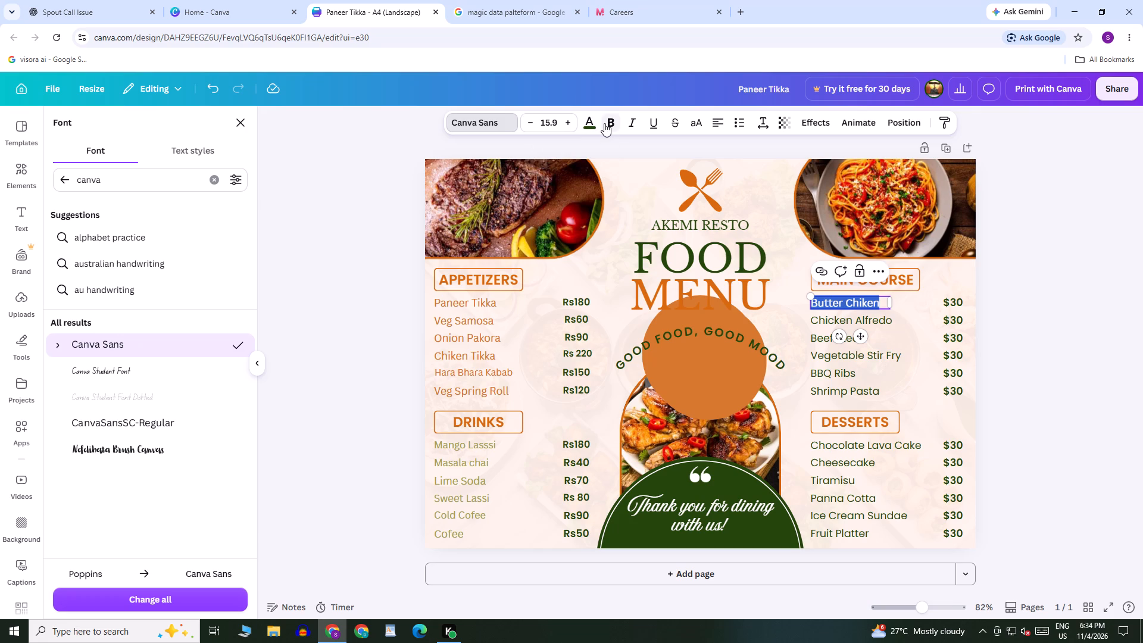
pyautogui.click(604, 123)
pyautogui.doubleClick(1058, 269)
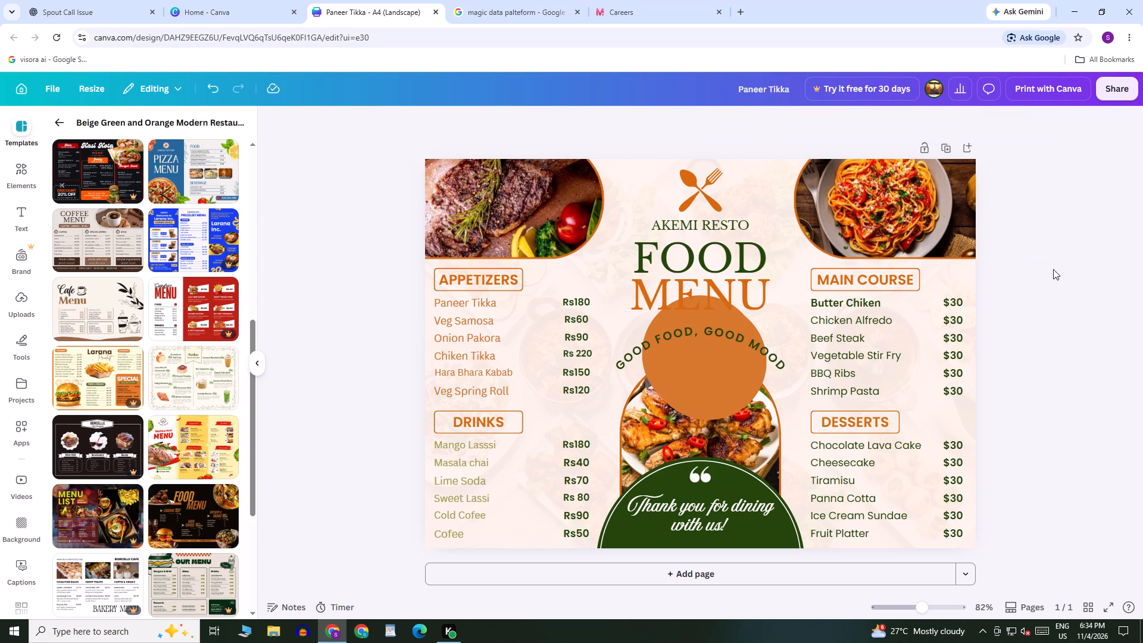
# Color the Butter Chiken text with the medium brown photo color taken from the pasta photo.
pyautogui.doubleClick(863, 306)
pyautogui.click(880, 302)
pyautogui.hotkey('ctrl', 'a')
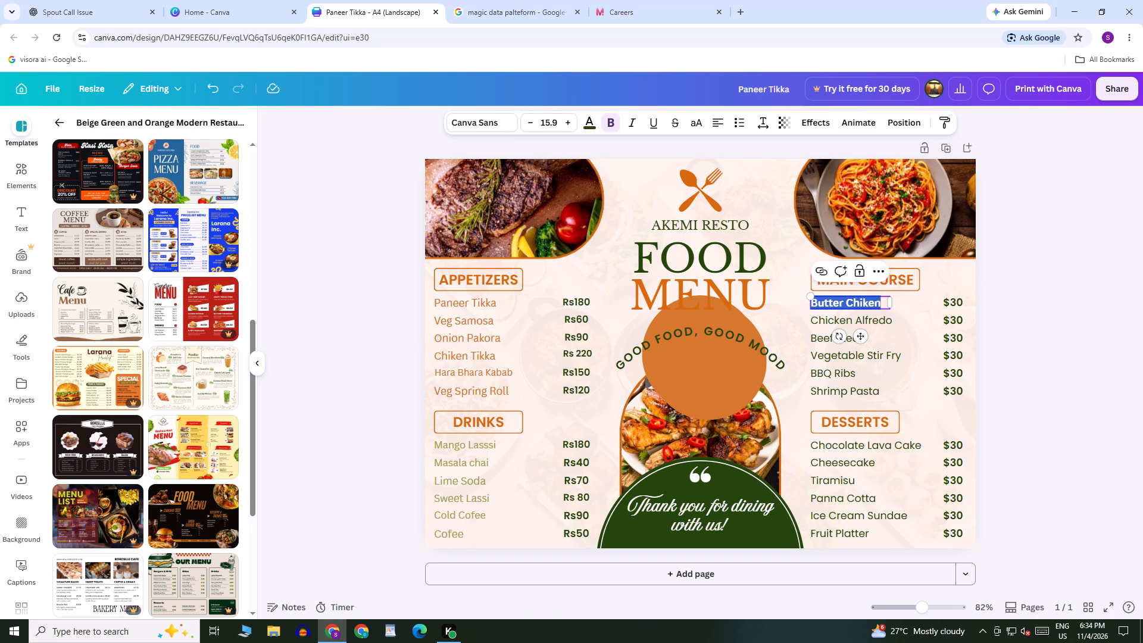
pyautogui.click(594, 124)
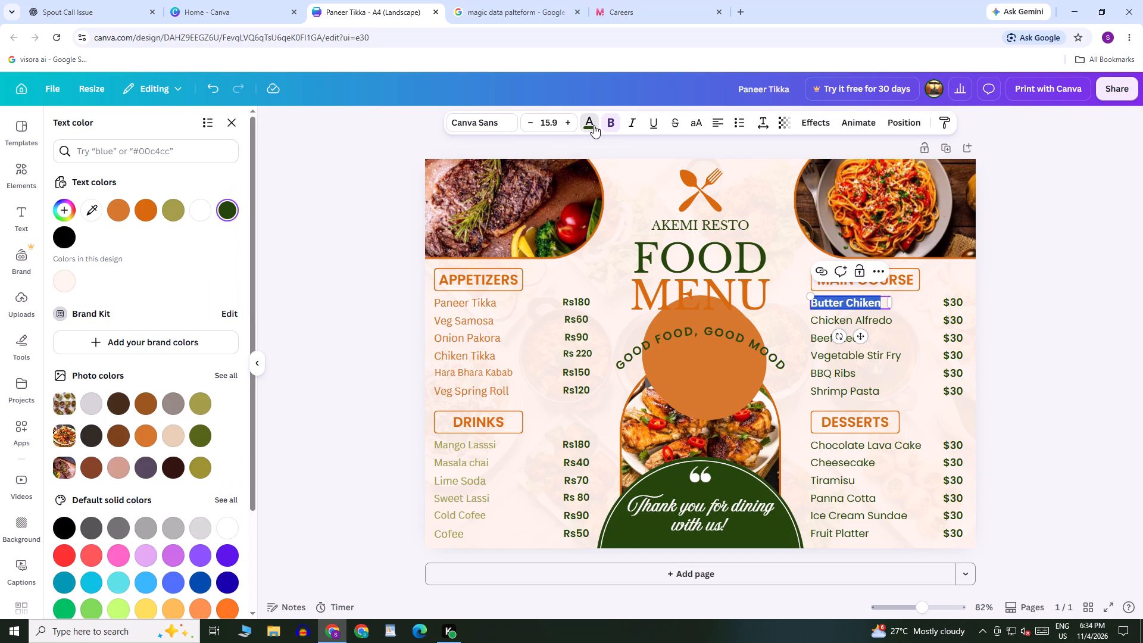
pyautogui.scroll(-2, 164, 472)
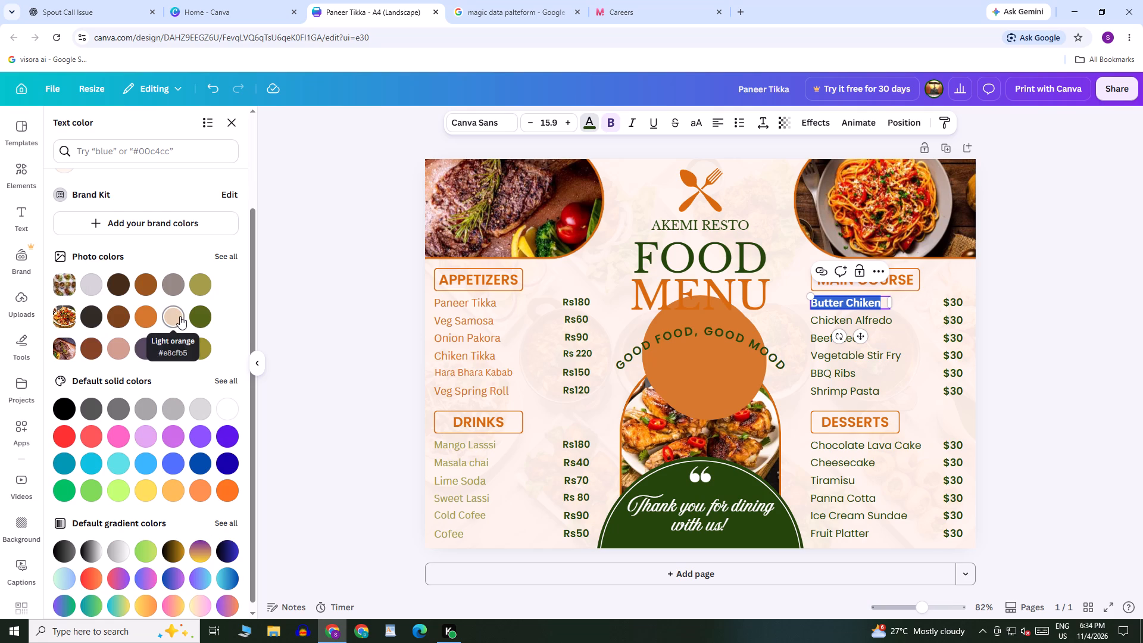
pyautogui.click(124, 318)
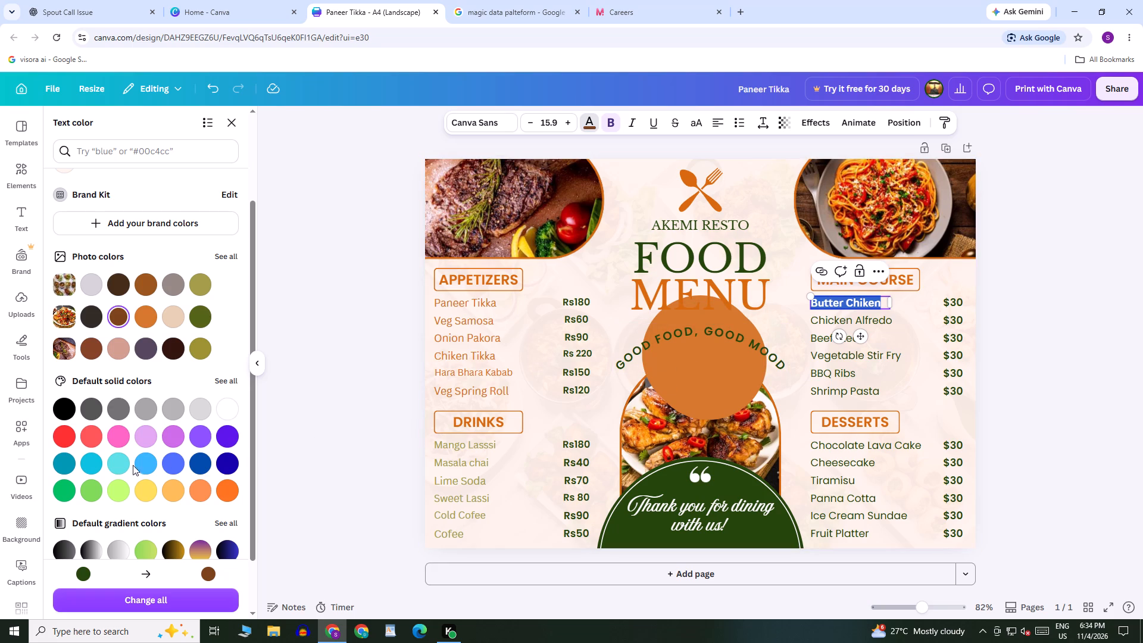
pyautogui.click(1038, 355)
pyautogui.click(1038, 355)
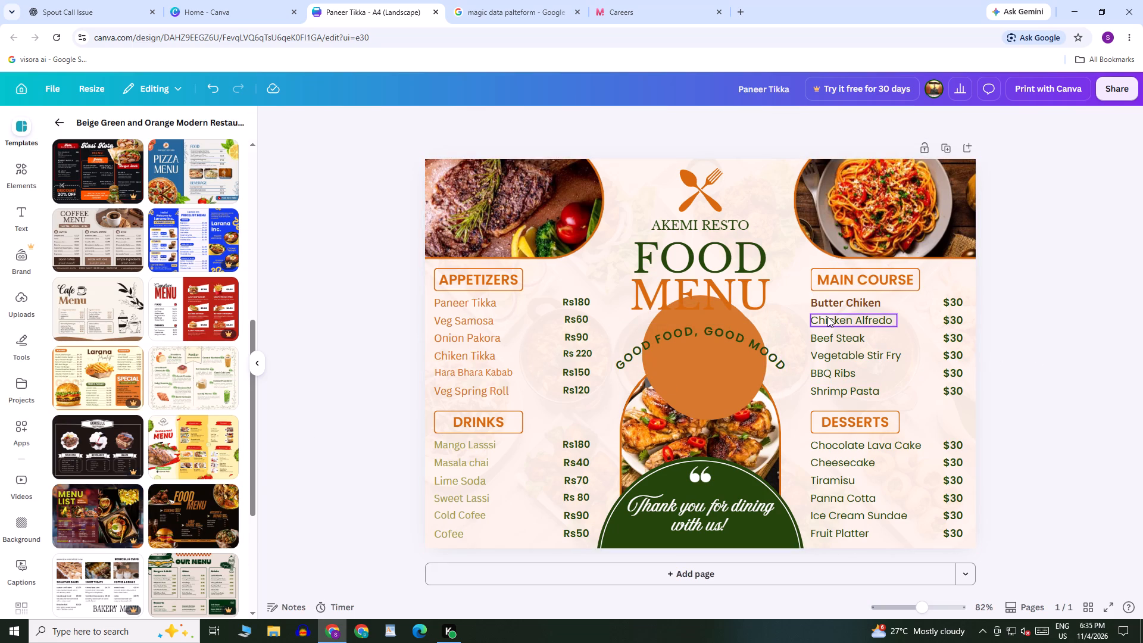
# Replace the Butter Chiken price with Rs280 and reduce its font size until it fits on one line.
pyautogui.doubleClick(954, 302)
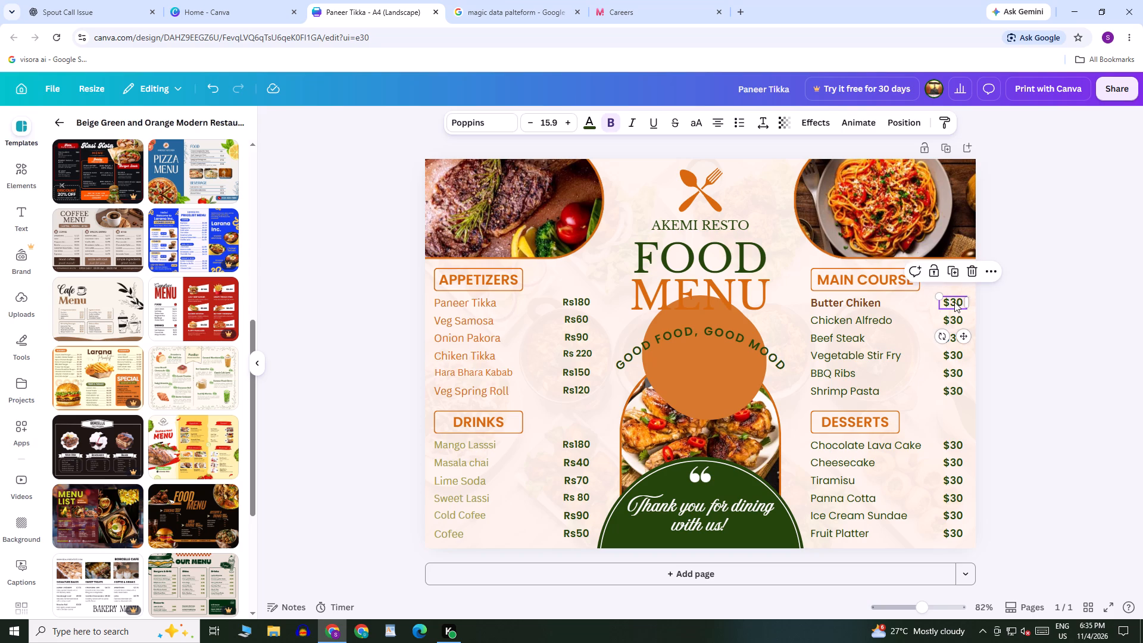
pyautogui.hotkey('shift', 'r')
pyautogui.press('s')
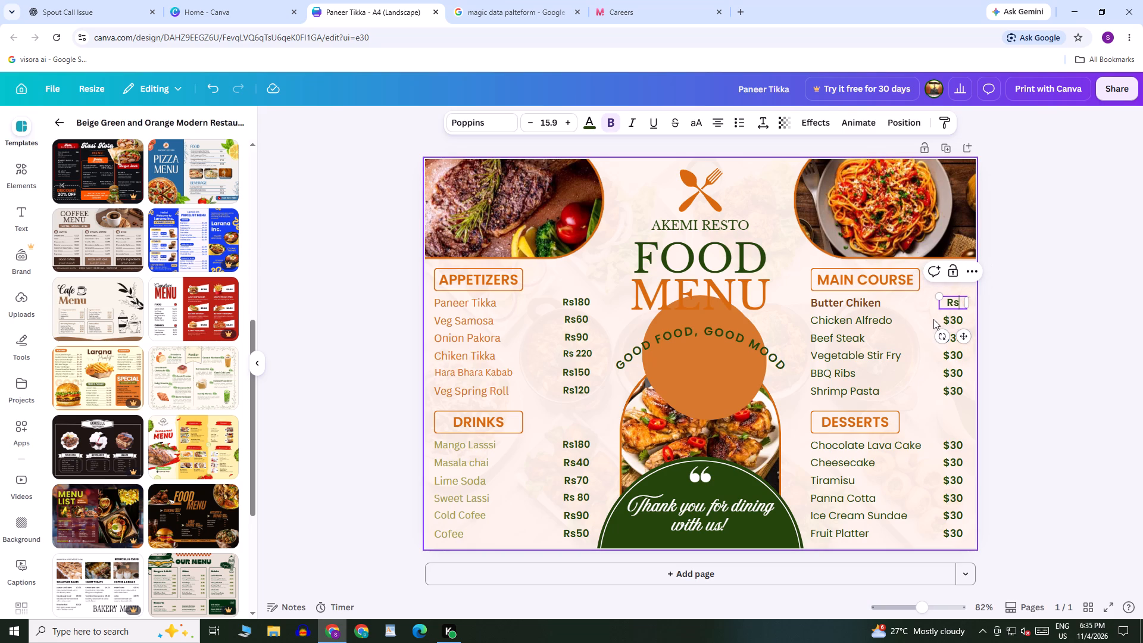
pyautogui.write('280')
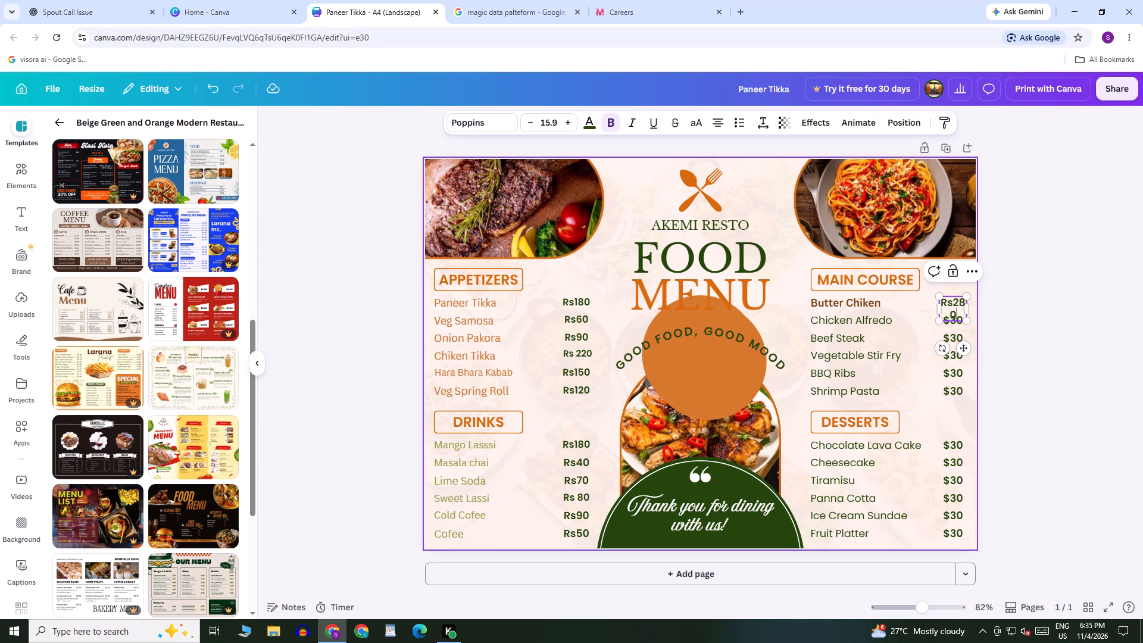
pyautogui.click(526, 126)
pyautogui.click(526, 126)
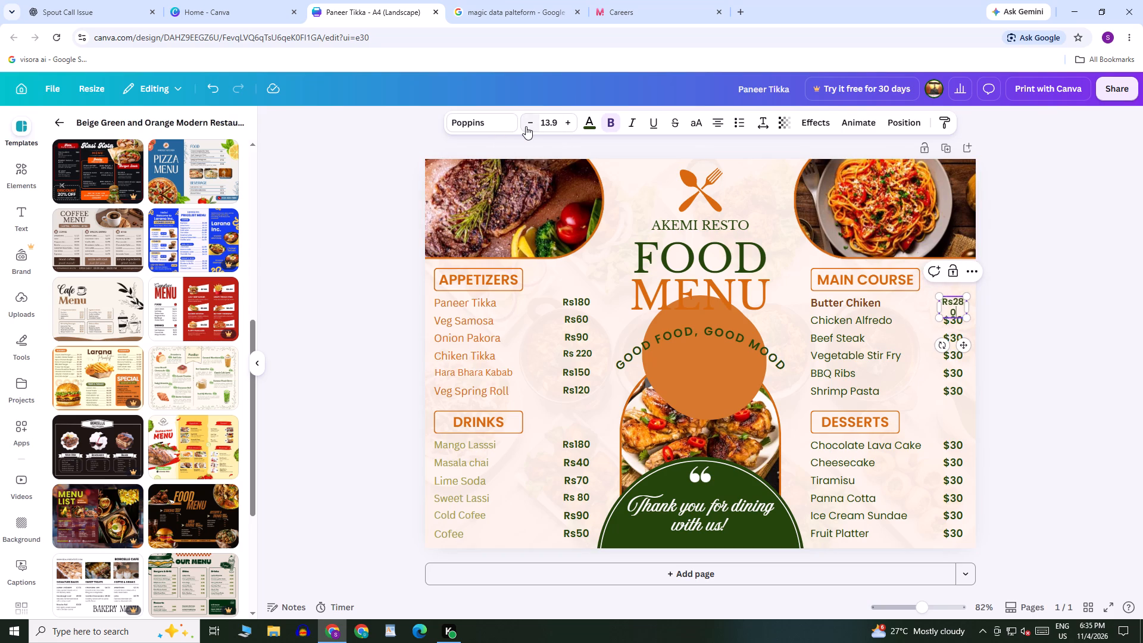
pyautogui.click(526, 126)
pyautogui.click(1028, 230)
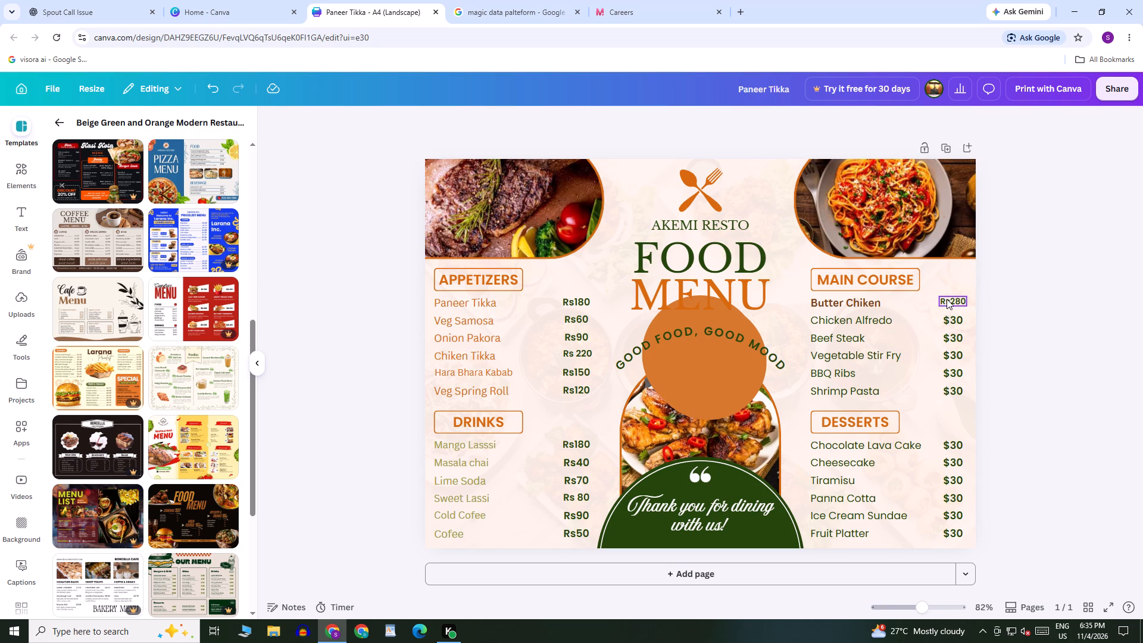
# Enlarge the text box of the Butter Chiken price and reduce its font size to 14.5.
pyautogui.click(947, 299)
pyautogui.moveTo(940, 295); pyautogui.dragTo(927, 291)
pyautogui.click(1041, 302)
pyautogui.click(944, 302)
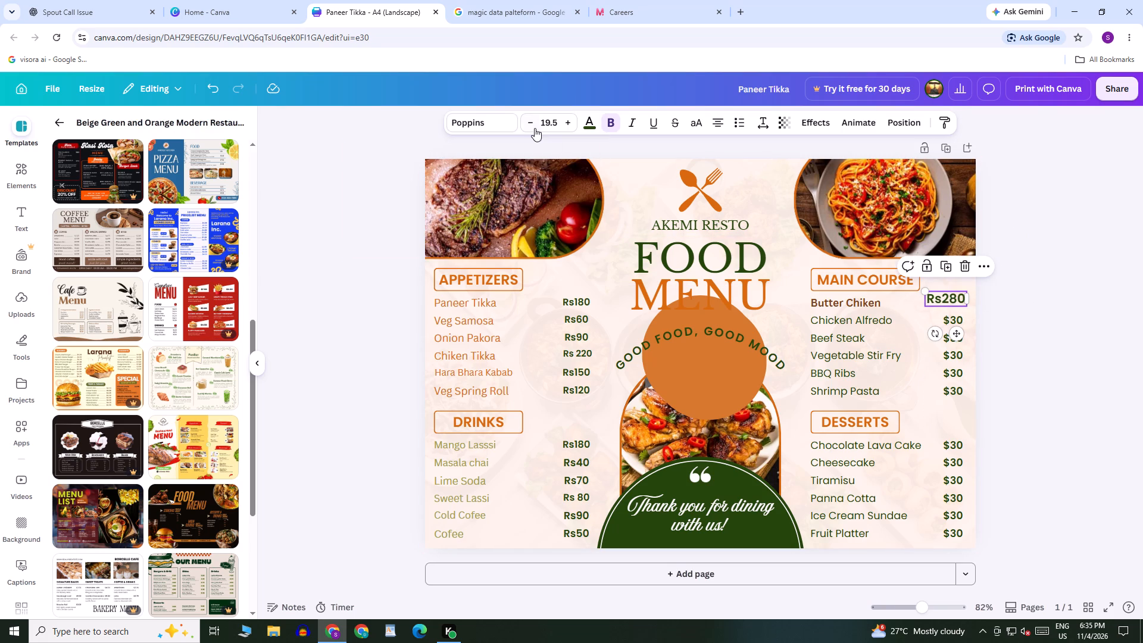
pyautogui.click(534, 127)
pyautogui.click(580, 308)
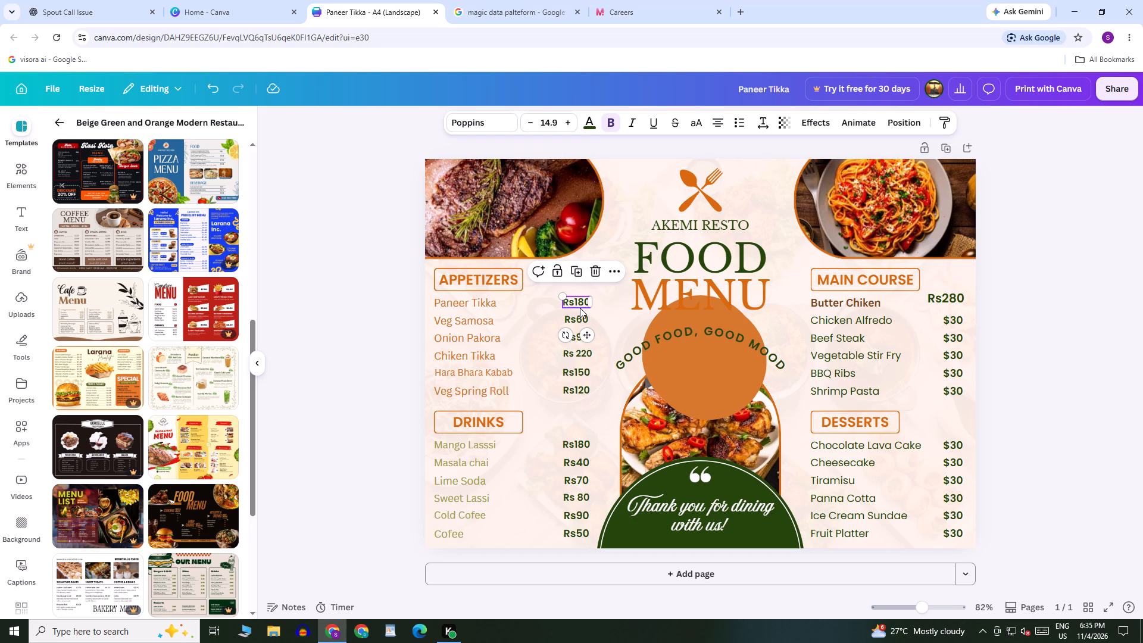
pyautogui.click(949, 296)
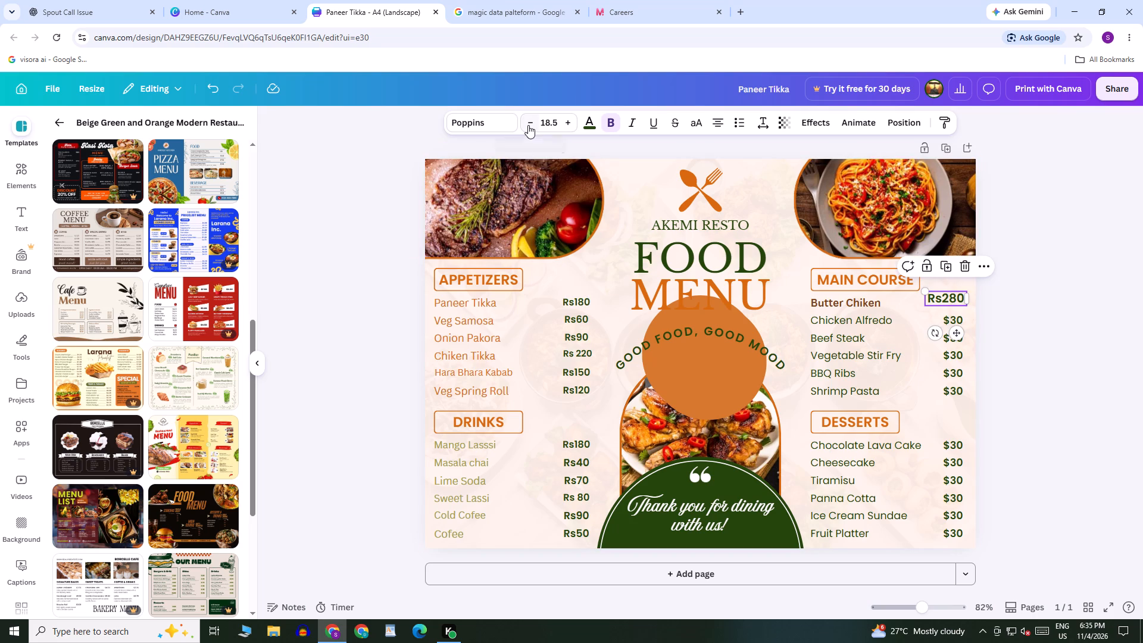
pyautogui.doubleClick(528, 125)
pyautogui.click(528, 125)
pyautogui.click(528, 125)
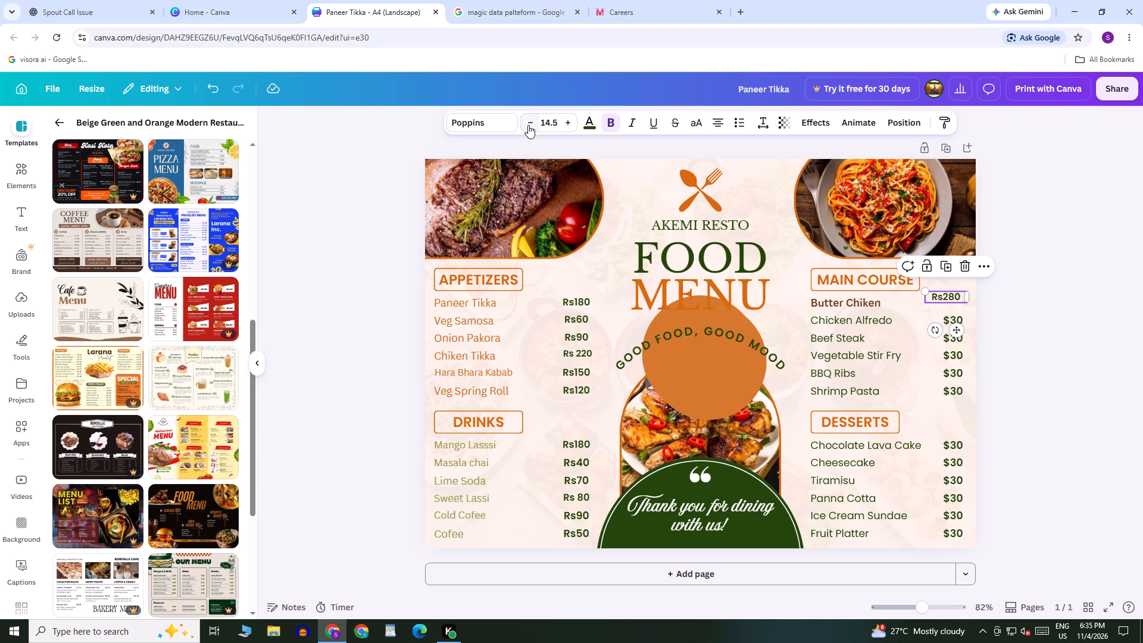
pyautogui.click(1100, 317)
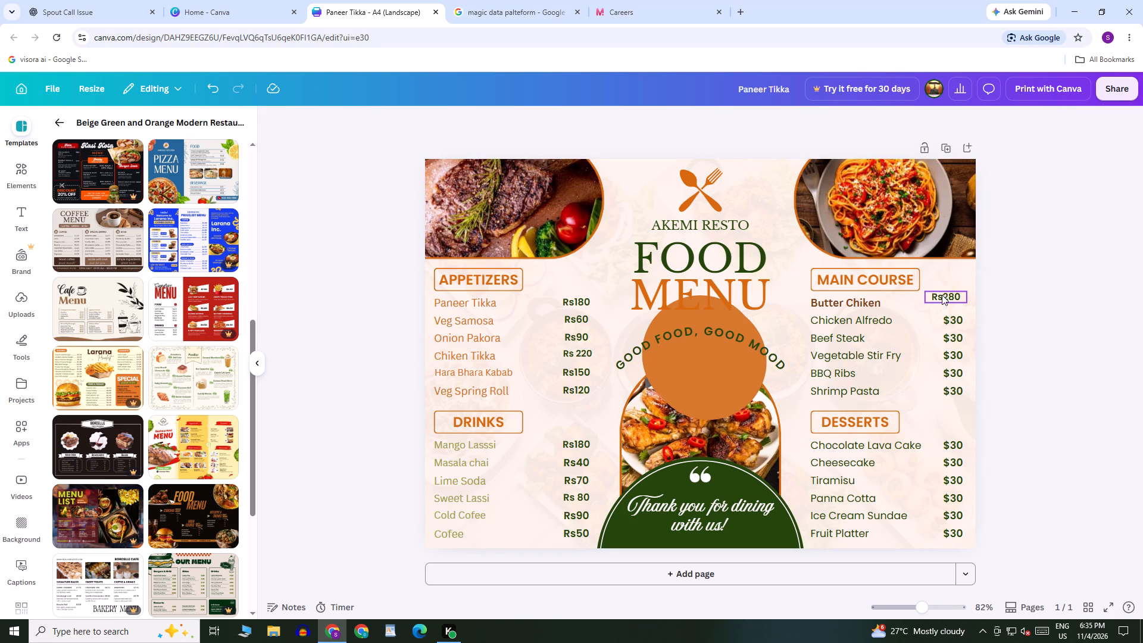
# Move the Rs280 price slightly down so it sits level with the Butter Chiken name.
pyautogui.click(952, 298)
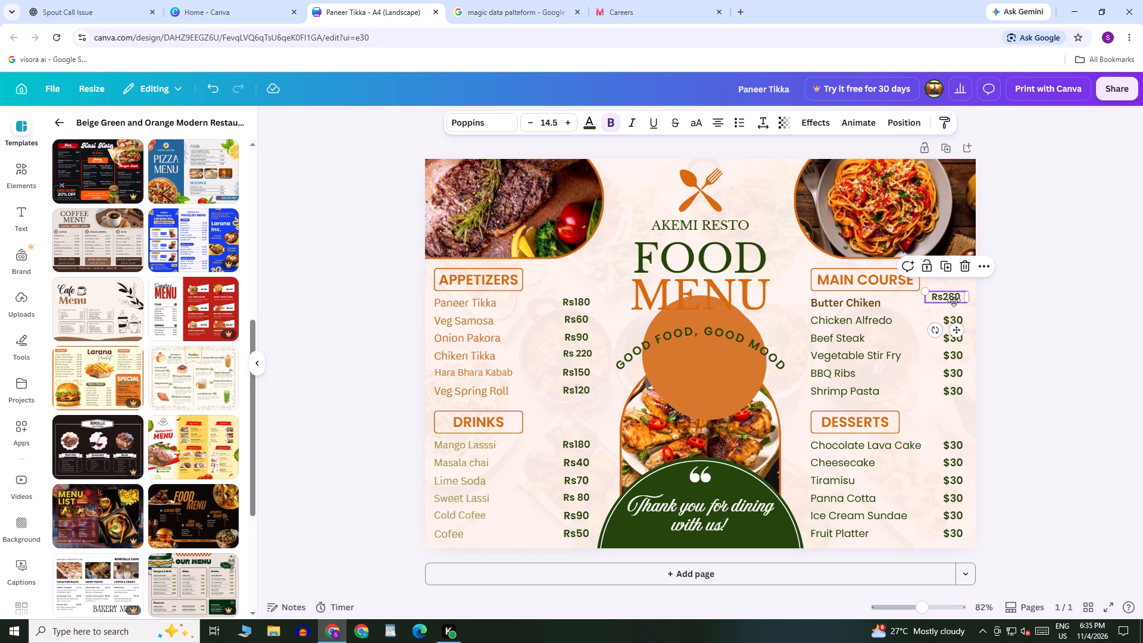
pyautogui.click(1045, 284)
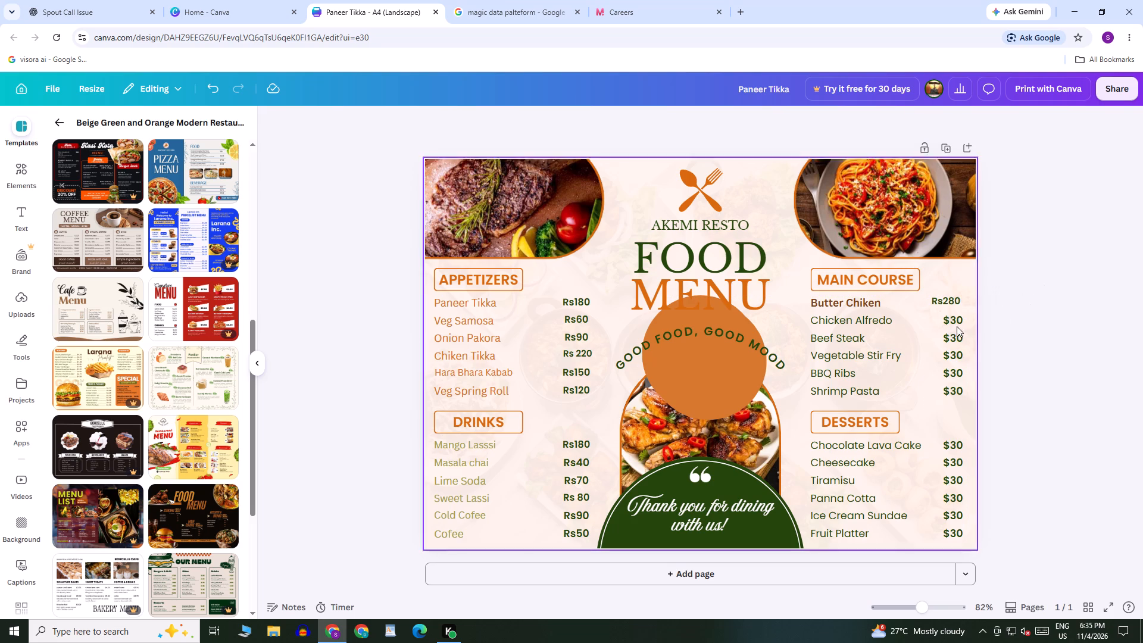
# Replace the Chicken Alfredo item under Main Course with "Chiken Biriyani".
pyautogui.doubleClick(819, 320)
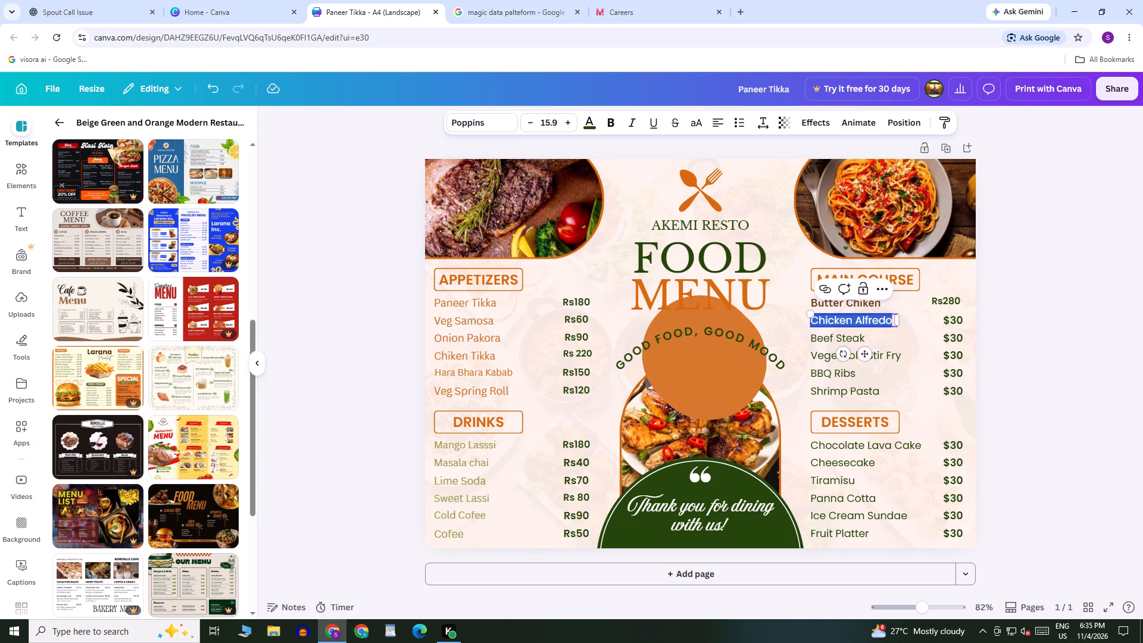
pyautogui.press('BackSpace')
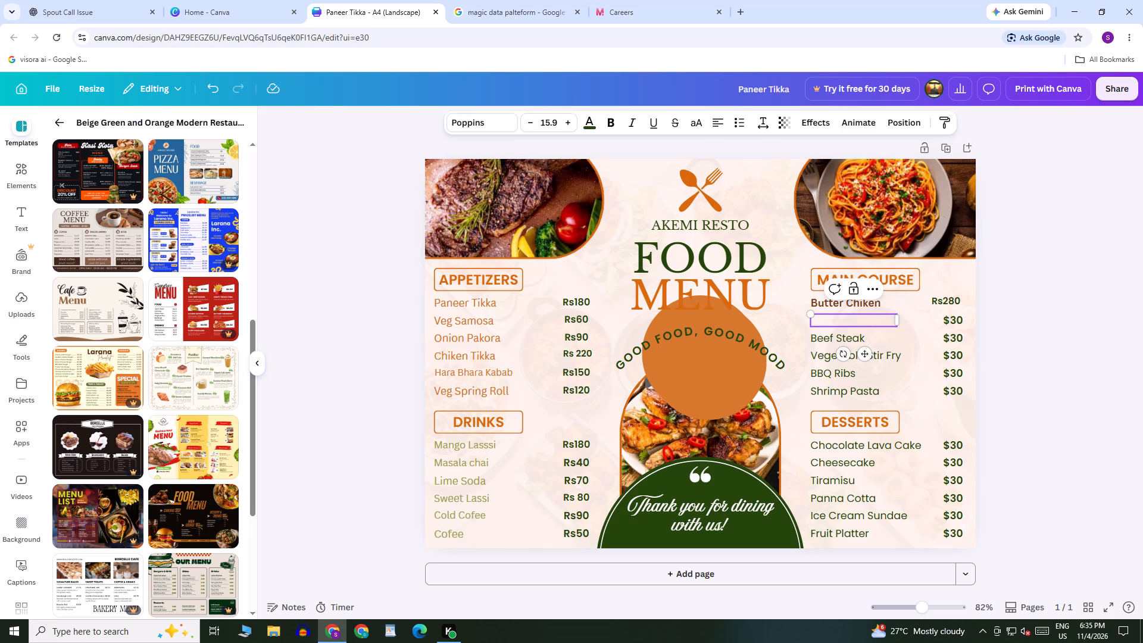
pyautogui.write('Chiken')
pyautogui.press('space')
pyautogui.hotkey('shift', 'b')
pyautogui.write('iriyani')
# Set the Chiken Biriyani text in bold Canva Sans.
pyautogui.hotkey('ctrl', 'a')
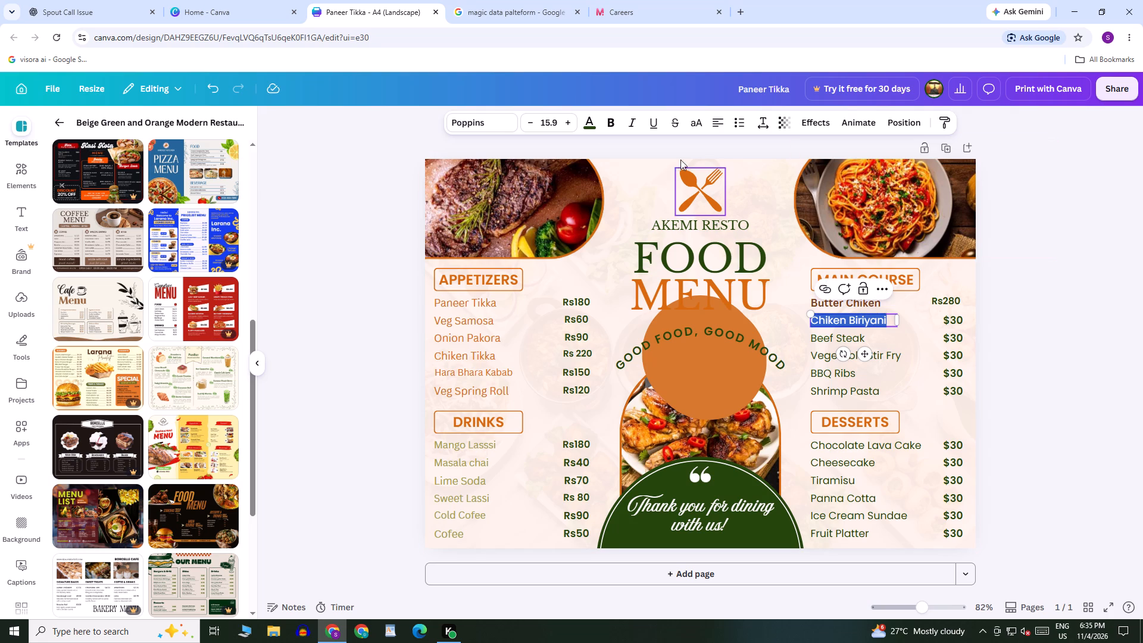
pyautogui.click(467, 122)
pyautogui.click(99, 338)
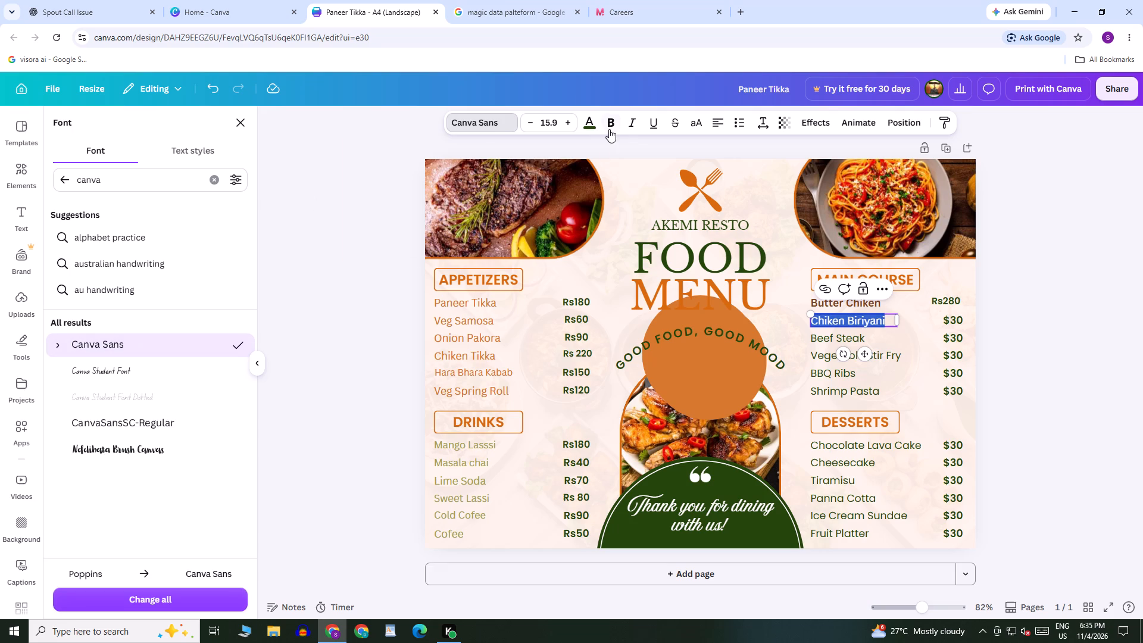
pyautogui.click(610, 128)
# Color the Chiken Biriyani text with the medium brown photo color taken from the pasta photo.
pyautogui.click(585, 126)
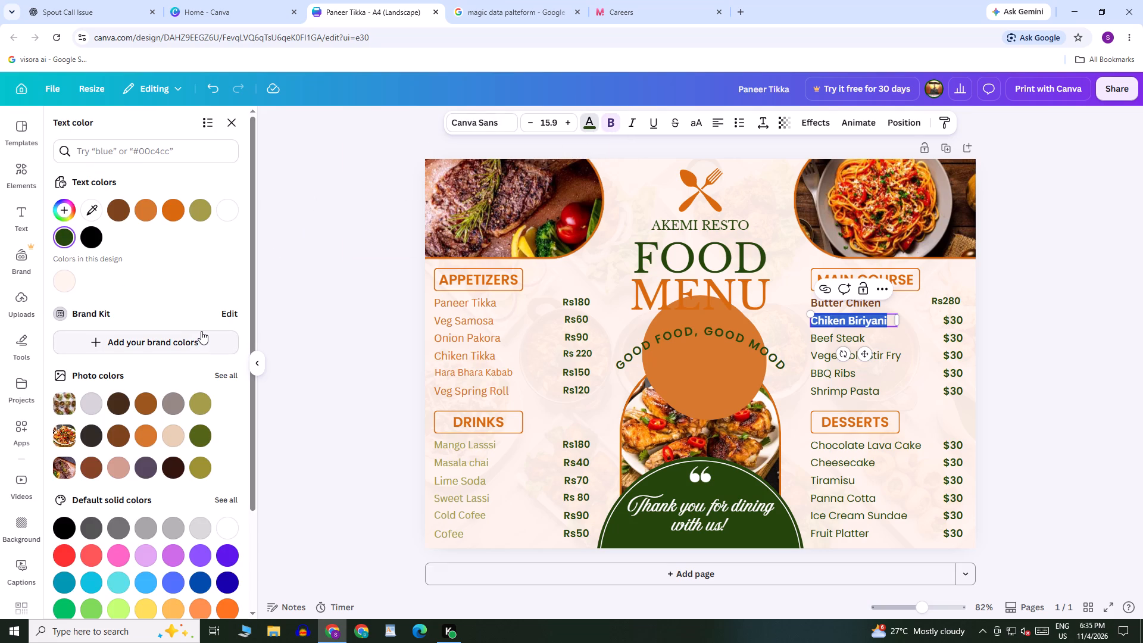
pyautogui.click(120, 438)
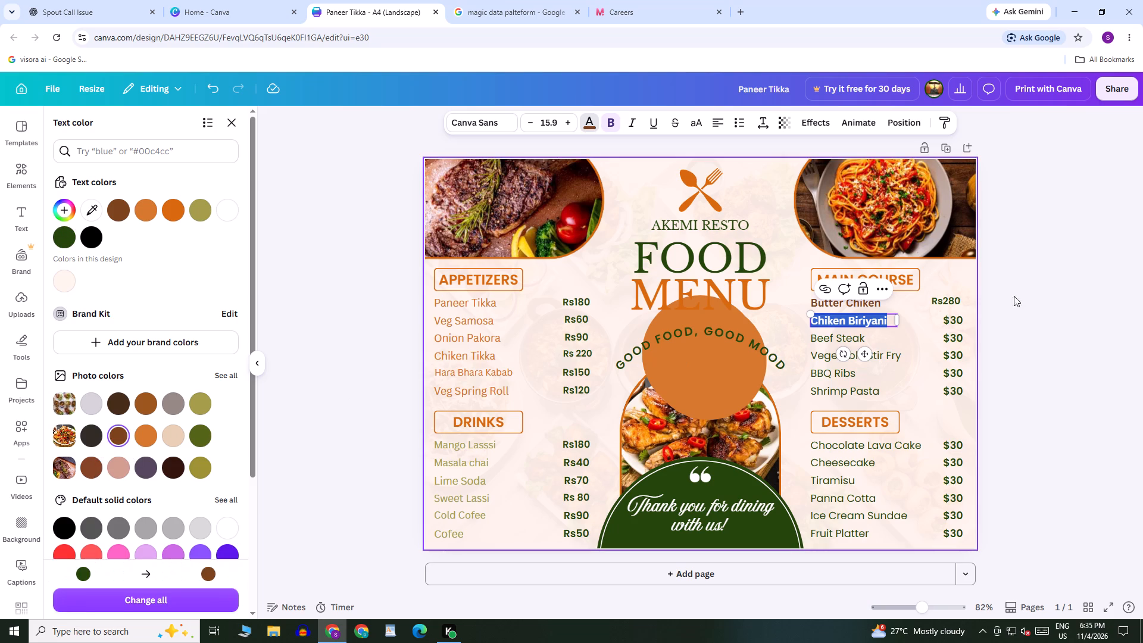
pyautogui.doubleClick(1036, 285)
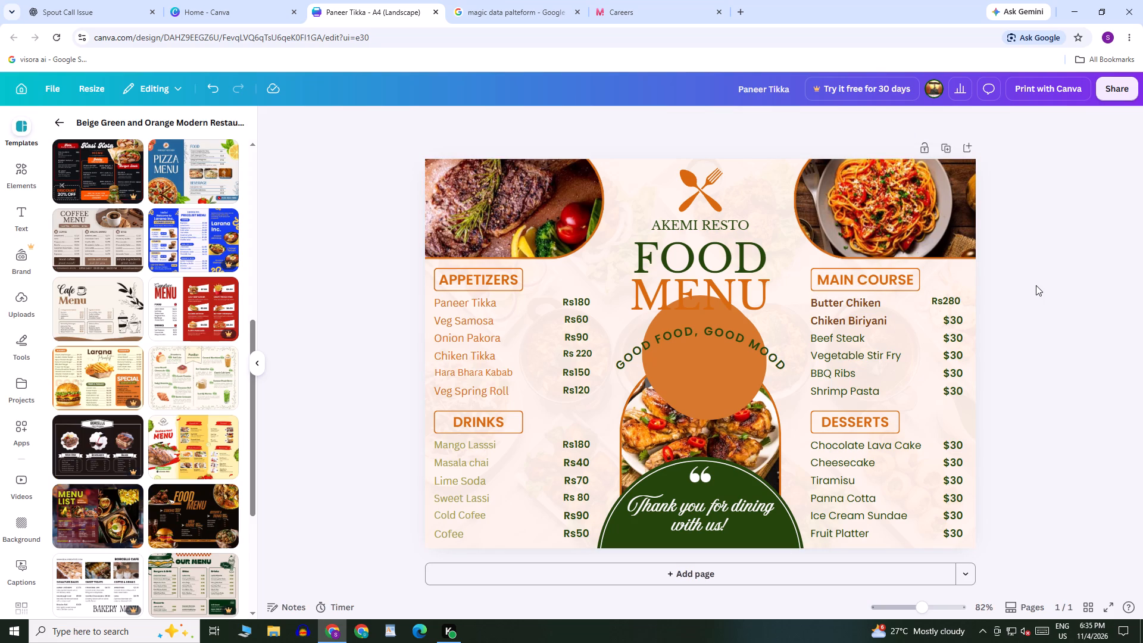
# Replace the $30 price beside Chiken Biriyani with Rs220.
pyautogui.doubleClick(957, 323)
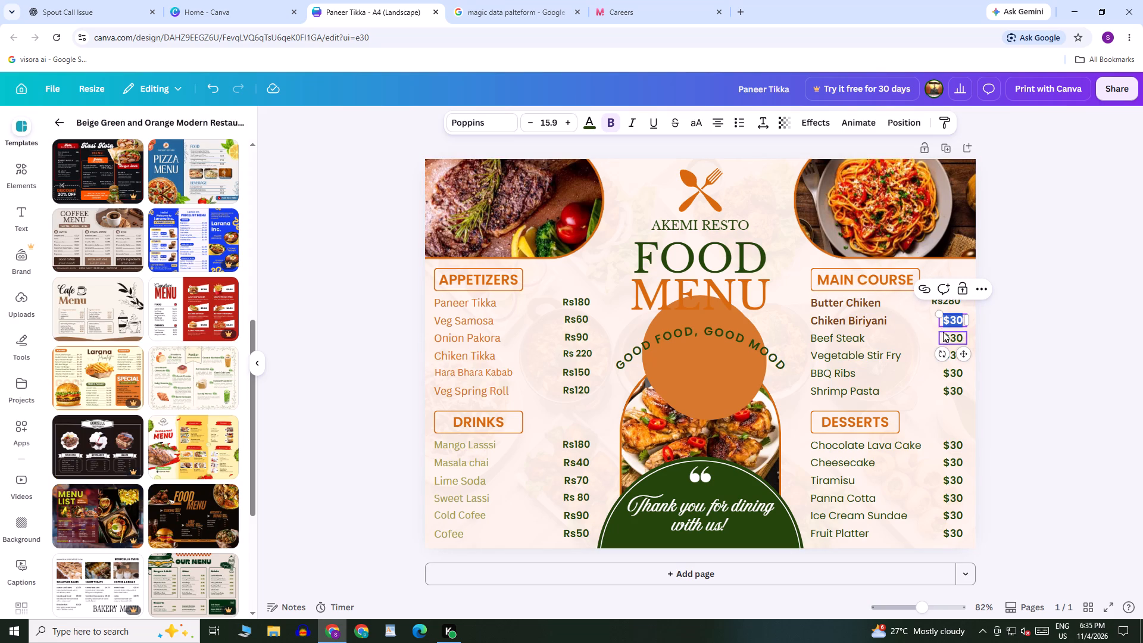
pyautogui.press('BackSpace')
pyautogui.hotkey('shift', 'r')
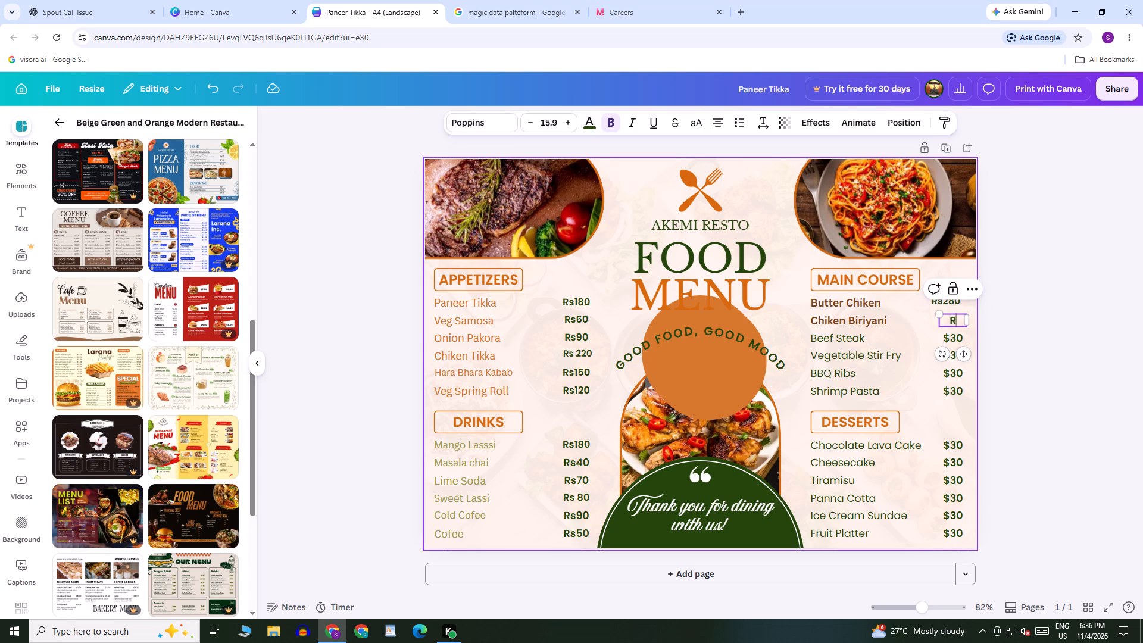
pyautogui.press('s')
pyautogui.write('220')
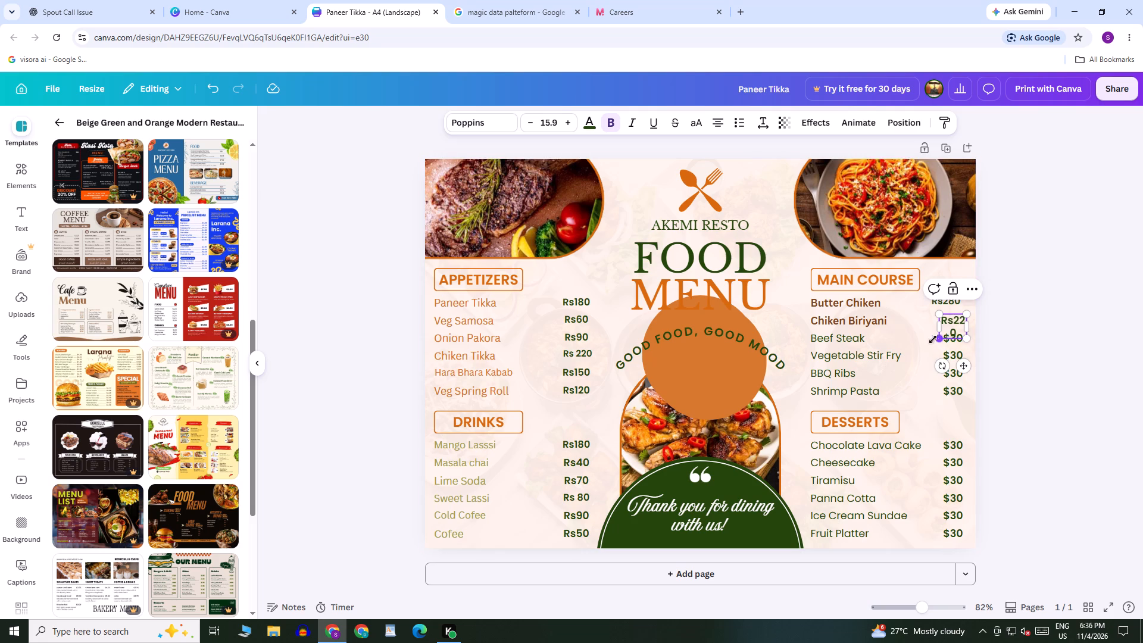
pyautogui.scroll(1, 931, 339)
# Enlarge the Rs220 price's text box and set its font size to 14.5, matching the Rs280 price.
pyautogui.moveTo(967, 314); pyautogui.dragTo(978, 311)
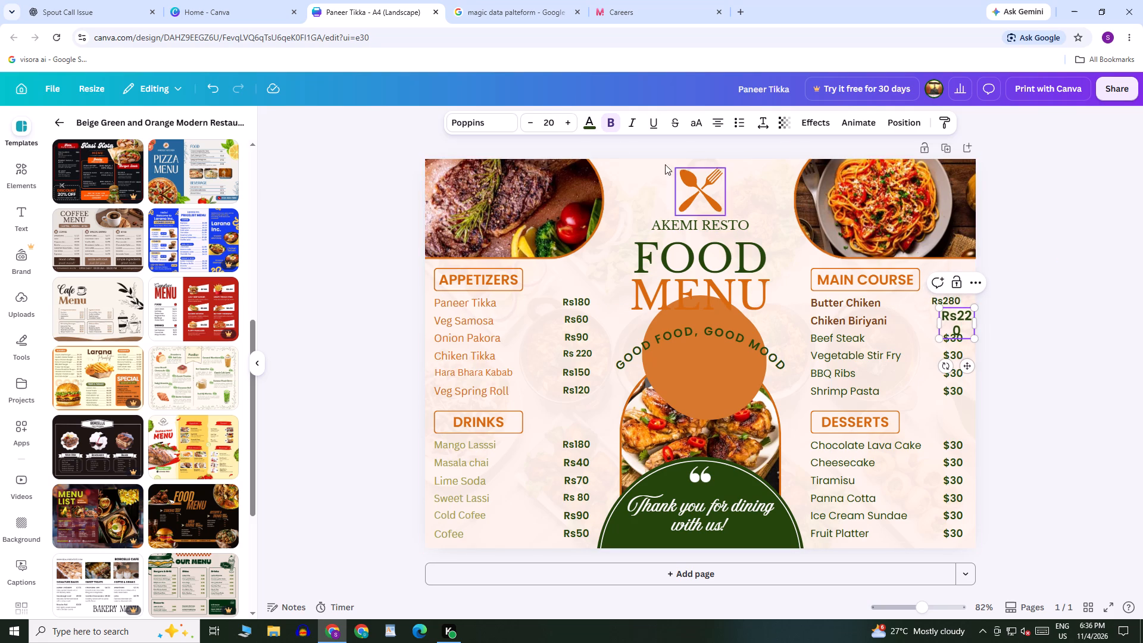
pyautogui.click(529, 119)
pyautogui.doubleClick(529, 119)
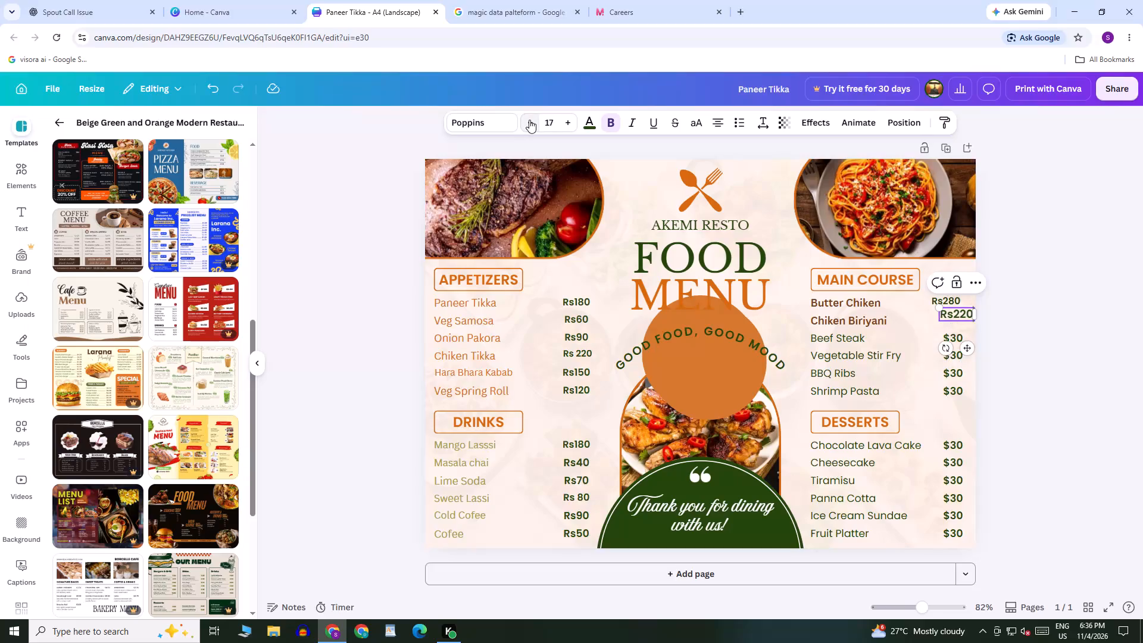
pyautogui.tripleClick(529, 120)
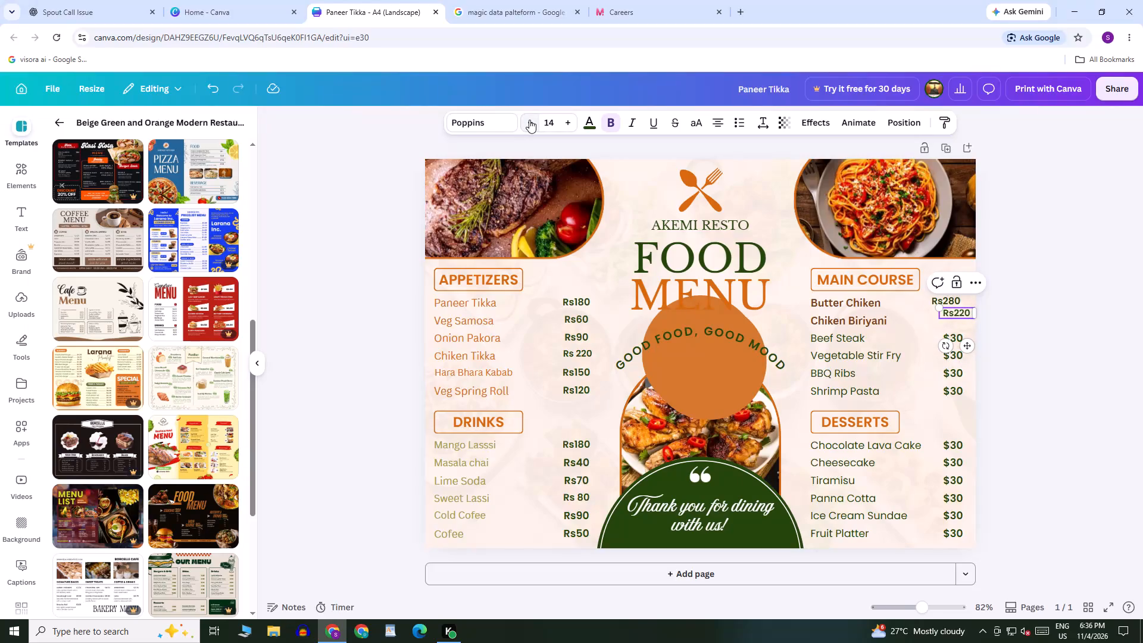
pyautogui.click(935, 301)
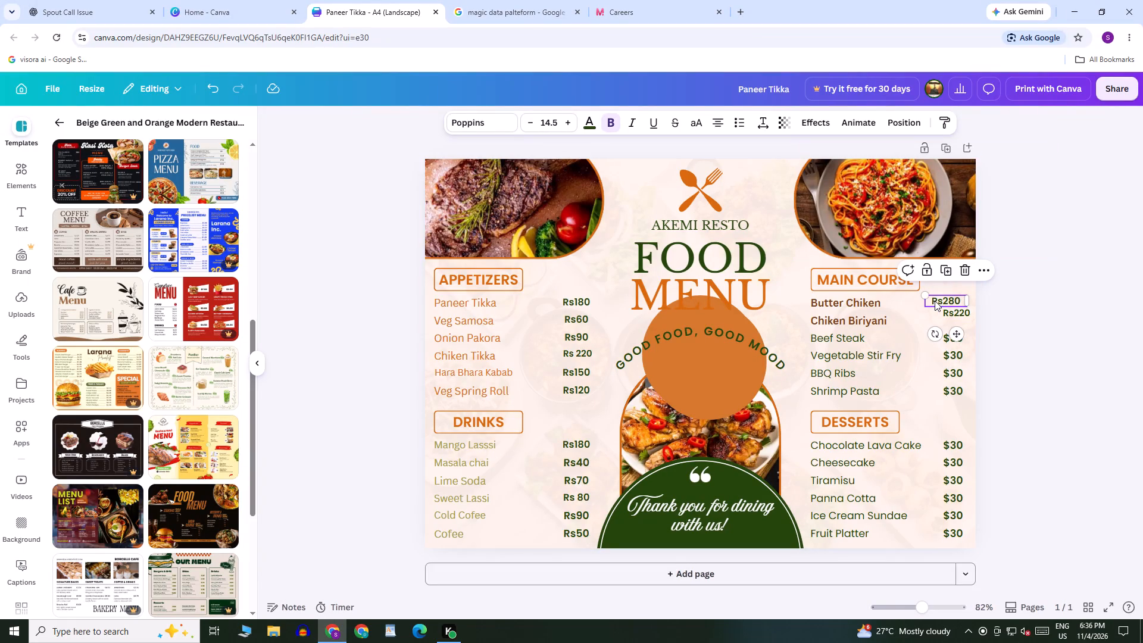
pyautogui.click(956, 319)
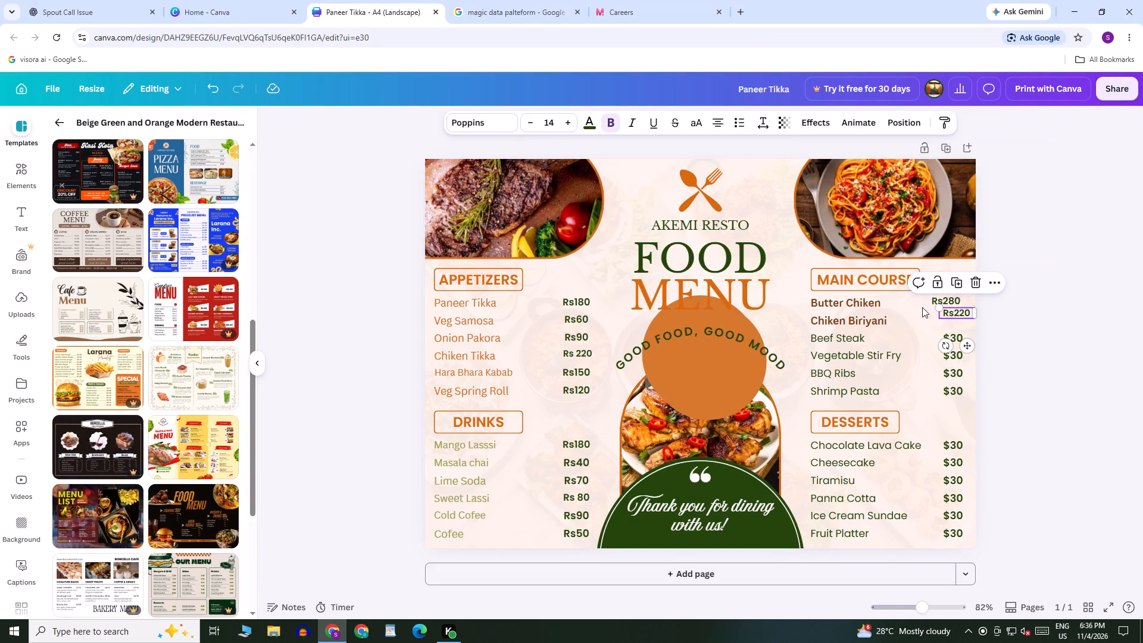
pyautogui.click(554, 126)
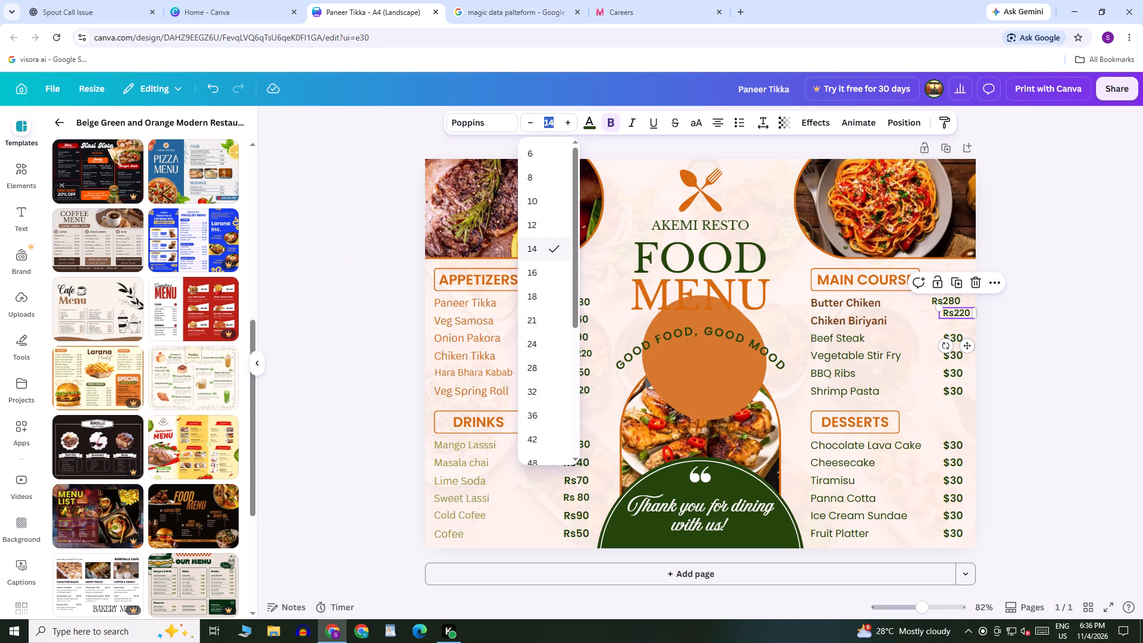
pyautogui.press('BackSpace')
pyautogui.write('14.5')
pyautogui.press('Return')
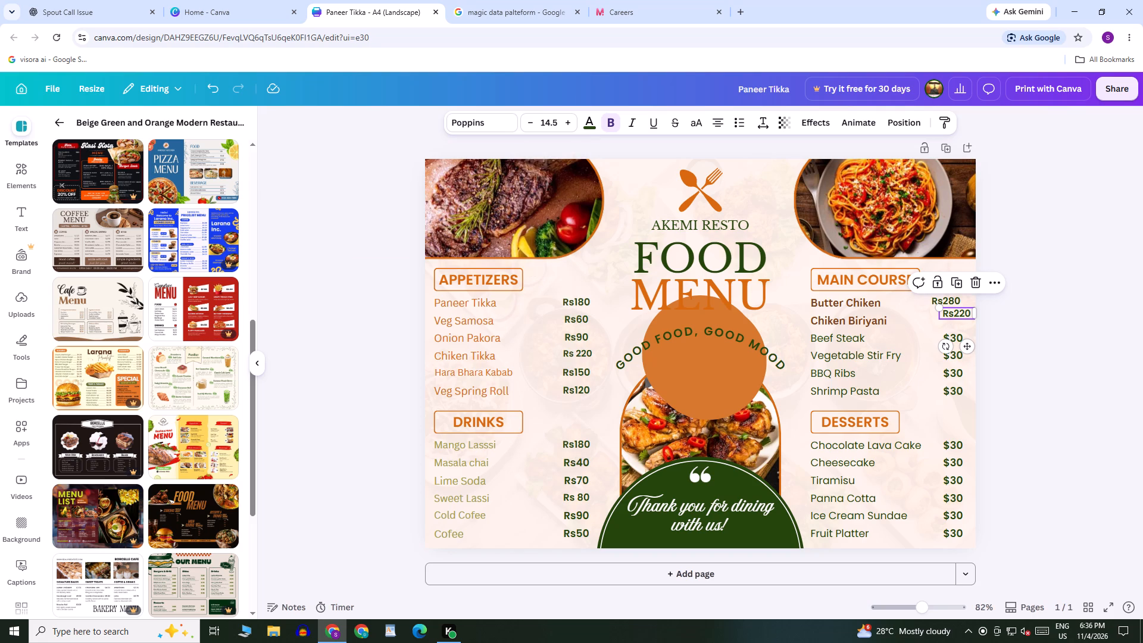
pyautogui.doubleClick(1064, 244)
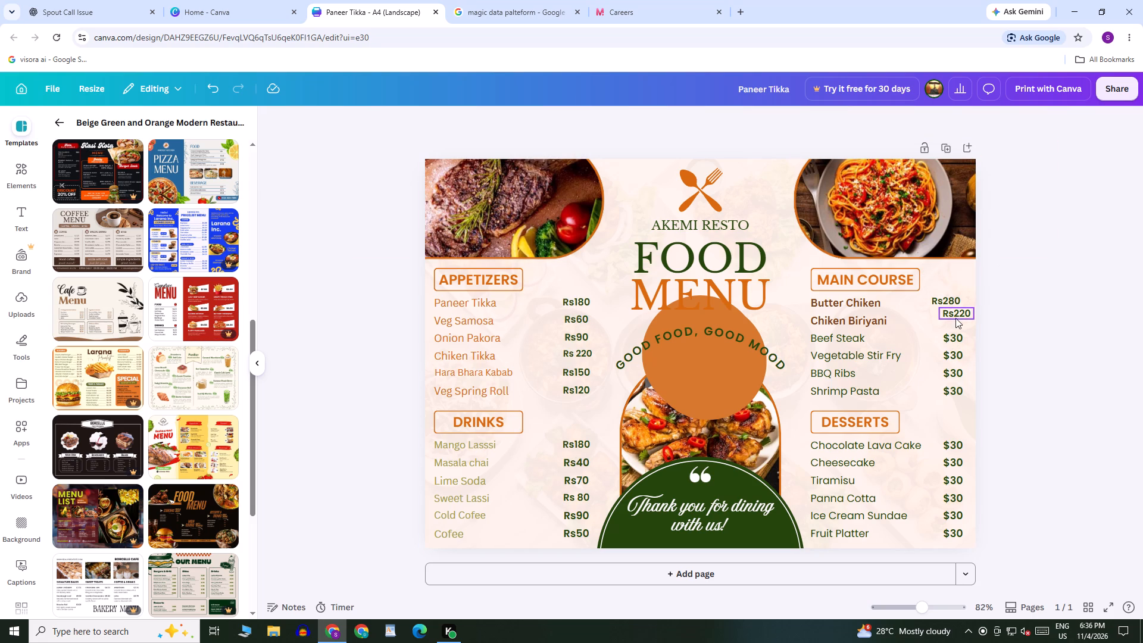
# Move the Rs220 and Rs280 prices into a vertical column beside Chiken Biriyani and Butter Chiken.
pyautogui.moveTo(955, 318); pyautogui.dragTo(948, 323)
pyautogui.click(1050, 294)
pyautogui.click(957, 304)
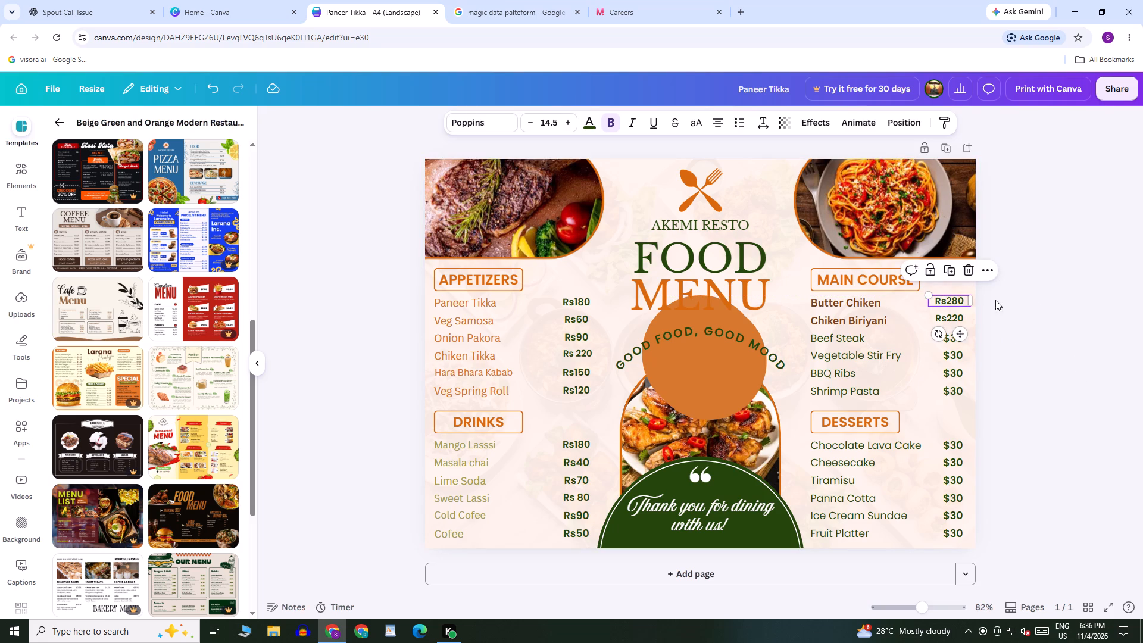
pyautogui.click(1032, 299)
pyautogui.click(954, 300)
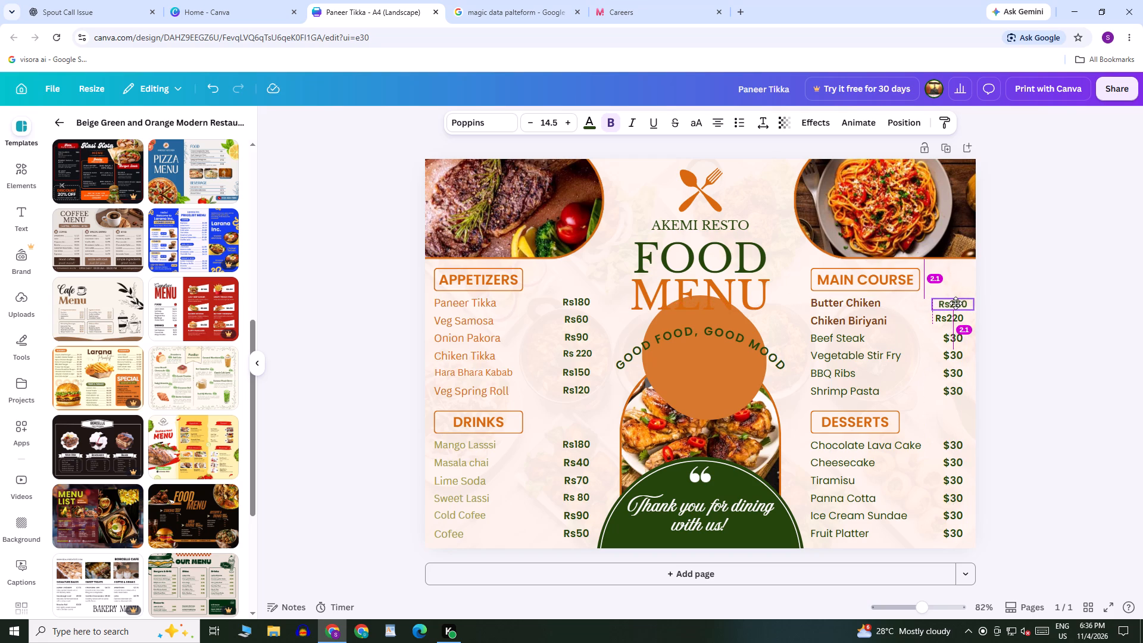
pyautogui.click(1060, 288)
pyautogui.click(957, 317)
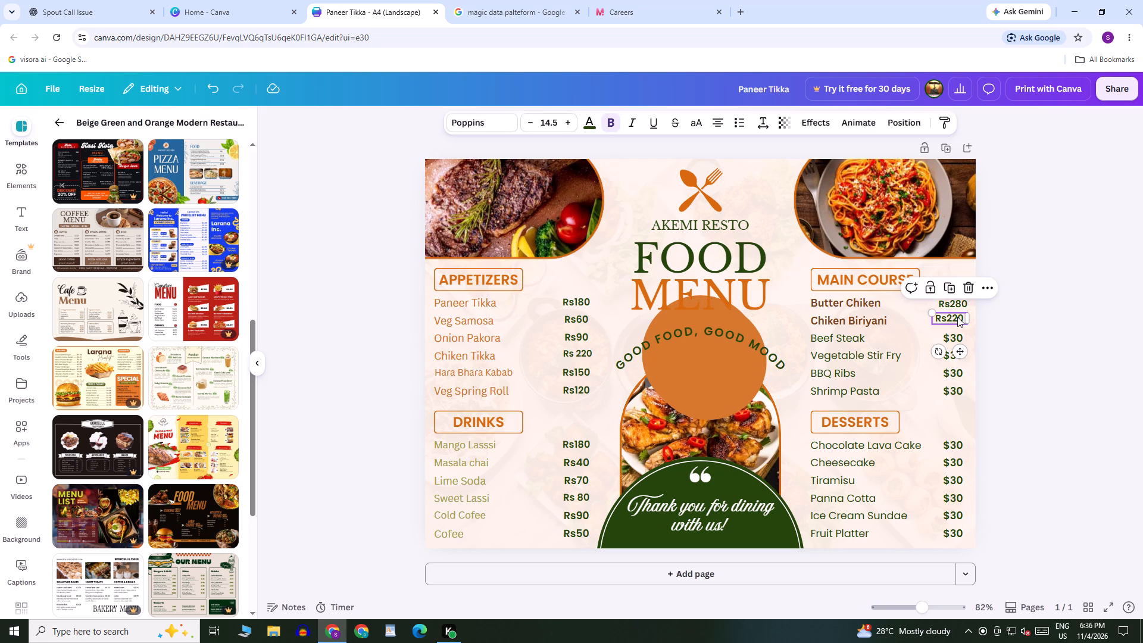
pyautogui.click(1036, 316)
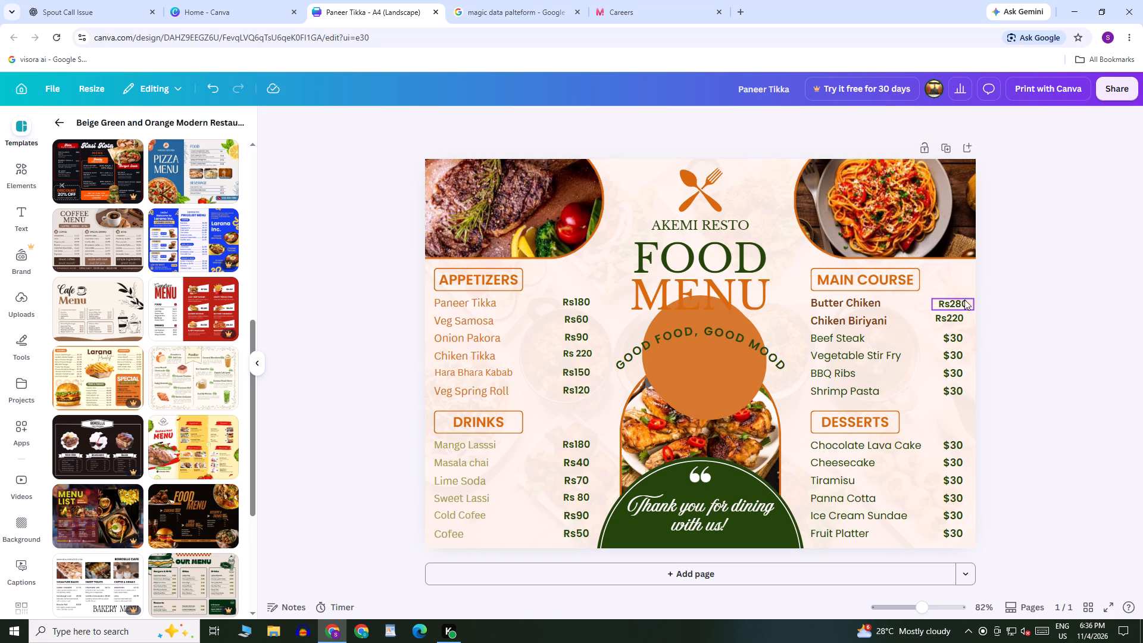
pyautogui.click(962, 305)
pyautogui.click(1055, 302)
# Replace the Beef Steak item in the main course list with "paneer Butter Masala".
pyautogui.click(833, 345)
pyautogui.doubleClick(832, 341)
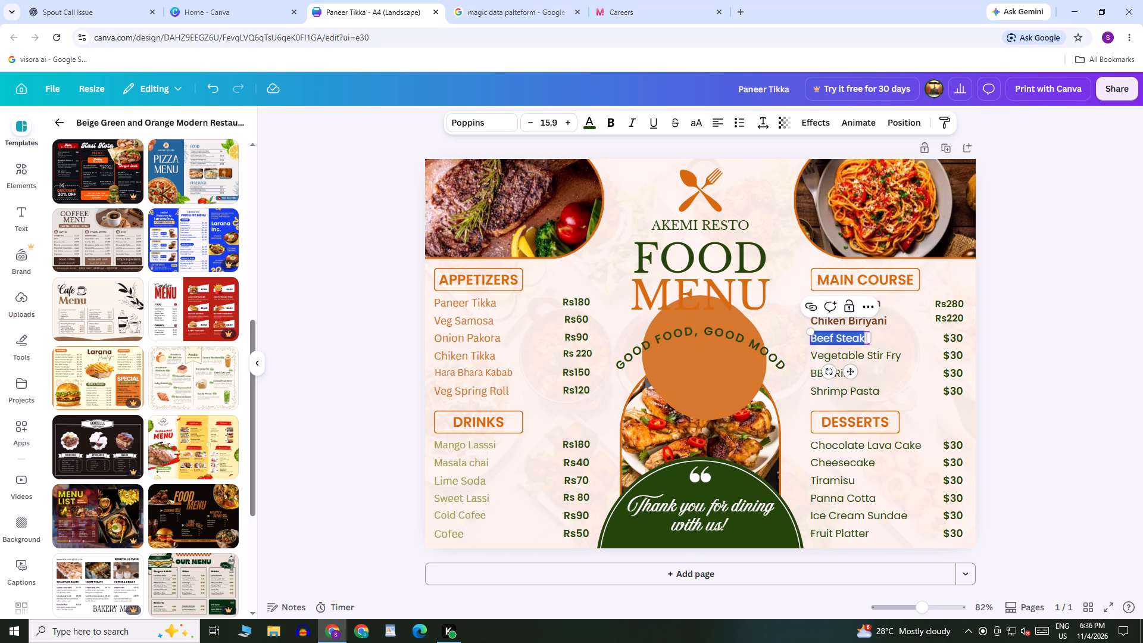
pyautogui.press('BackSpace')
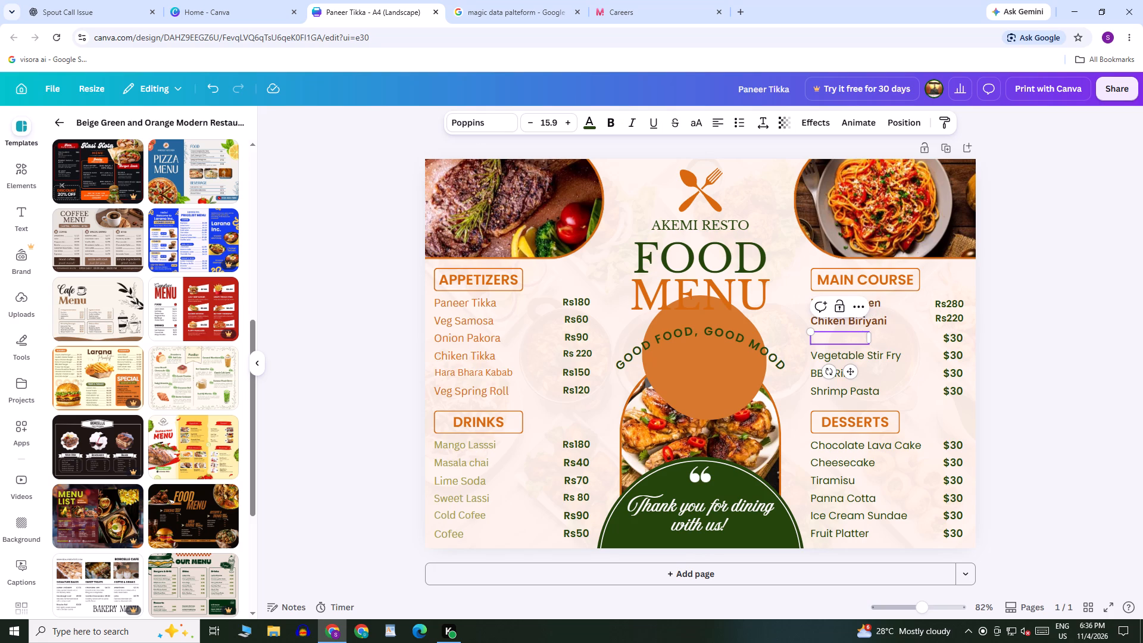
pyautogui.write('pa')
pyautogui.write('neer B')
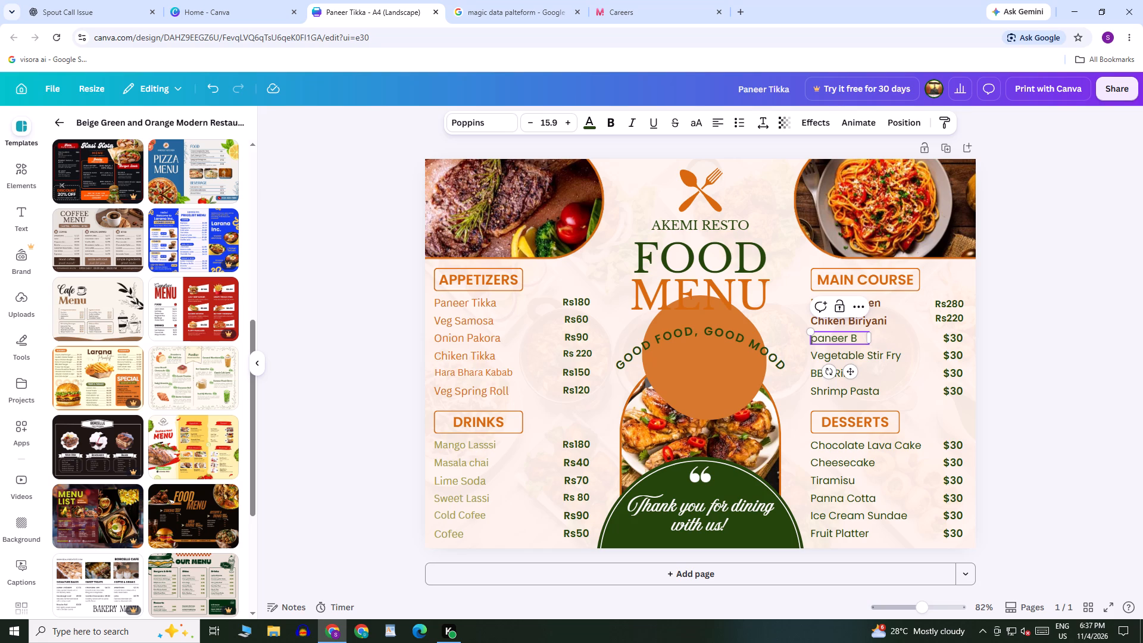
pyautogui.press('u')
pyautogui.write('tte r')
pyautogui.press('space')
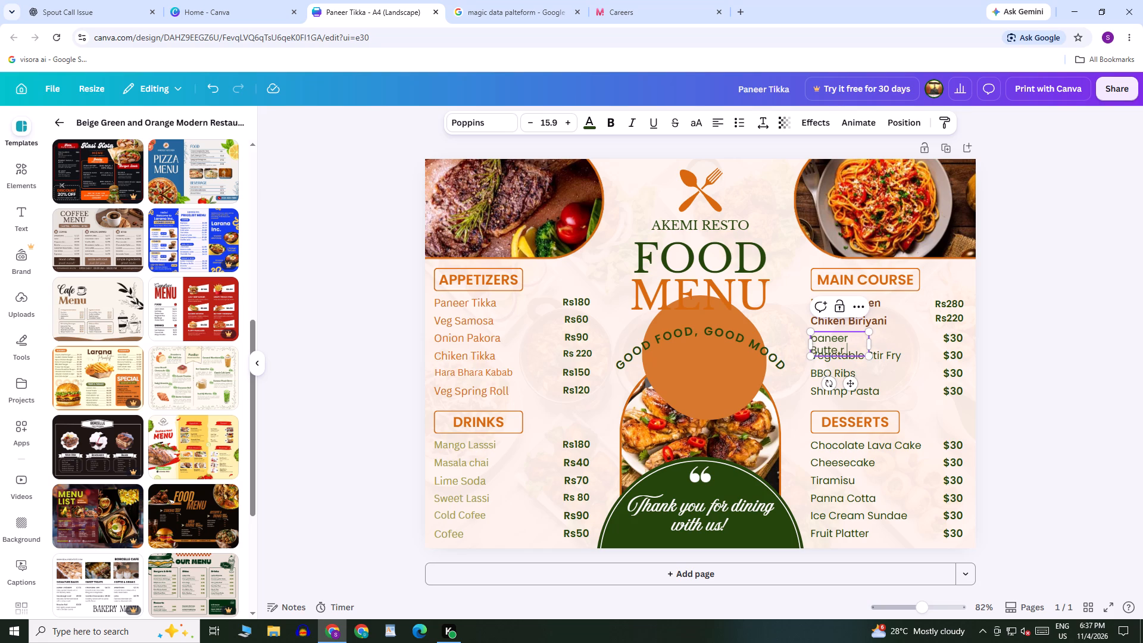
pyautogui.press('BackSpace')
pyautogui.press('BackSpace')
pyautogui.press('BackSpace')
pyautogui.write('r Masala')
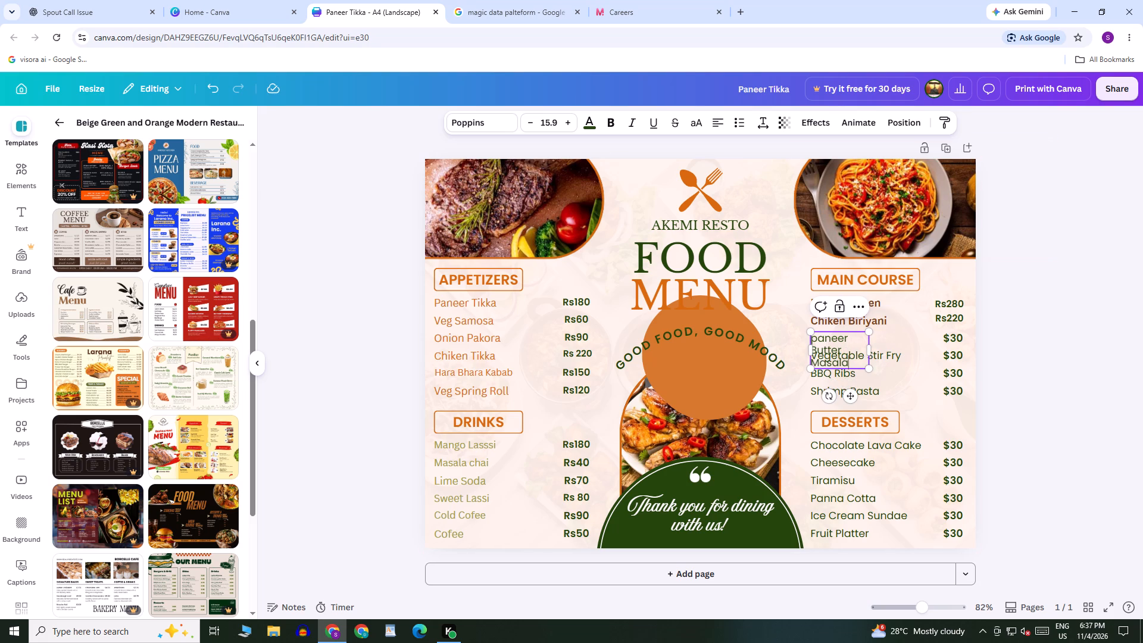
# Shrink the paneer Butter Masala text and widen its box to fit one line, left-aligned beneath Chiken Biriyani.
pyautogui.tripleClick(533, 123)
pyautogui.click(532, 123)
pyautogui.click(532, 123)
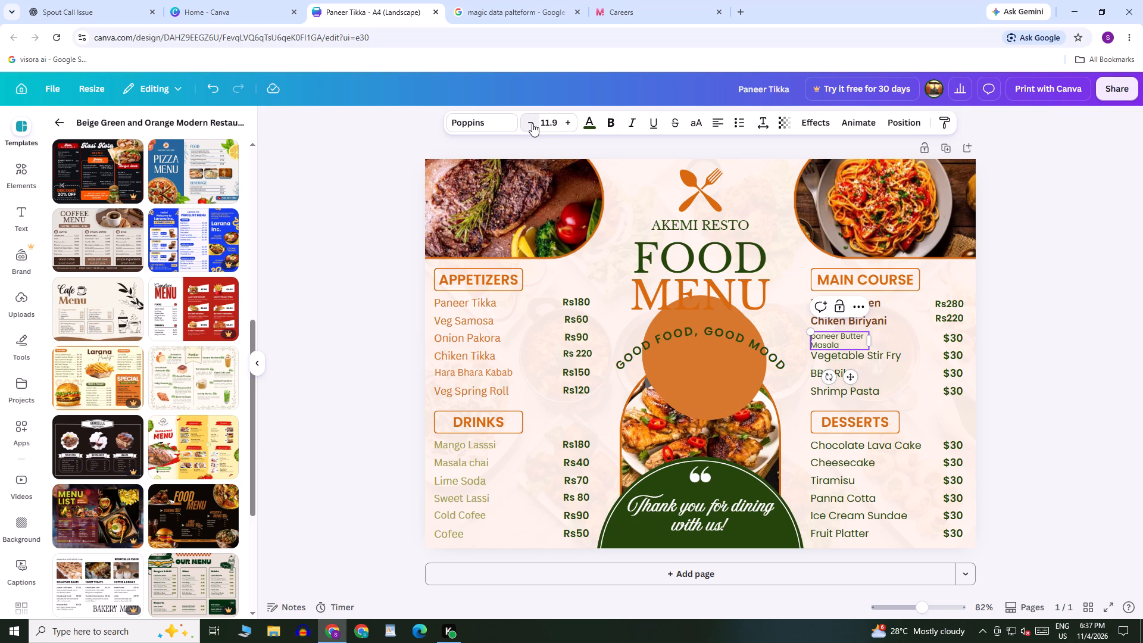
pyautogui.click(532, 123)
pyautogui.tripleClick(532, 123)
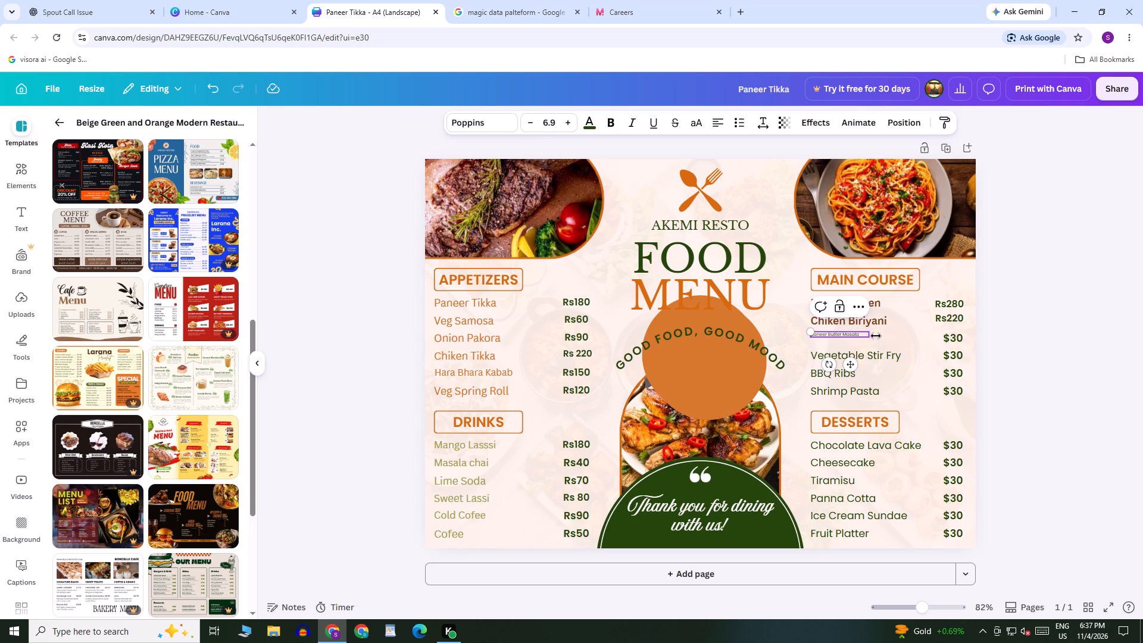
pyautogui.moveTo(876, 336); pyautogui.dragTo(897, 334)
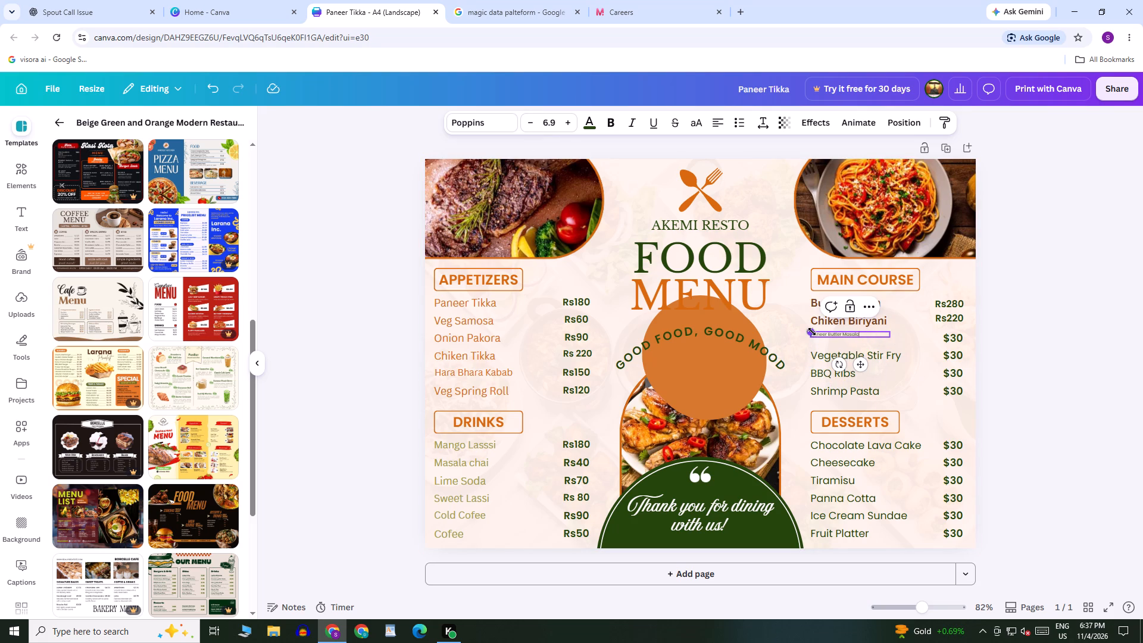
pyautogui.moveTo(812, 332); pyautogui.dragTo(791, 282)
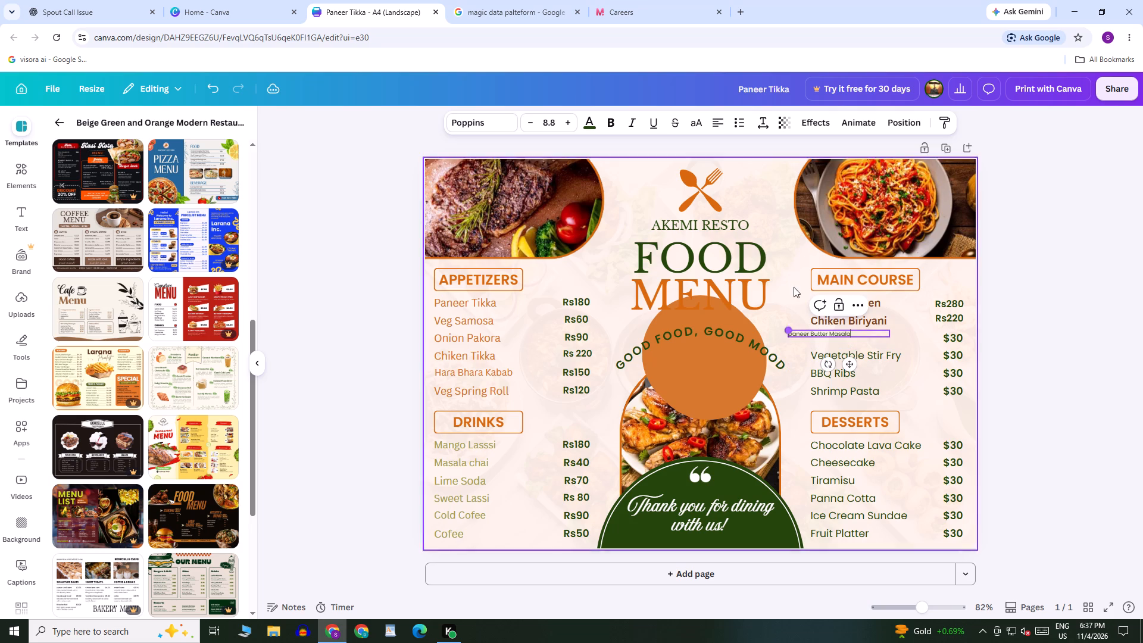
pyautogui.moveTo(839, 338); pyautogui.dragTo(840, 339)
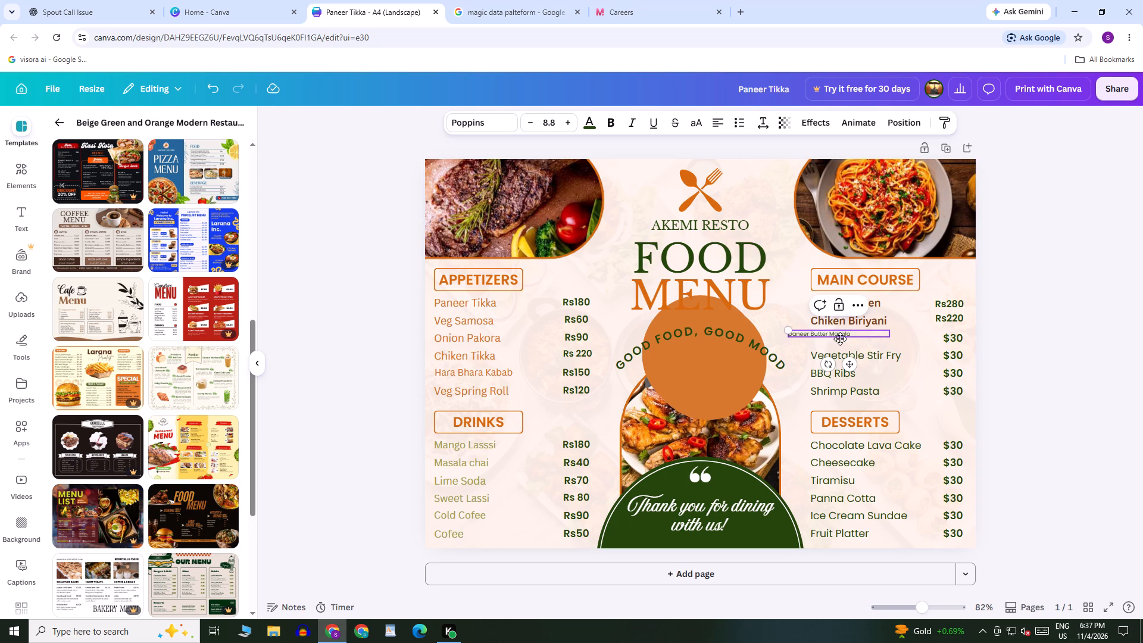
pyautogui.moveTo(840, 339); pyautogui.dragTo(863, 339)
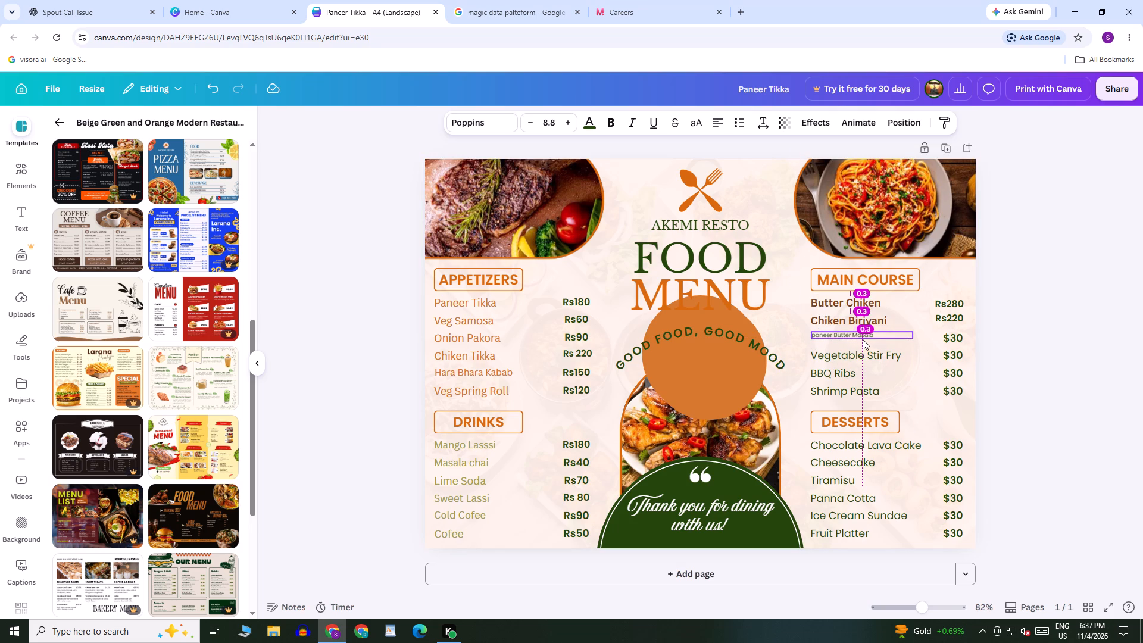
pyautogui.moveTo(863, 339); pyautogui.dragTo(863, 342)
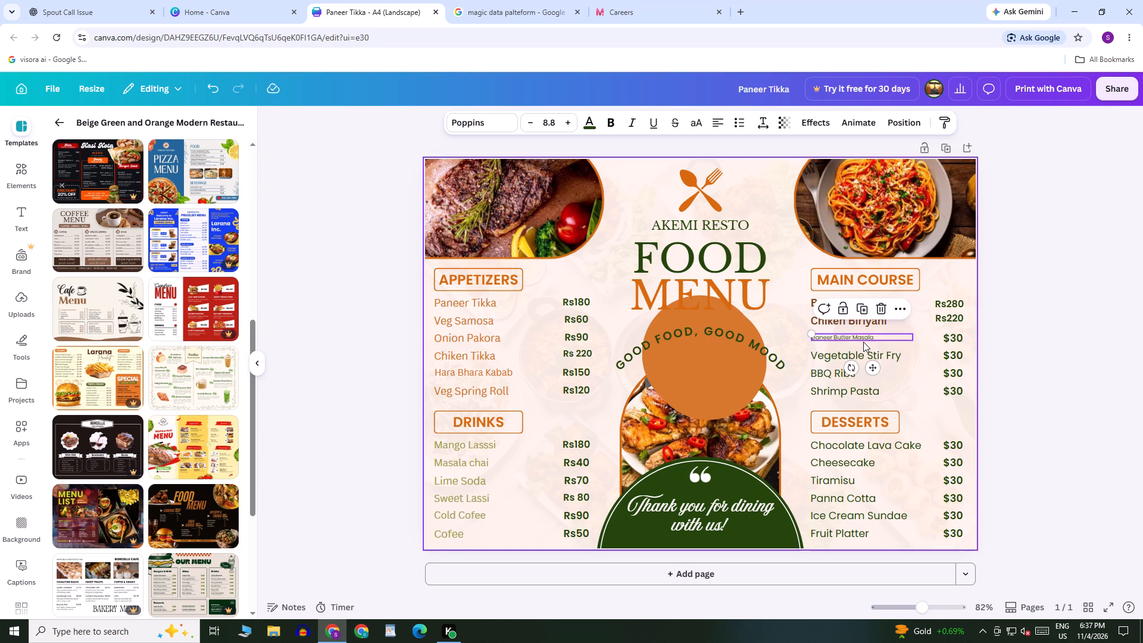
pyautogui.moveTo(815, 332); pyautogui.dragTo(817, 321)
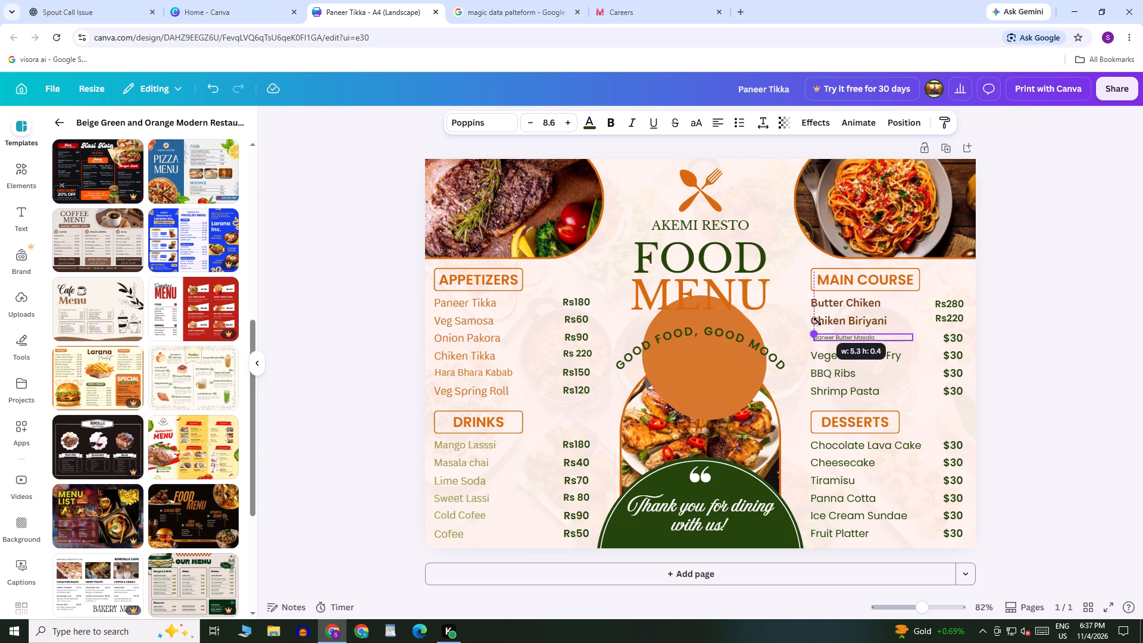
pyautogui.moveTo(817, 321); pyautogui.dragTo(813, 321)
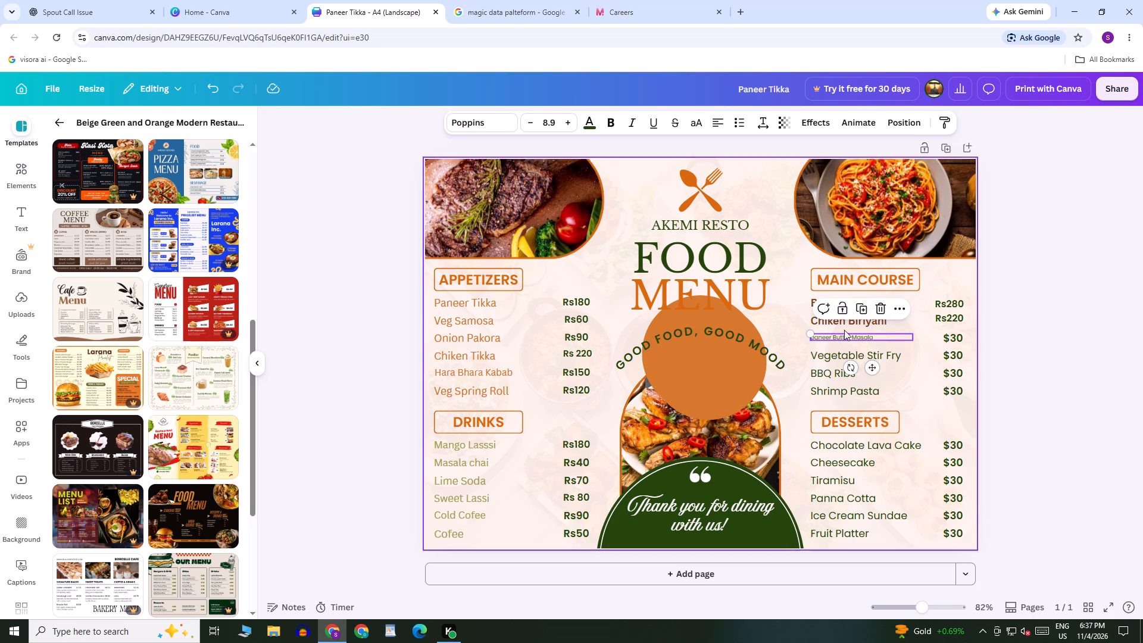
# Set the paneer Butter Masala text's font size to 13.9.
pyautogui.click(875, 336)
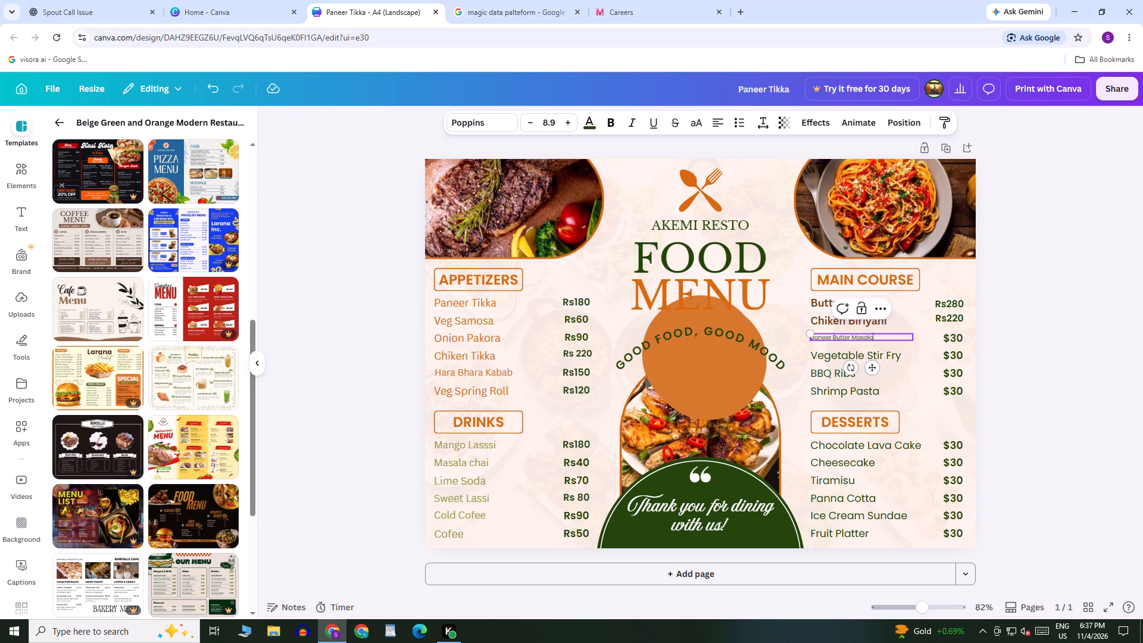
pyautogui.click(1035, 335)
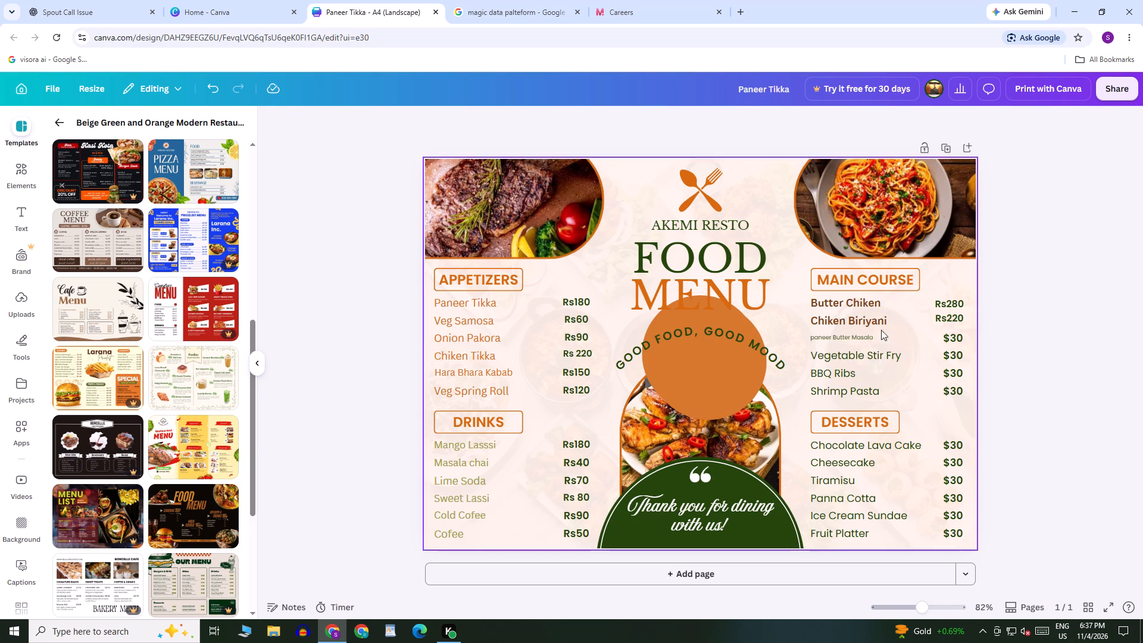
pyautogui.click(869, 339)
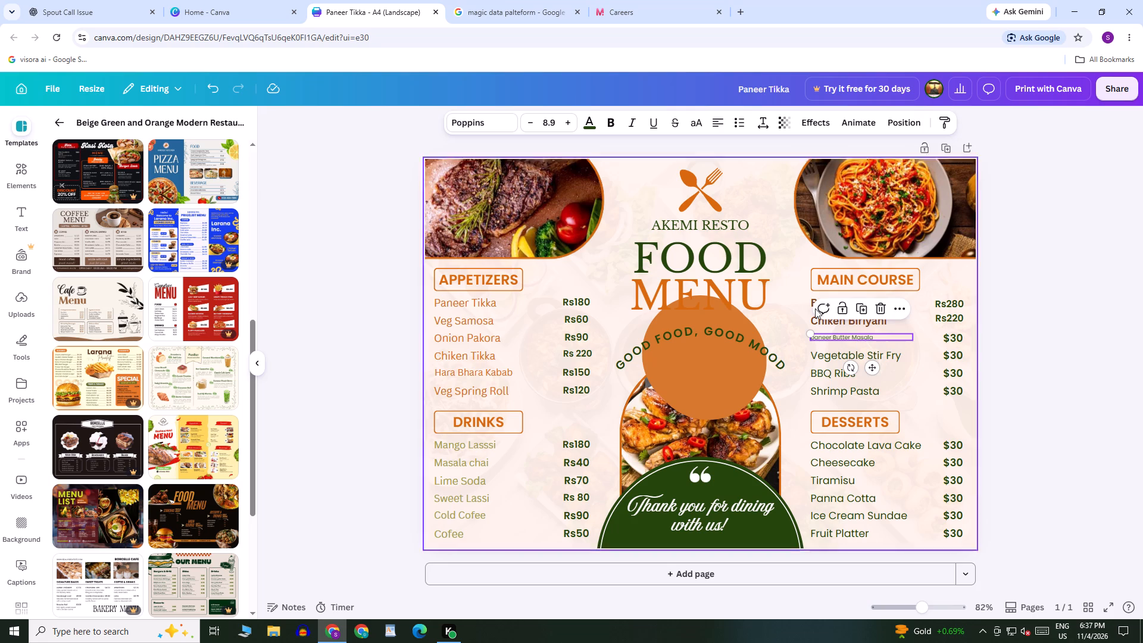
pyautogui.click(569, 124)
pyautogui.click(569, 124)
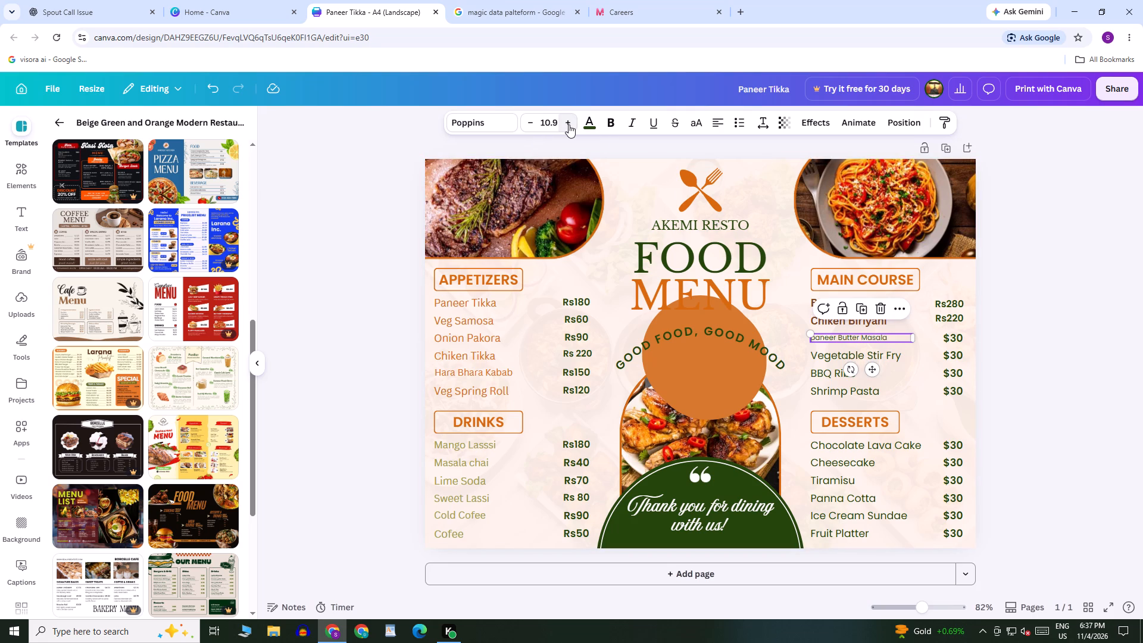
pyautogui.click(569, 124)
pyautogui.click(569, 124)
pyautogui.click(569, 124)
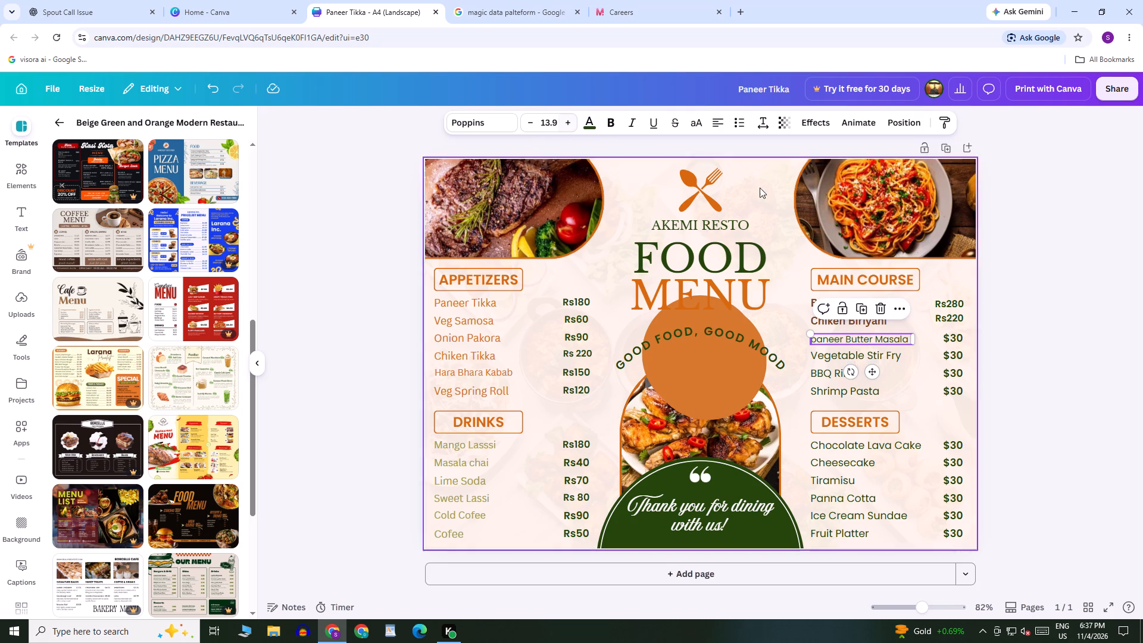
pyautogui.click(1113, 306)
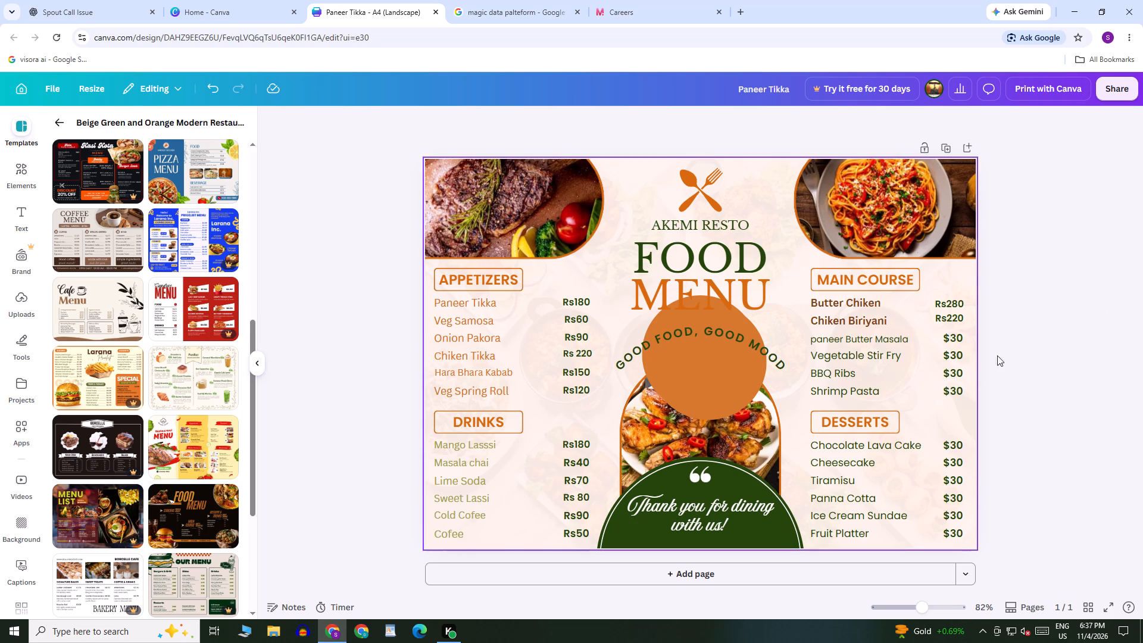
# Move the Rs220 price down slightly to line up with the Chiken Biriyani row.
pyautogui.click(947, 319)
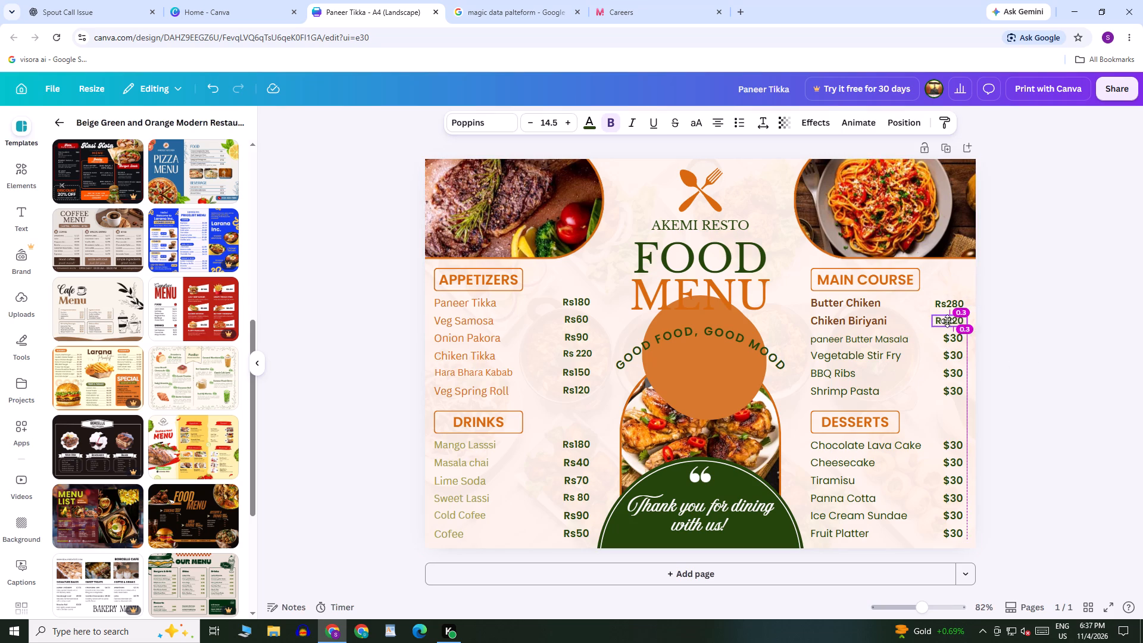
pyautogui.click(1031, 308)
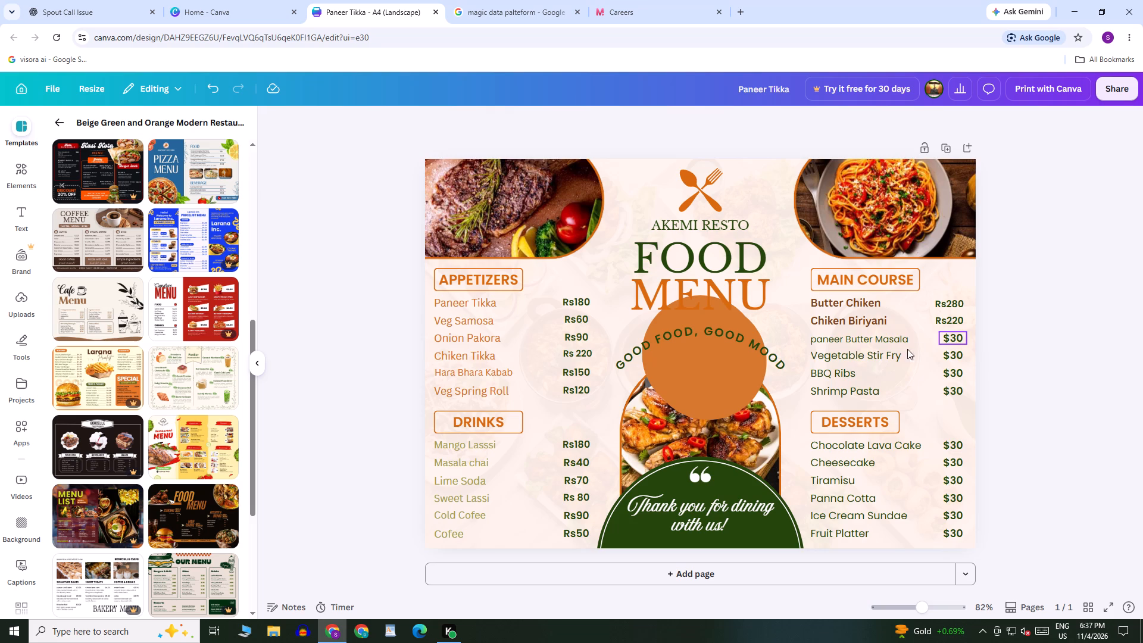
# Move the paneer Butter Masala text up slightly to line up with its row's $30 price.
pyautogui.click(886, 340)
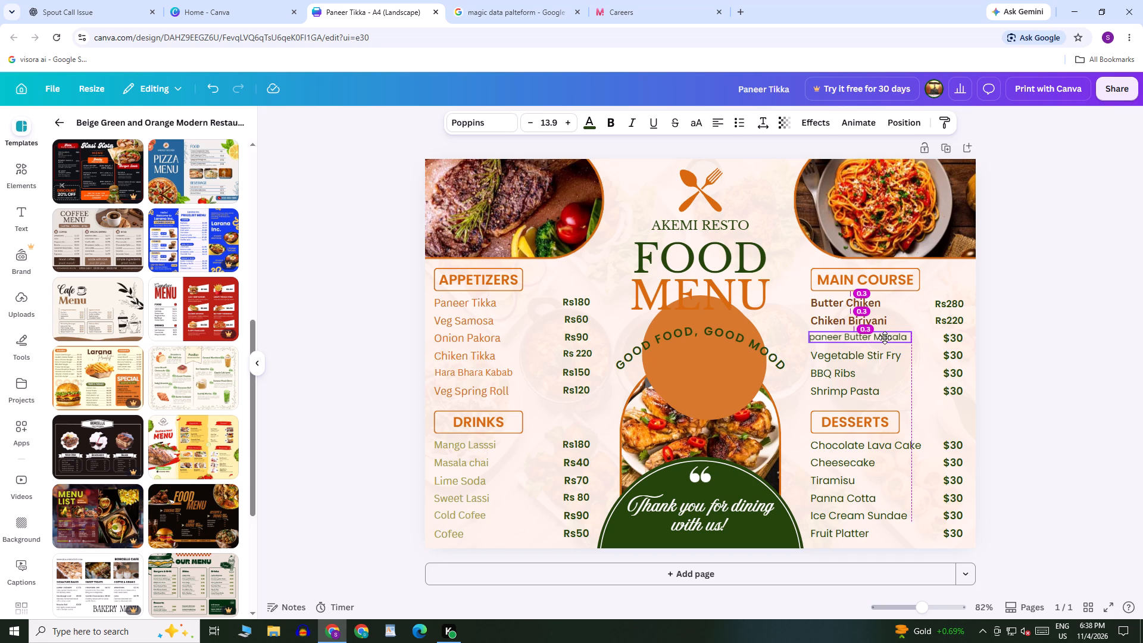
pyautogui.click(1097, 373)
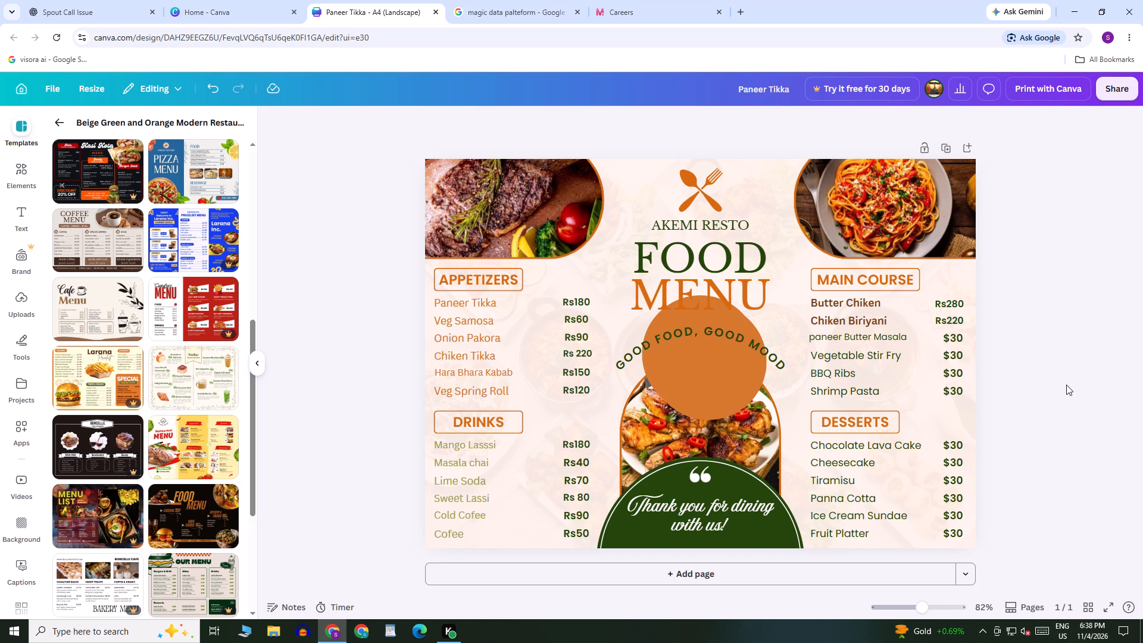
# Format the paneer Butter Masala text in bold Canva Sans and colour it the same brown as the main-course items above.
pyautogui.doubleClick(867, 335)
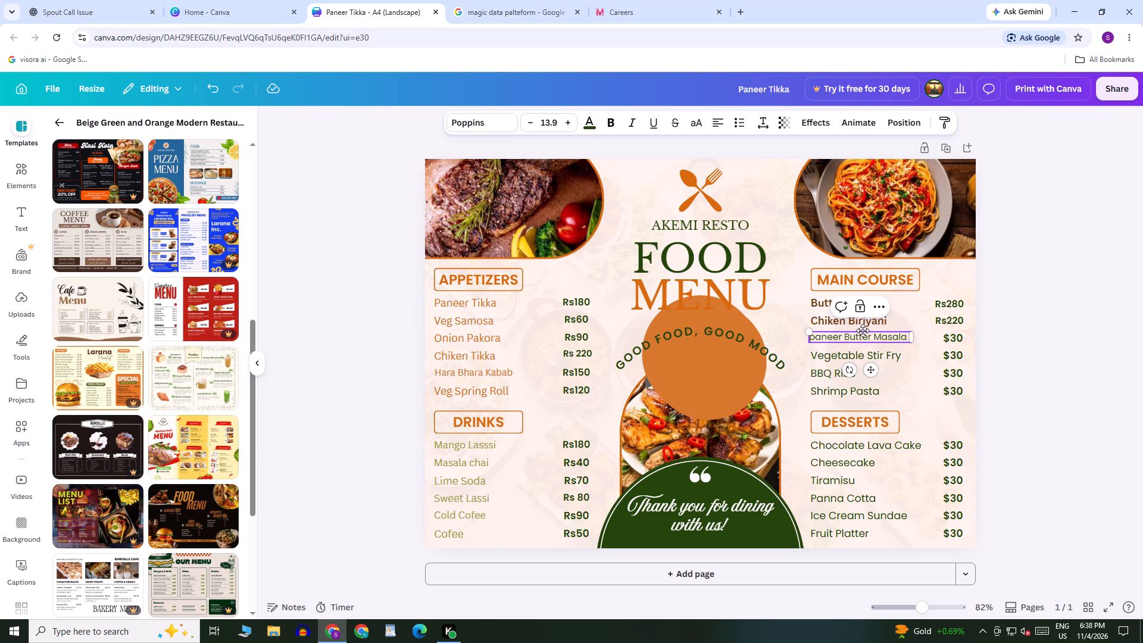
pyautogui.hotkey('ctrl', 'a')
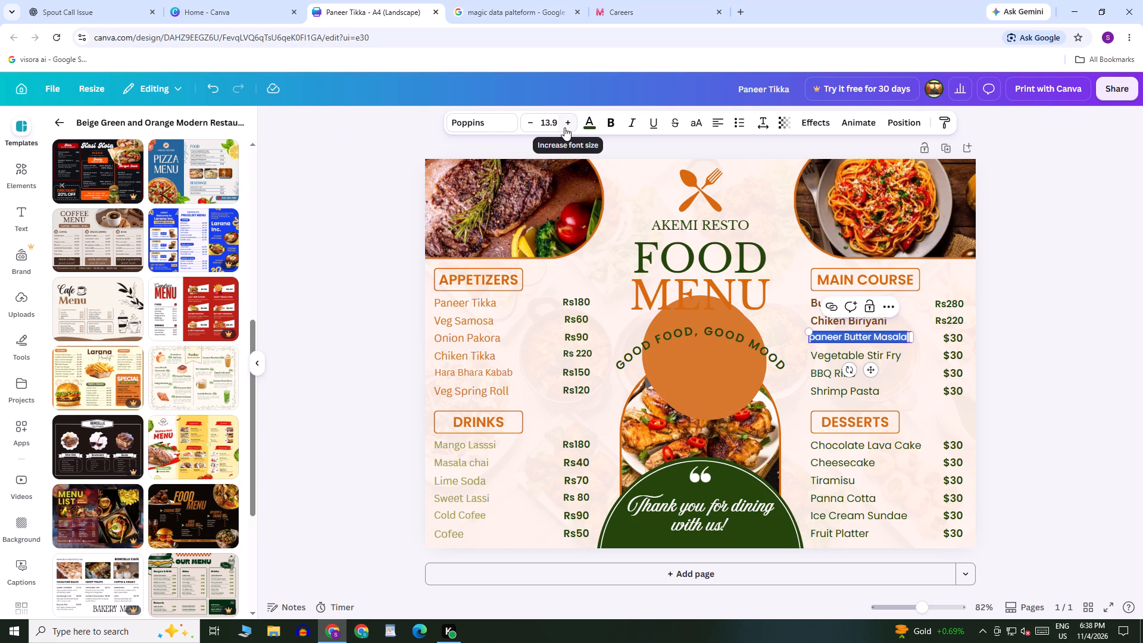
pyautogui.click(496, 126)
pyautogui.click(110, 345)
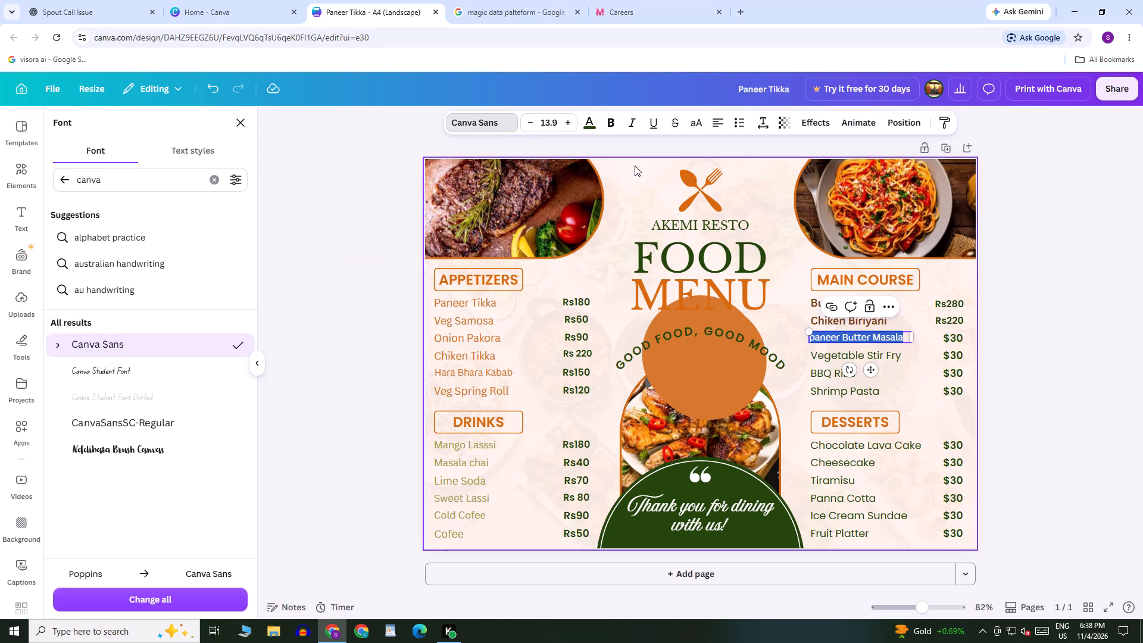
pyautogui.click(608, 127)
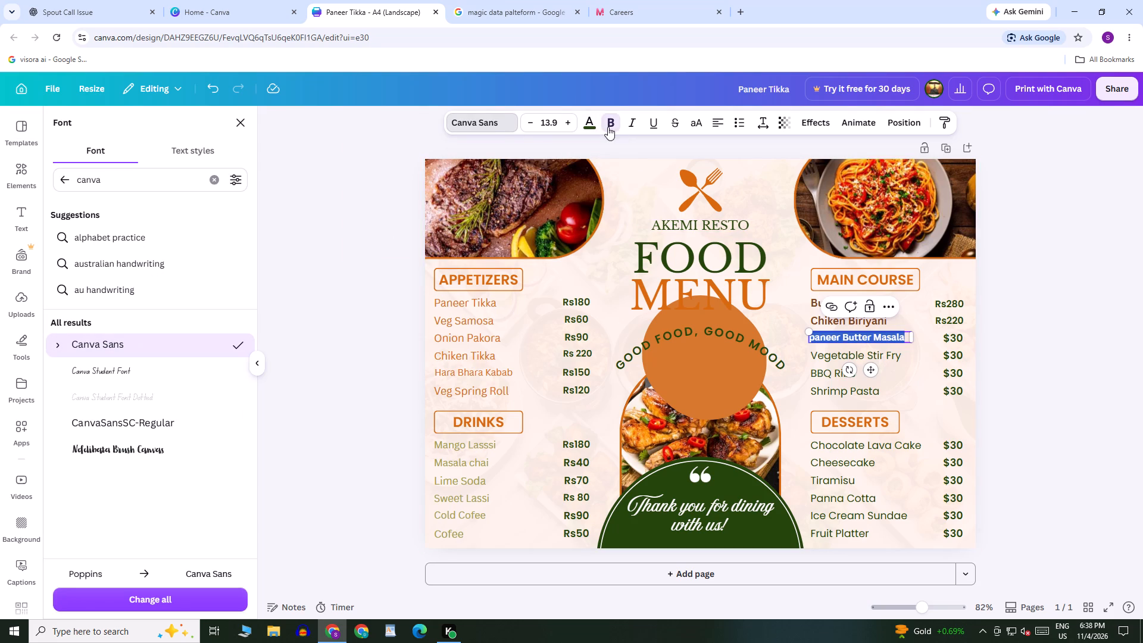
pyautogui.click(588, 120)
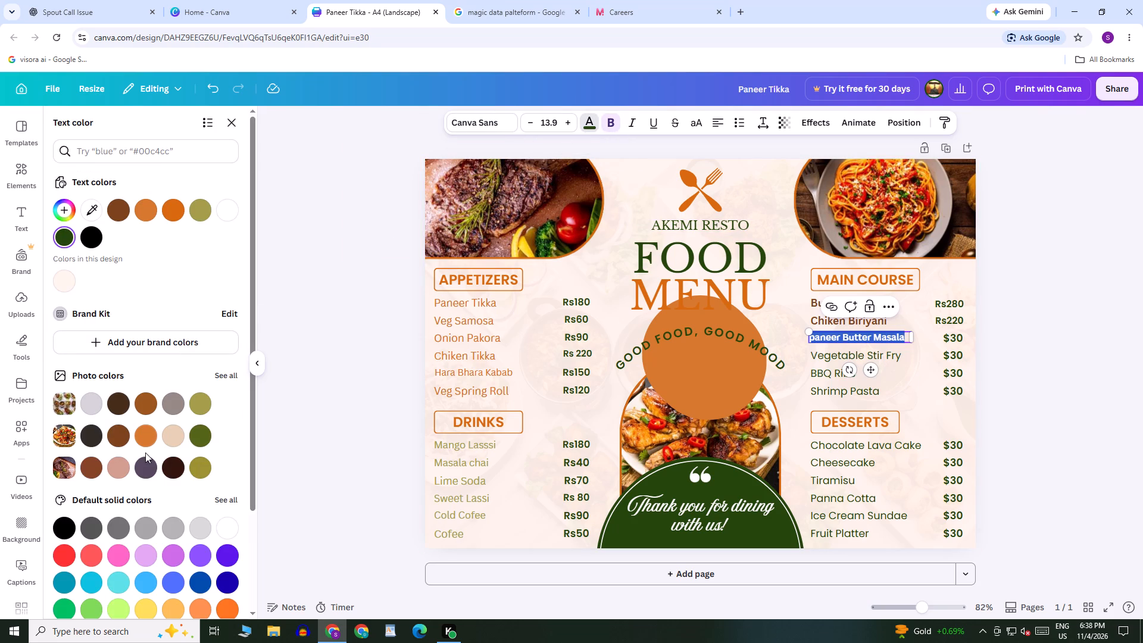
pyautogui.click(120, 437)
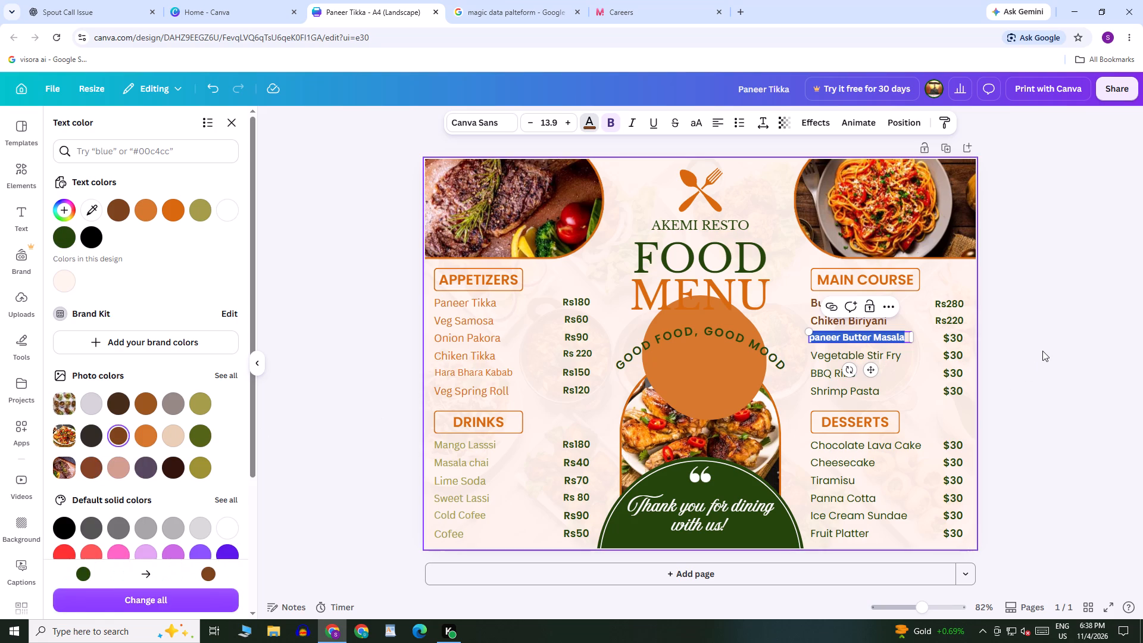
pyautogui.doubleClick(1042, 351)
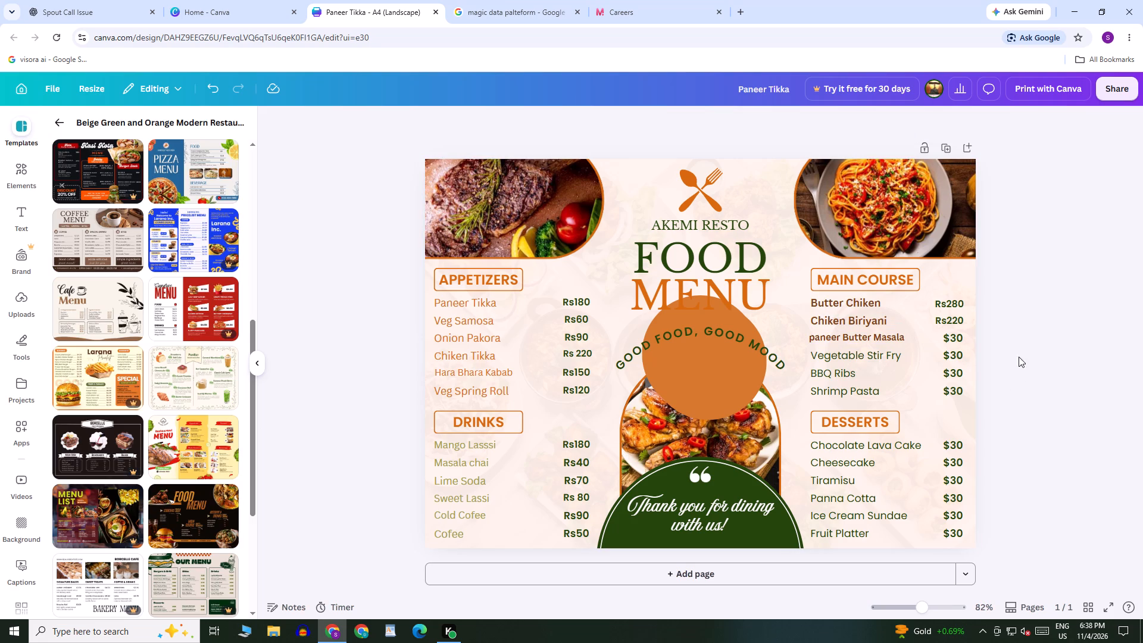
# Replace the paneer Butter Masala price with Rs220 and set its font size to 13.9 so it fits on one line.
pyautogui.doubleClick(960, 341)
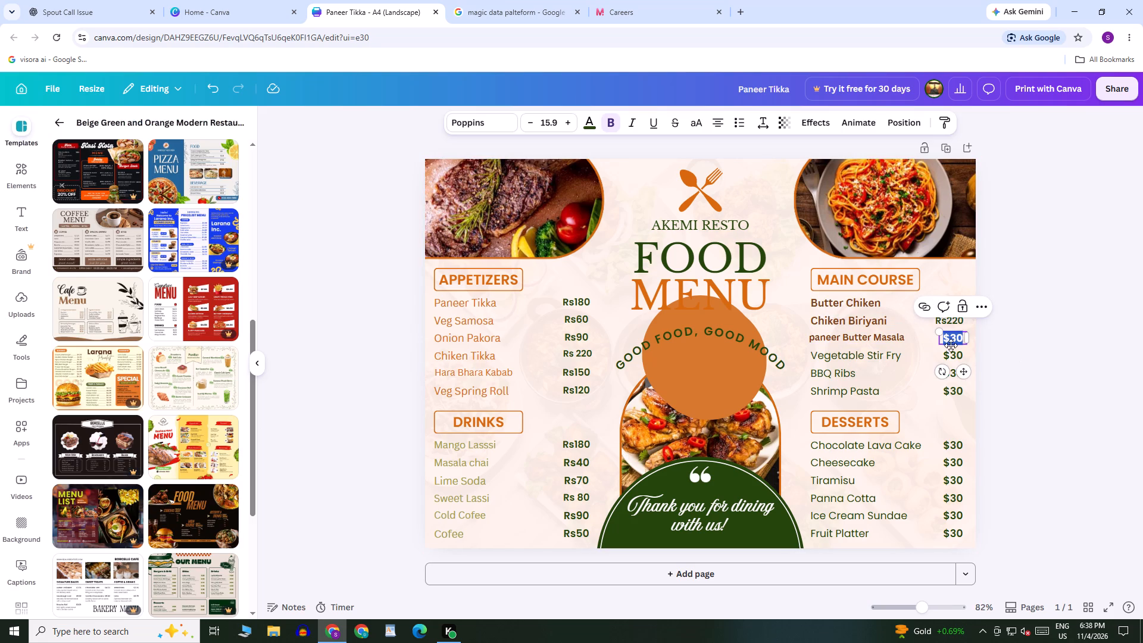
pyautogui.press('BackSpace')
pyautogui.write('Rs')
pyautogui.write('220')
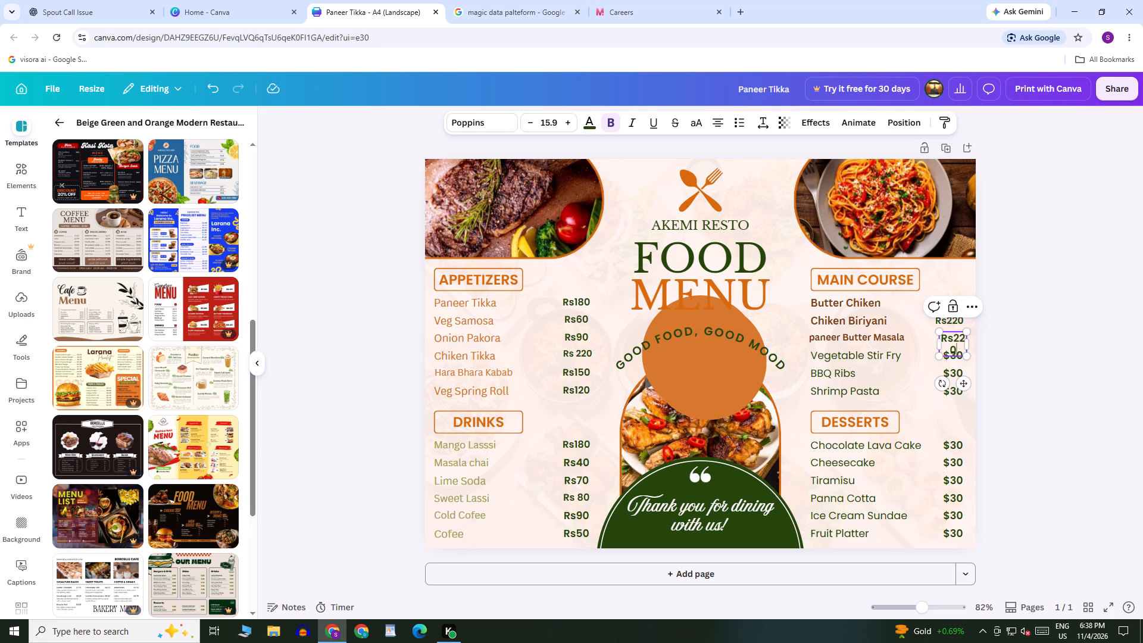
pyautogui.scroll(1, 952, 344)
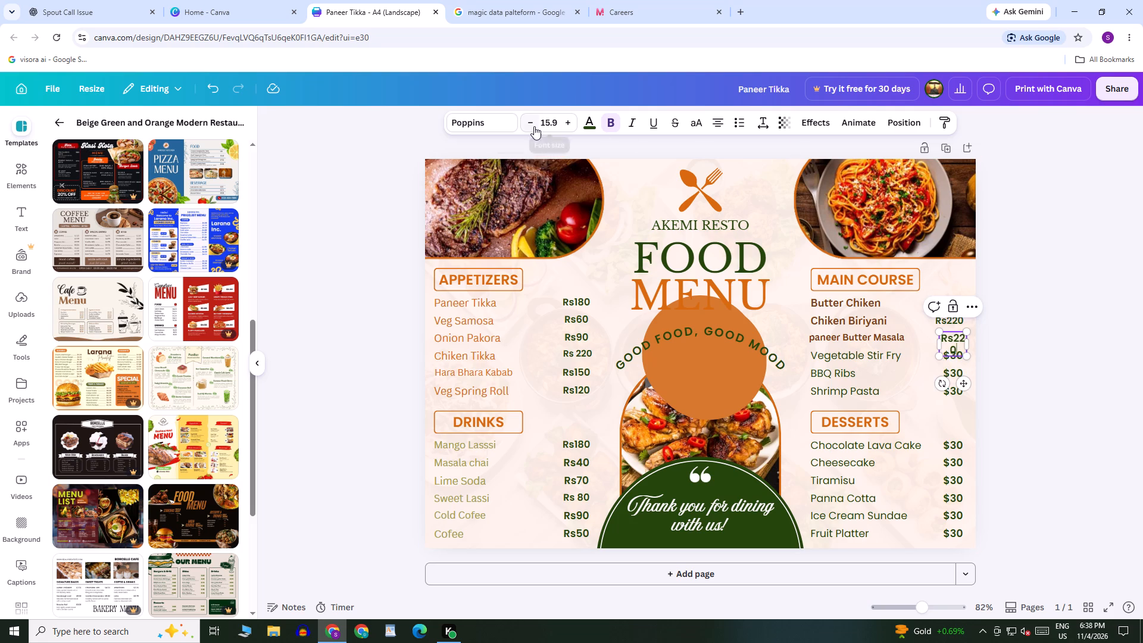
pyautogui.click(531, 126)
pyautogui.click(531, 126)
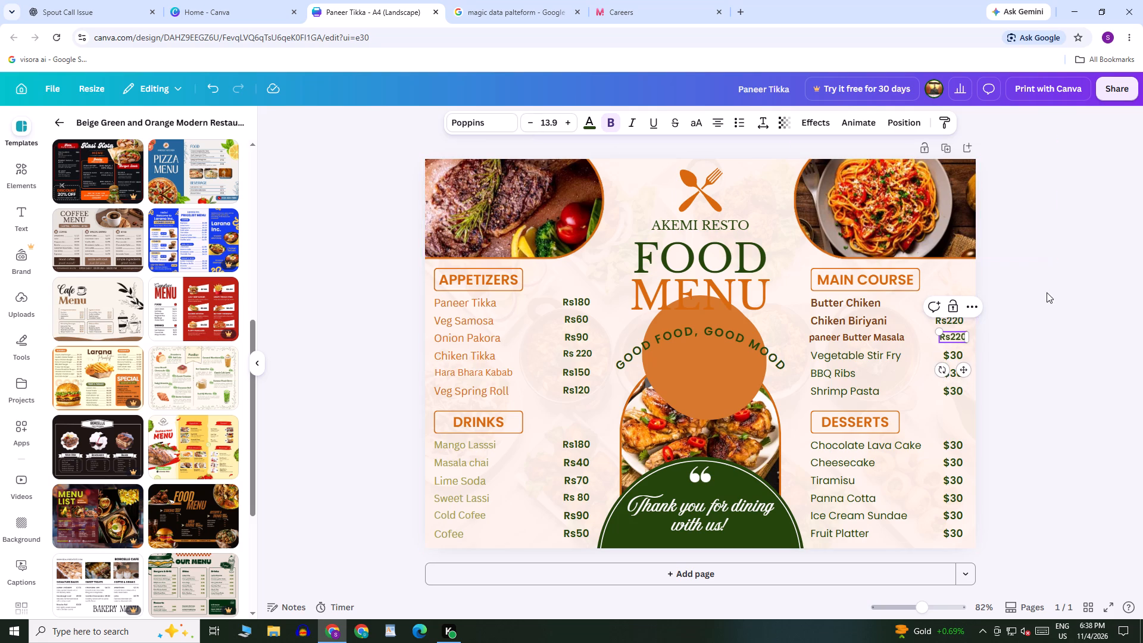
pyautogui.click(1048, 292)
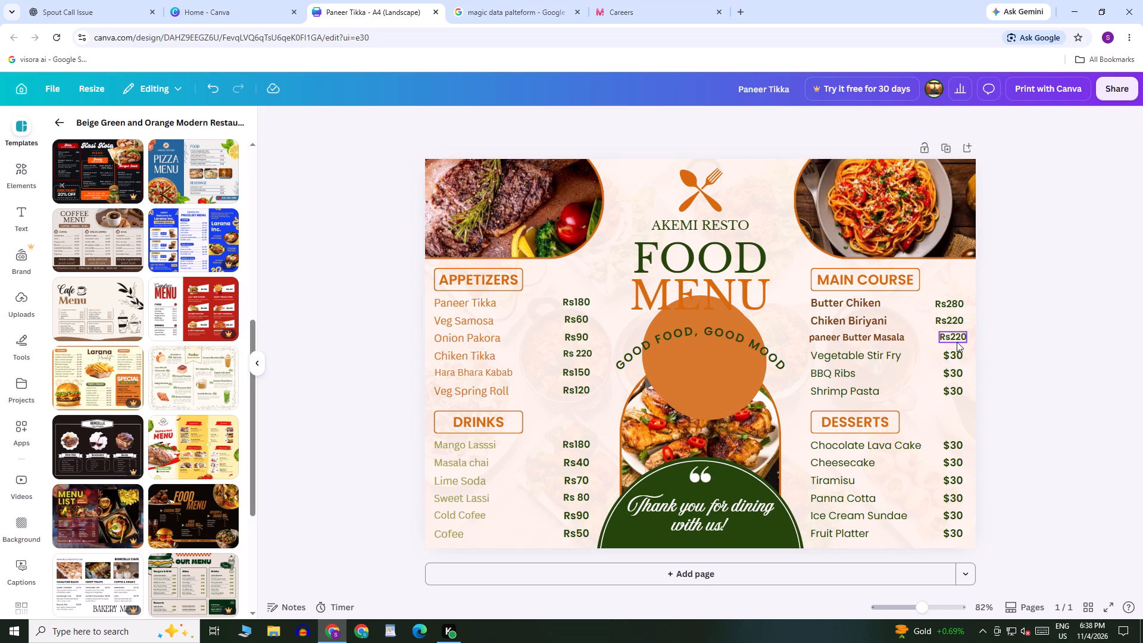
# Move the paneer Butter Masala price slightly left to line up with the Rs220 price above it.
pyautogui.click(957, 339)
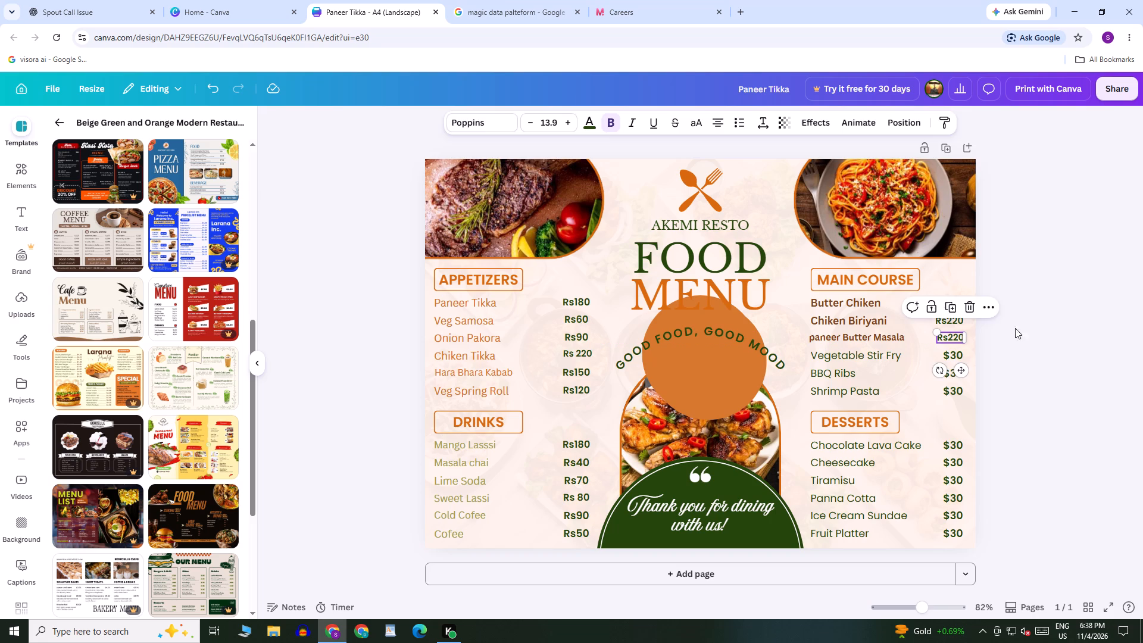
pyautogui.click(1023, 326)
# Clear the Vegetable Stir Fry item name in the main course list.
pyautogui.doubleClick(859, 357)
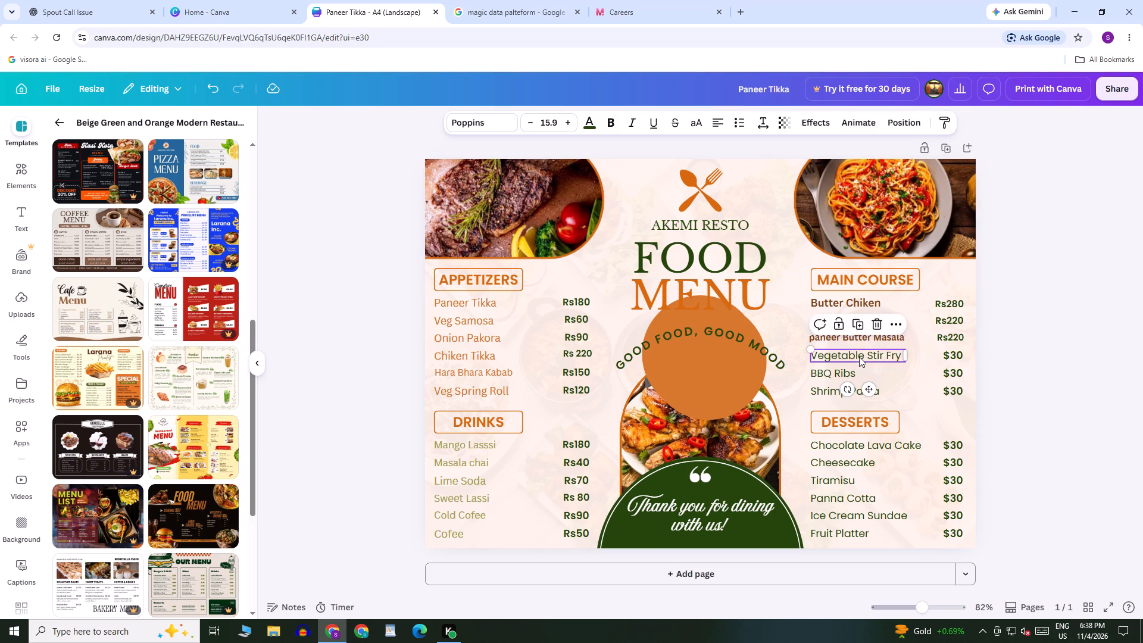
pyautogui.press('BackSpace')
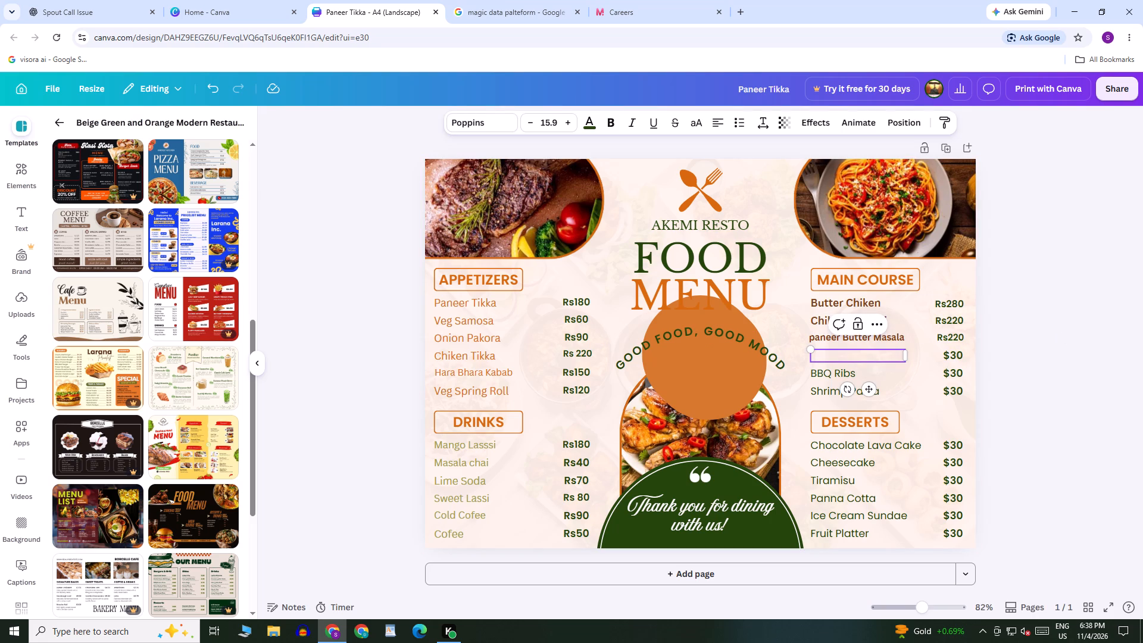
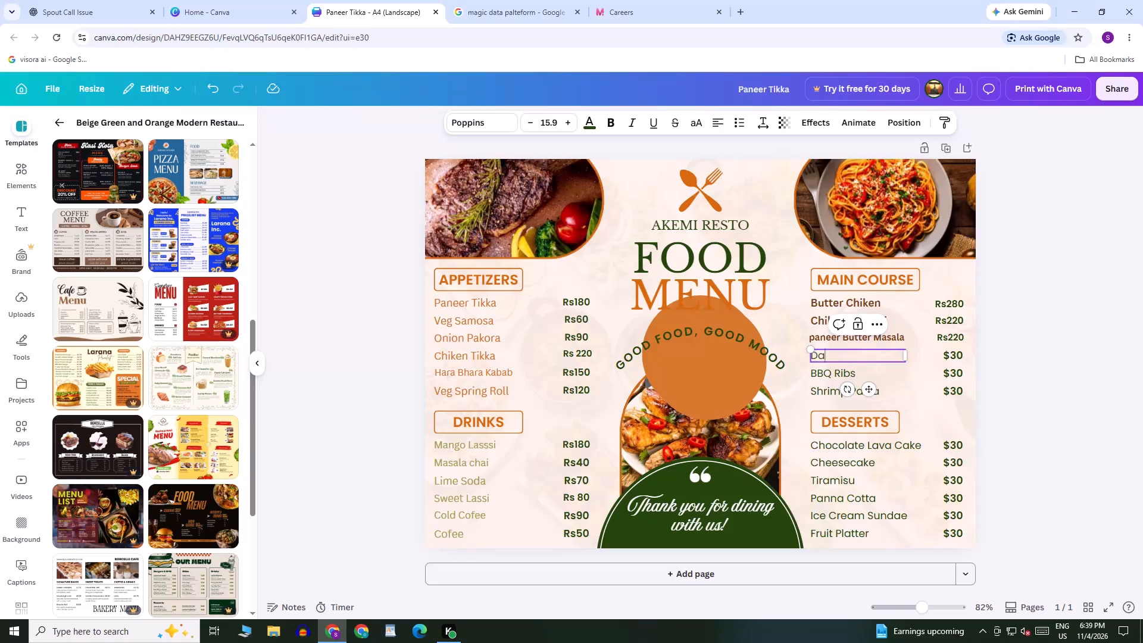
# Enter Dal Makhni as the item name in the cleared fourth row of the main course list.
pyautogui.write('l')
pyautogui.press('space')
pyautogui.write('Makhni')
pyautogui.press('space')
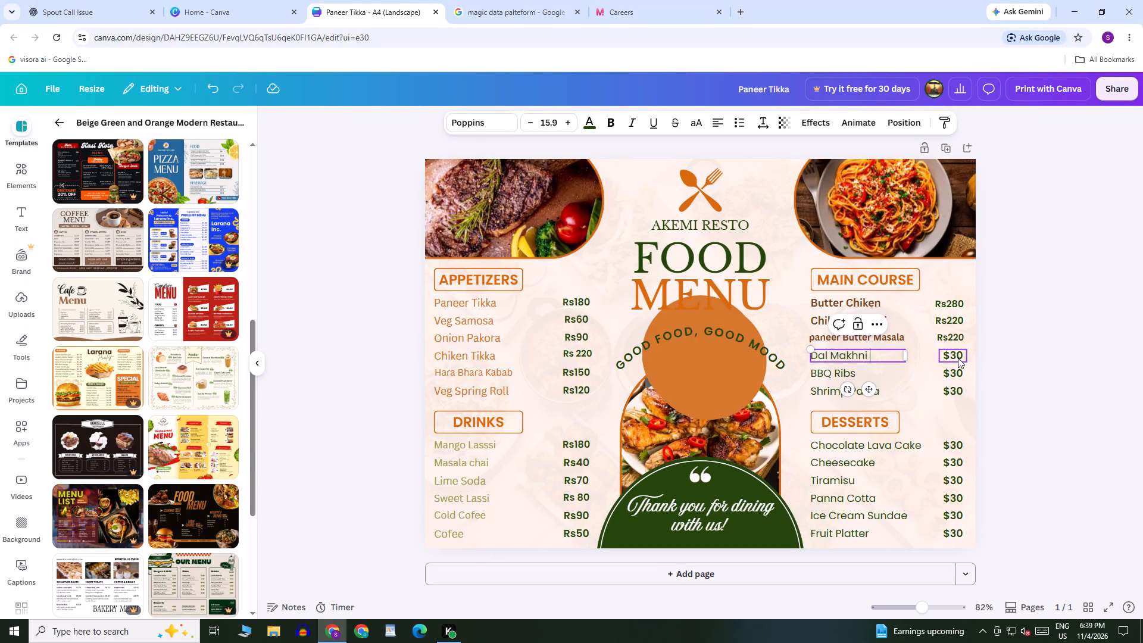
pyautogui.moveTo(868, 355); pyautogui.dragTo(794, 354)
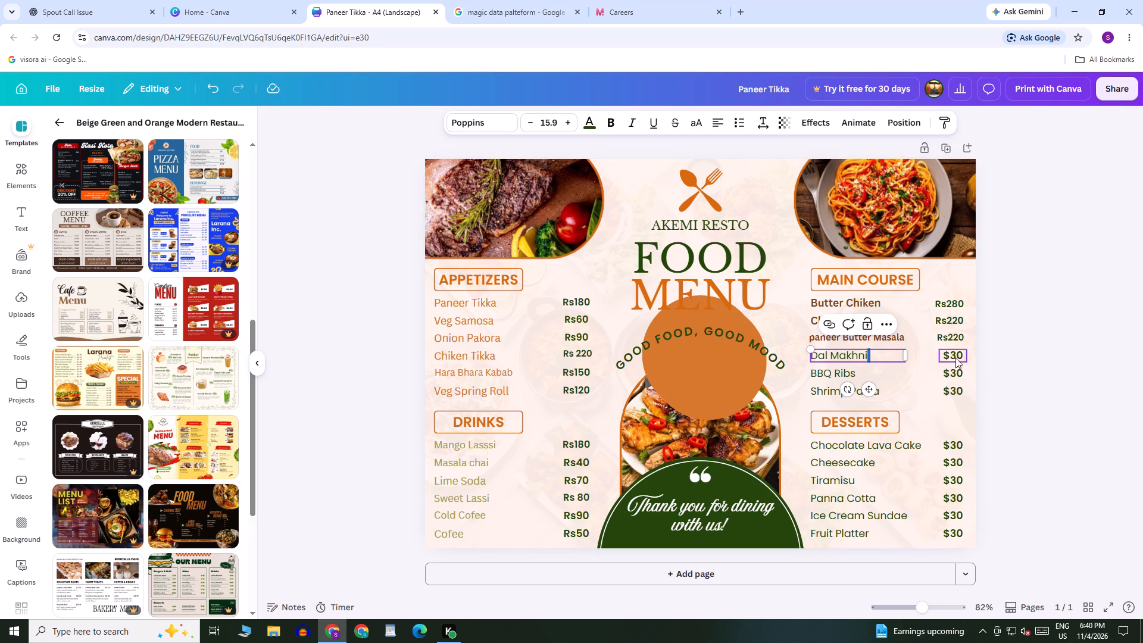
# Replace the Dal Makhni price with Rs180 and set its font size to 14.9 so it fits on one line.
pyautogui.doubleClick(957, 357)
pyautogui.hotkey('shift', 'r')
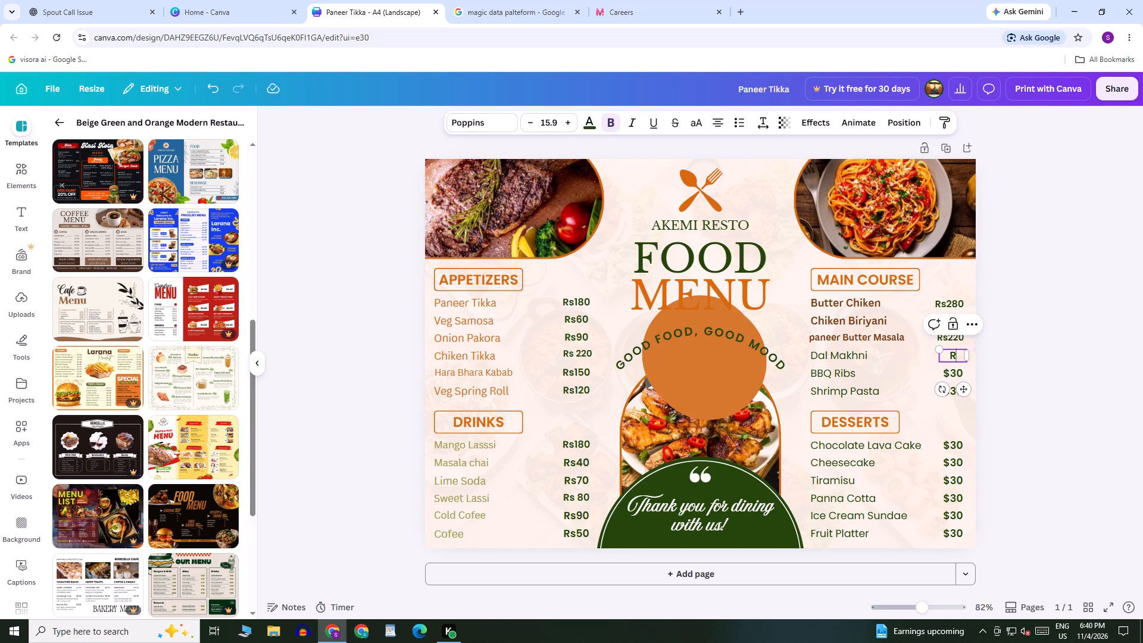
pyautogui.press('s')
pyautogui.write('18')
pyautogui.press('0')
pyautogui.click(530, 123)
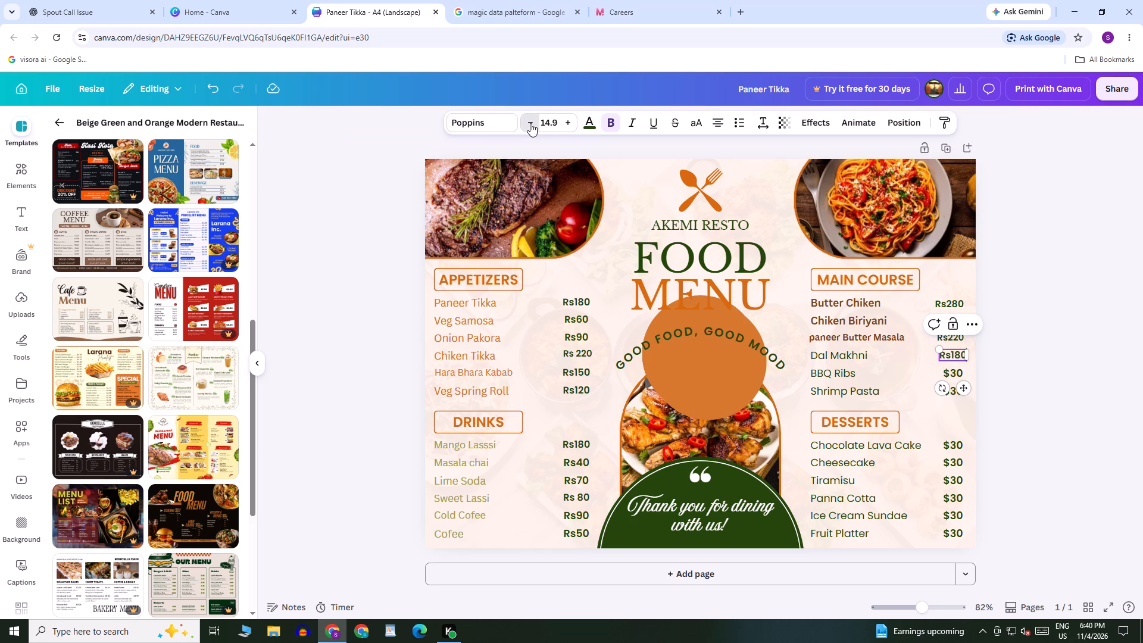
pyautogui.click(978, 295)
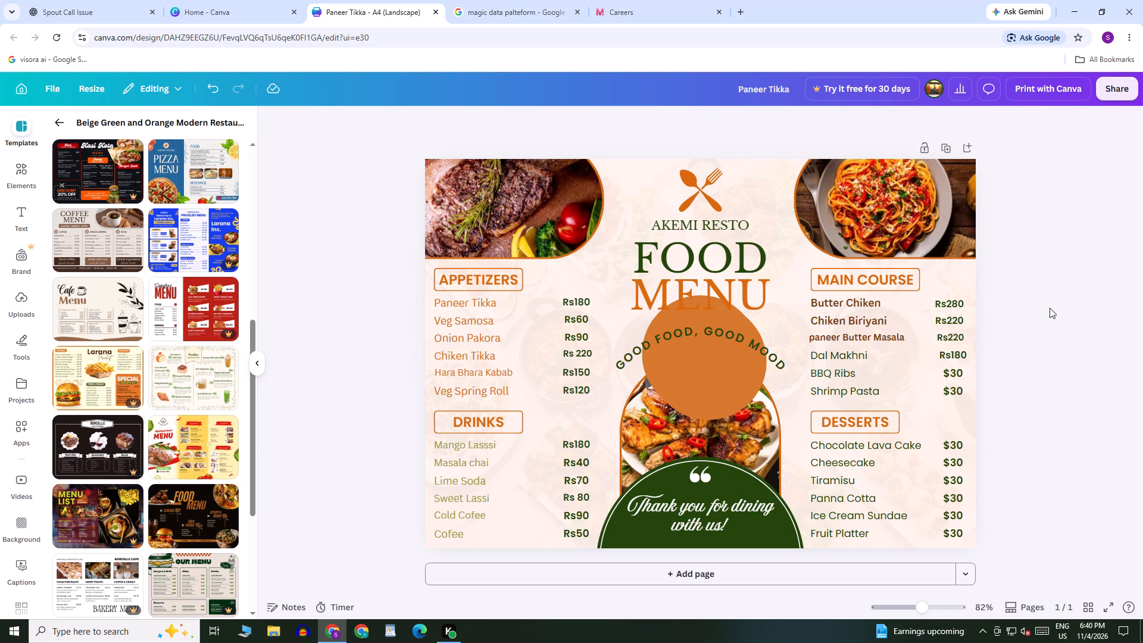
# Format the Dal Makhni text in bold Canva Sans and colour it the same brown as the main-course items above.
pyautogui.doubleClick(846, 357)
pyautogui.moveTo(875, 358); pyautogui.dragTo(813, 361)
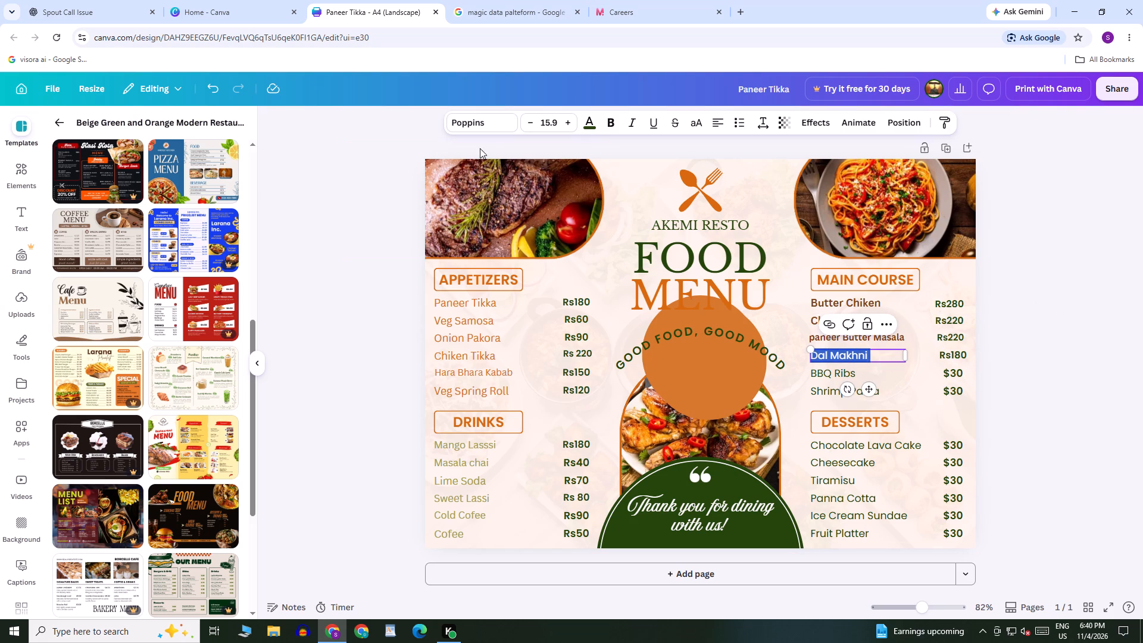
pyautogui.click(474, 121)
pyautogui.click(117, 345)
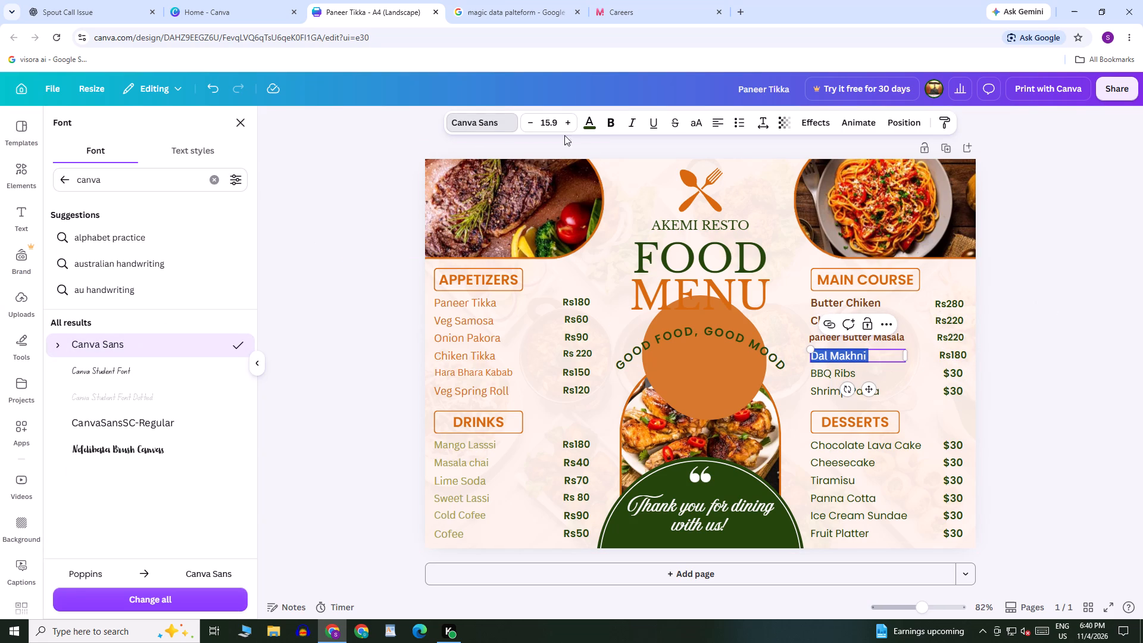
pyautogui.click(613, 124)
pyautogui.click(592, 126)
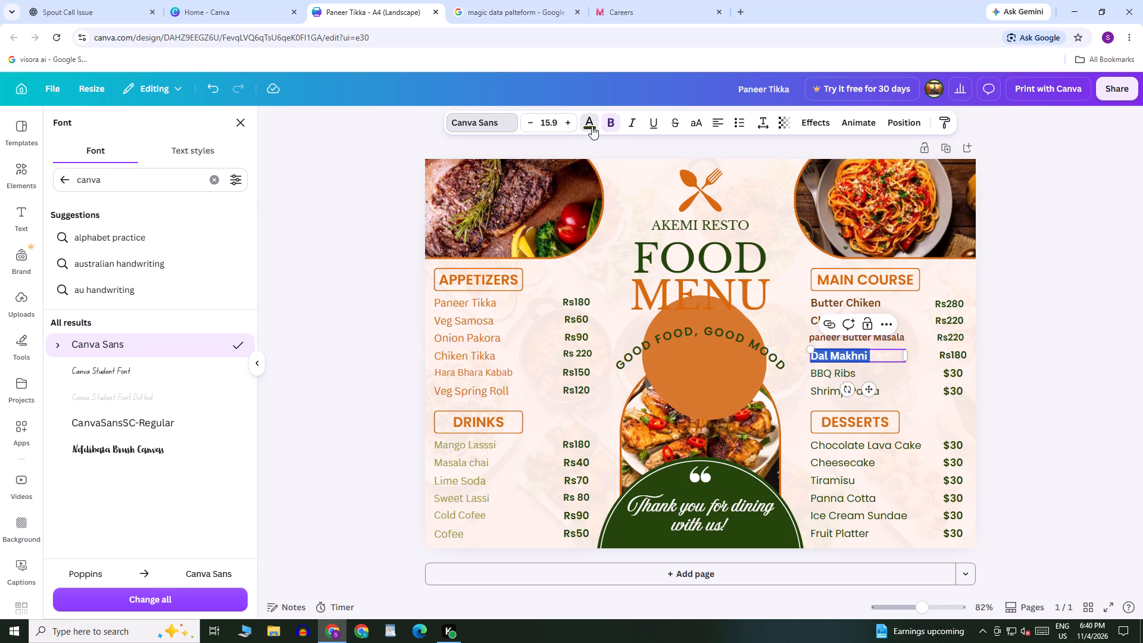
pyautogui.click(124, 436)
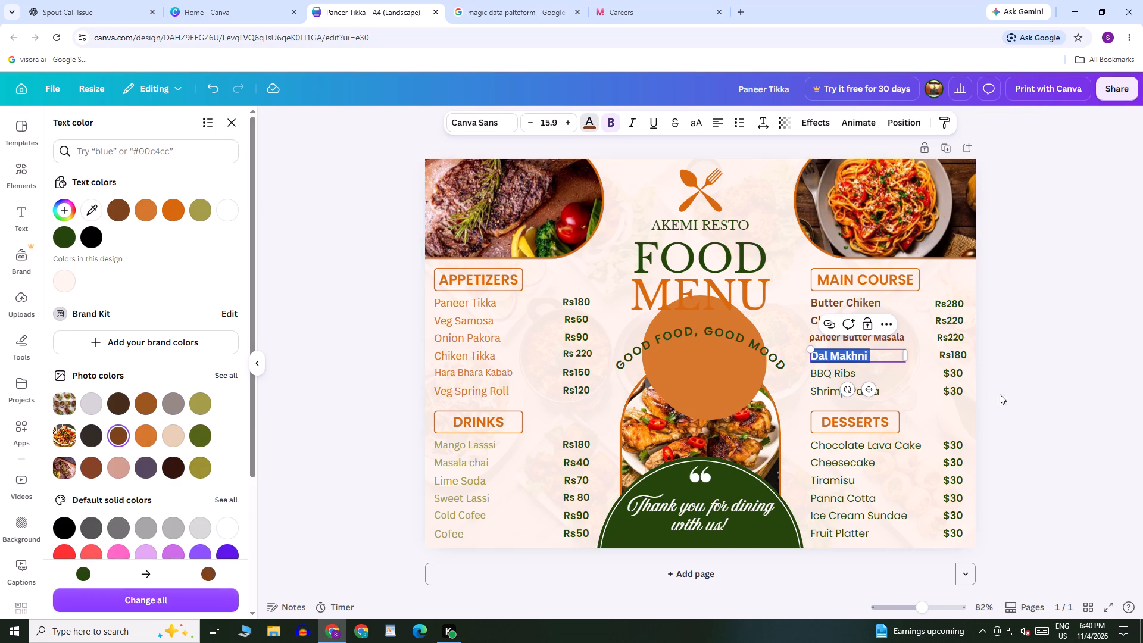
# Replace the BBQ Ribs item name with Veg Pulao and set its font size to 13.9 so it fits on one line.
pyautogui.click(807, 370)
pyautogui.doubleClick(817, 372)
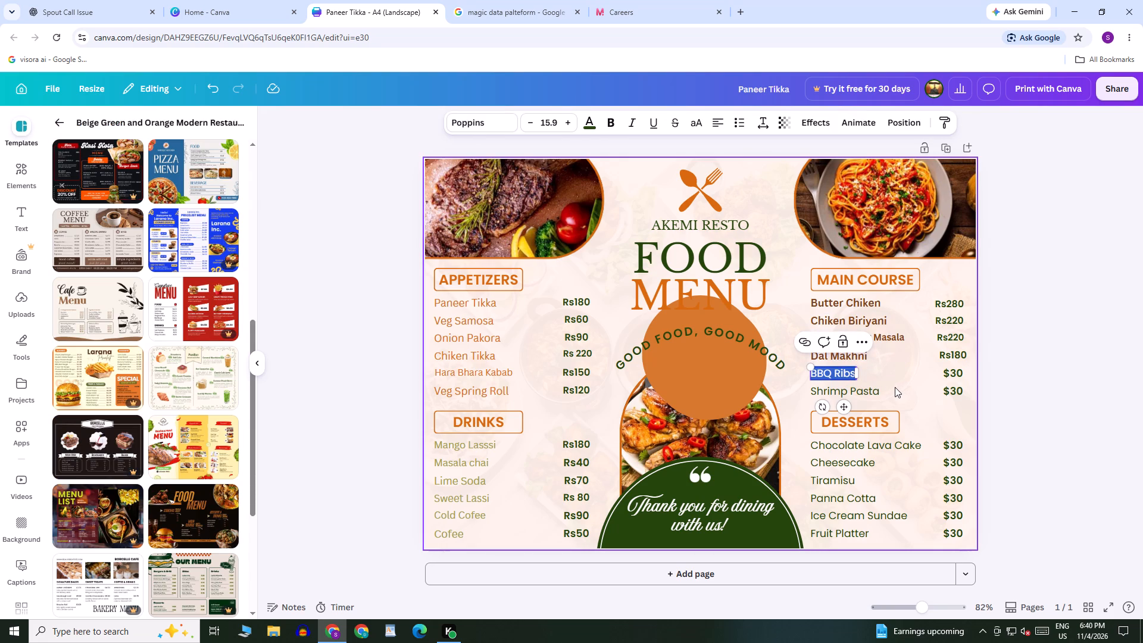
pyautogui.press('BackSpace')
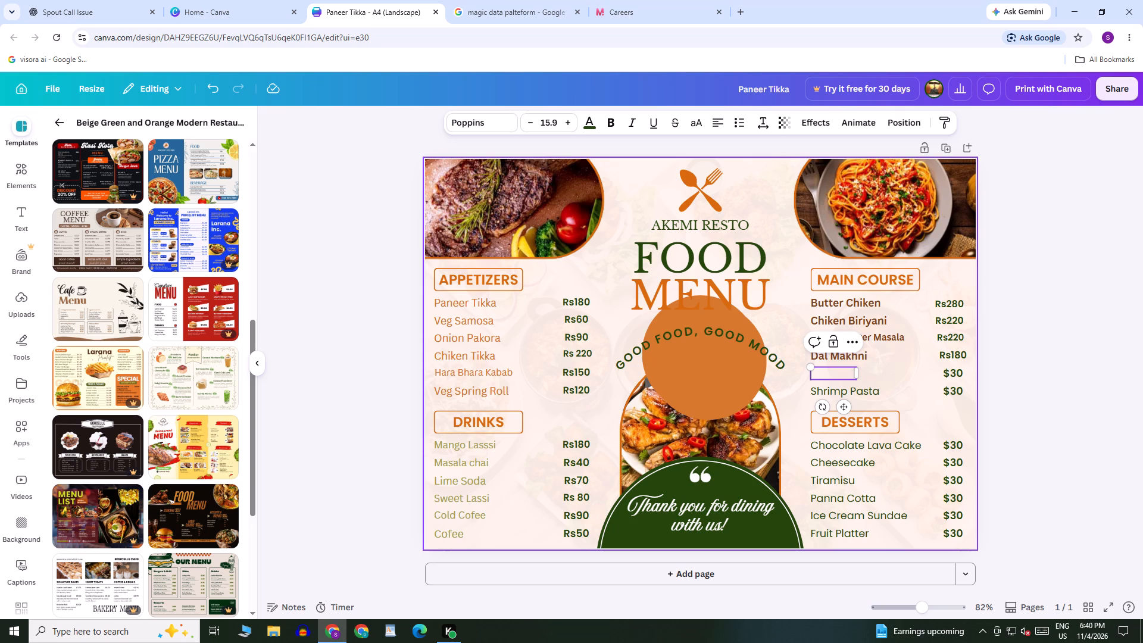
pyautogui.hotkey('shift', 'v')
pyautogui.press('e')
pyautogui.press('g')
pyautogui.press('space')
pyautogui.write('Pulao')
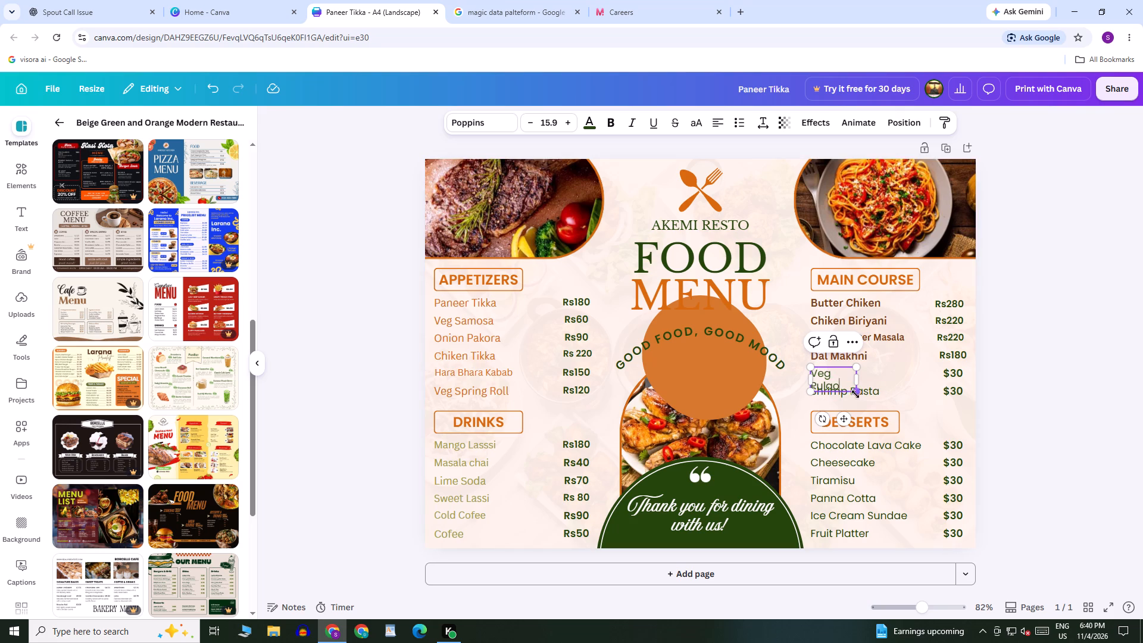
pyautogui.click(526, 126)
pyautogui.click(526, 126)
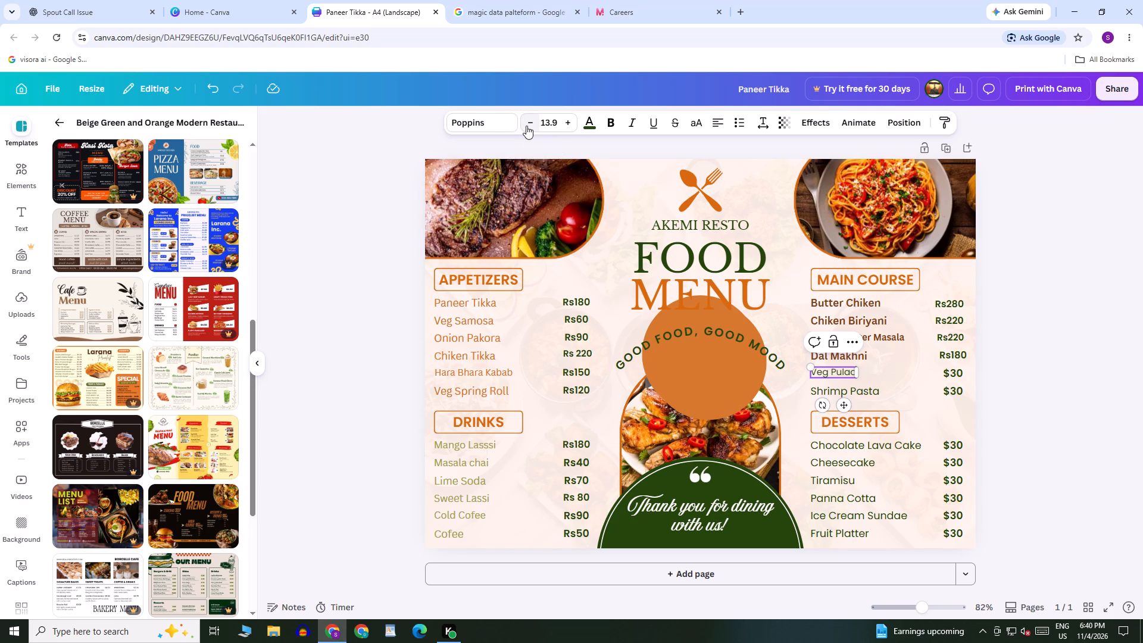
pyautogui.click(1087, 380)
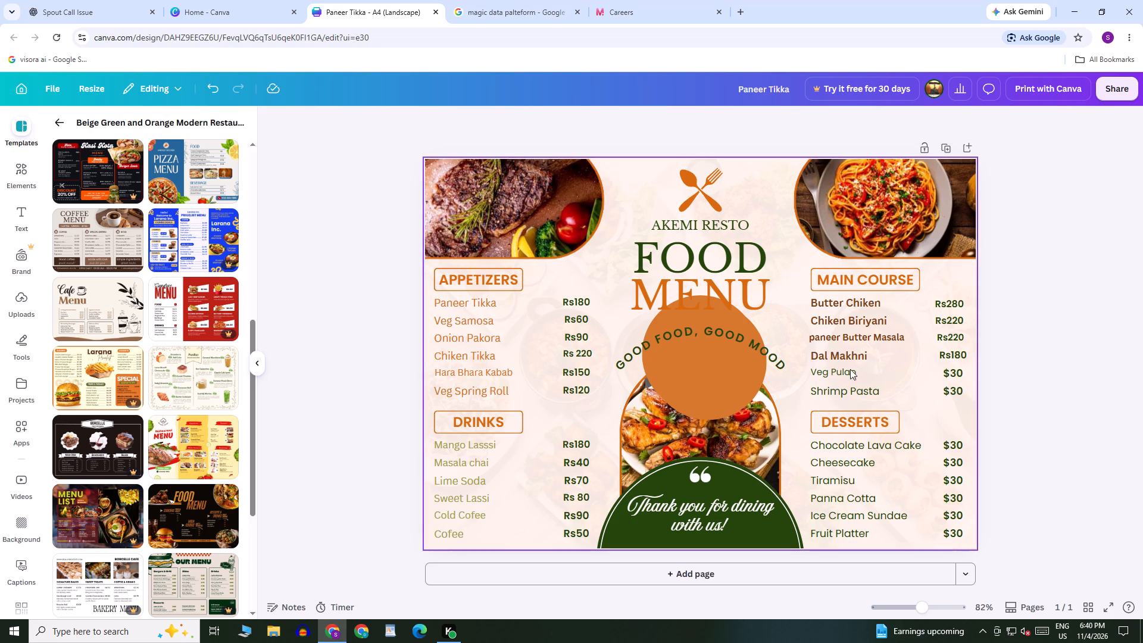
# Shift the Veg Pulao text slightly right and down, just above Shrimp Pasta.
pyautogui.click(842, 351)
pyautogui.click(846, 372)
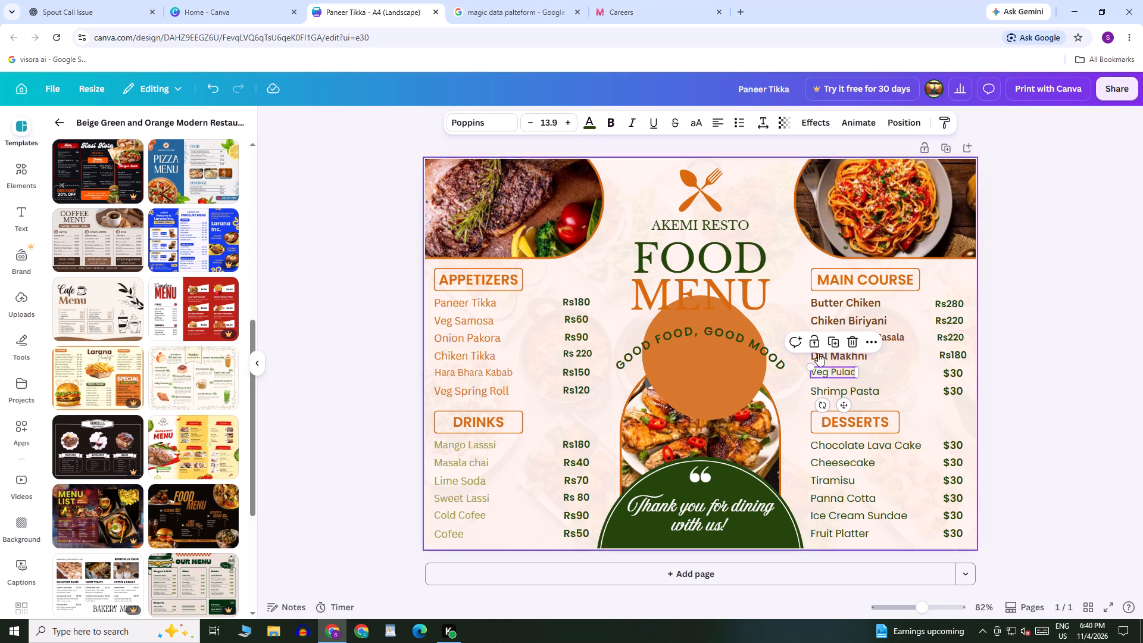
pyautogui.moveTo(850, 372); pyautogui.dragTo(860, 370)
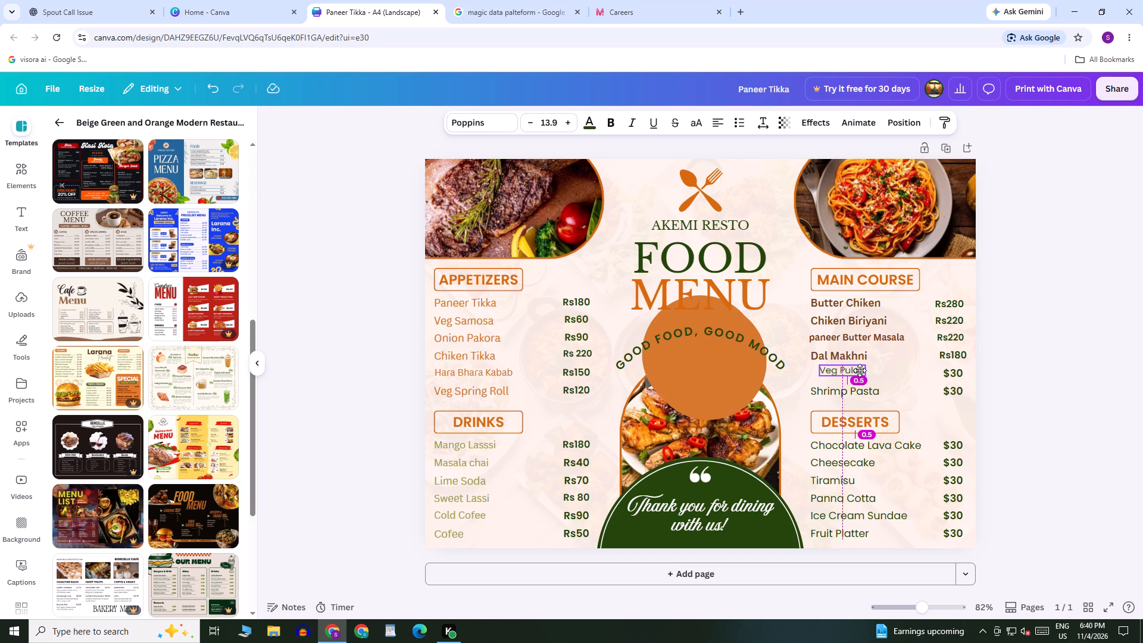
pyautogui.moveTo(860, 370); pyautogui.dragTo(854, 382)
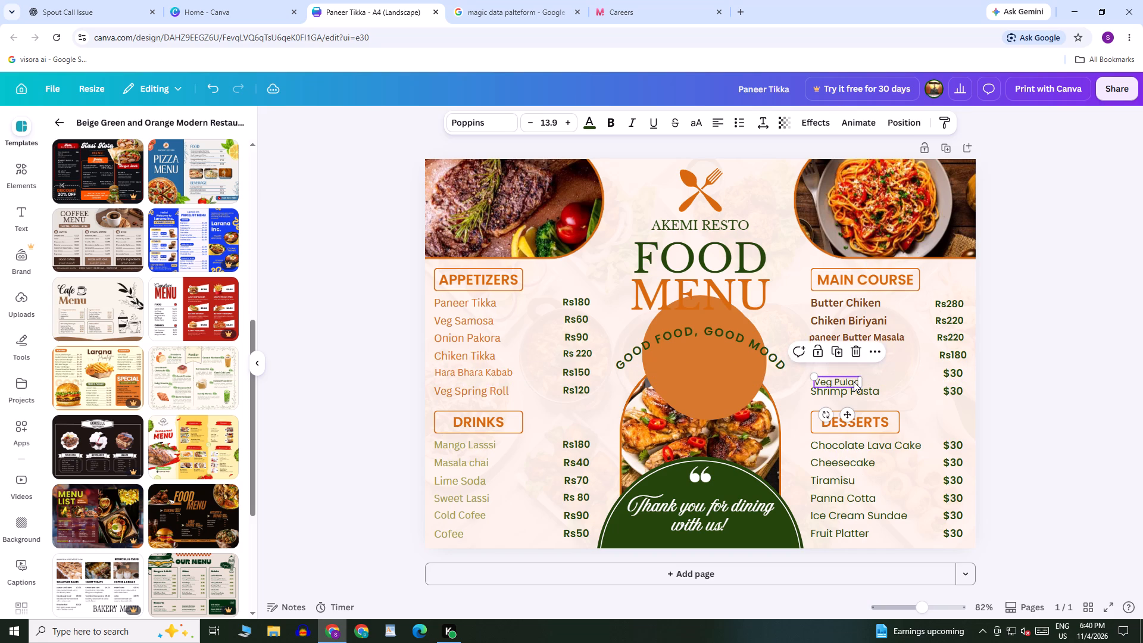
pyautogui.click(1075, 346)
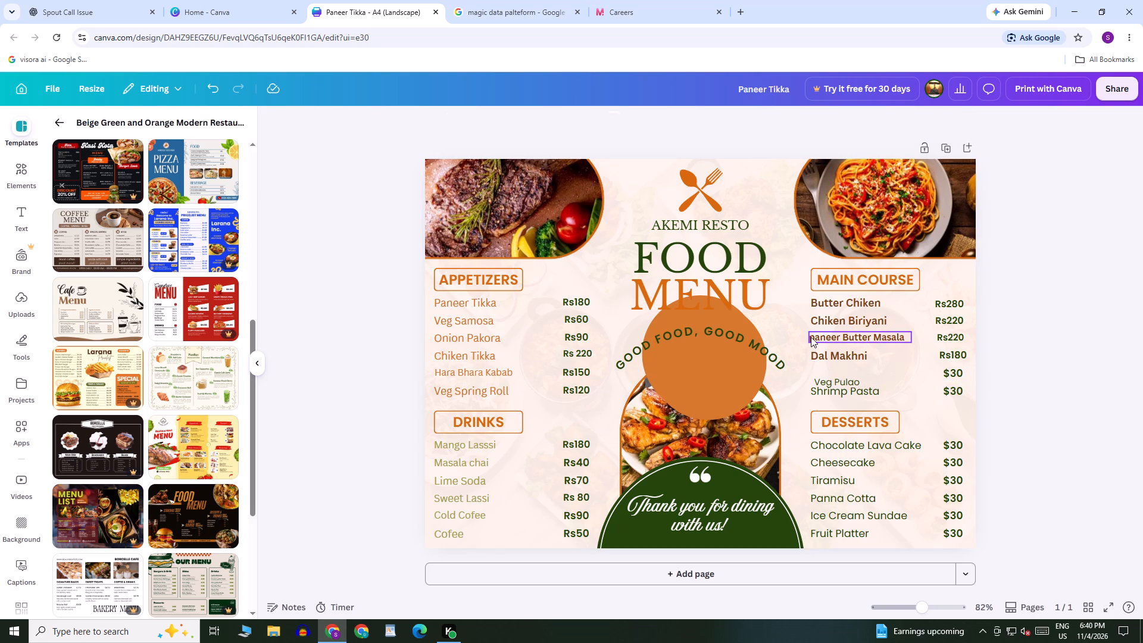
# Capitalise the first letter of paneer Butter Masala so the item reads Paneer Butter Masala.
pyautogui.doubleClick(811, 337)
pyautogui.click(811, 337)
pyautogui.click(815, 339)
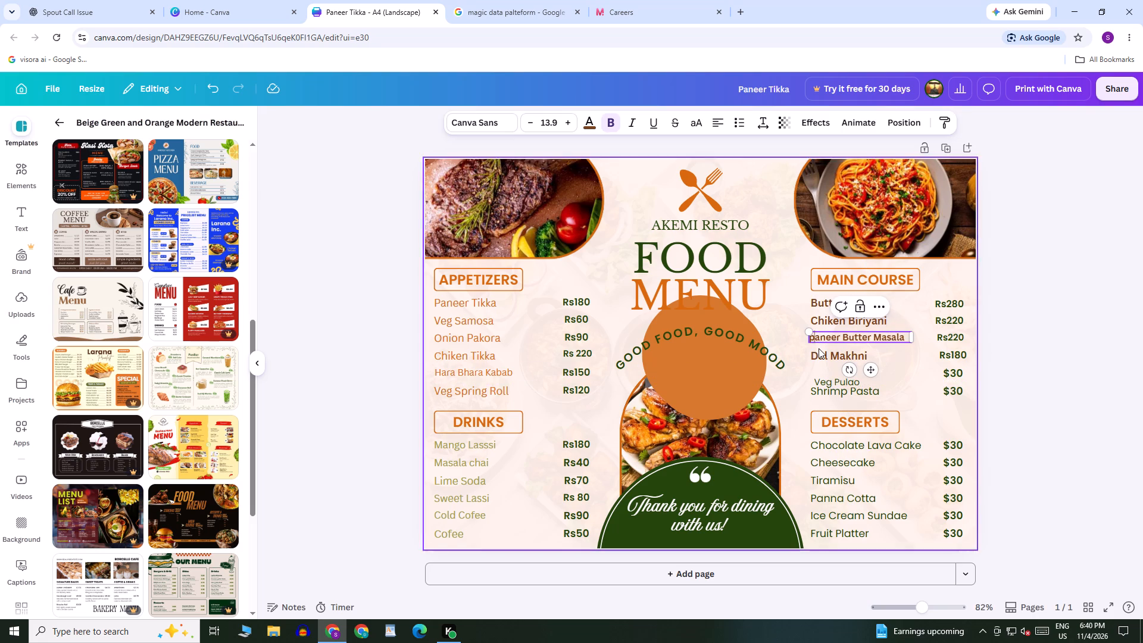
pyautogui.press('BackSpace')
pyautogui.hotkey('shift', 'p')
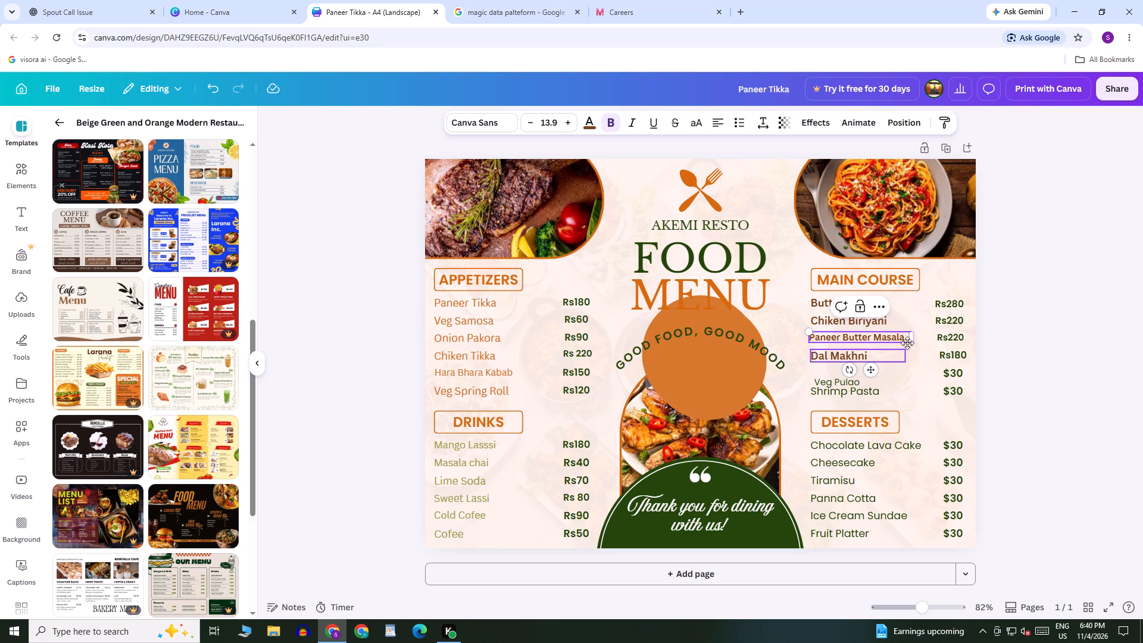
pyautogui.click(1072, 330)
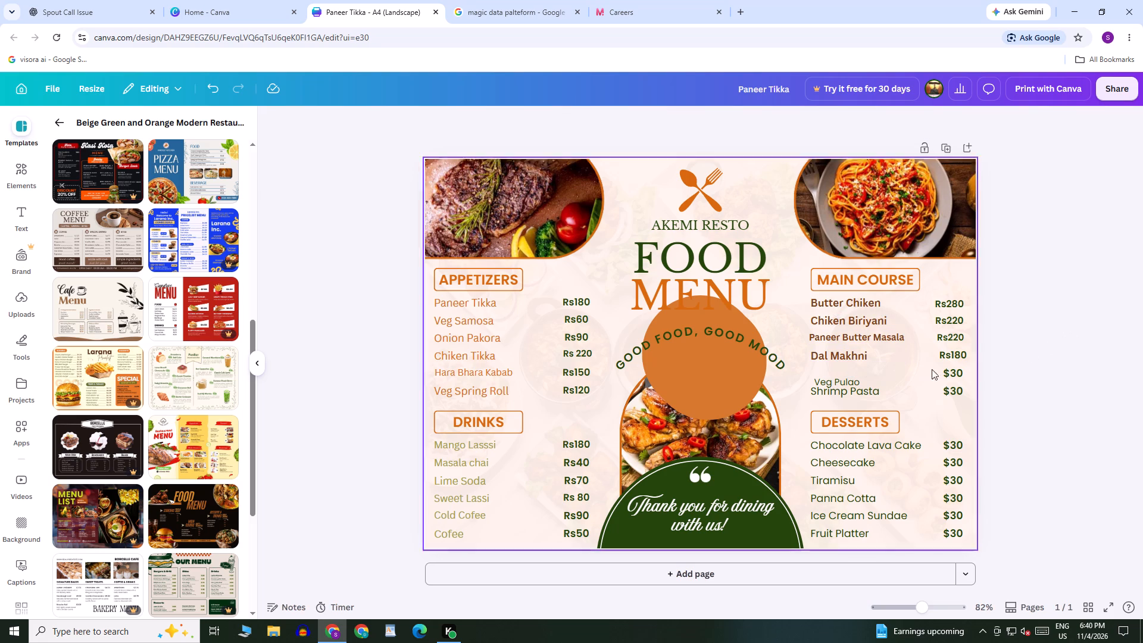
# Nudge the Chiken Biriyani text slightly left to line up with Paneer Butter Masala below it.
pyautogui.click(867, 324)
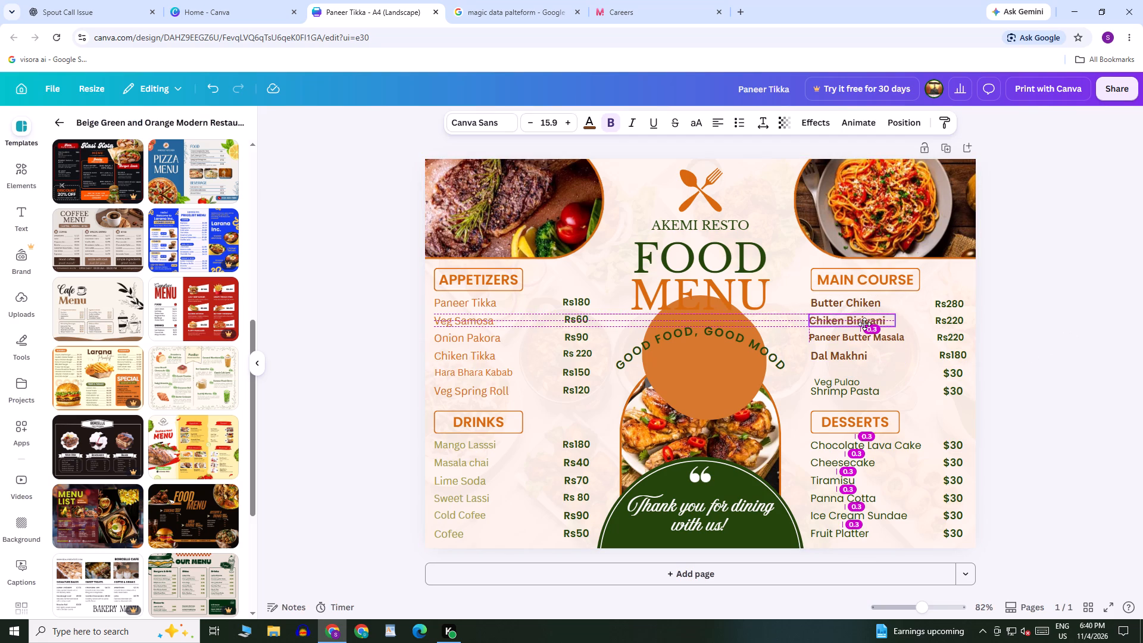
pyautogui.click(1045, 320)
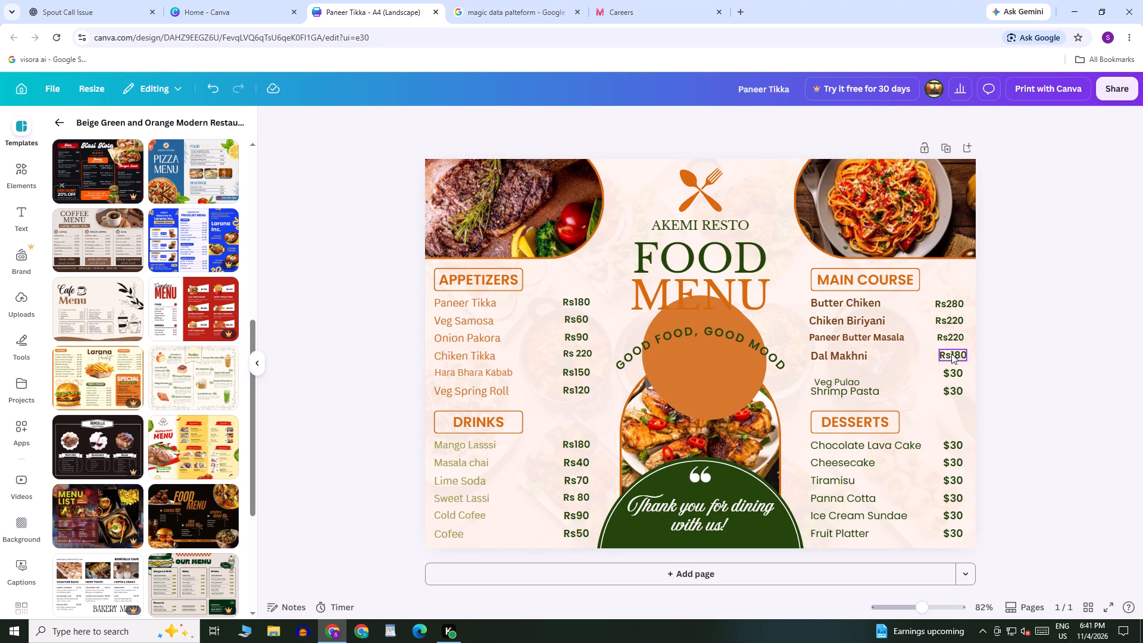
# Move the Veg Pulao text up level with its $30 price, then enlarge it and align its left edge with the item names above.
pyautogui.moveTo(853, 381); pyautogui.dragTo(852, 377)
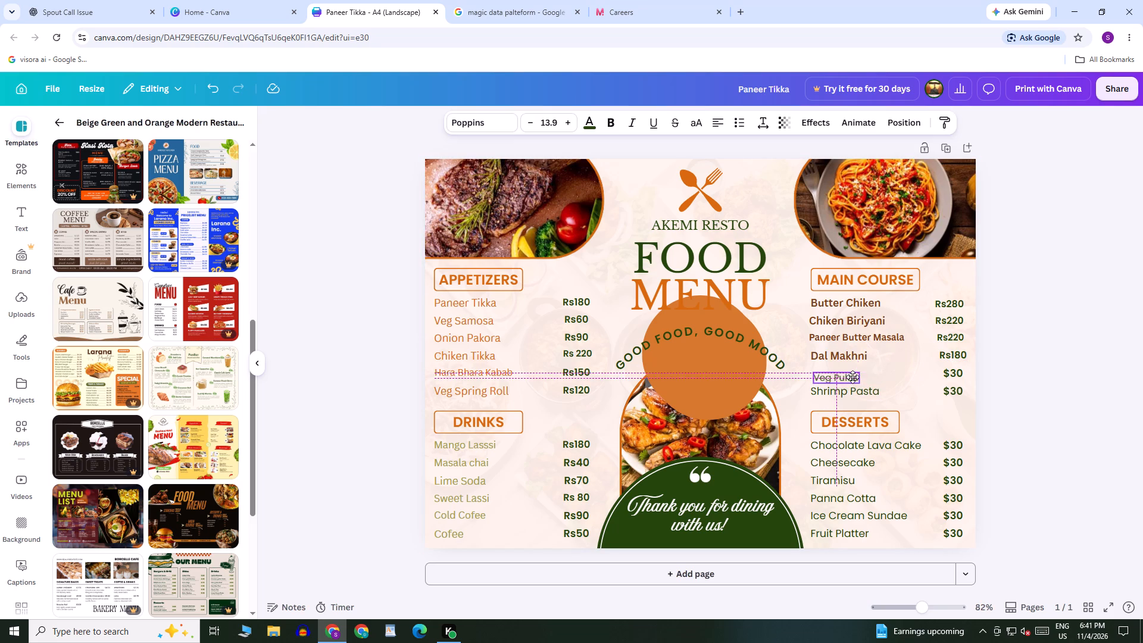
pyautogui.moveTo(852, 377); pyautogui.dragTo(860, 372)
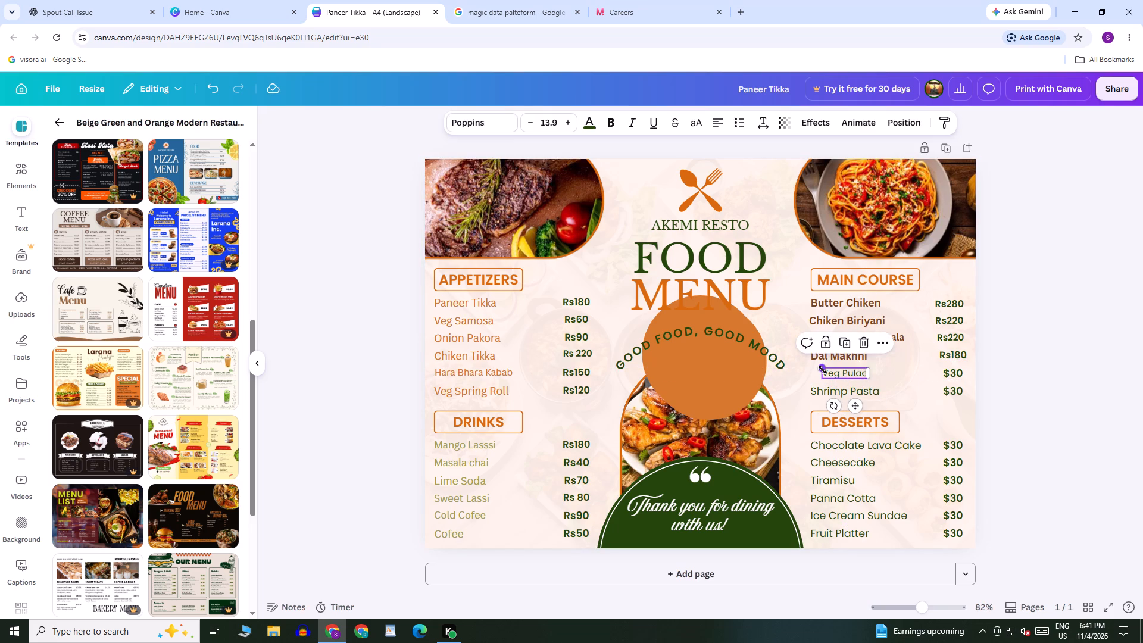
pyautogui.moveTo(822, 370); pyautogui.dragTo(805, 367)
pyautogui.moveTo(842, 370); pyautogui.dragTo(848, 372)
# Set the Veg Pulao text's font size to 15.1.
pyautogui.click(532, 127)
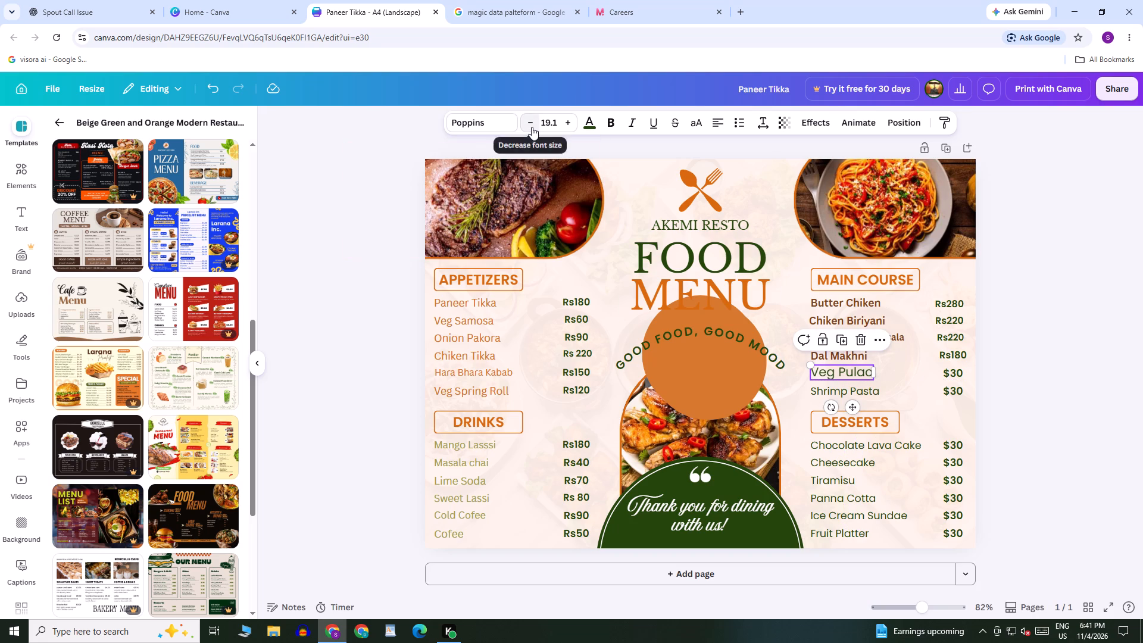
pyautogui.click(532, 127)
pyautogui.click(532, 127)
pyautogui.click(532, 127)
pyautogui.click(532, 127)
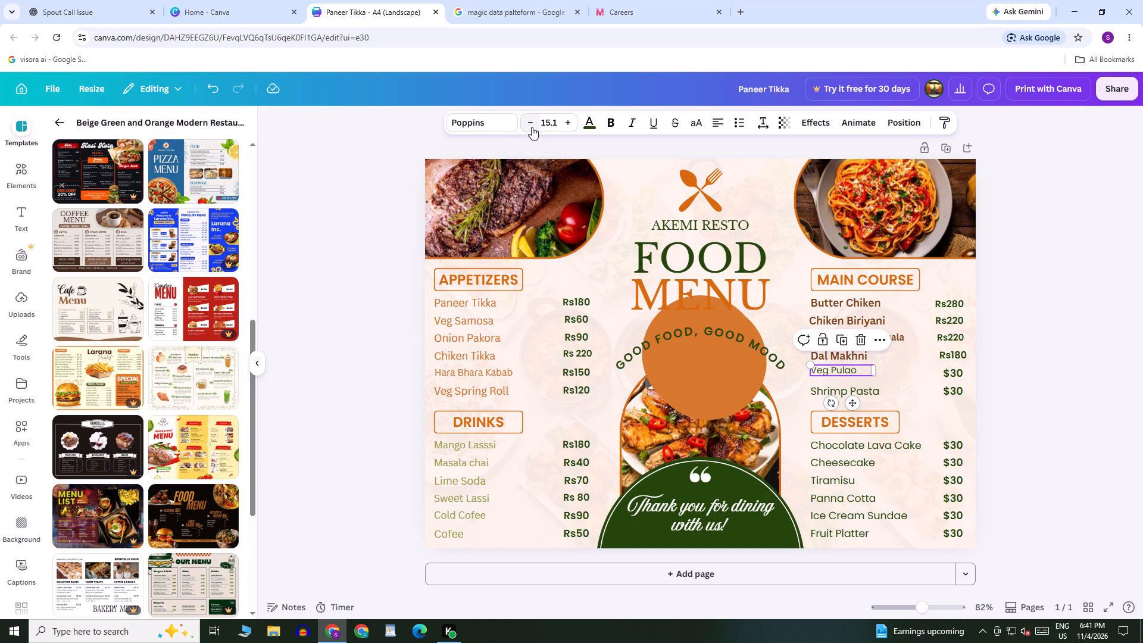
pyautogui.click(571, 127)
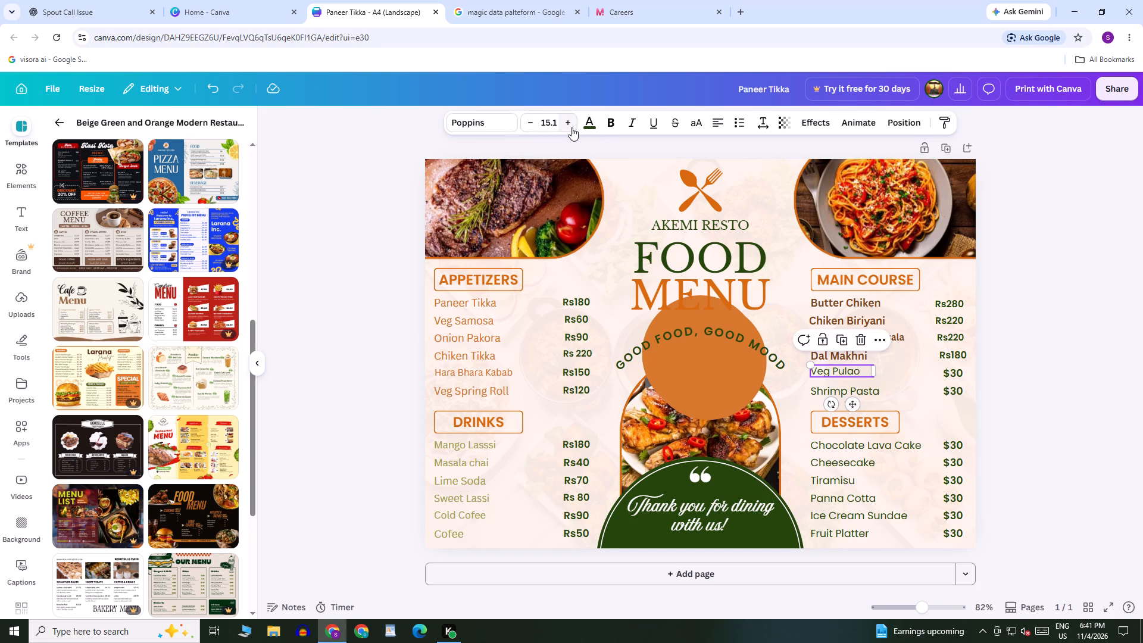
pyautogui.click(373, 162)
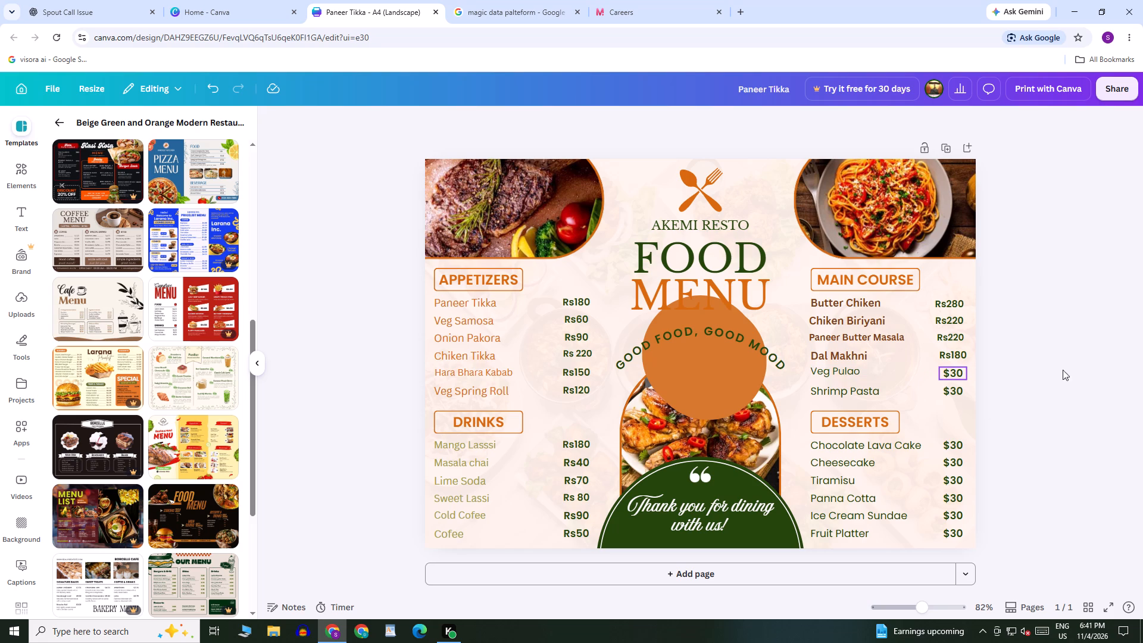
pyautogui.click(1135, 358)
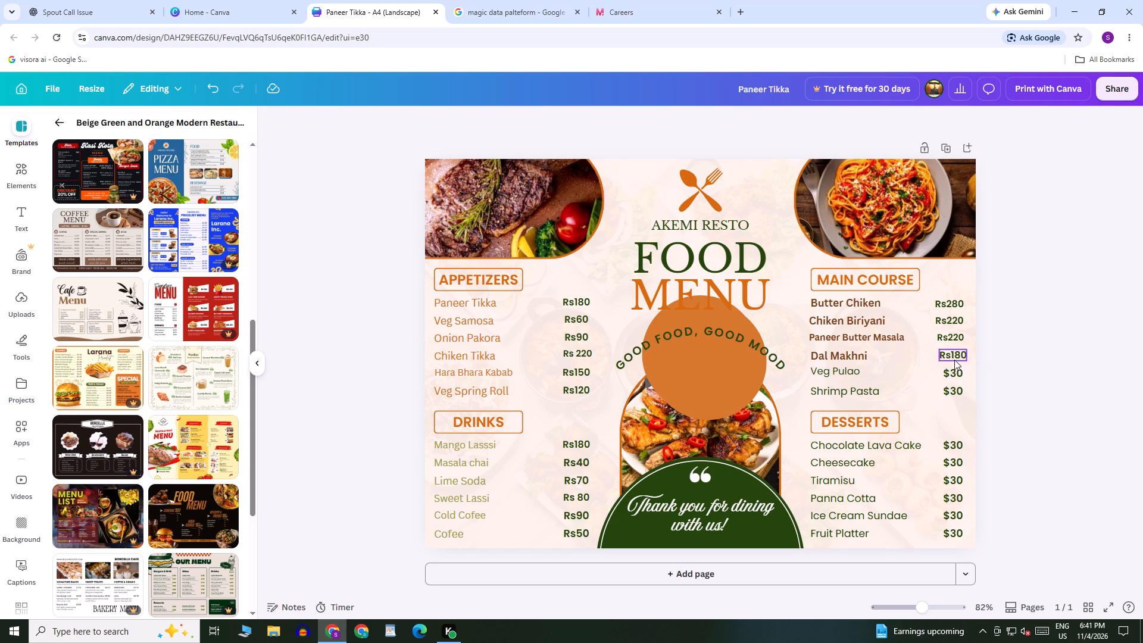
# Nudge the Veg Pulao $30 price up slightly so it sits level with the item name.
pyautogui.click(955, 373)
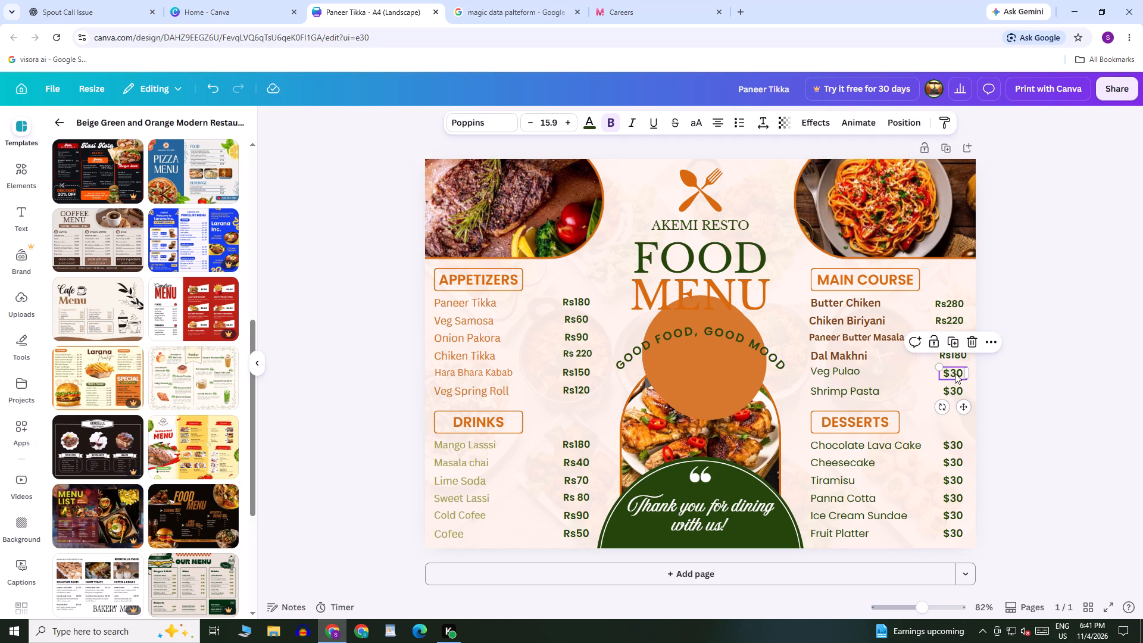
pyautogui.click(1042, 358)
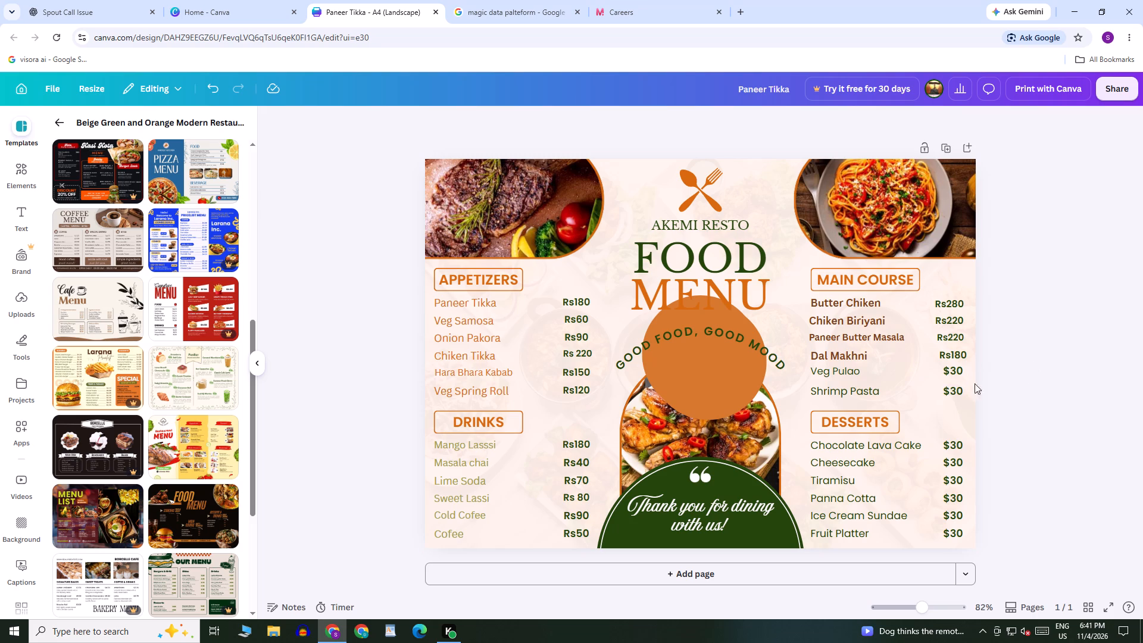
pyautogui.click(957, 391)
pyautogui.click(1063, 369)
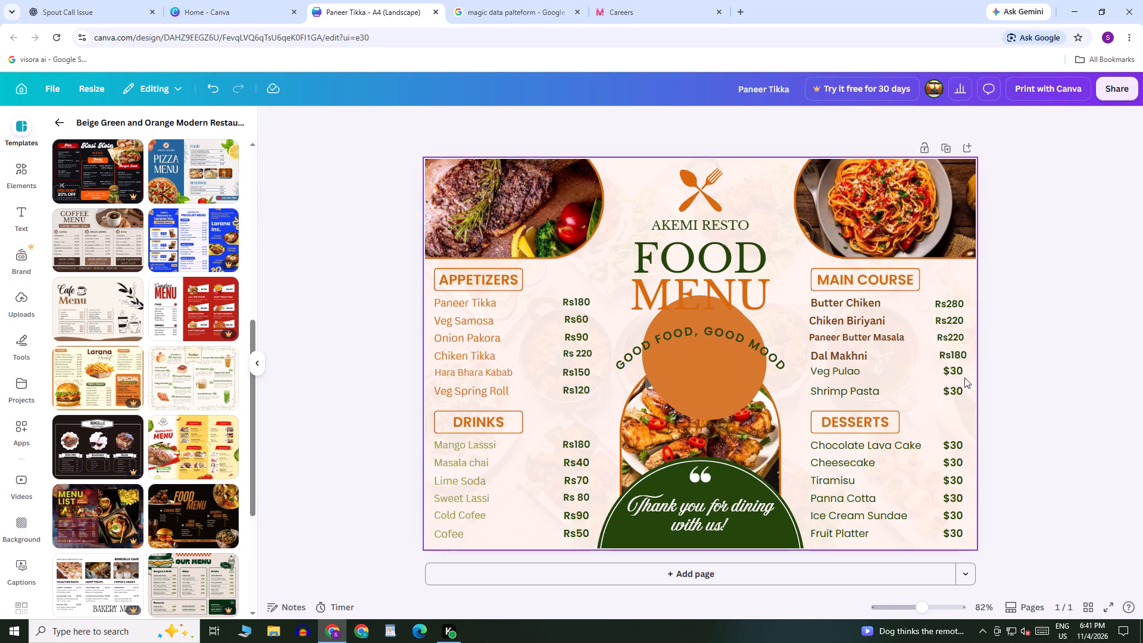
# Replace the Veg Pulao price with Rs160 and set its font size to 14.9 so it fits on one line.
pyautogui.doubleClick(958, 370)
pyautogui.write('rs')
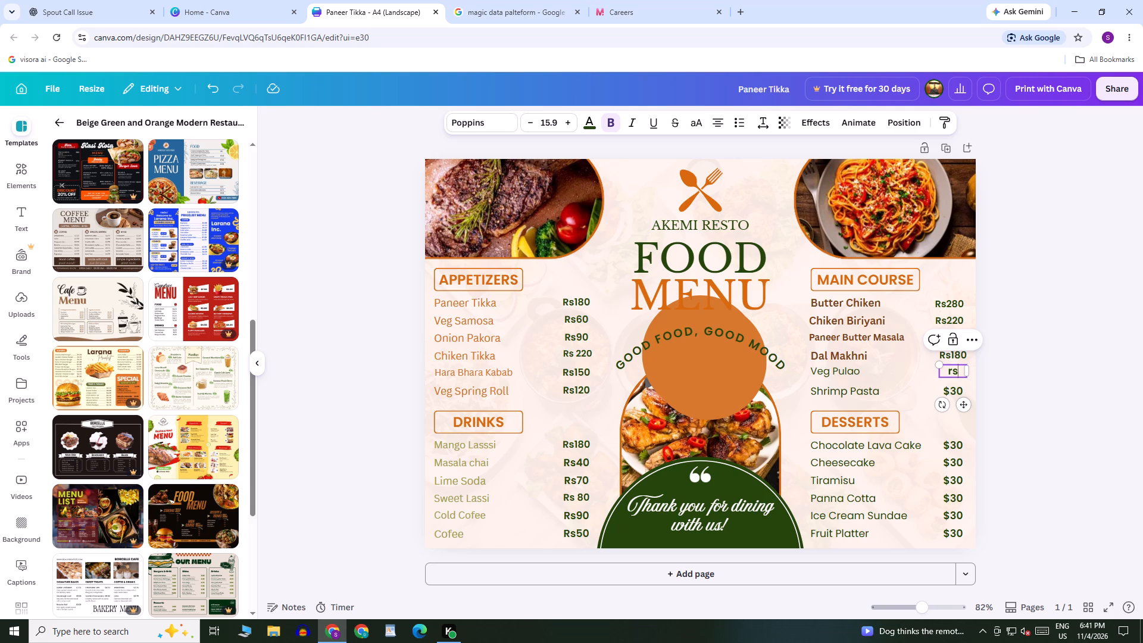
pyautogui.press('BackSpace')
pyautogui.press('BackSpace')
pyautogui.write('rs')
pyautogui.press('BackSpace')
pyautogui.press('BackSpace')
pyautogui.hotkey('shift', 'r')
pyautogui.press('s')
pyautogui.write('160')
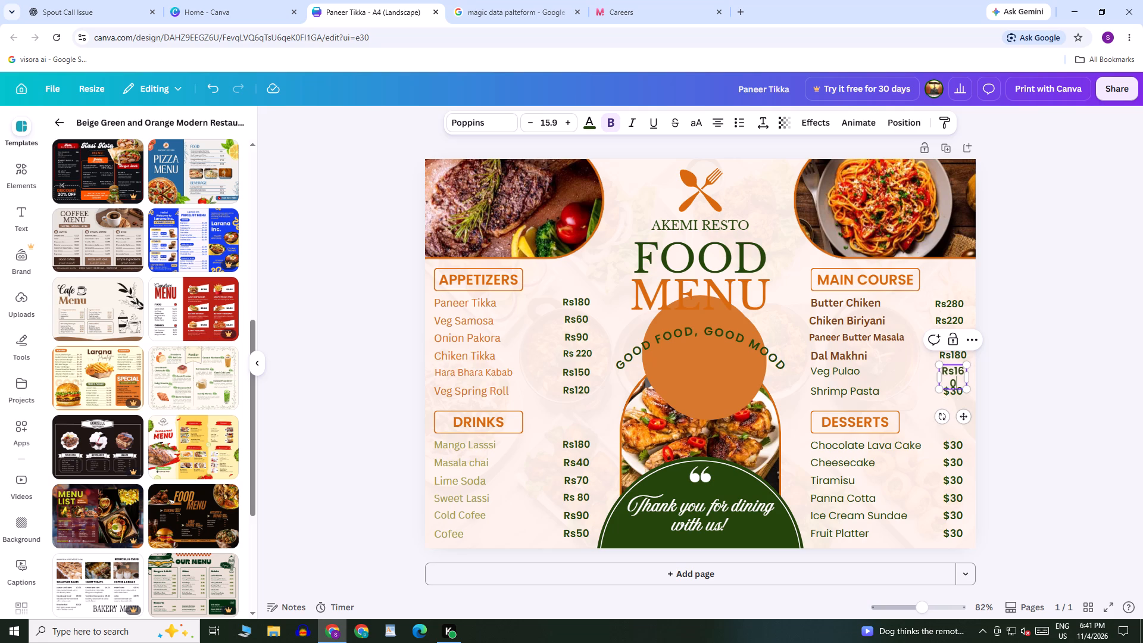
pyautogui.click(527, 124)
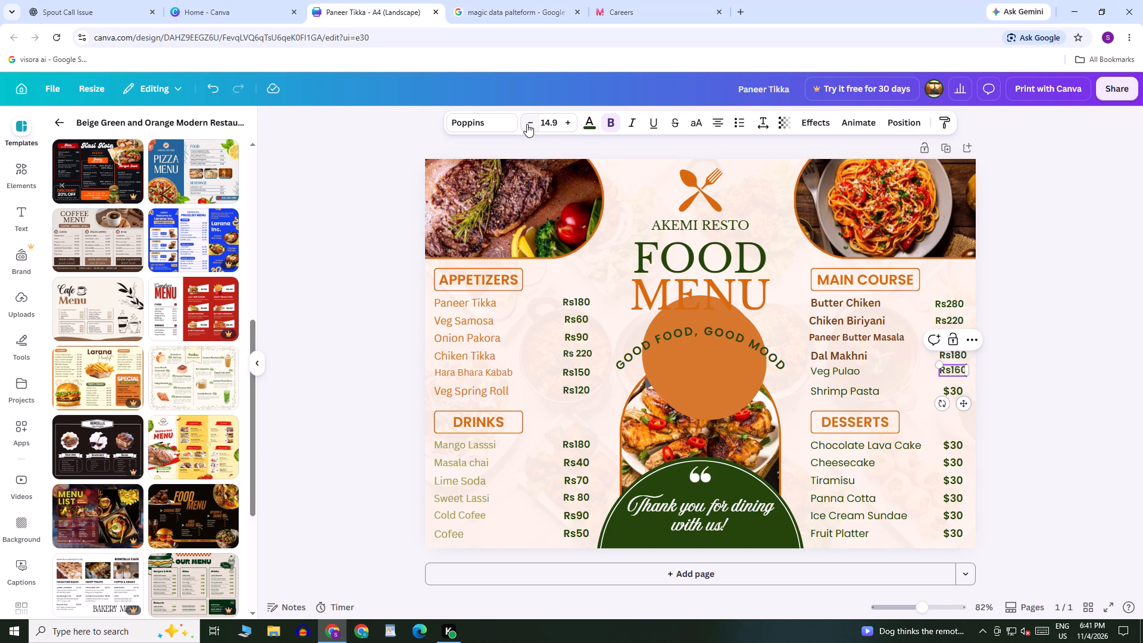
pyautogui.click(1074, 322)
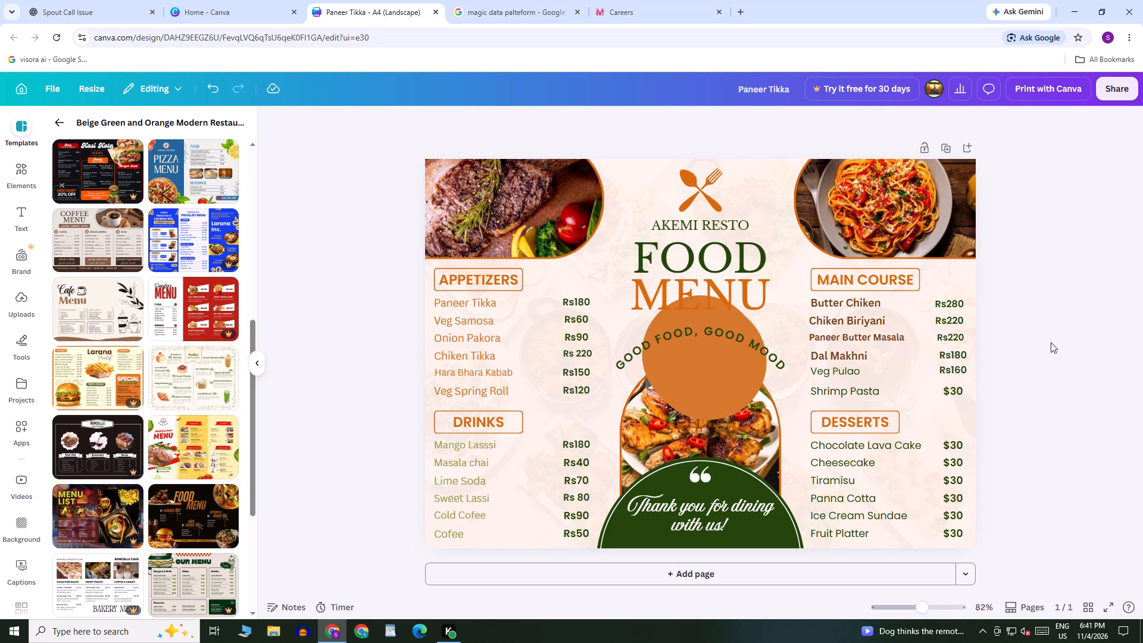
# Format the Veg Pulao text in Canva Sans, gray brown #7c431b and bold.
pyautogui.doubleClick(855, 373)
pyautogui.moveTo(866, 373); pyautogui.dragTo(802, 373)
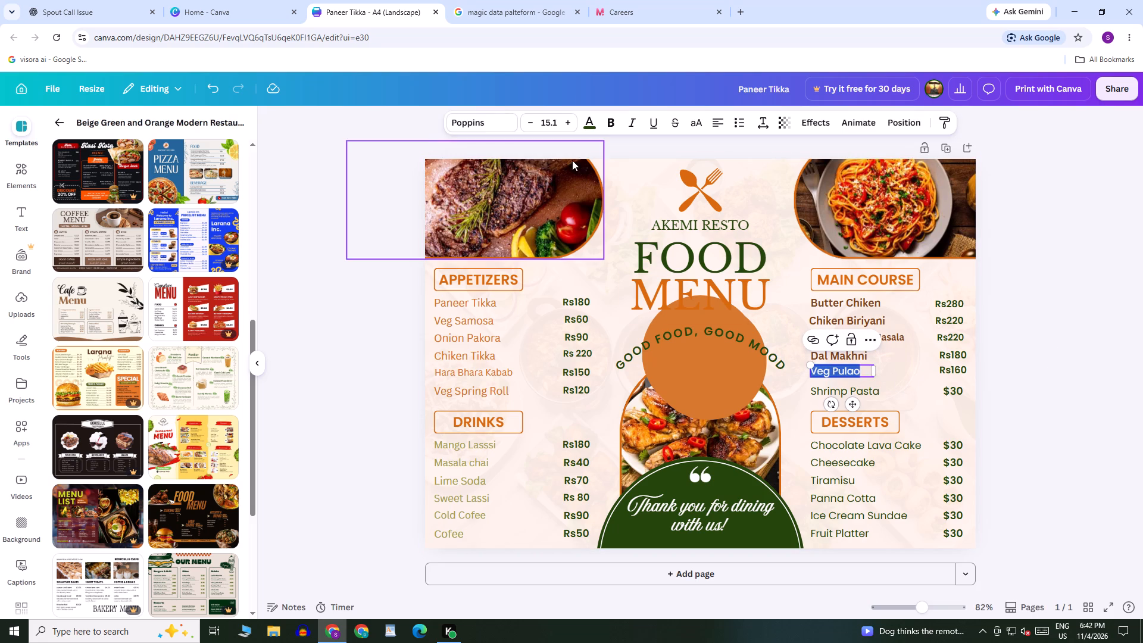
pyautogui.click(481, 120)
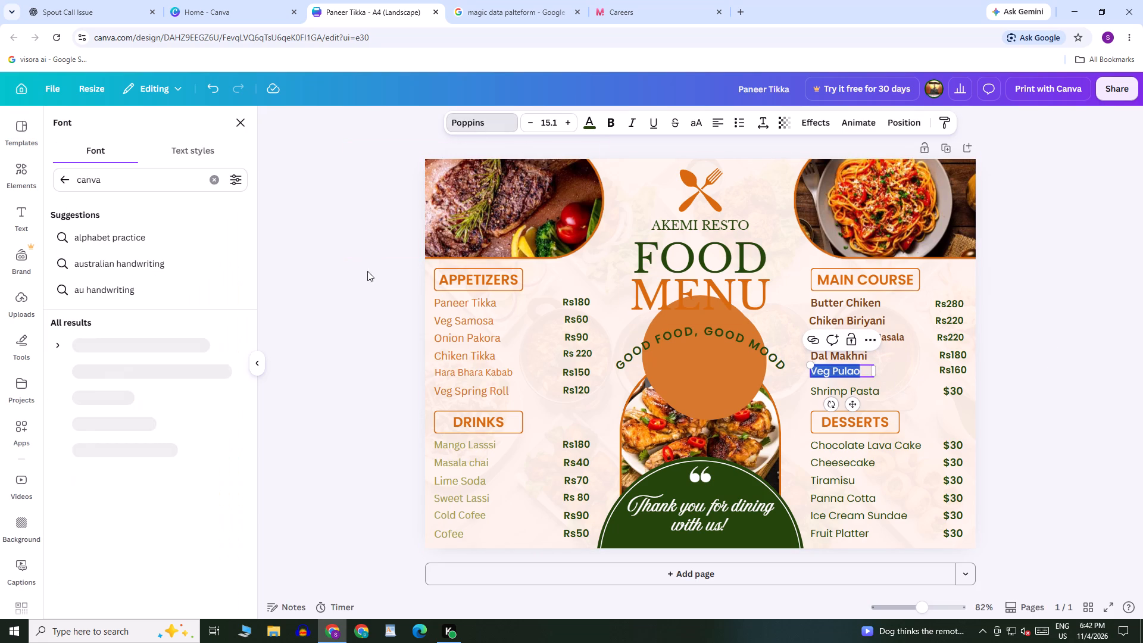
pyautogui.click(136, 338)
pyautogui.click(591, 126)
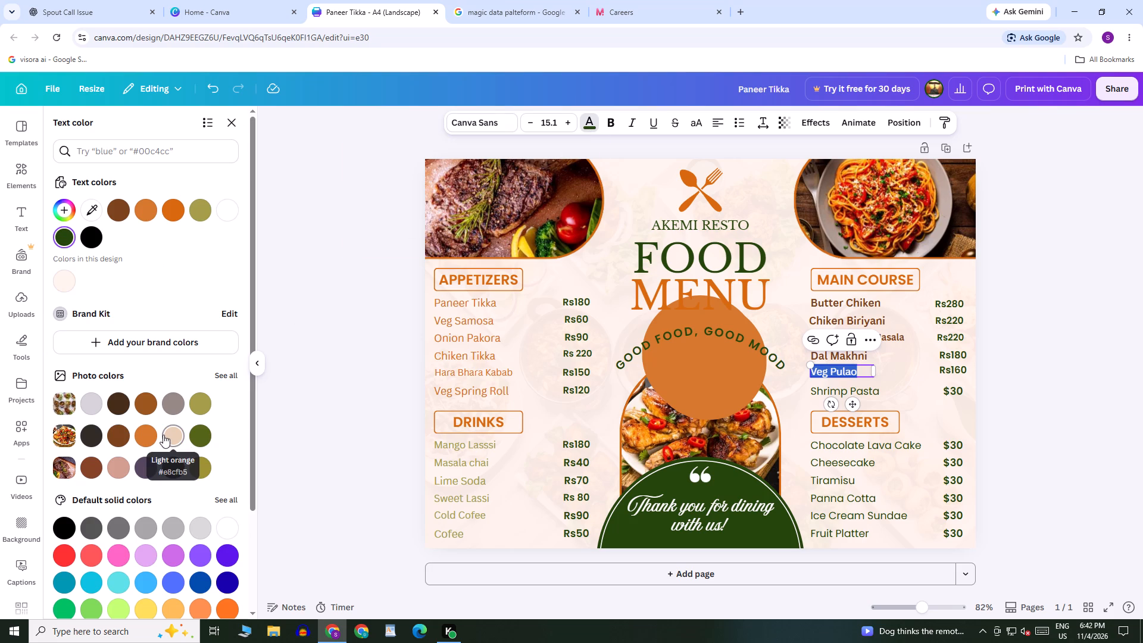
pyautogui.click(119, 444)
pyautogui.click(1092, 392)
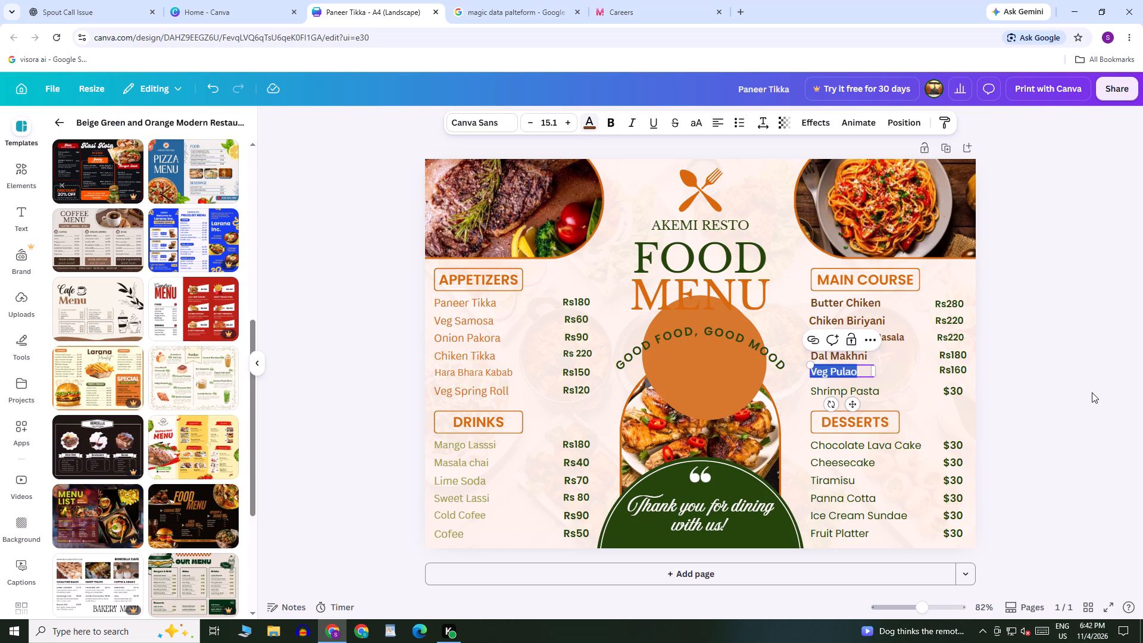
pyautogui.click(1092, 392)
pyautogui.doubleClick(842, 367)
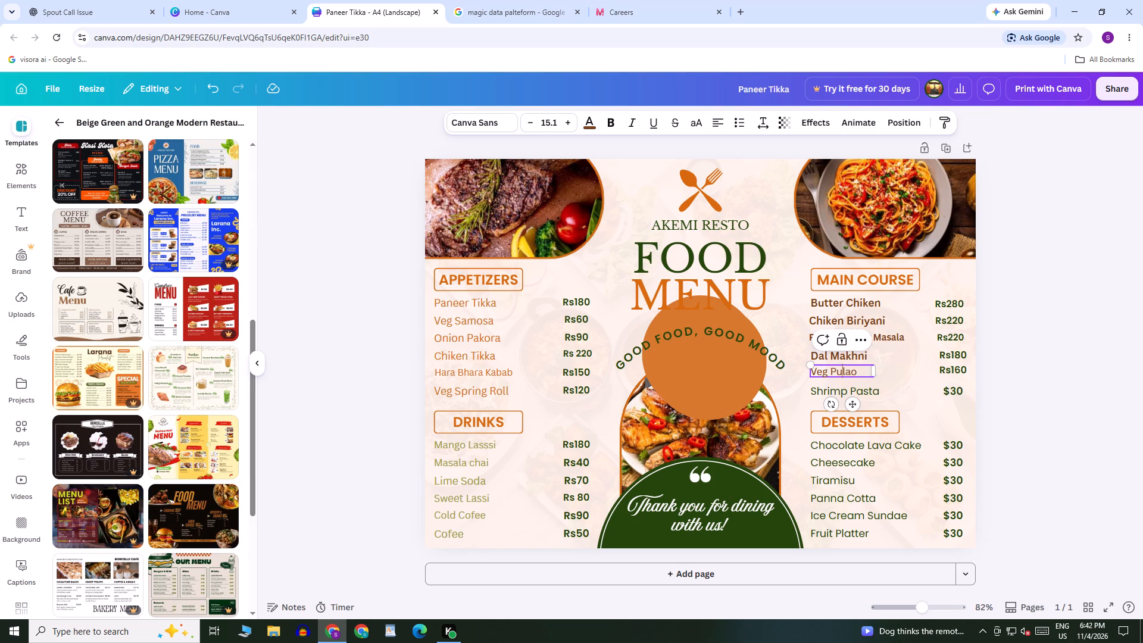
pyautogui.moveTo(858, 367); pyautogui.dragTo(802, 372)
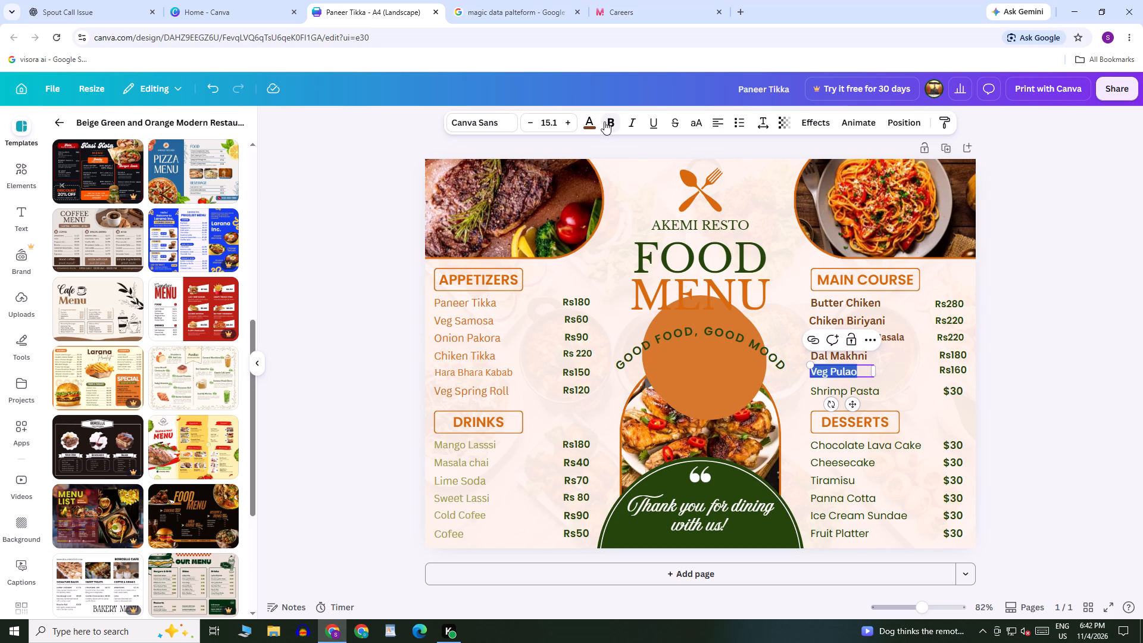
pyautogui.click(604, 121)
pyautogui.click(1115, 311)
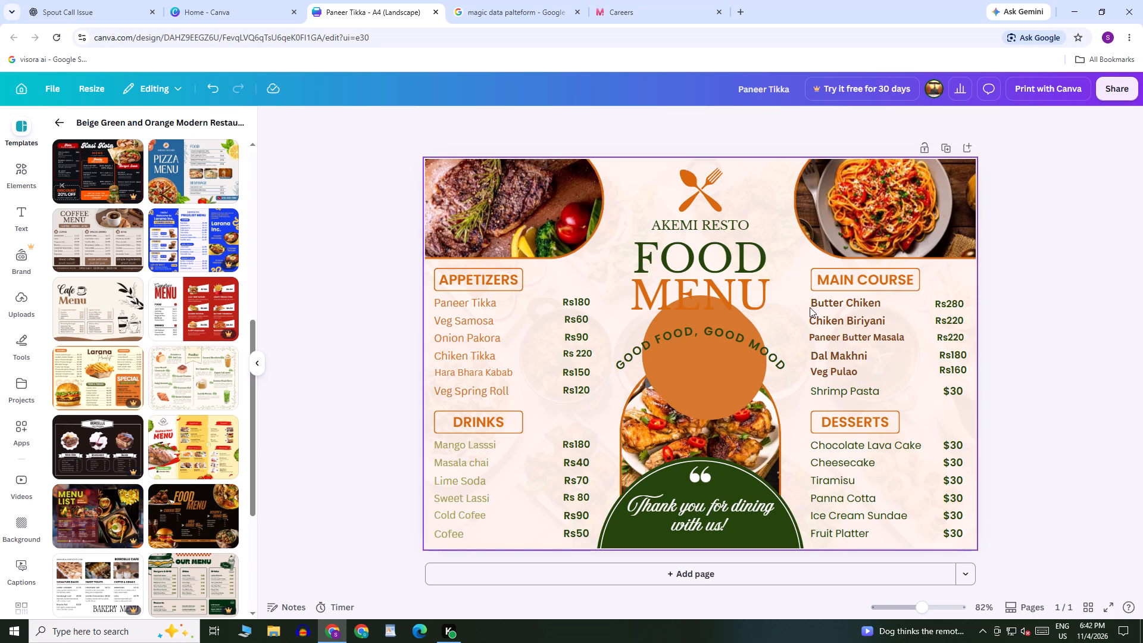
pyautogui.click(1119, 391)
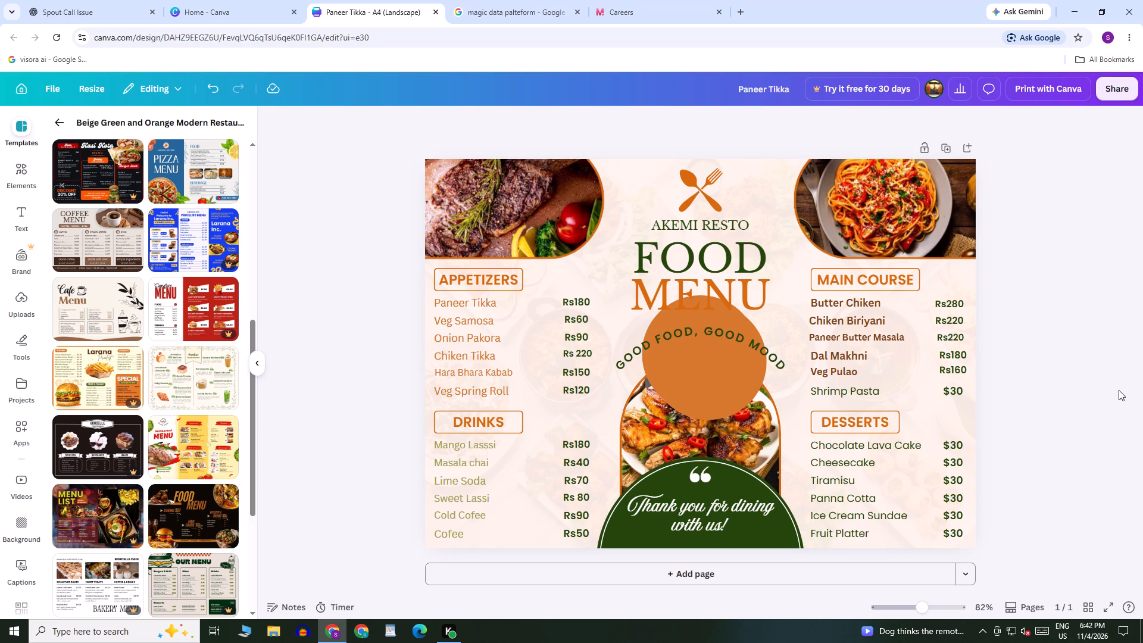
# Replace the Shrimp Pasta item under Main Course with Chiken Curry.
pyautogui.doubleClick(844, 396)
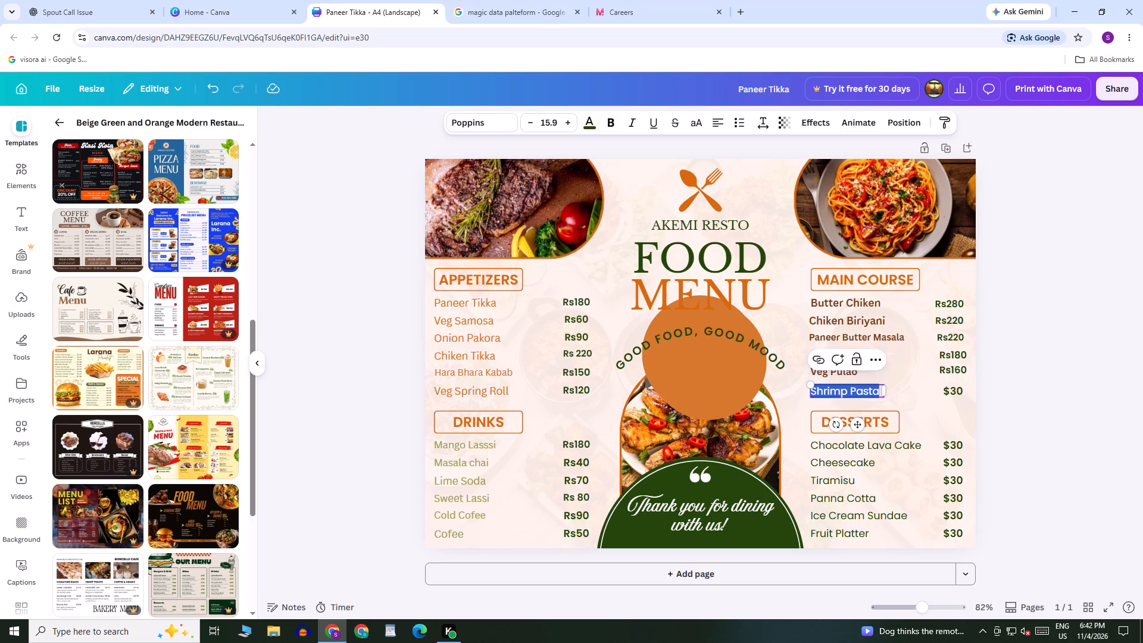
pyautogui.press('BackSpace')
pyautogui.write('Chiken')
pyautogui.press('space')
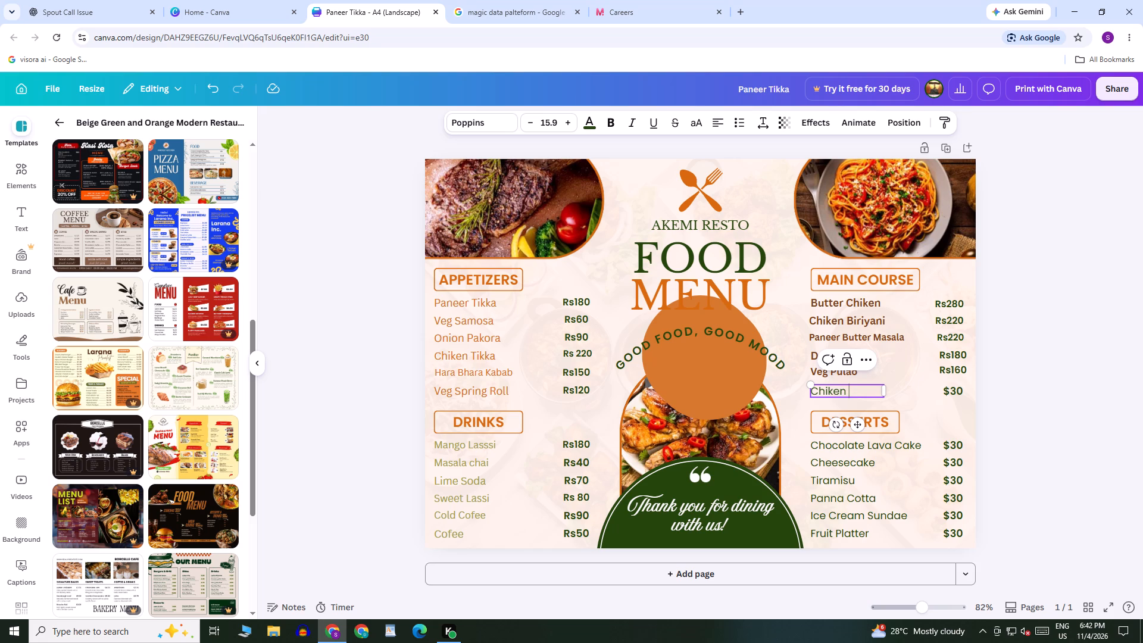
pyautogui.hotkey('shift', 'c')
pyautogui.write('urry')
# Format the Chiken Curry text in Canva Sans, bold and gray brown #7c431b.
pyautogui.hotkey('ctrl', 'a')
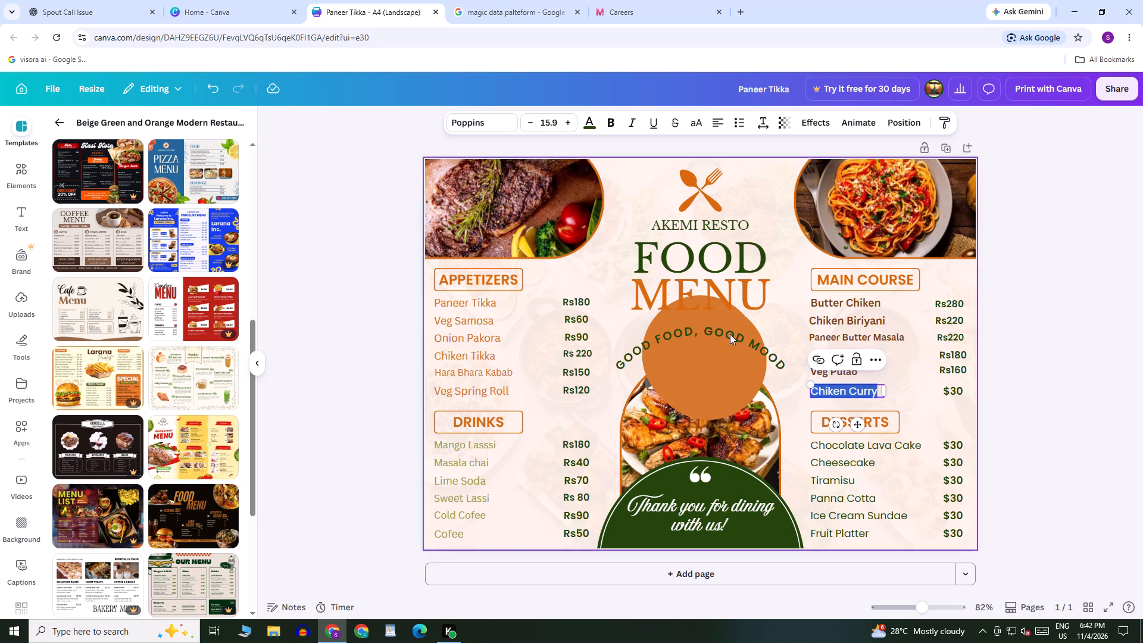
pyautogui.click(484, 130)
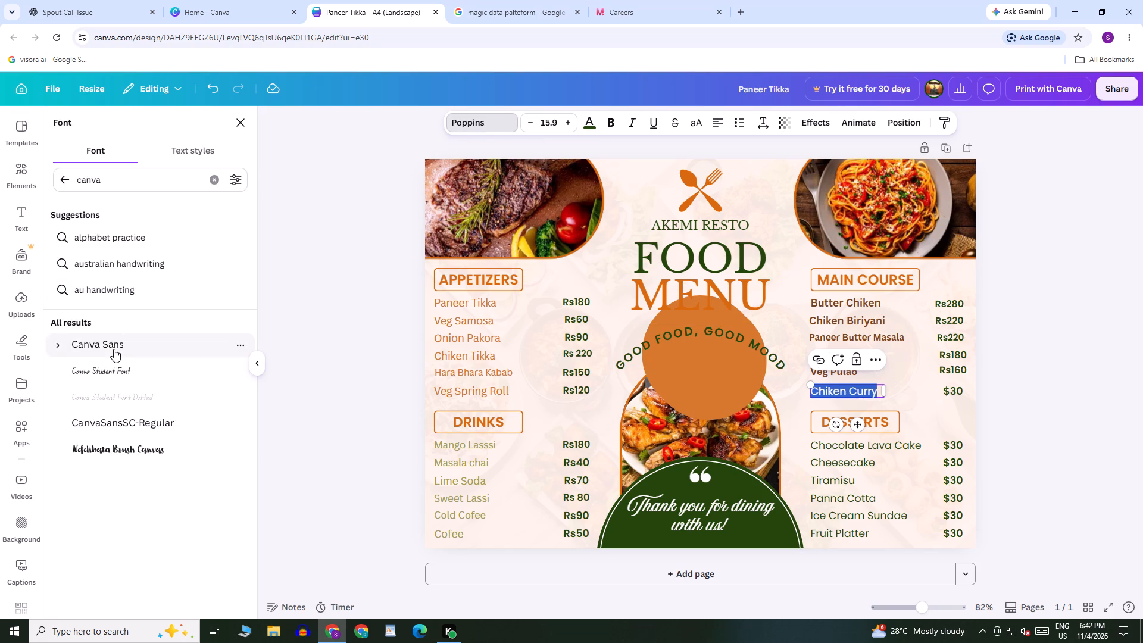
pyautogui.click(114, 349)
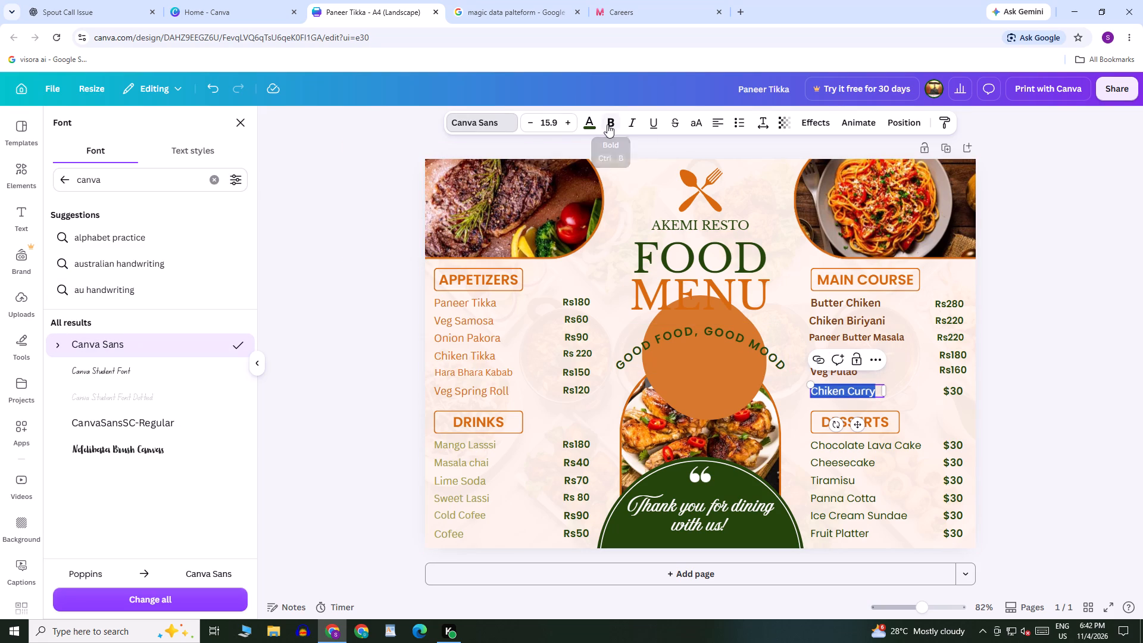
pyautogui.click(607, 124)
pyautogui.click(591, 123)
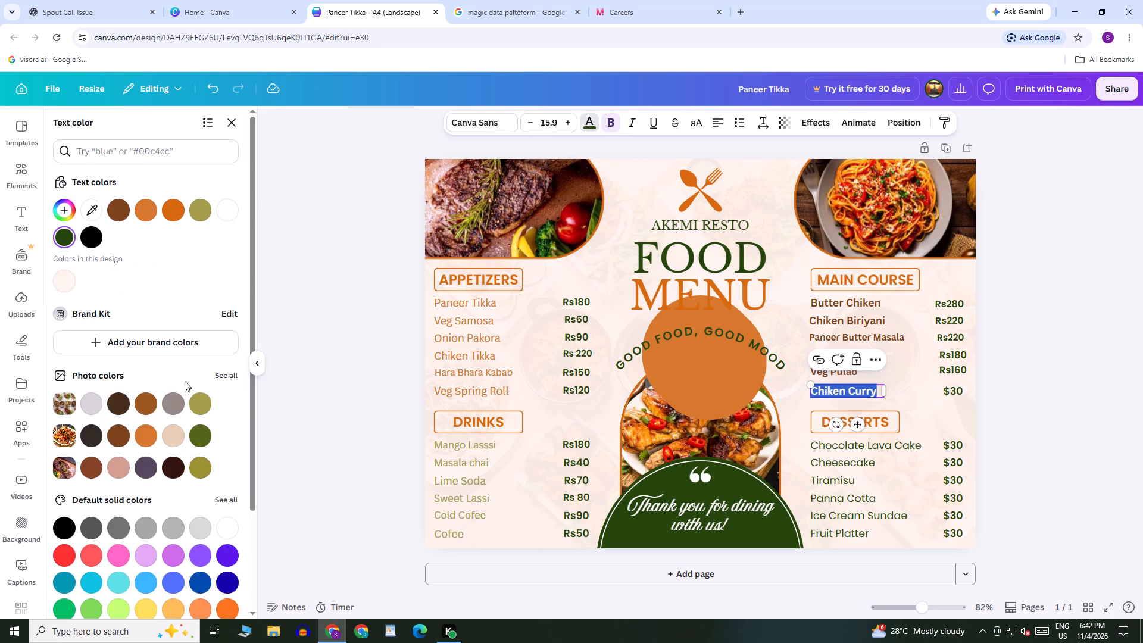
pyautogui.click(121, 439)
pyautogui.click(335, 359)
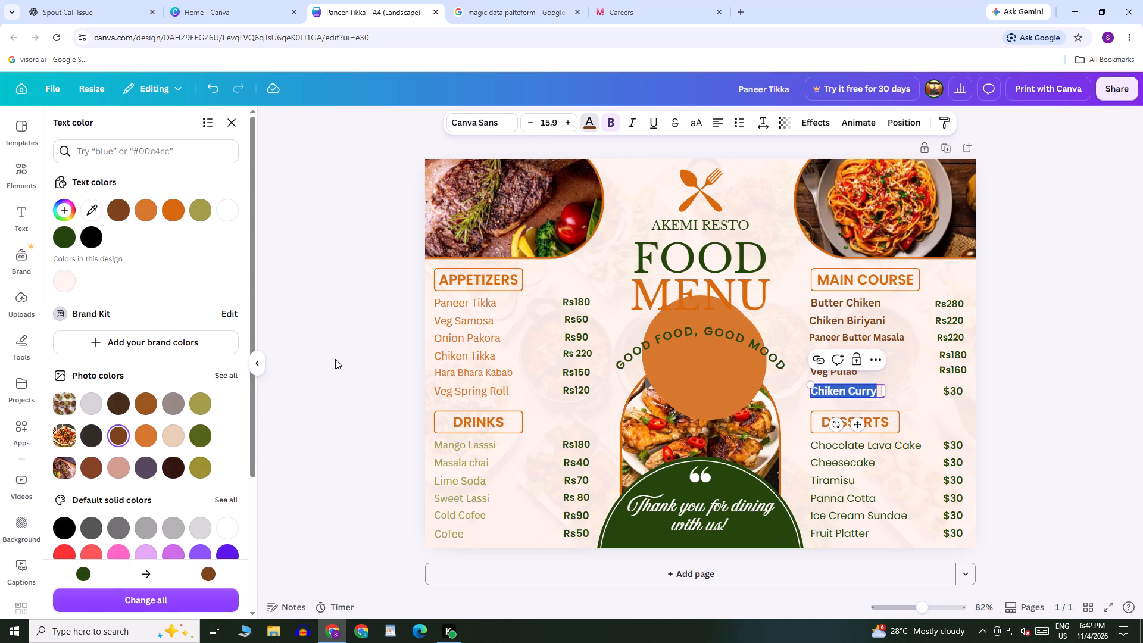
pyautogui.click(335, 359)
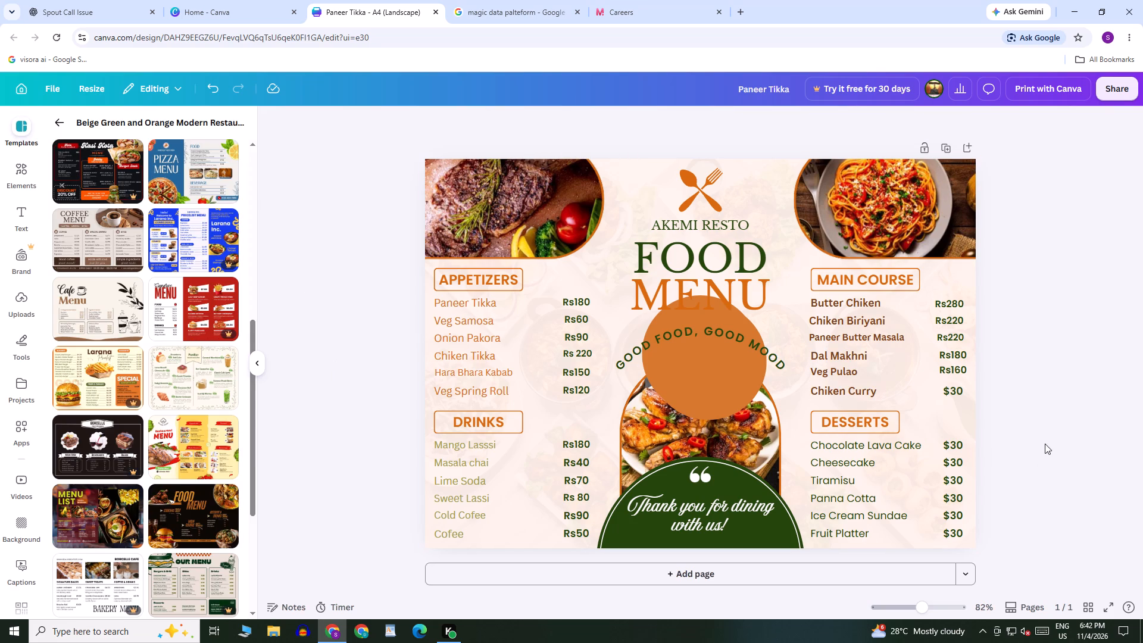
# Nudge the Chiken Curry, Dal Makhni and Veg Pulao prices slightly left to align with the Rs220 price above.
pyautogui.click(945, 394)
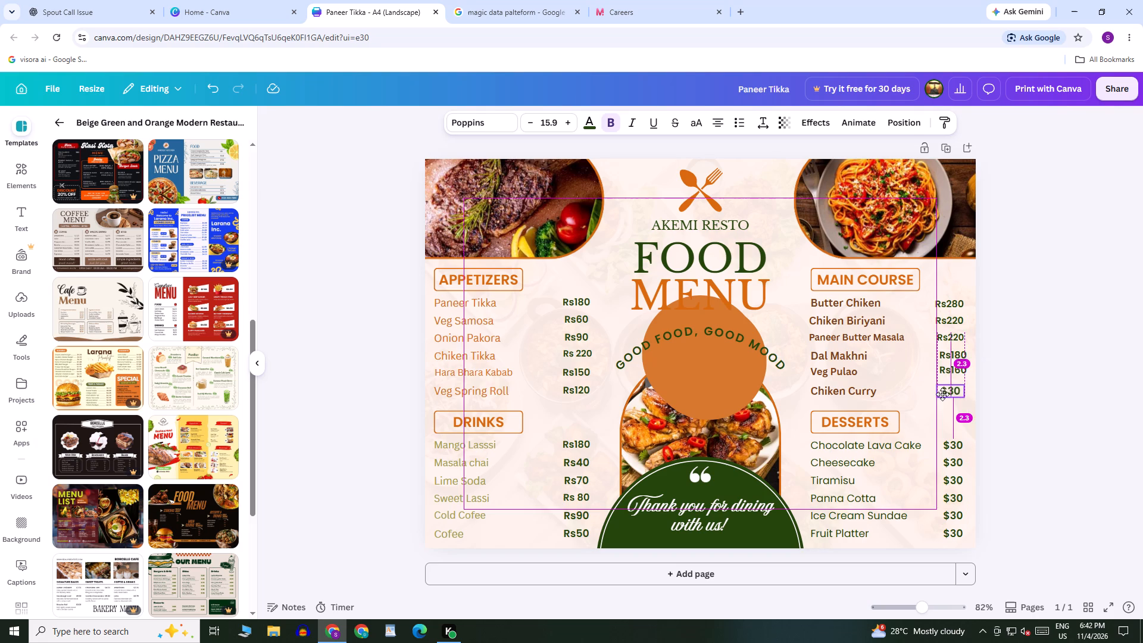
pyautogui.click(1080, 372)
pyautogui.click(954, 355)
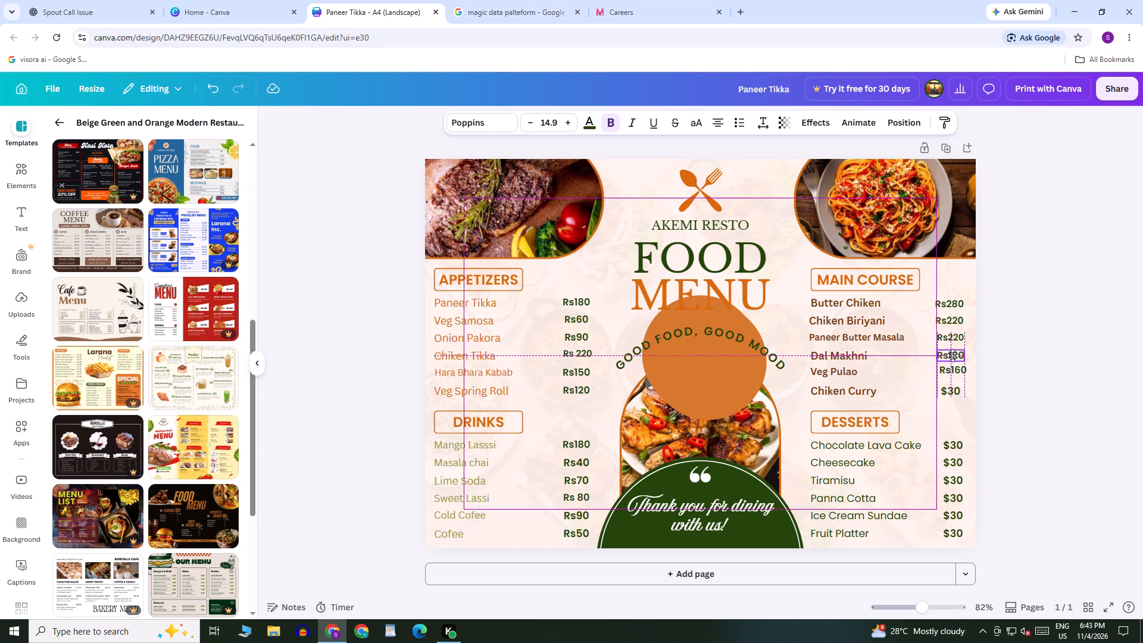
pyautogui.click(1023, 358)
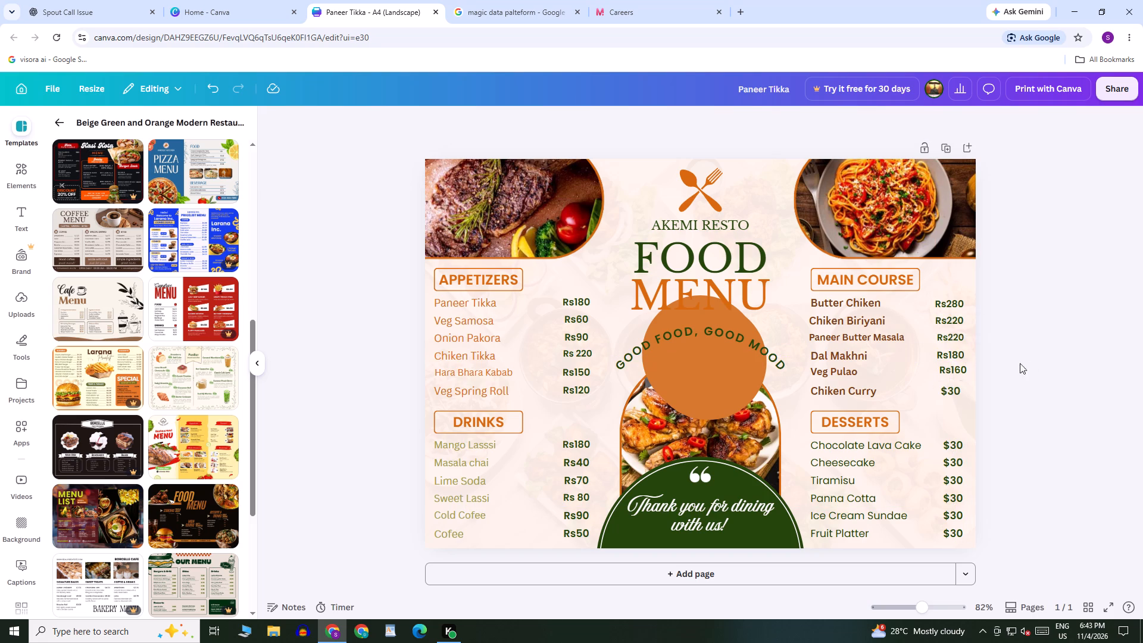
pyautogui.click(961, 373)
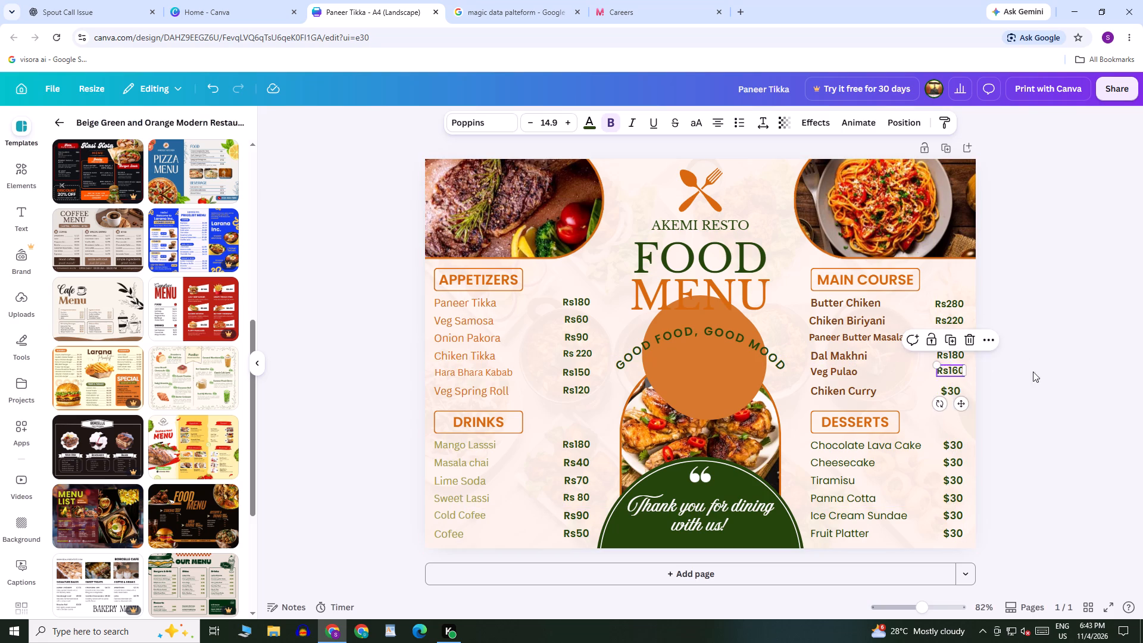
pyautogui.click(1048, 372)
# Replace the Chiken Curry price with Rs250 and set its font size to 12.9 so it fits on one line.
pyautogui.doubleClick(954, 391)
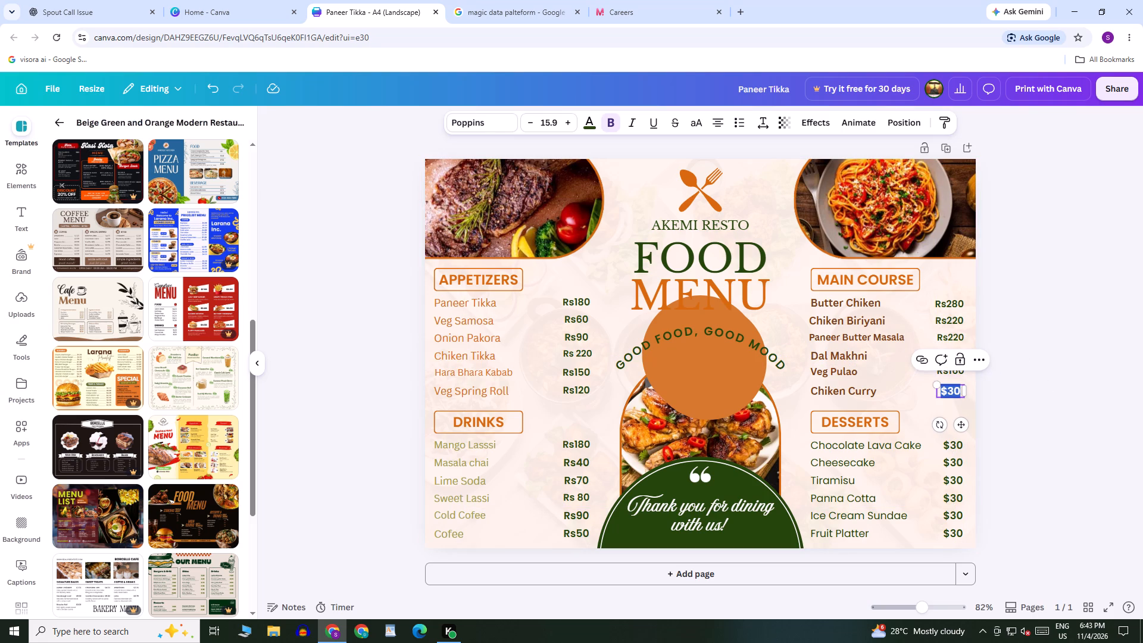
pyautogui.hotkey('shift', 'r')
pyautogui.press('s')
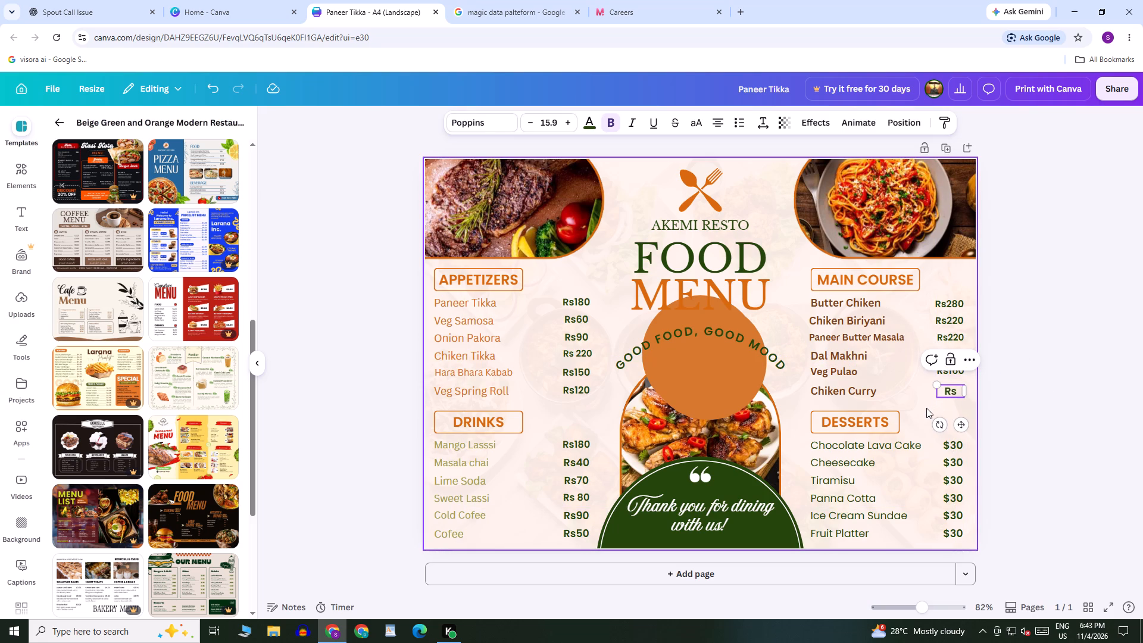
pyautogui.press('space')
pyautogui.press('BackSpace')
pyautogui.write('25')
pyautogui.press('0')
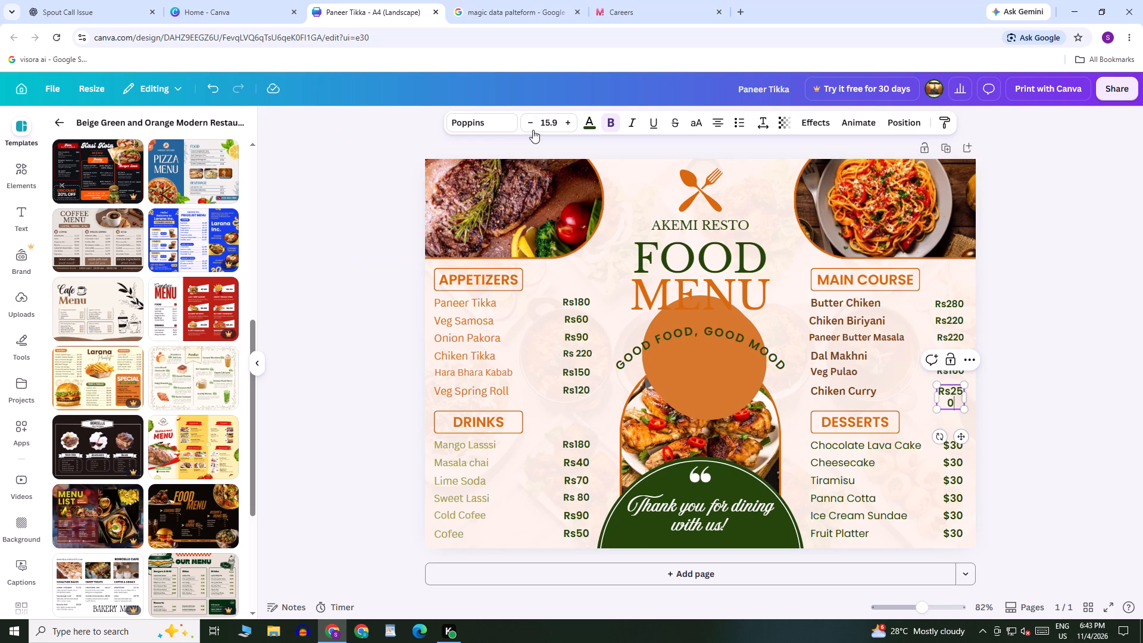
pyautogui.click(532, 127)
pyautogui.click(532, 127)
pyautogui.click(532, 127)
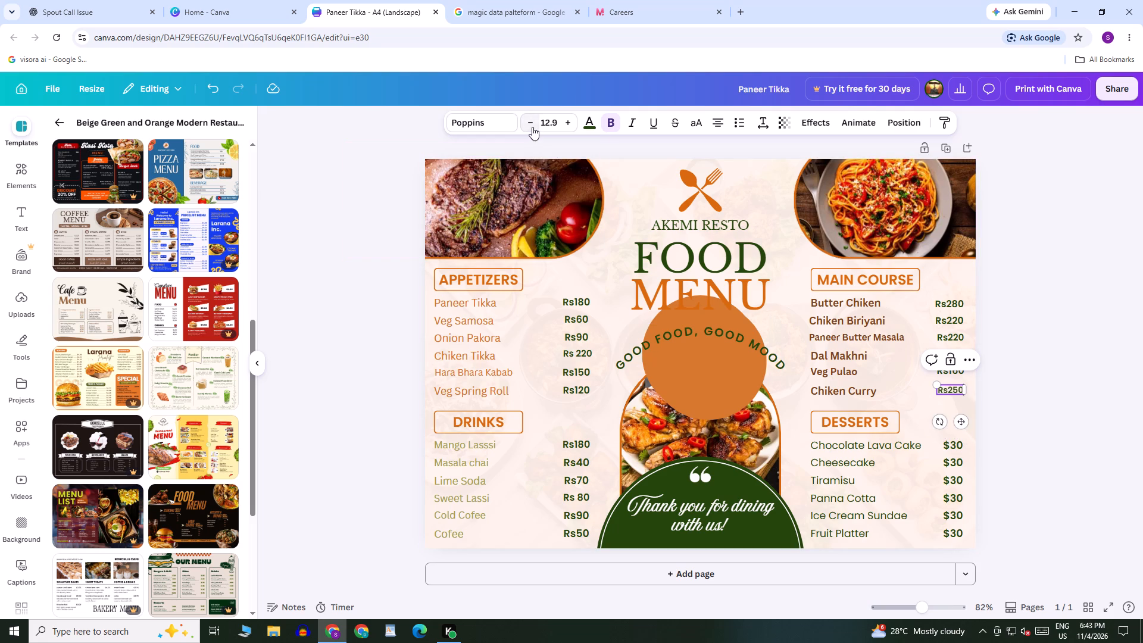
pyautogui.click(1067, 343)
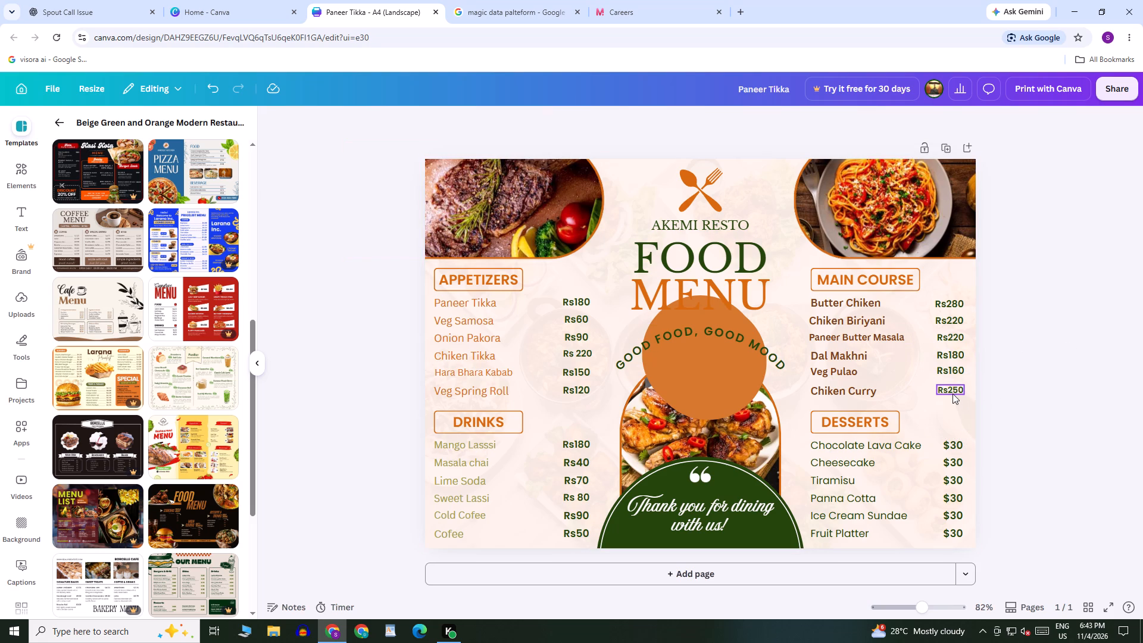
# Enlarge the Chiken Curry price Rs250 to a font size of about 16.4.
pyautogui.click(952, 394)
pyautogui.moveTo(935, 383); pyautogui.dragTo(934, 383)
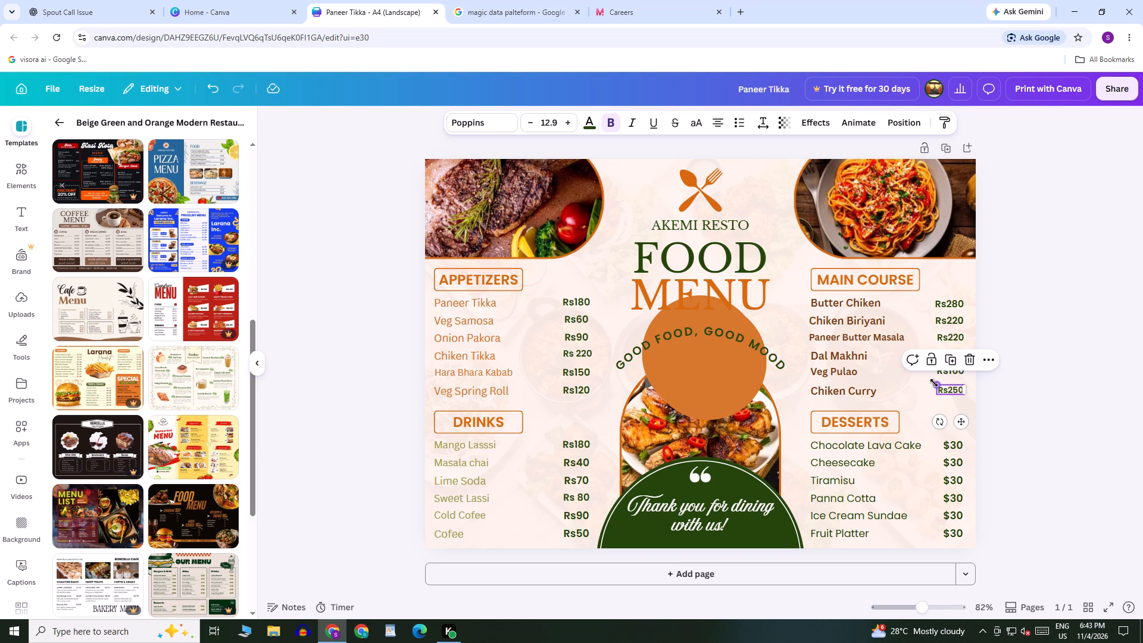
pyautogui.moveTo(934, 383); pyautogui.dragTo(927, 382)
pyautogui.click(1122, 348)
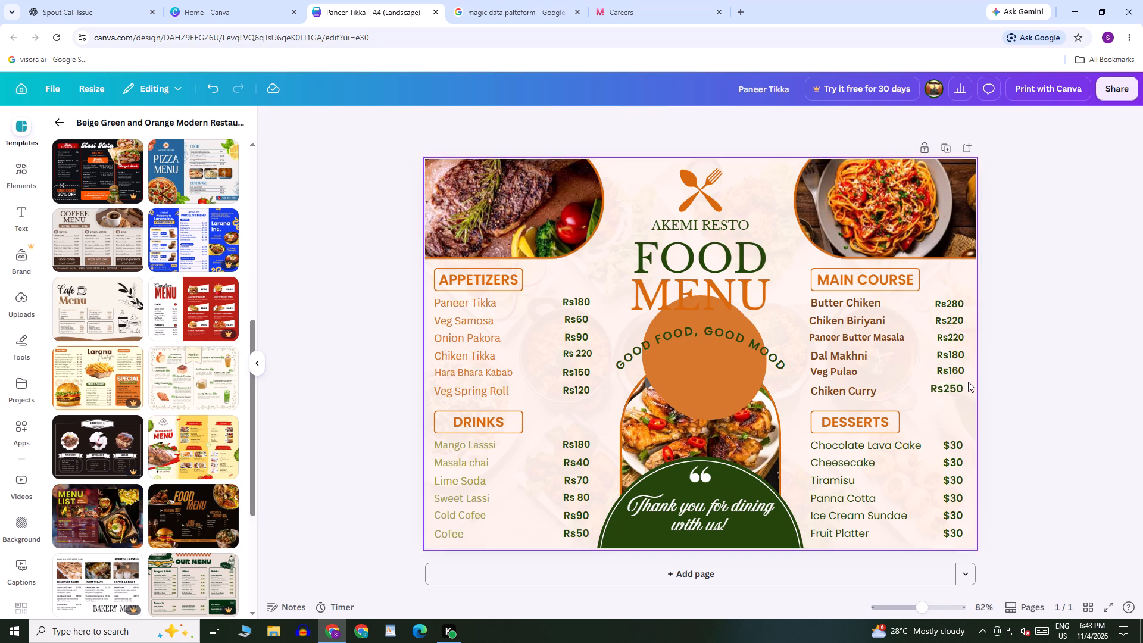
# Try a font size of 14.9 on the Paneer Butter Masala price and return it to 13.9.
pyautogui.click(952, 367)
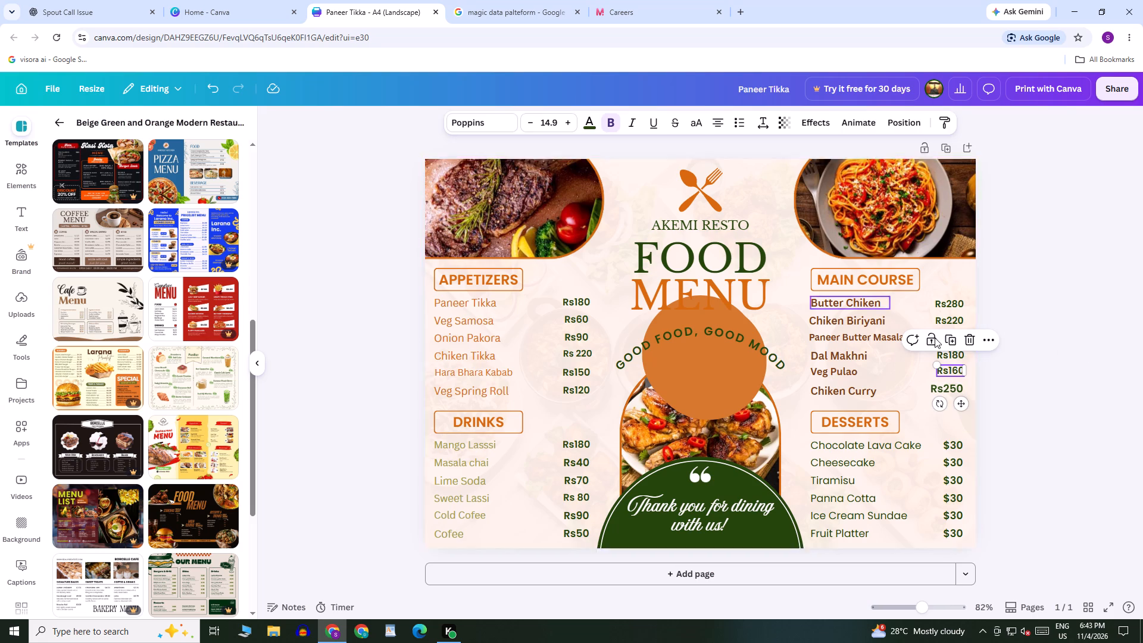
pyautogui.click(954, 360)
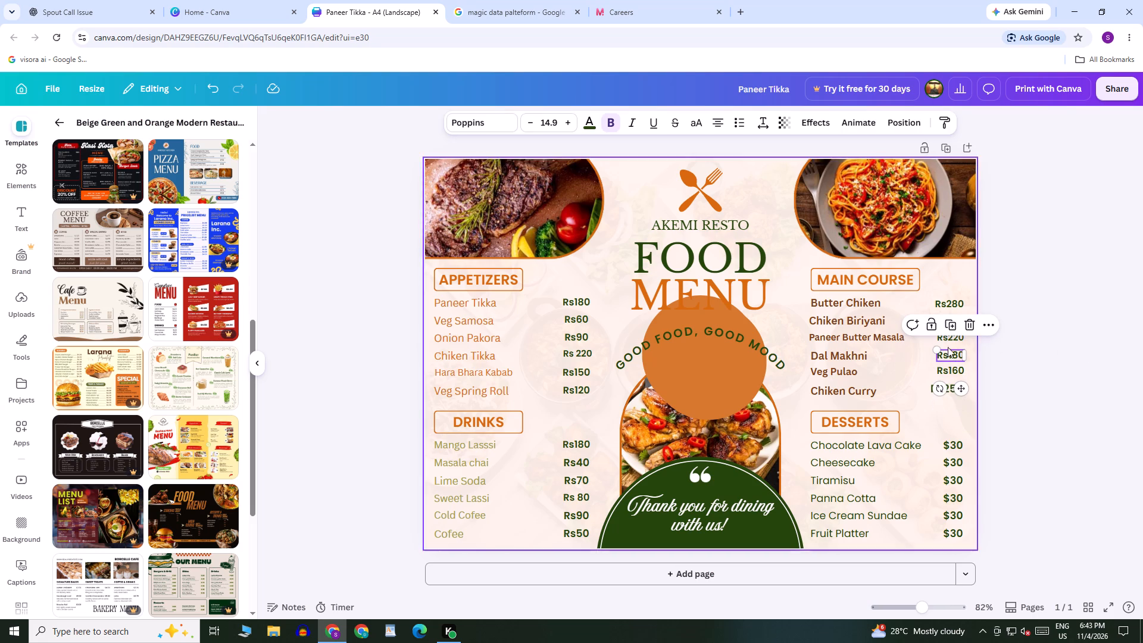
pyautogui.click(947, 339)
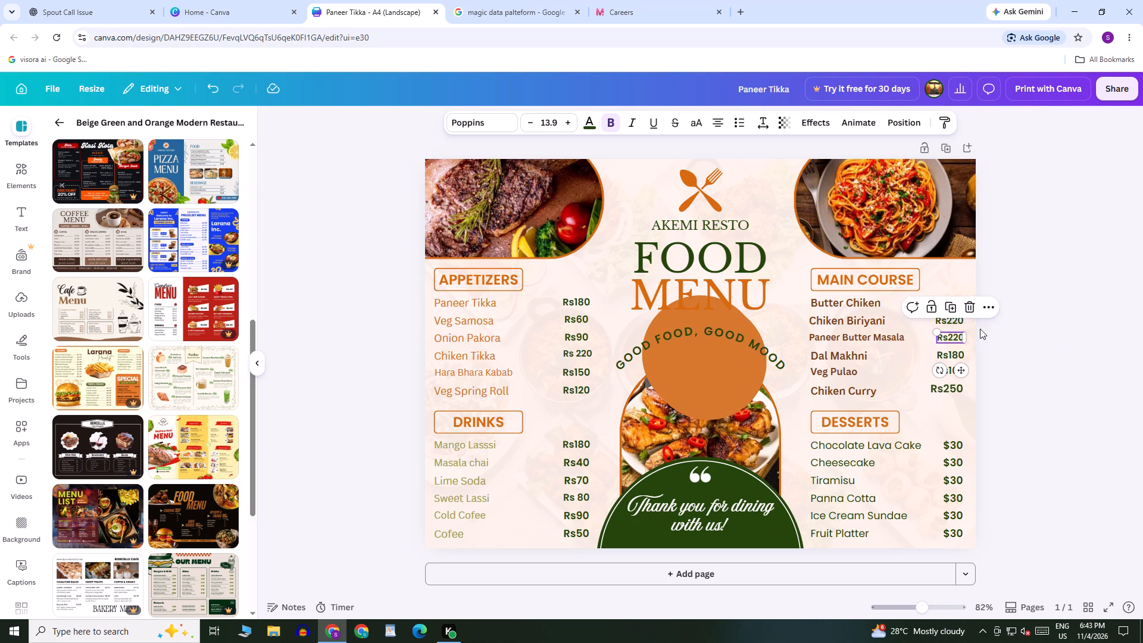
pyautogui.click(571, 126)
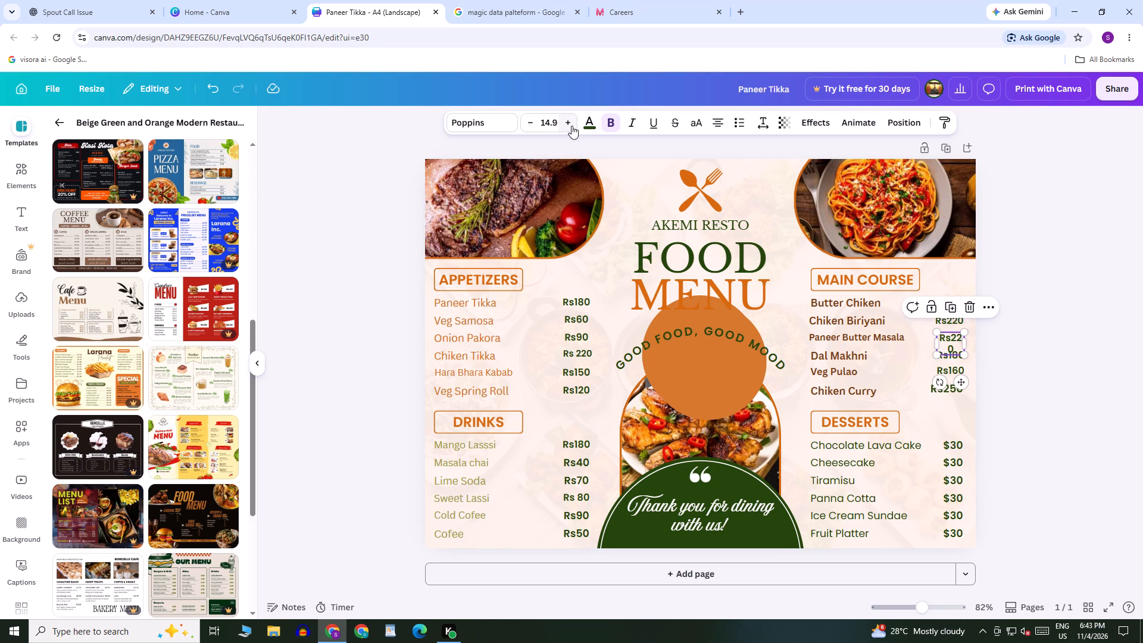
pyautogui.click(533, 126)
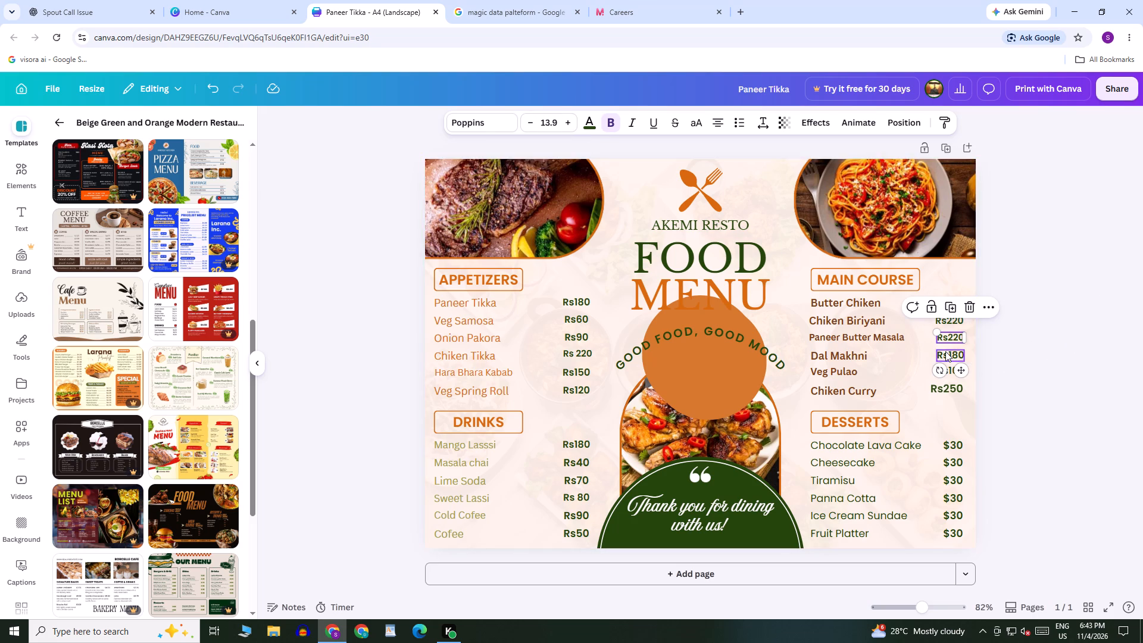
# Set the Chiken Curry price's font size to 15.4 and shift it slightly to align with the prices above.
pyautogui.click(945, 351)
pyautogui.click(954, 370)
pyautogui.click(942, 385)
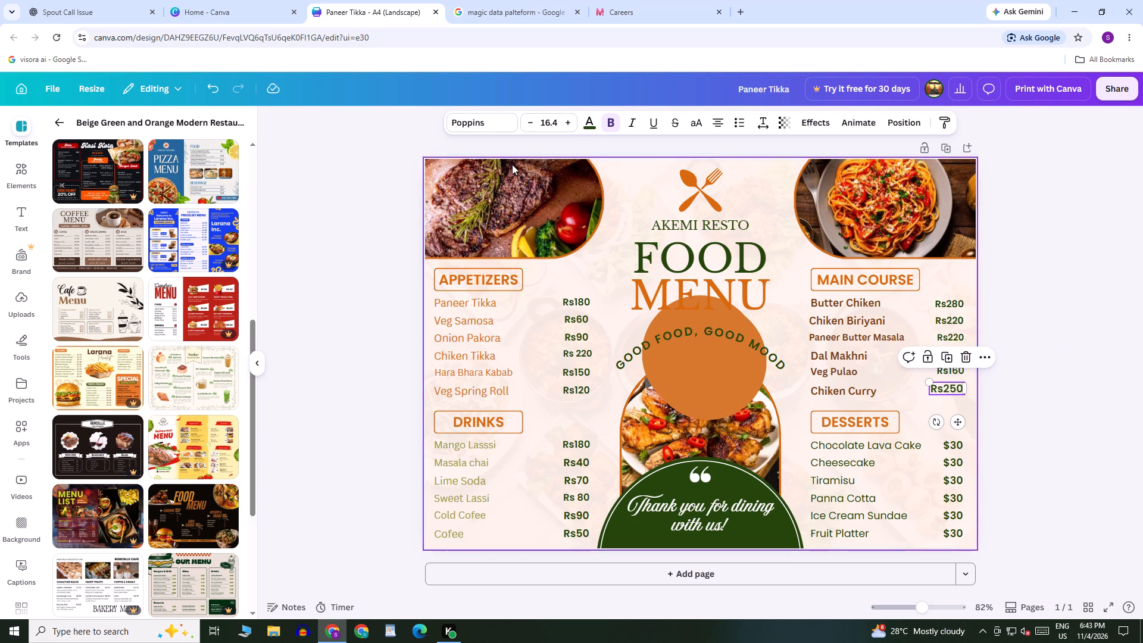
pyautogui.click(526, 126)
pyautogui.click(526, 126)
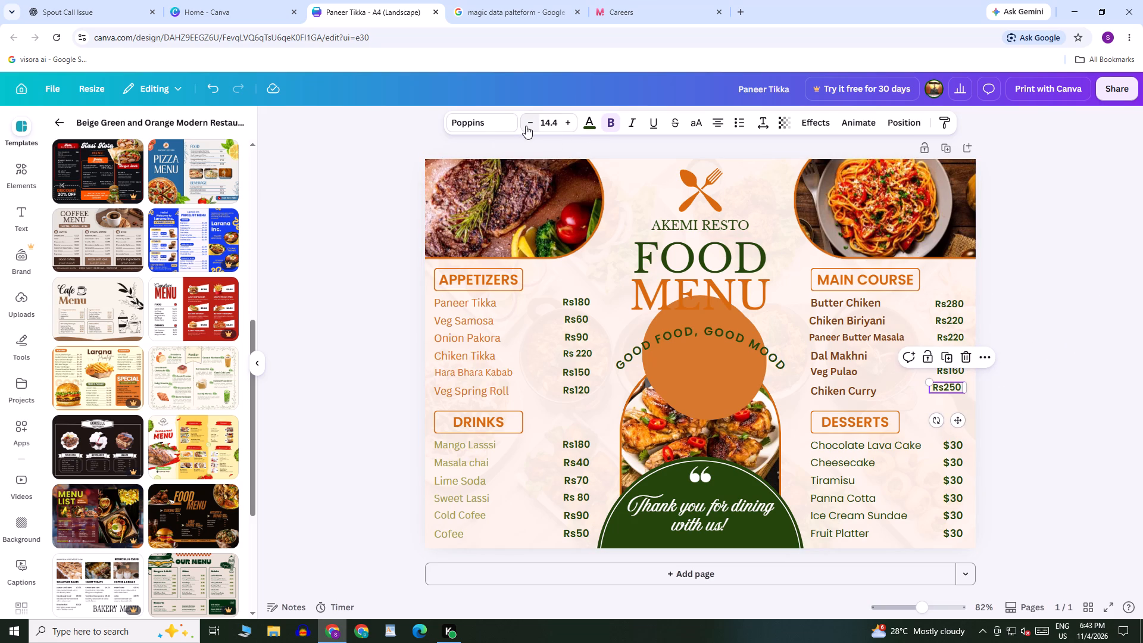
pyautogui.click(569, 124)
pyautogui.click(1098, 233)
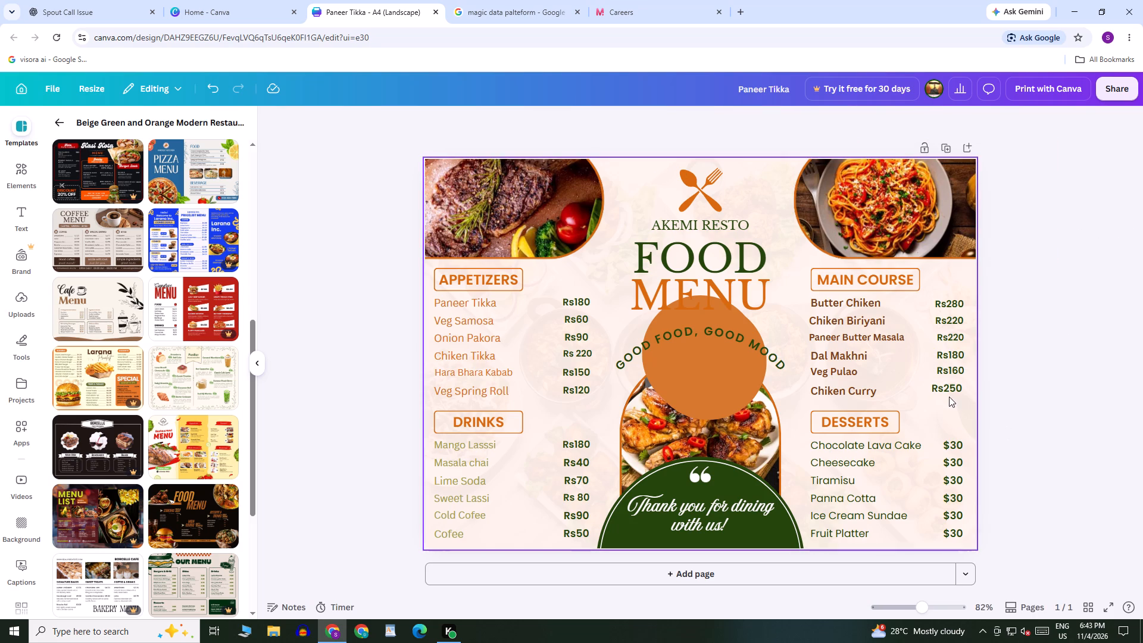
pyautogui.click(945, 393)
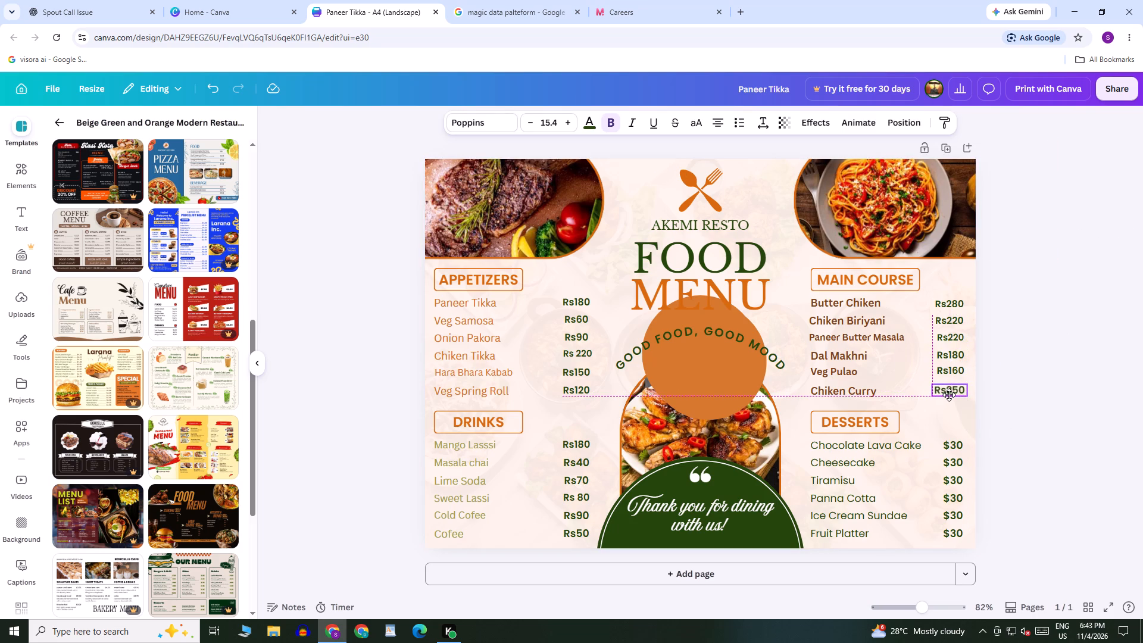
pyautogui.click(1063, 386)
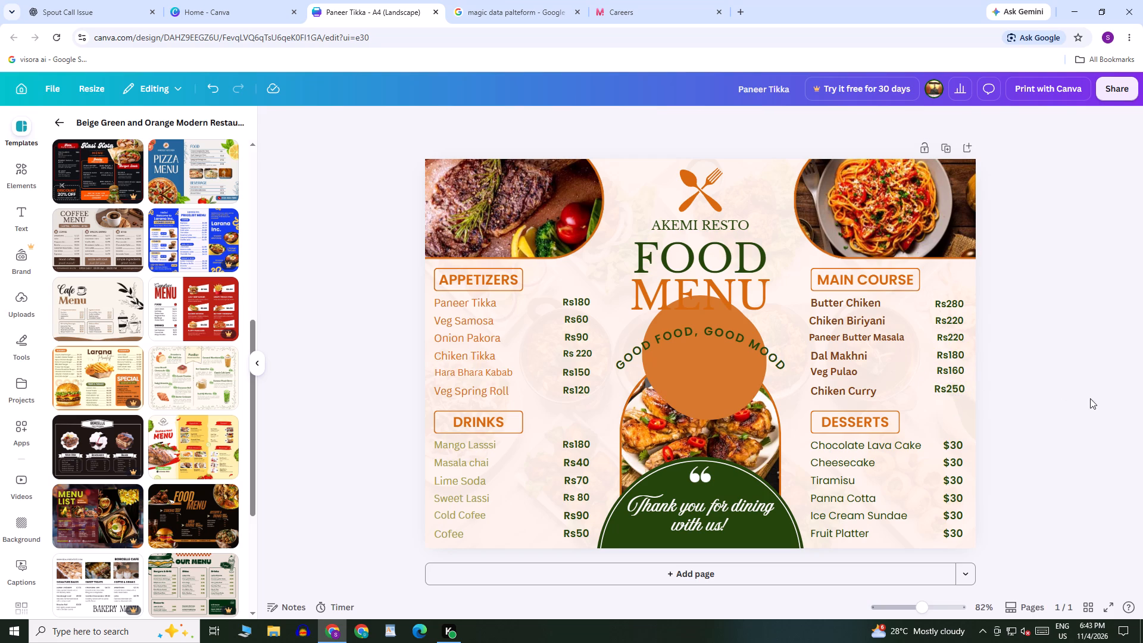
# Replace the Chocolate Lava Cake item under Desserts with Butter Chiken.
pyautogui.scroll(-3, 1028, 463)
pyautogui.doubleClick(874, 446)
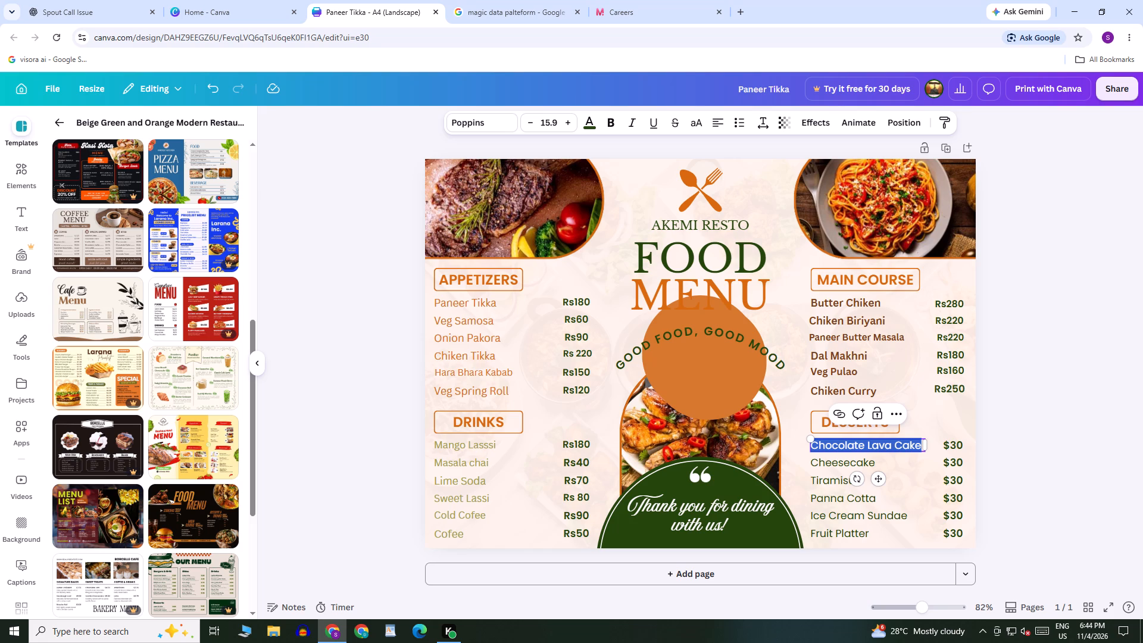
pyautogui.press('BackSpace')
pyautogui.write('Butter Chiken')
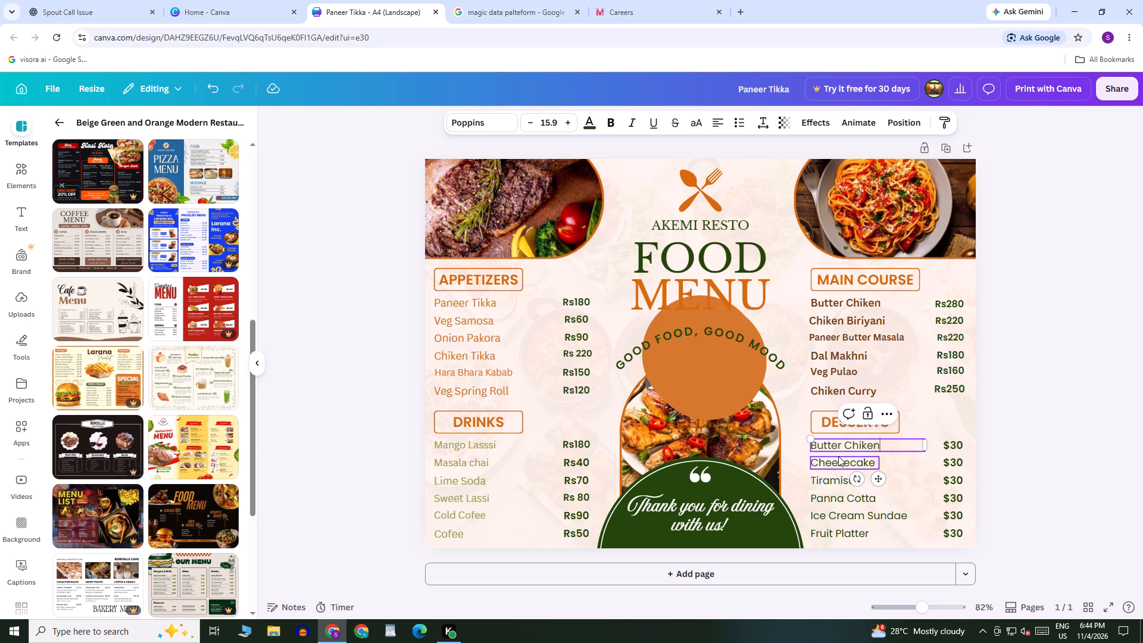
# Format the first Desserts item, Butter Chiken, in Canva Sans, bold and the brown used for the main courses.
pyautogui.hotkey('ctrl', 'a')
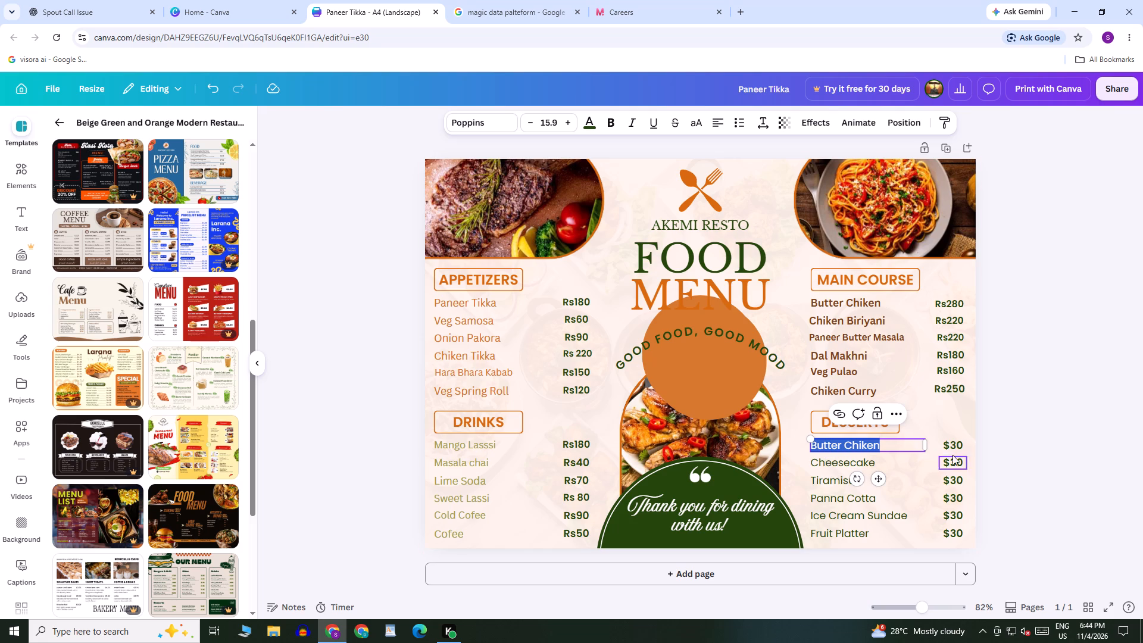
pyautogui.click(476, 117)
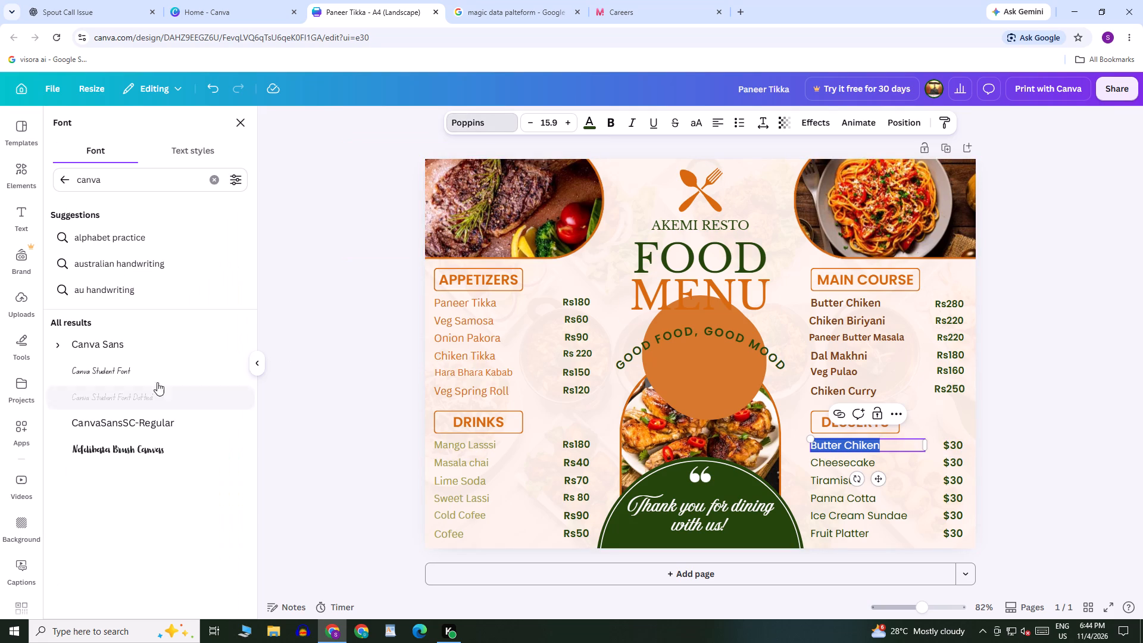
pyautogui.click(143, 344)
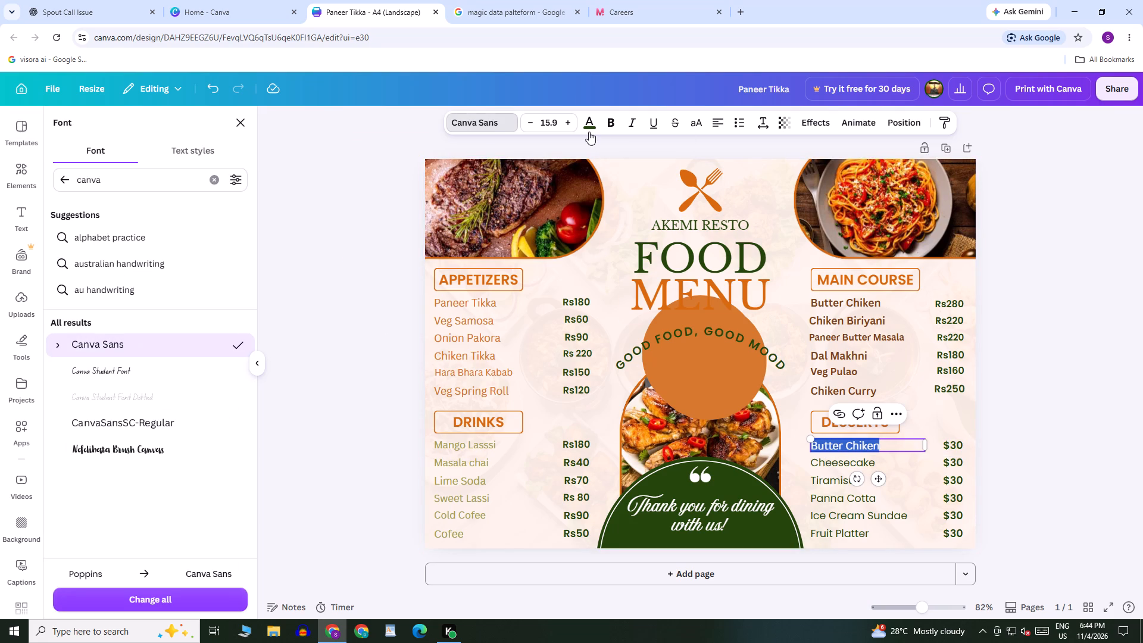
pyautogui.click(588, 130)
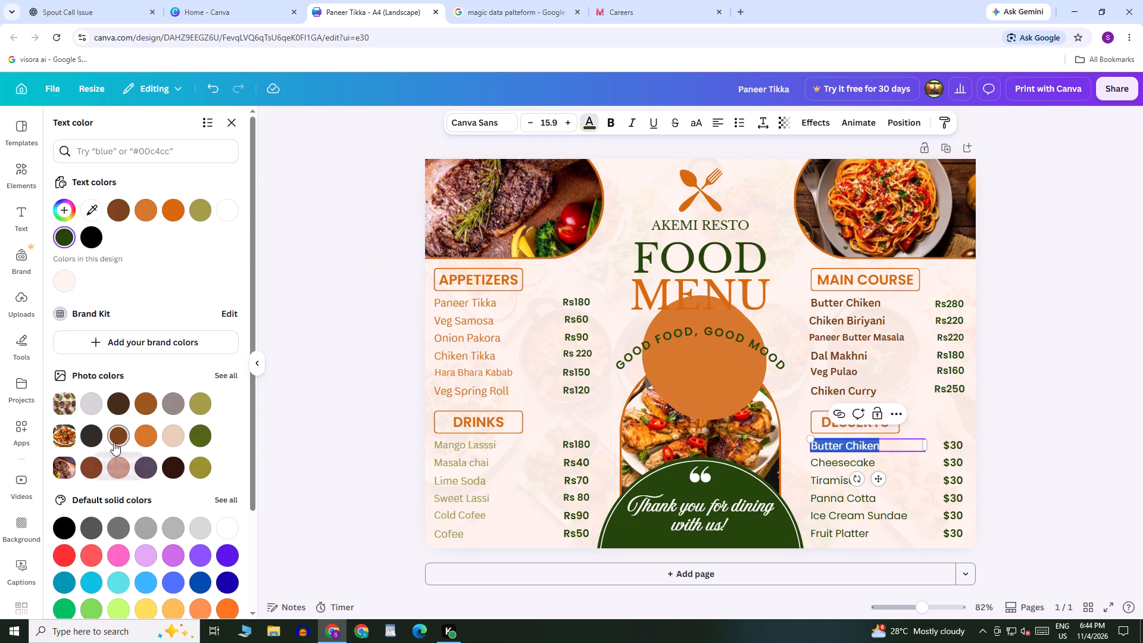
pyautogui.moveTo(118, 436); pyautogui.dragTo(122, 430)
pyautogui.click(611, 127)
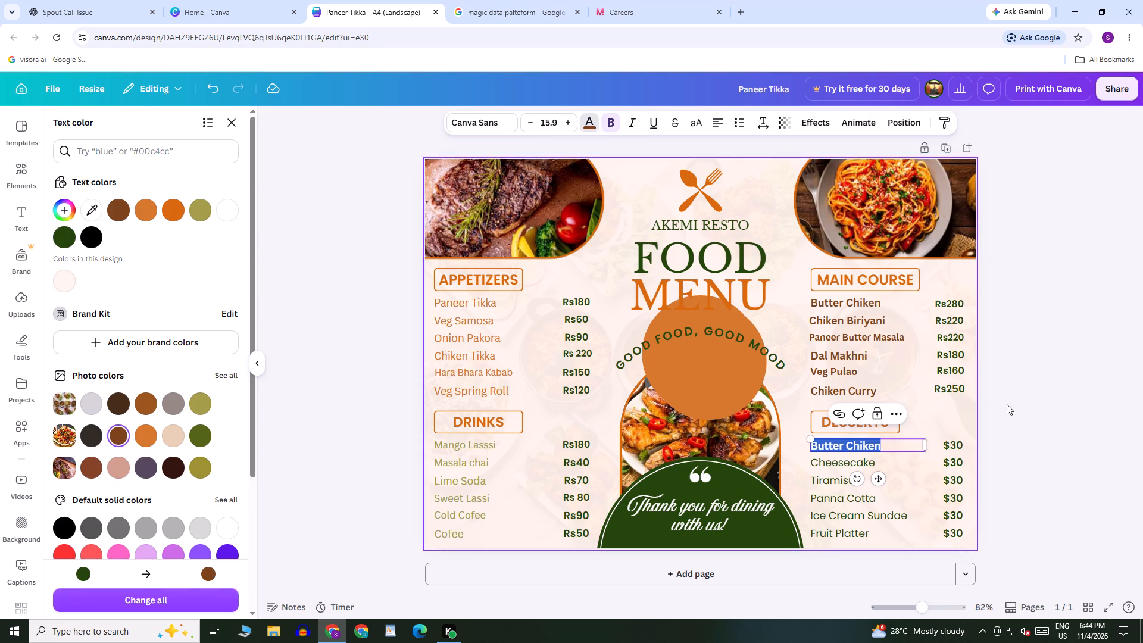
# Replace the first Desserts price with Rs 280 and set its font size to 11.9 so it fits on one line.
pyautogui.doubleClick(960, 452)
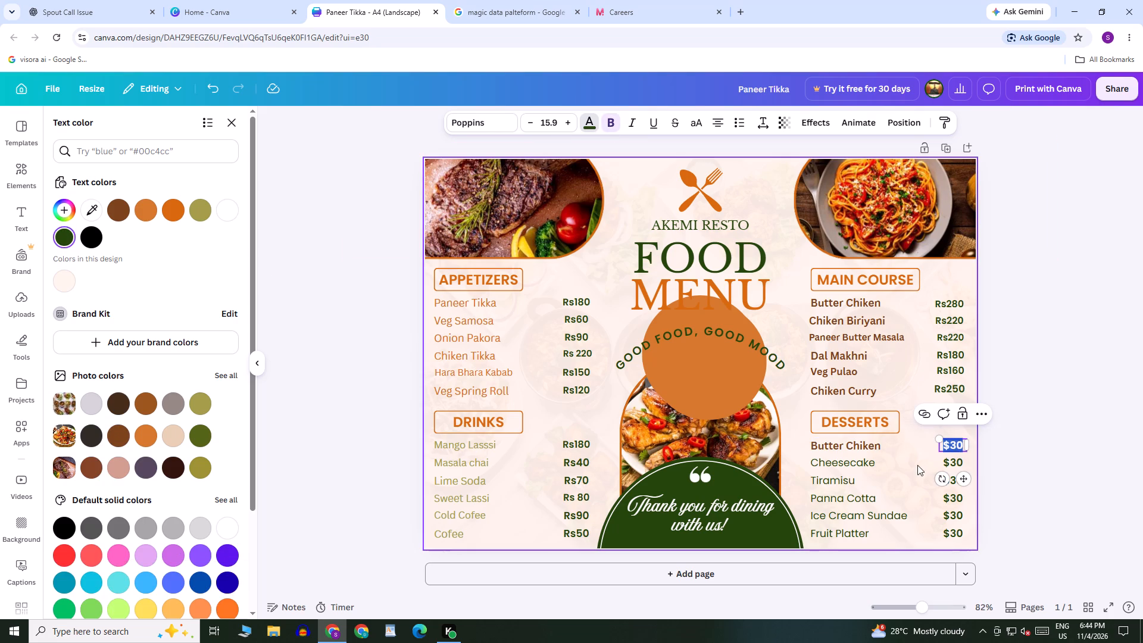
pyautogui.hotkey('shift', 'r')
pyautogui.press('s')
pyautogui.press('space')
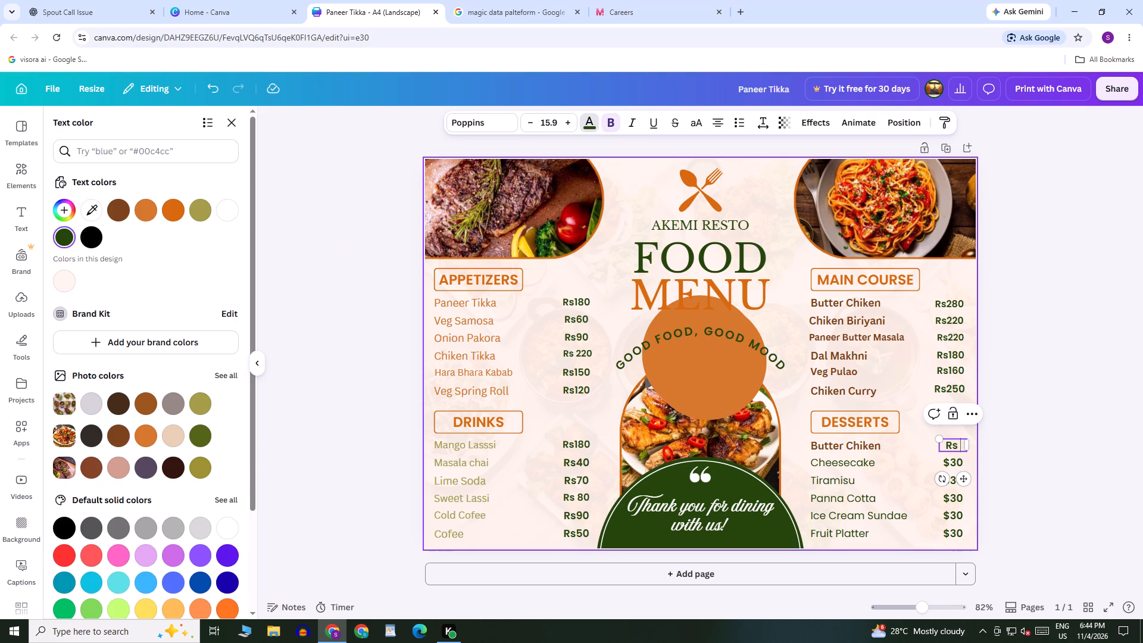
pyautogui.write('28')
pyautogui.press('0')
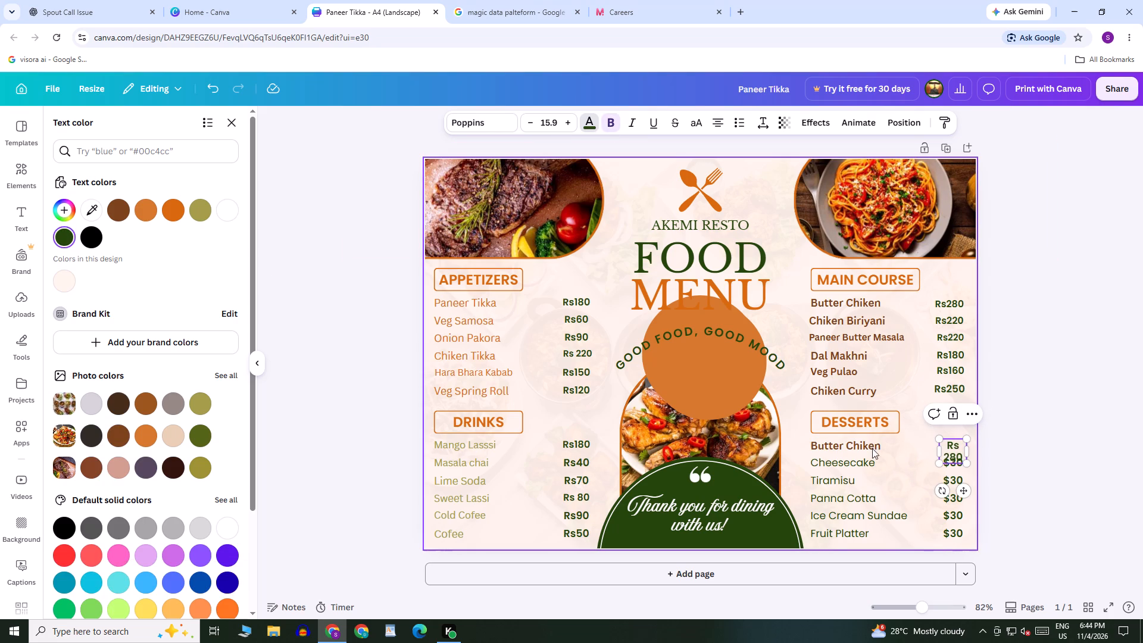
pyautogui.click(532, 123)
pyautogui.click(532, 123)
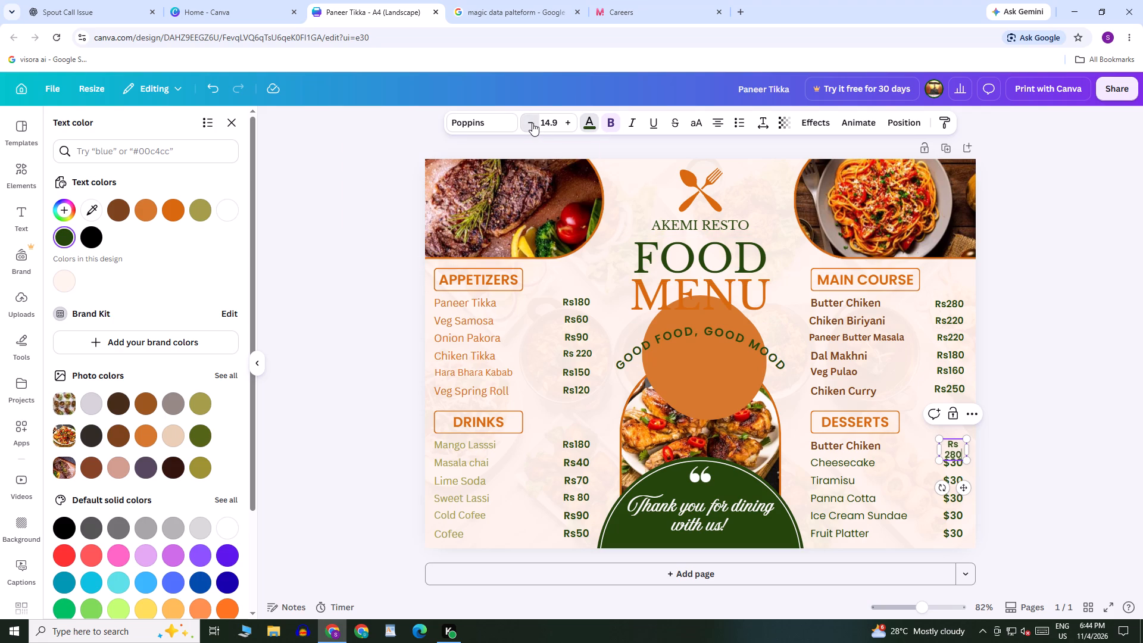
pyautogui.click(532, 123)
pyautogui.click(532, 123)
pyautogui.click(977, 308)
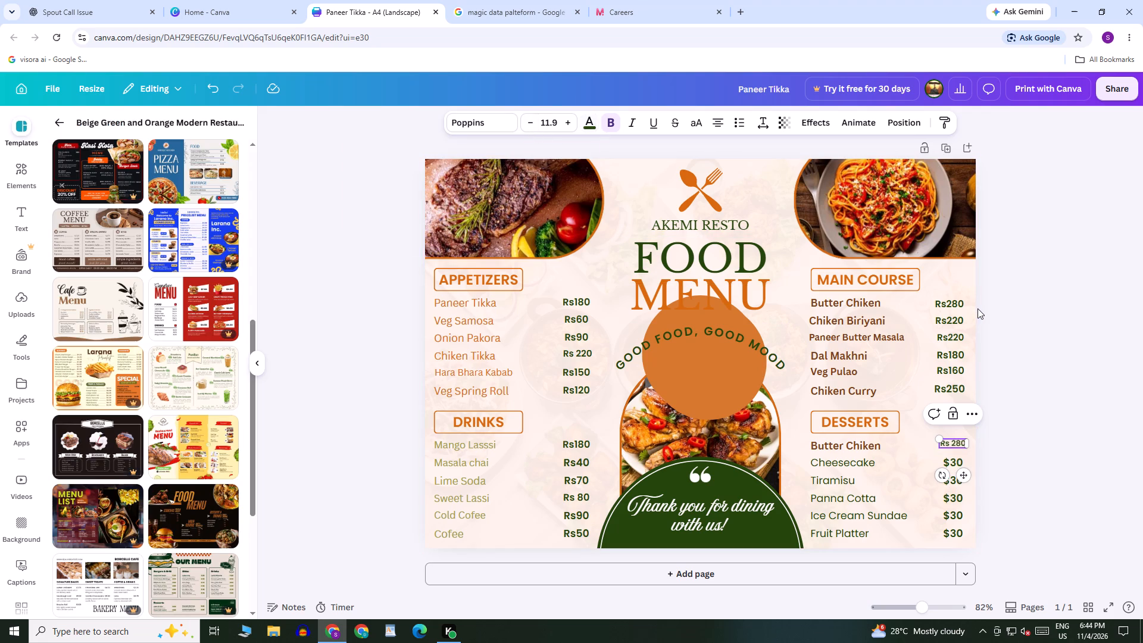
pyautogui.click(1047, 313)
# Enlarge the Rs 280 price under Desserts to font size 15 and move it level with its item name.
pyautogui.click(957, 445)
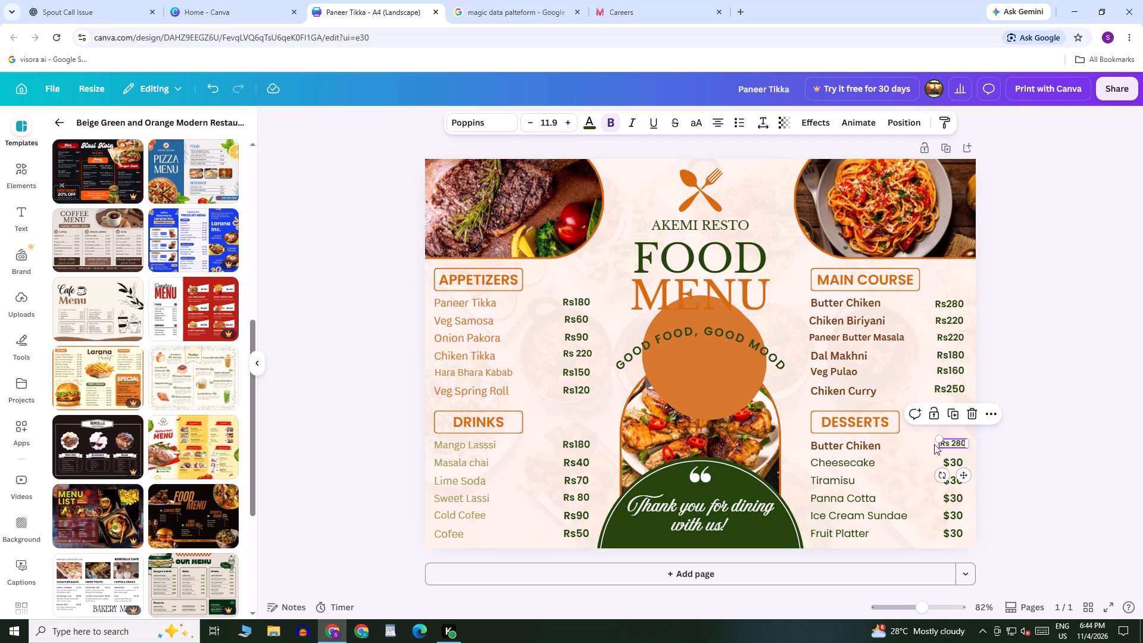
pyautogui.click(936, 441)
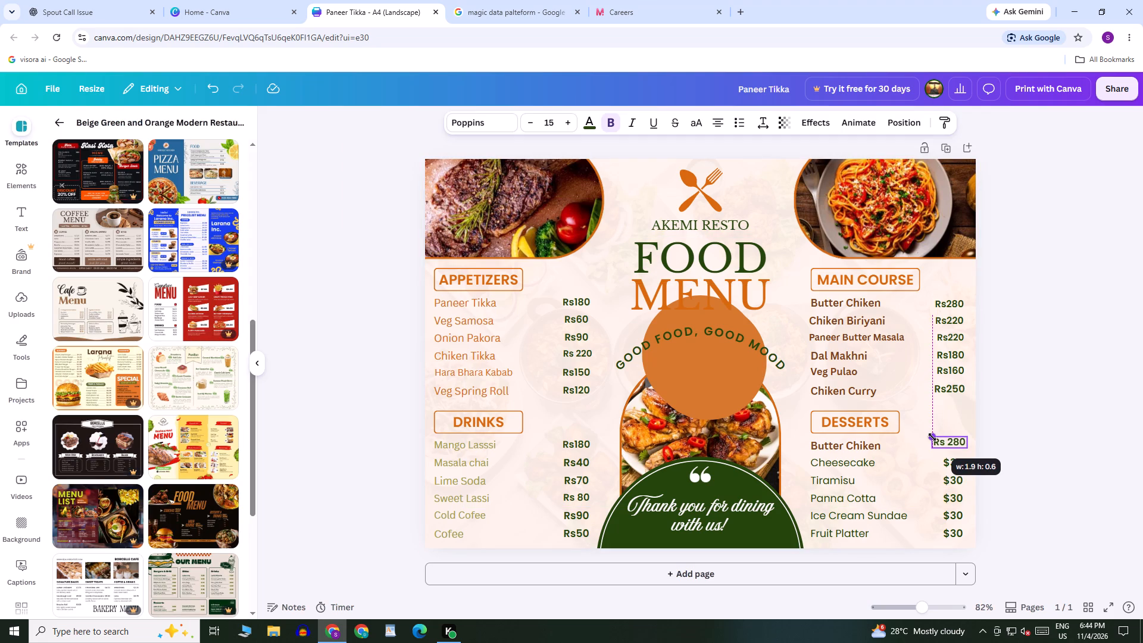
pyautogui.click(1142, 402)
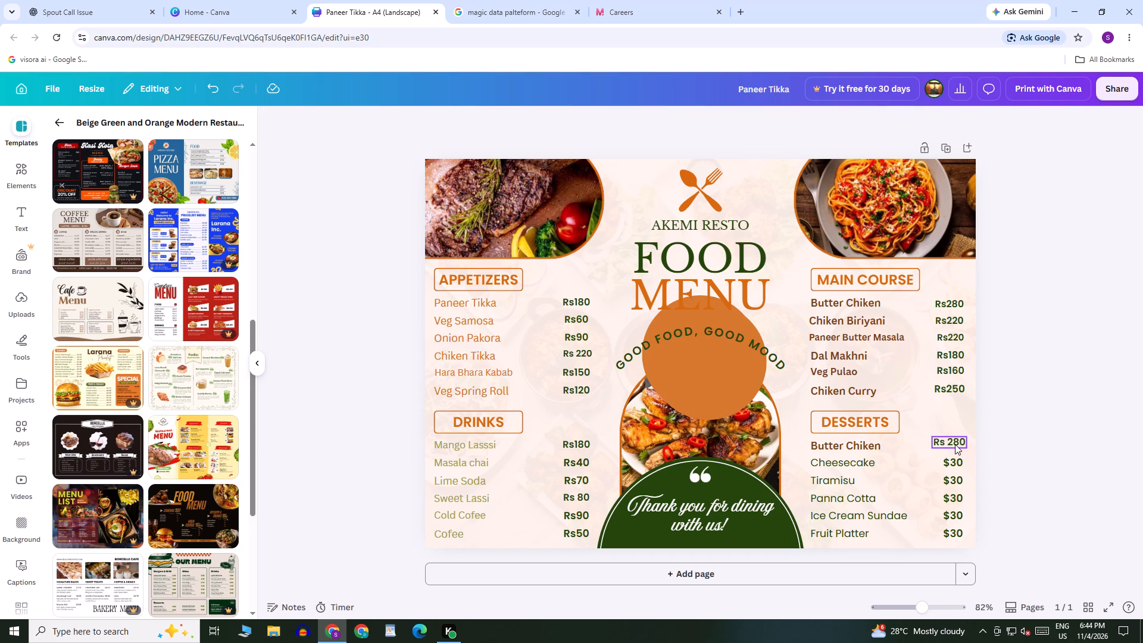
pyautogui.click(955, 444)
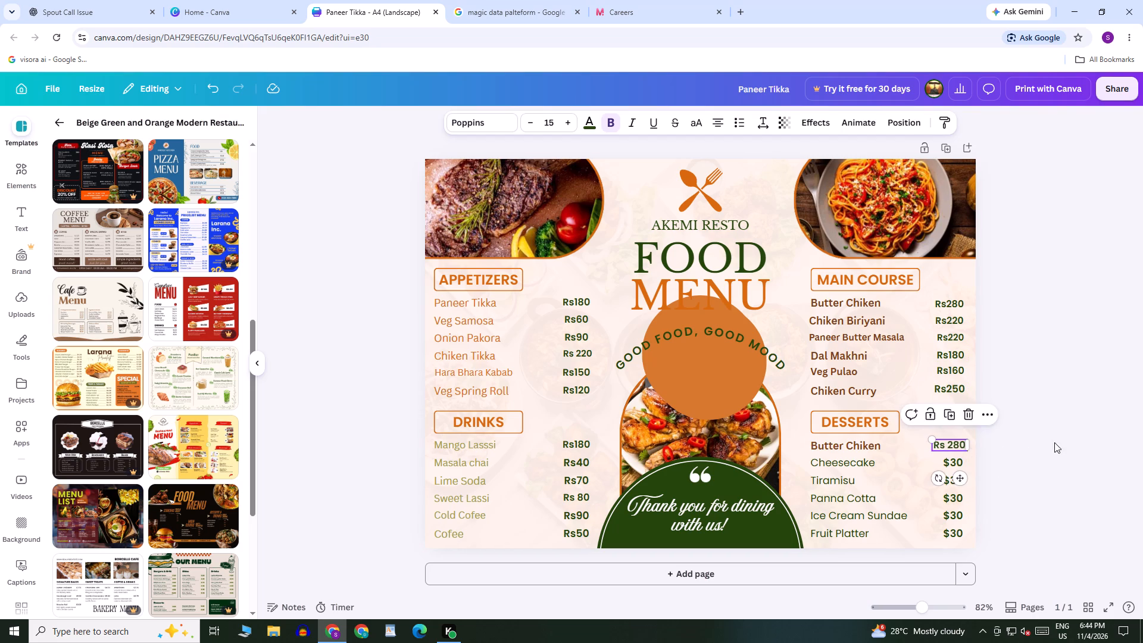
pyautogui.click(1063, 441)
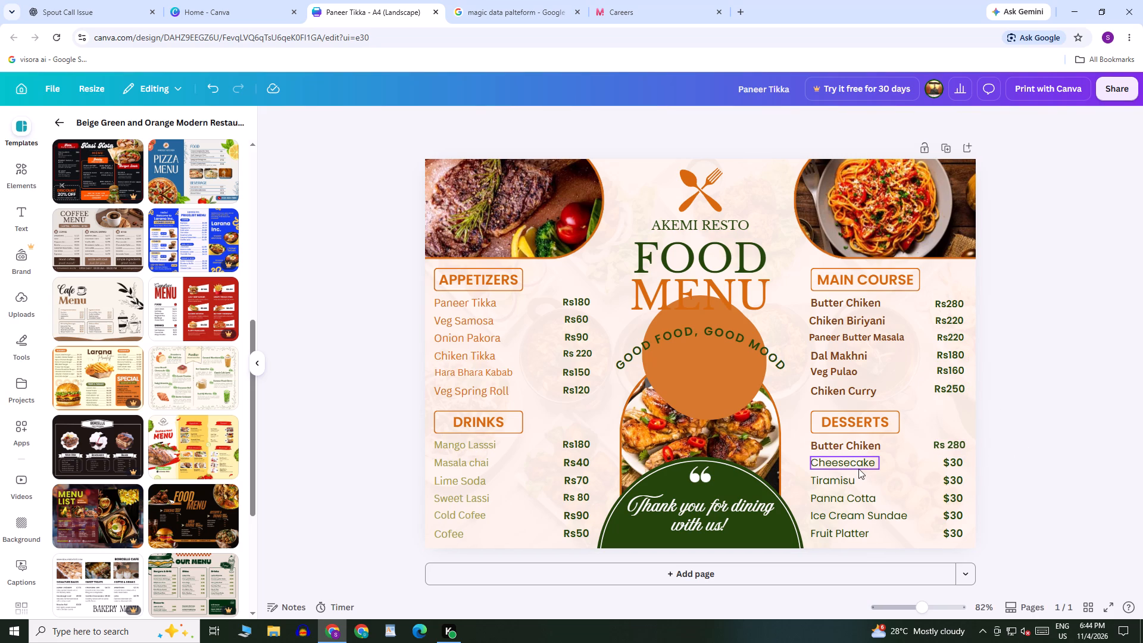
# Replace the Butter Chiken item under Desserts with Gulab Jamun.
pyautogui.doubleClick(858, 469)
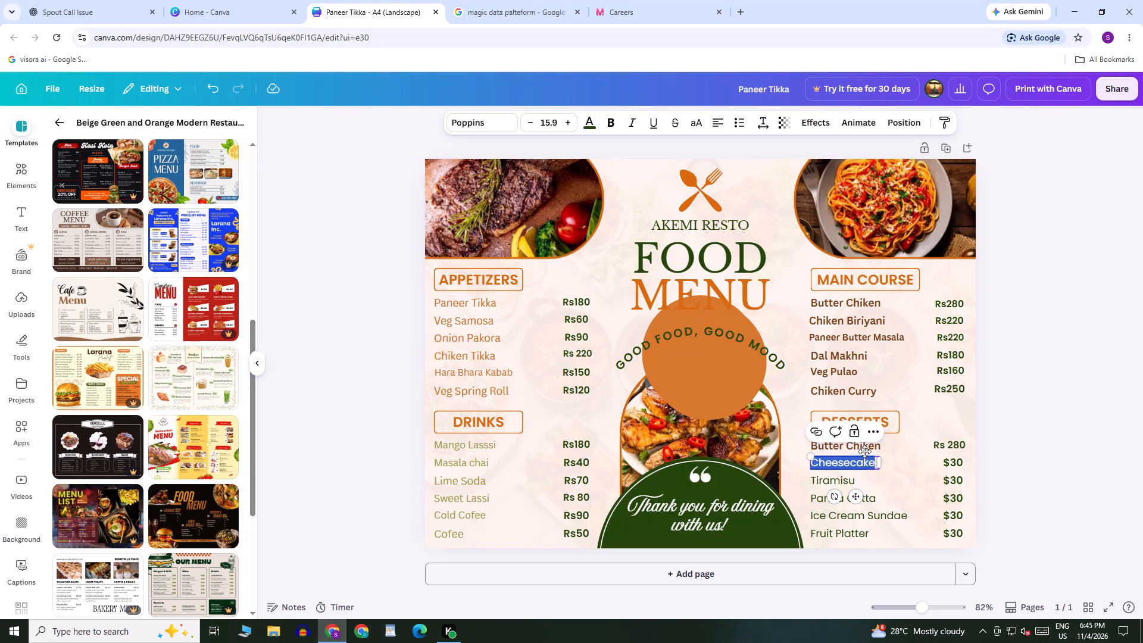
pyautogui.doubleClick(864, 448)
pyautogui.moveTo(886, 448); pyautogui.dragTo(813, 455)
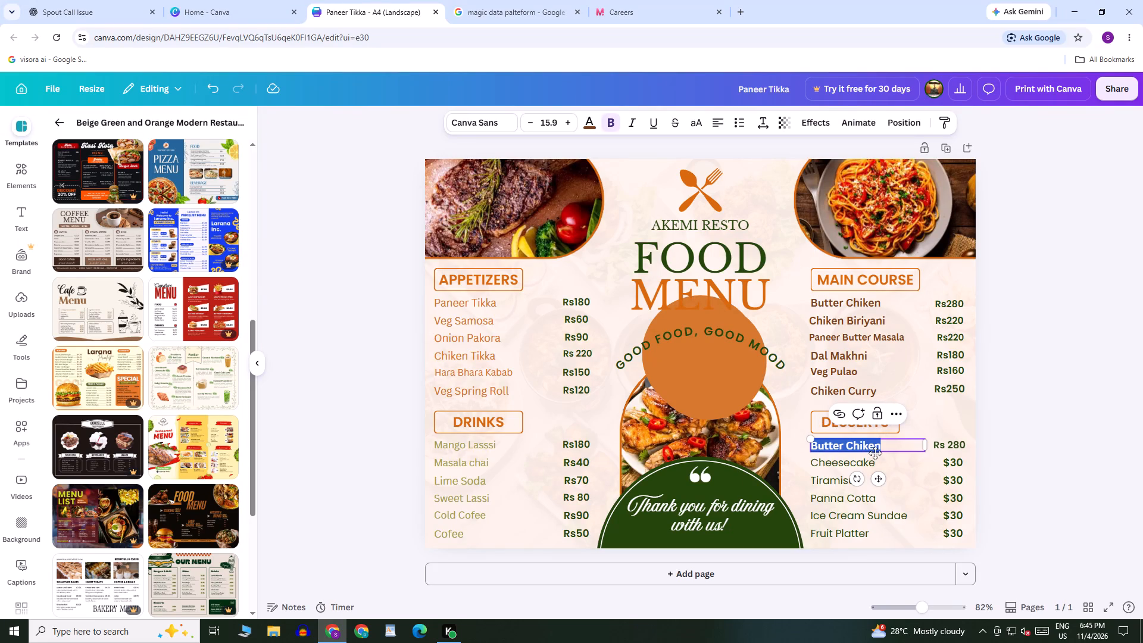
pyautogui.press('BackSpace')
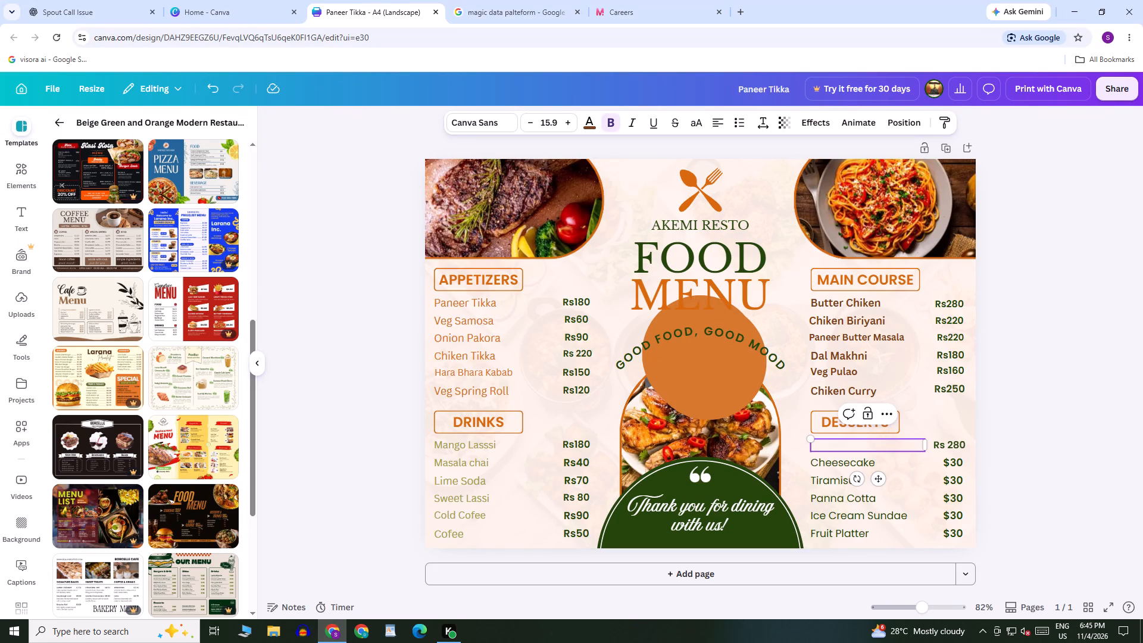
pyautogui.write('Gulab')
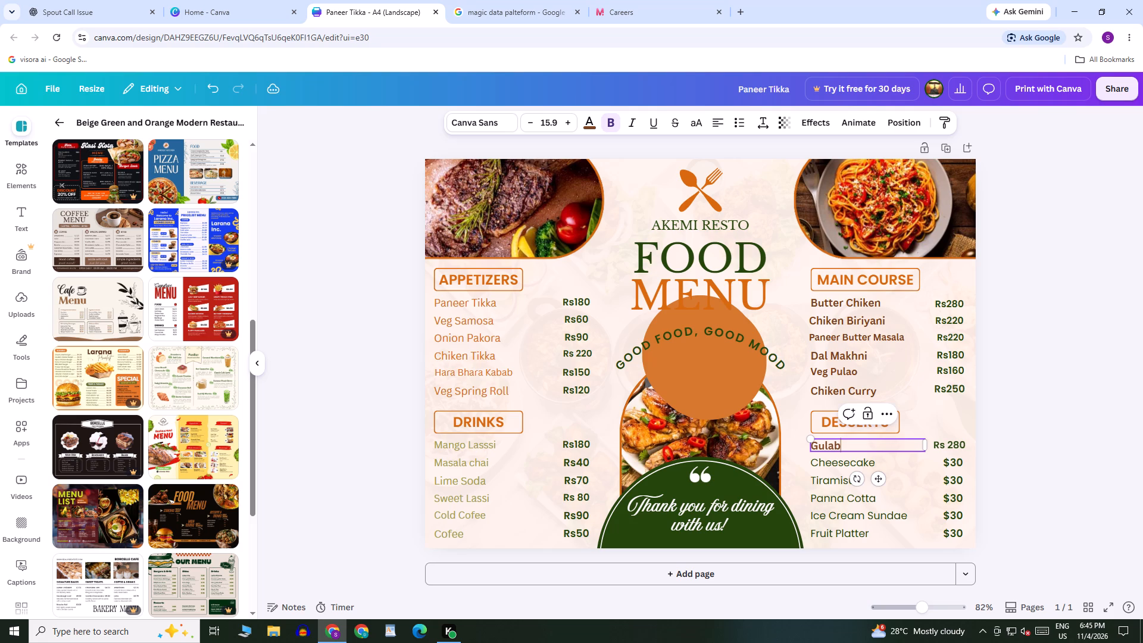
pyautogui.press('space')
pyautogui.write('Jamun')
pyautogui.click(1041, 442)
# Replace the Gulab Jamun price under Desserts with Rs70.
pyautogui.doubleClick(952, 446)
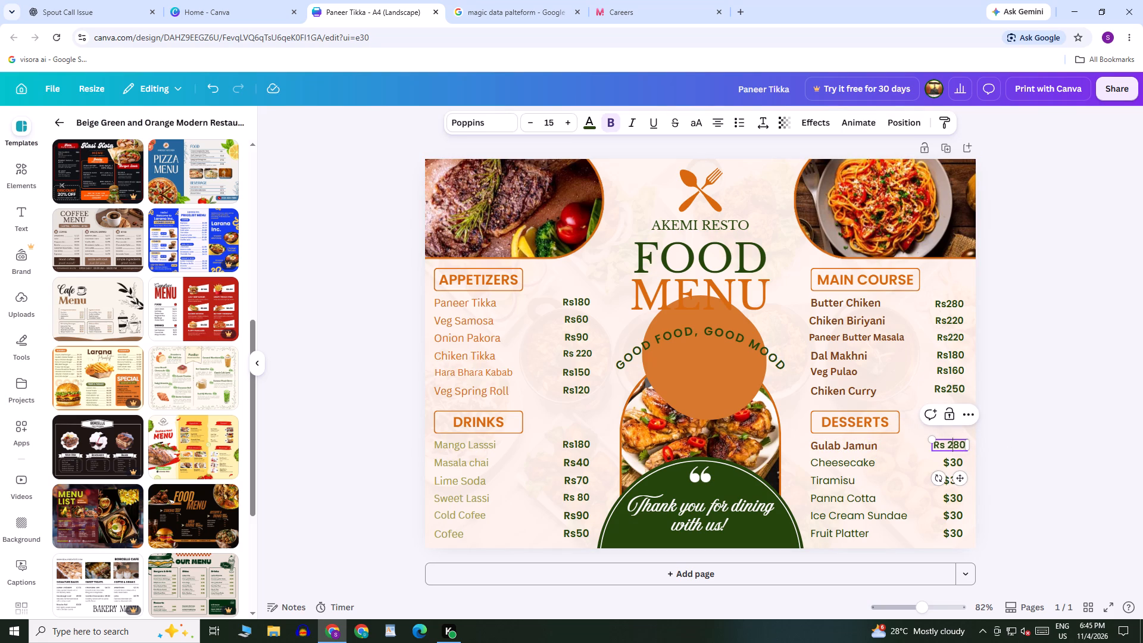
pyautogui.moveTo(936, 445); pyautogui.dragTo(972, 445)
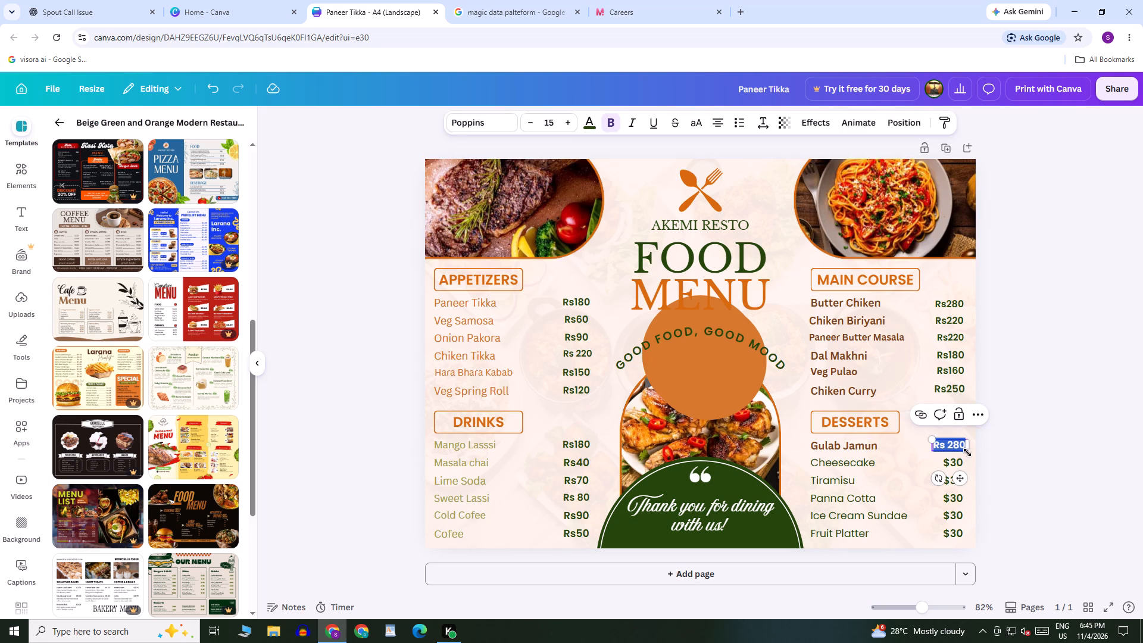
pyautogui.press('BackSpace')
pyautogui.write('rs')
pyautogui.press('BackSpace')
pyautogui.press('BackSpace')
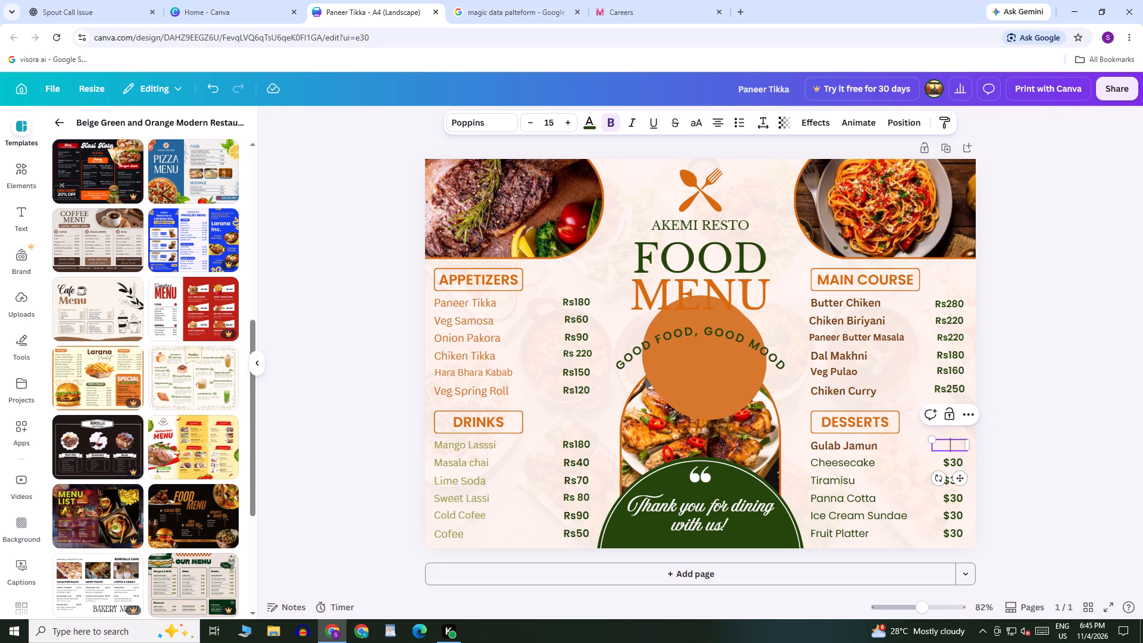
pyautogui.write('Rs')
pyautogui.write('70')
pyautogui.click(1070, 472)
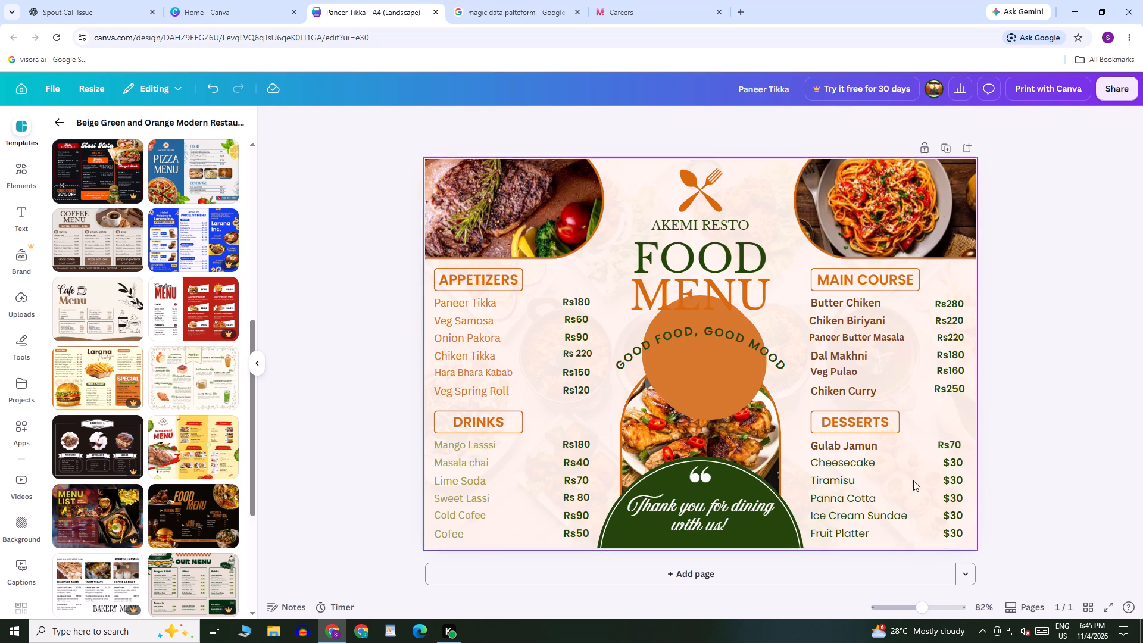
# Replace the Cheesecake item under Desserts with Rasugulla.
pyautogui.doubleClick(836, 466)
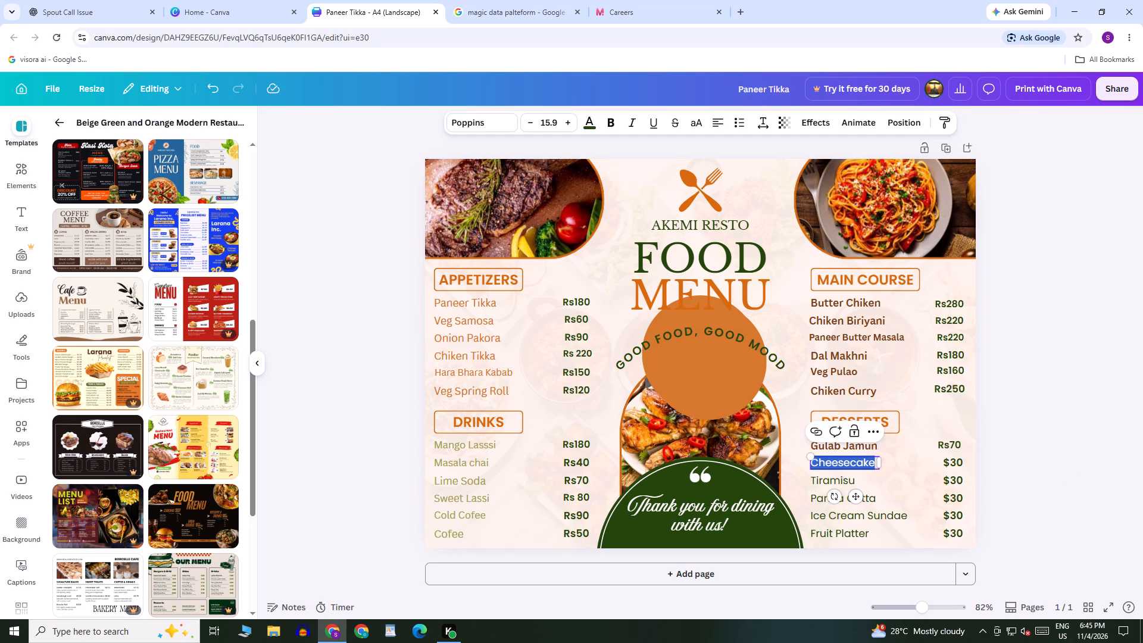
pyautogui.press('BackSpace')
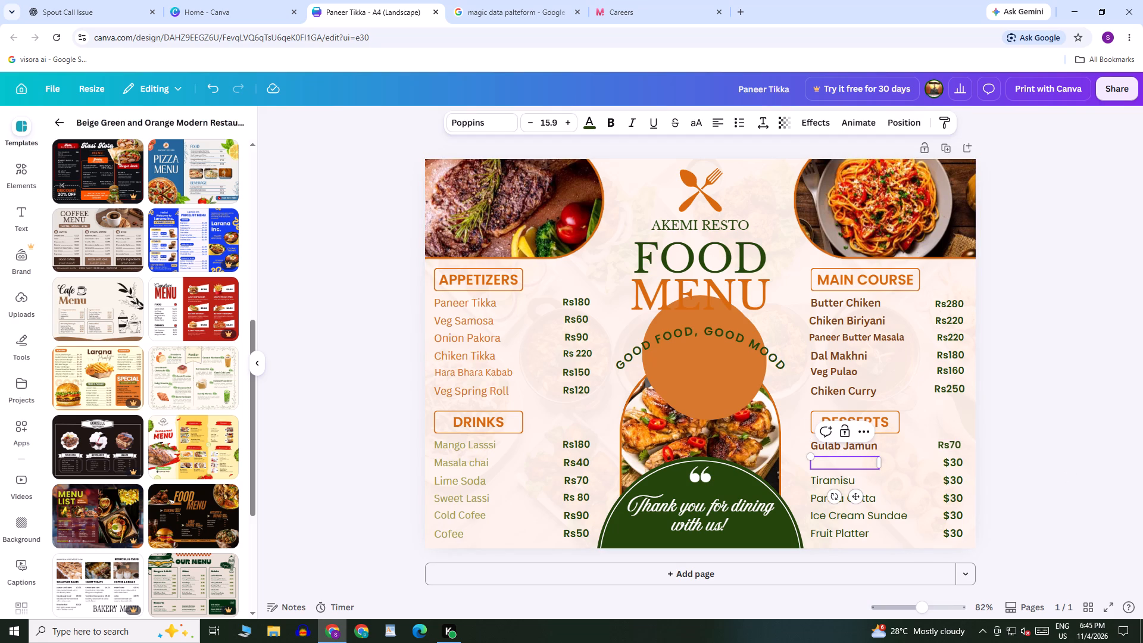
pyautogui.write('Rasugulla')
# Format the Rasugulla item in Canva Sans, bold and the brown #7c431b used for the main courses.
pyautogui.moveTo(866, 464); pyautogui.dragTo(779, 473)
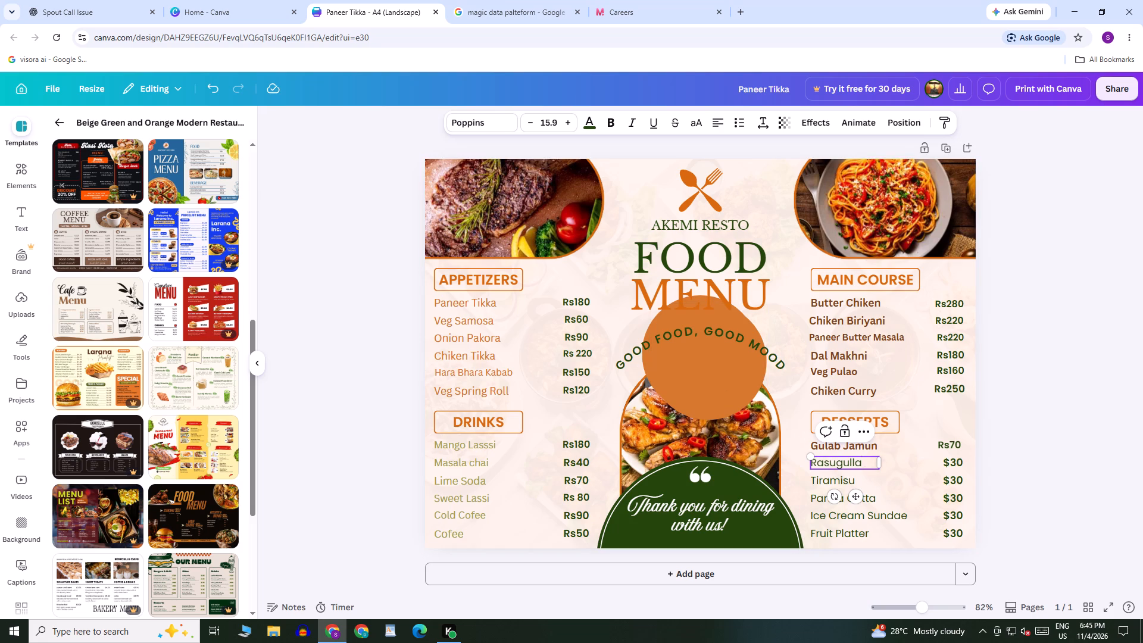
pyautogui.click(868, 462)
pyautogui.hotkey('ctrl', 'a')
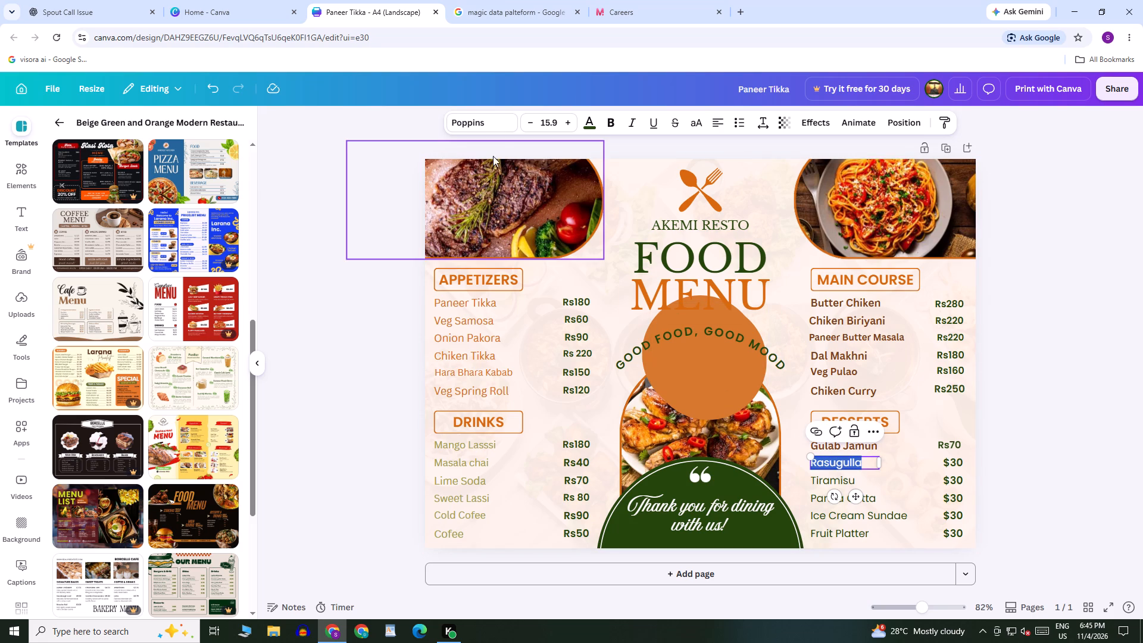
pyautogui.click(495, 128)
pyautogui.click(115, 349)
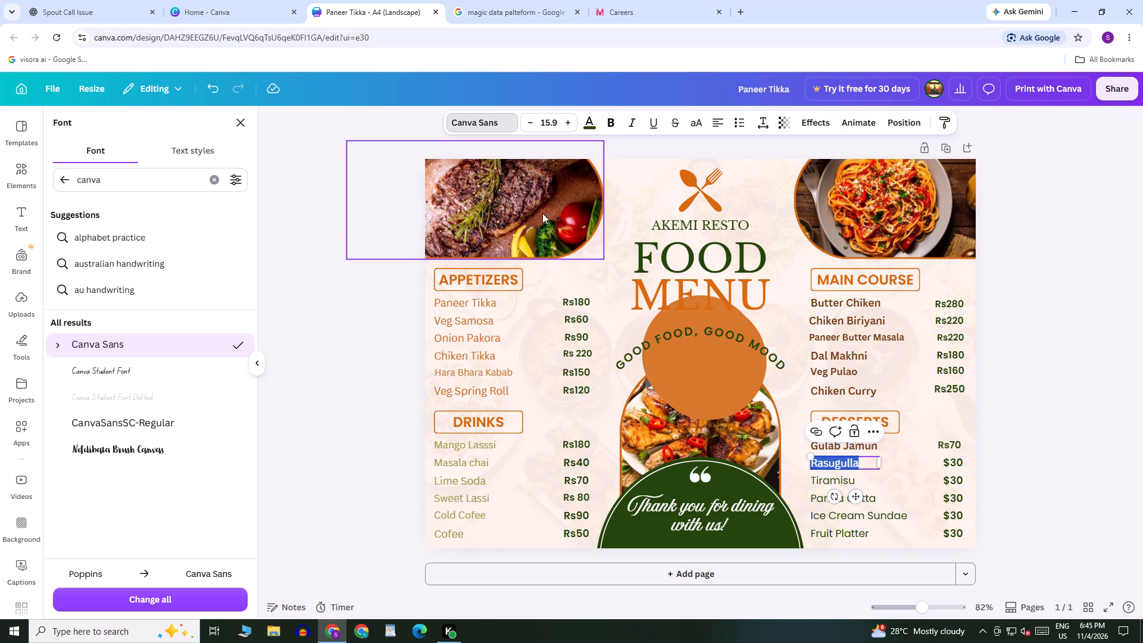
pyautogui.click(606, 124)
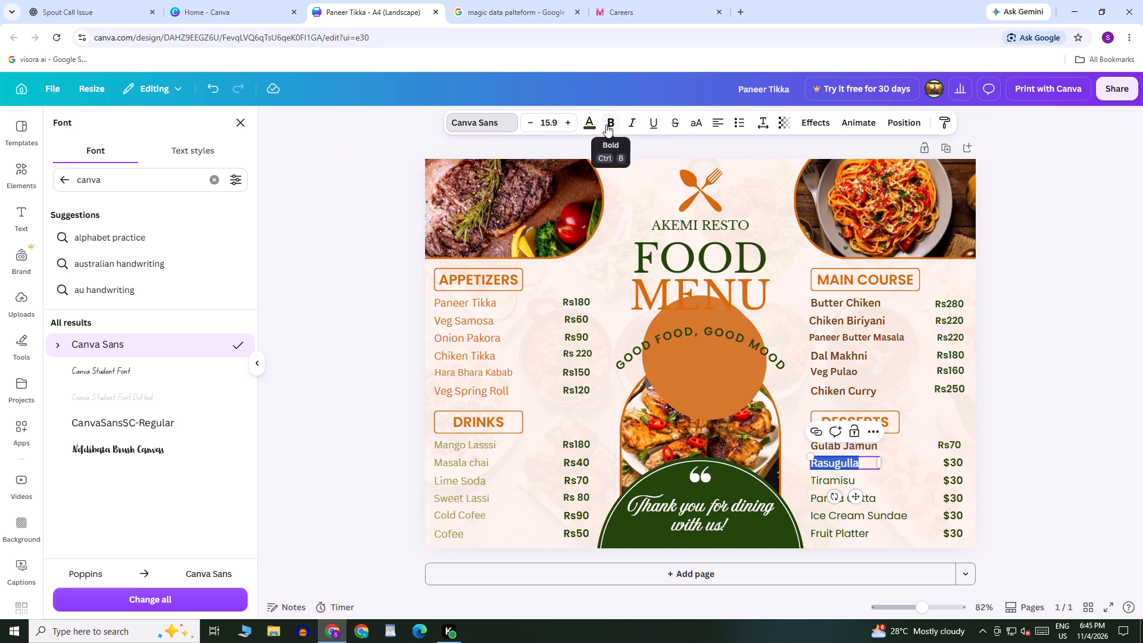
pyautogui.click(593, 124)
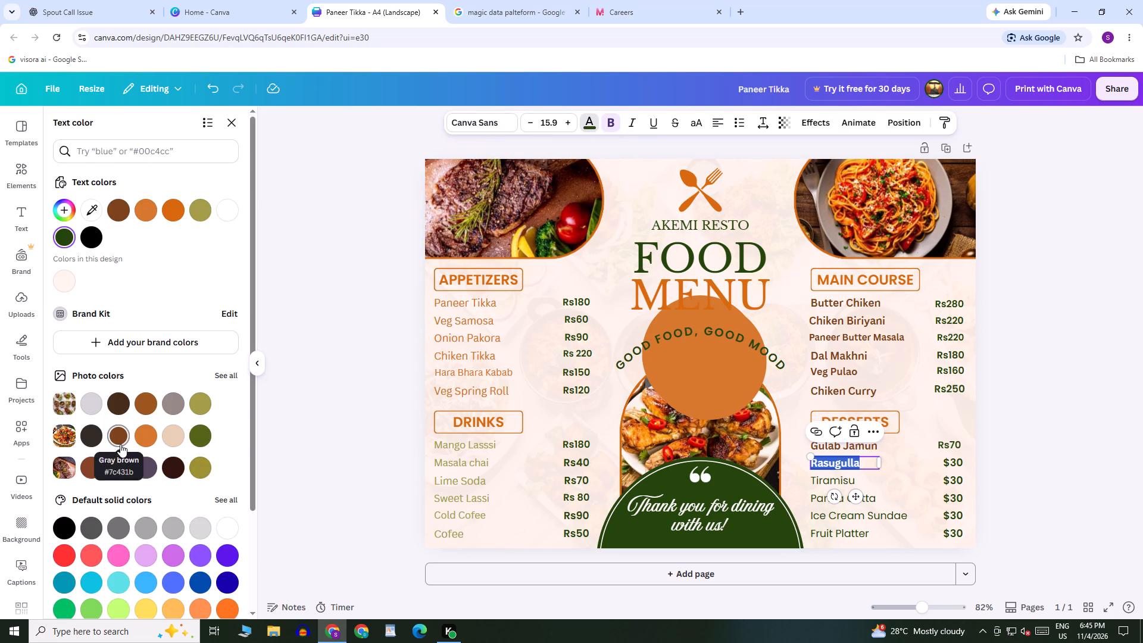
pyautogui.click(120, 442)
pyautogui.click(1035, 352)
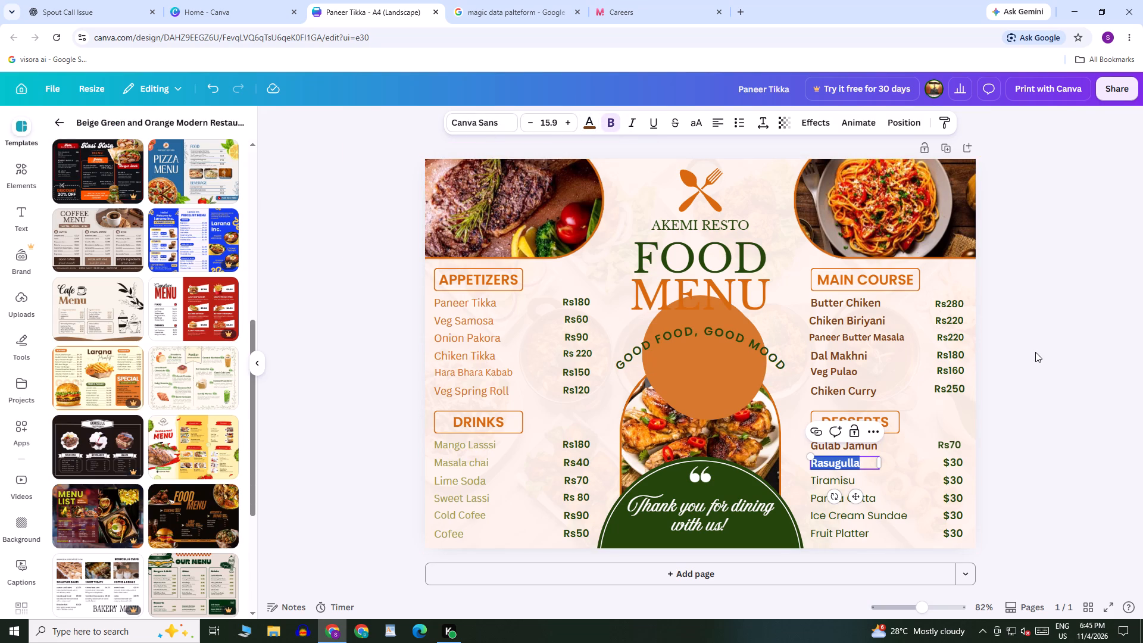
pyautogui.click(1035, 352)
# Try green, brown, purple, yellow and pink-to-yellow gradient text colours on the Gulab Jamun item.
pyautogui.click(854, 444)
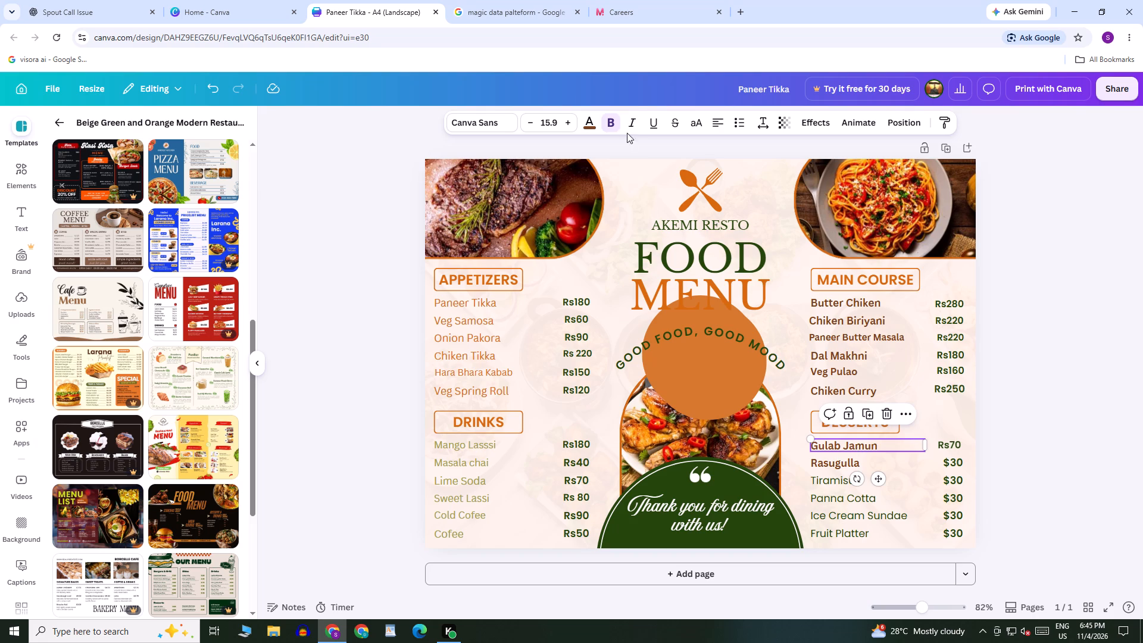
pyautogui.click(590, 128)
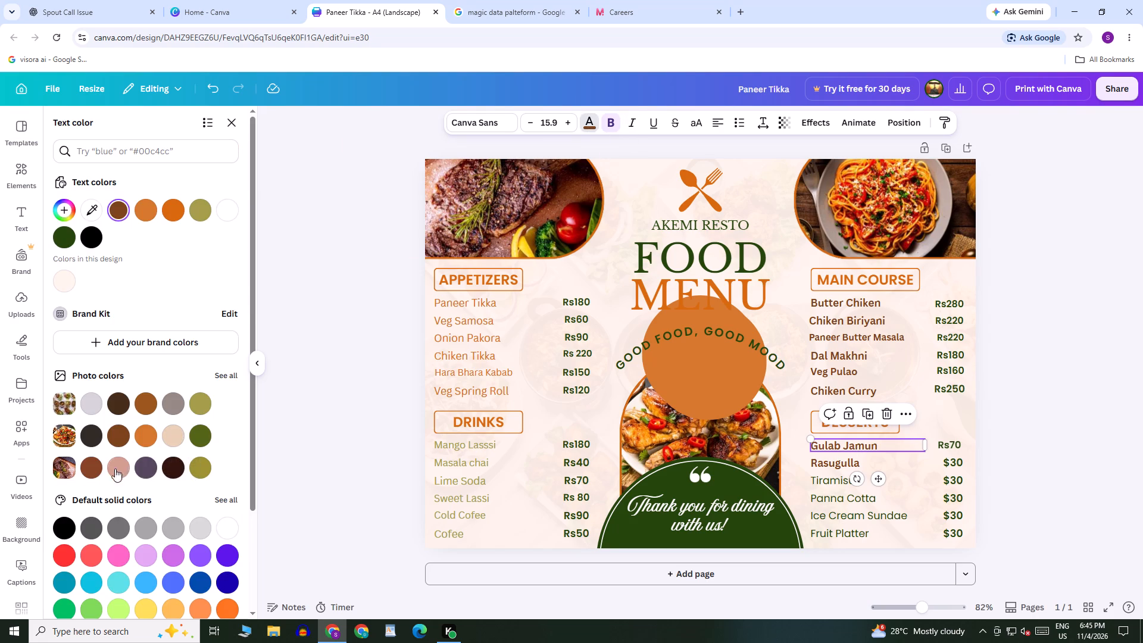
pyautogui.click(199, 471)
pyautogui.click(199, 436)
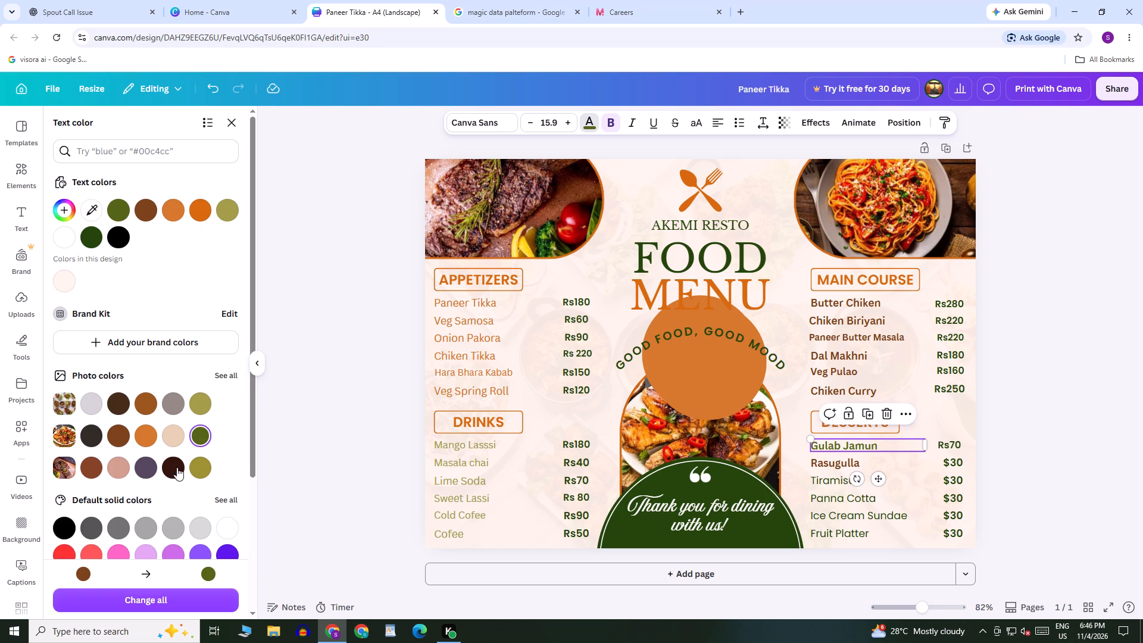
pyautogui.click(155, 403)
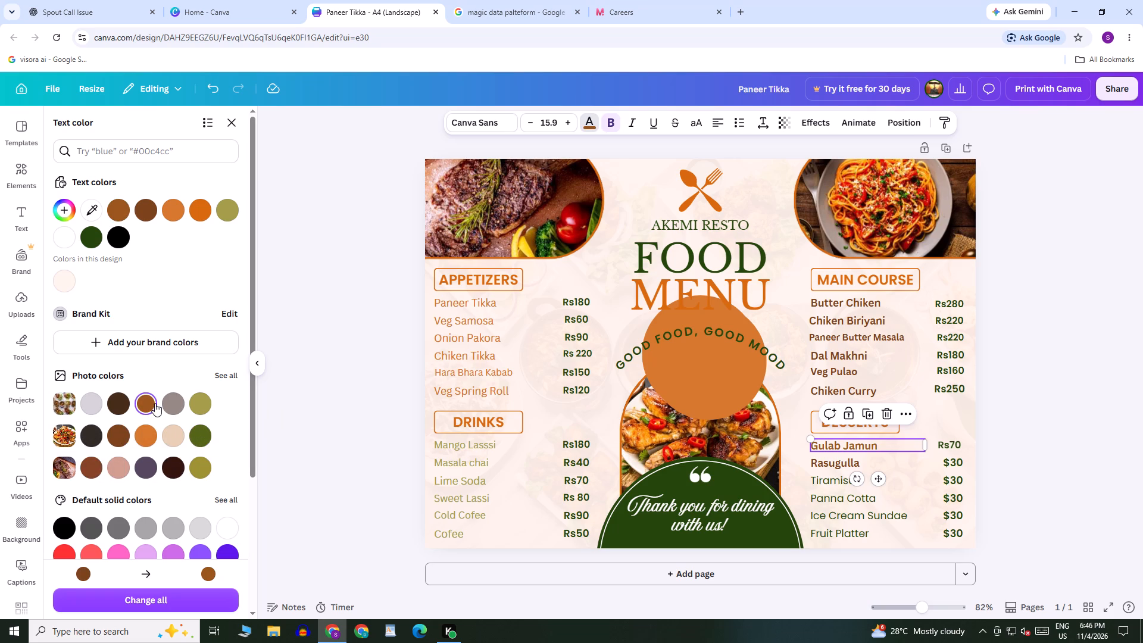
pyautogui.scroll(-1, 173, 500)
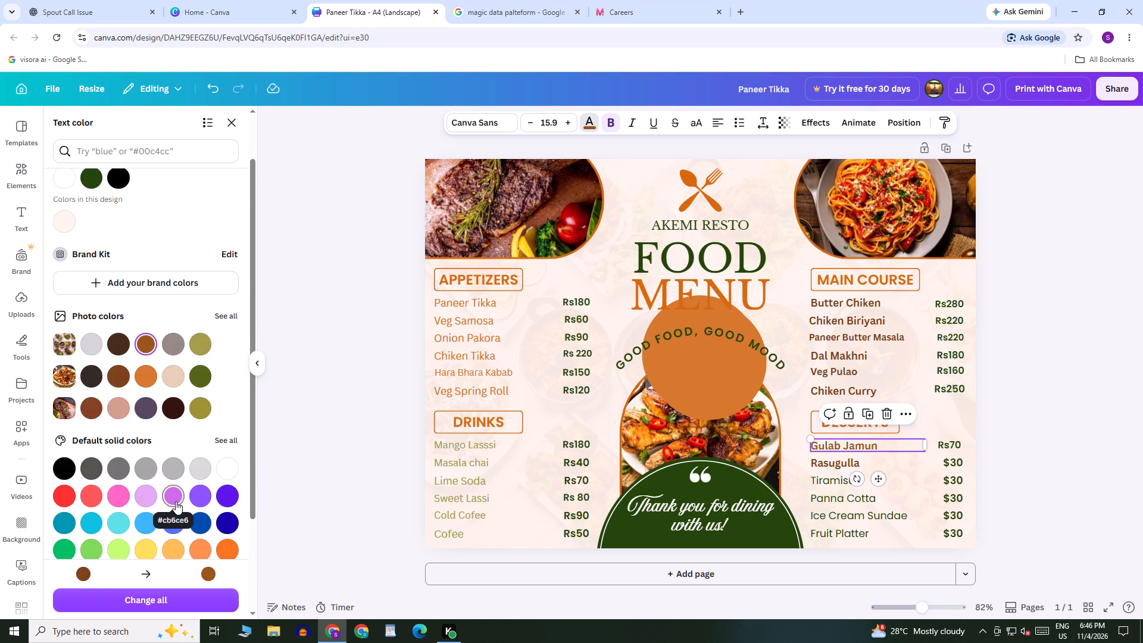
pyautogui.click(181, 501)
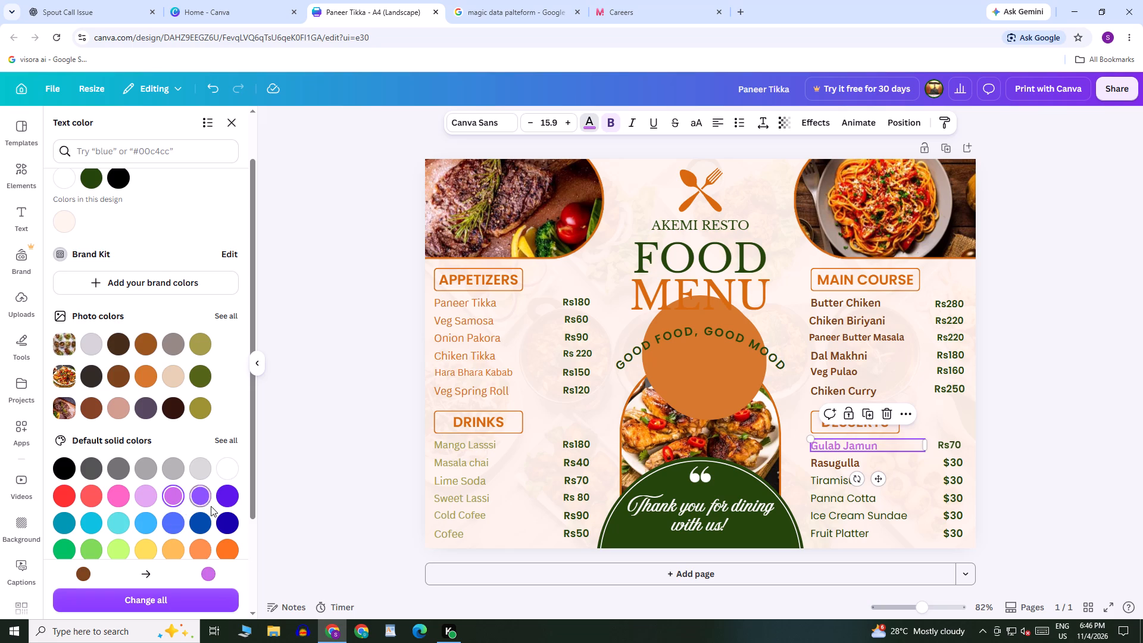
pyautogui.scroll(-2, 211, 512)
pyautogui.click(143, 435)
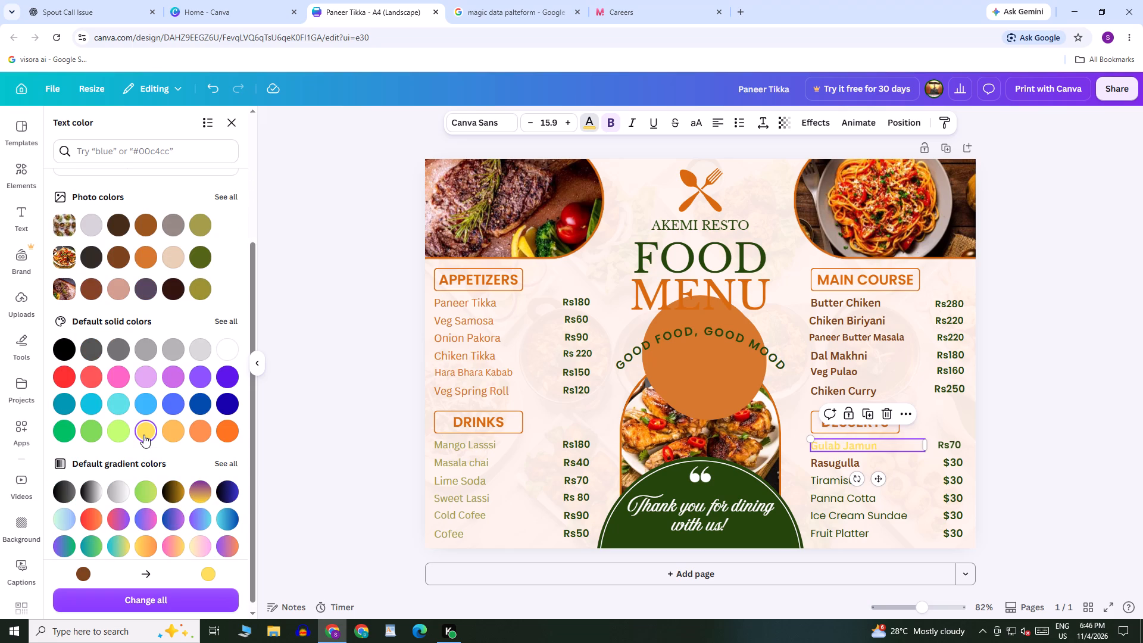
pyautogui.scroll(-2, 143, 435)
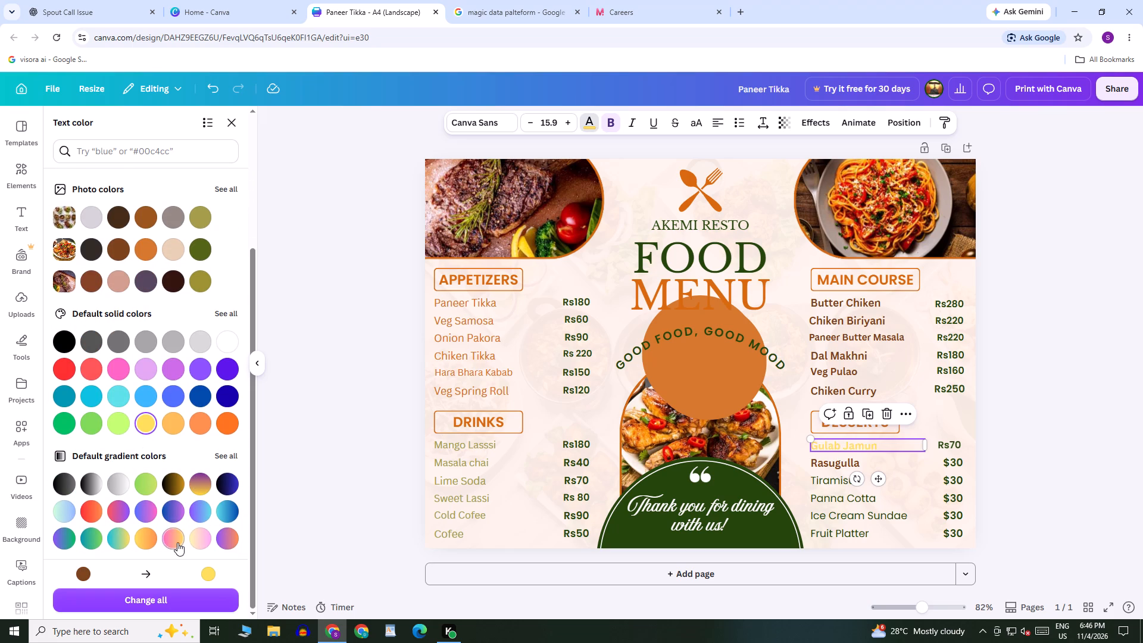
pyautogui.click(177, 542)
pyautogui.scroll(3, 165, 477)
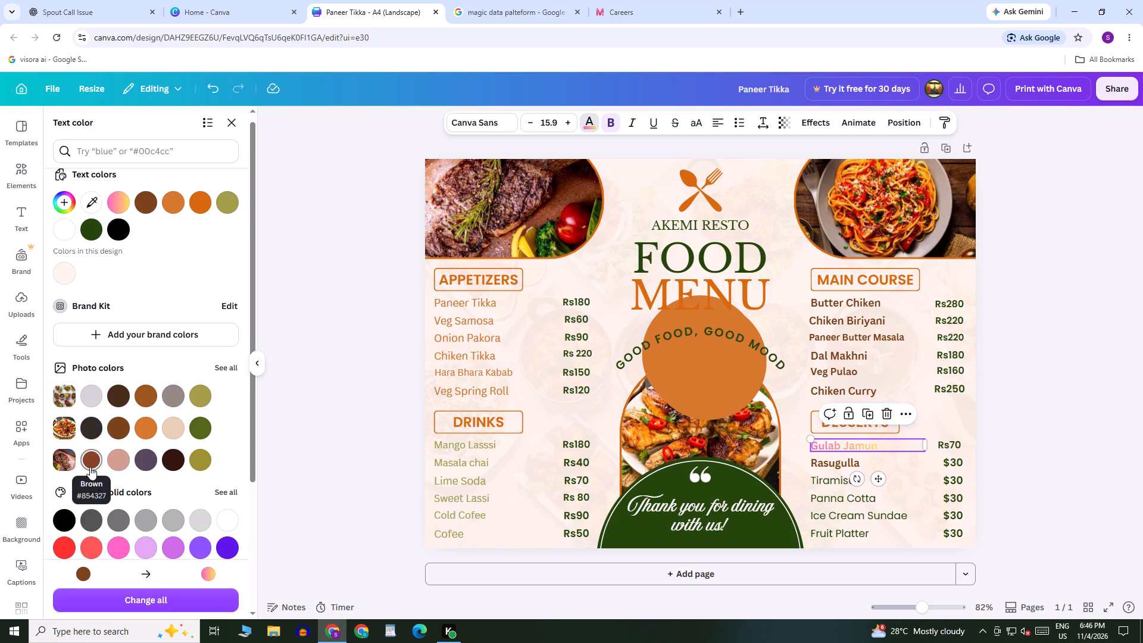
# Colour the Gulab Jamun item with the dark purple-grey from the design's photo colours.
pyautogui.click(149, 460)
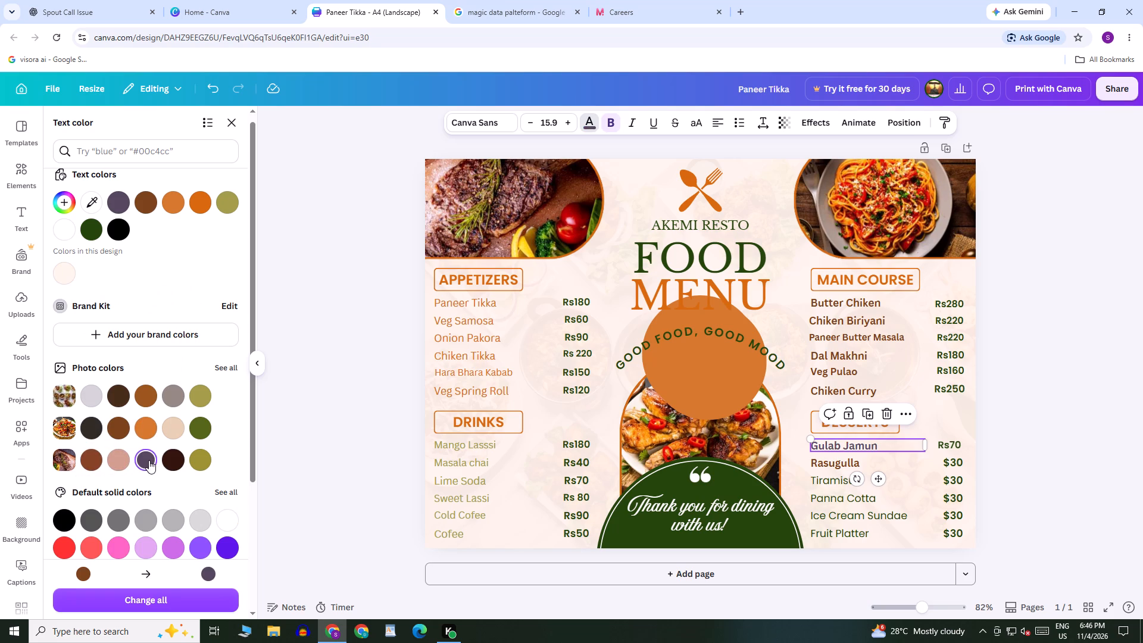
pyautogui.click(346, 379)
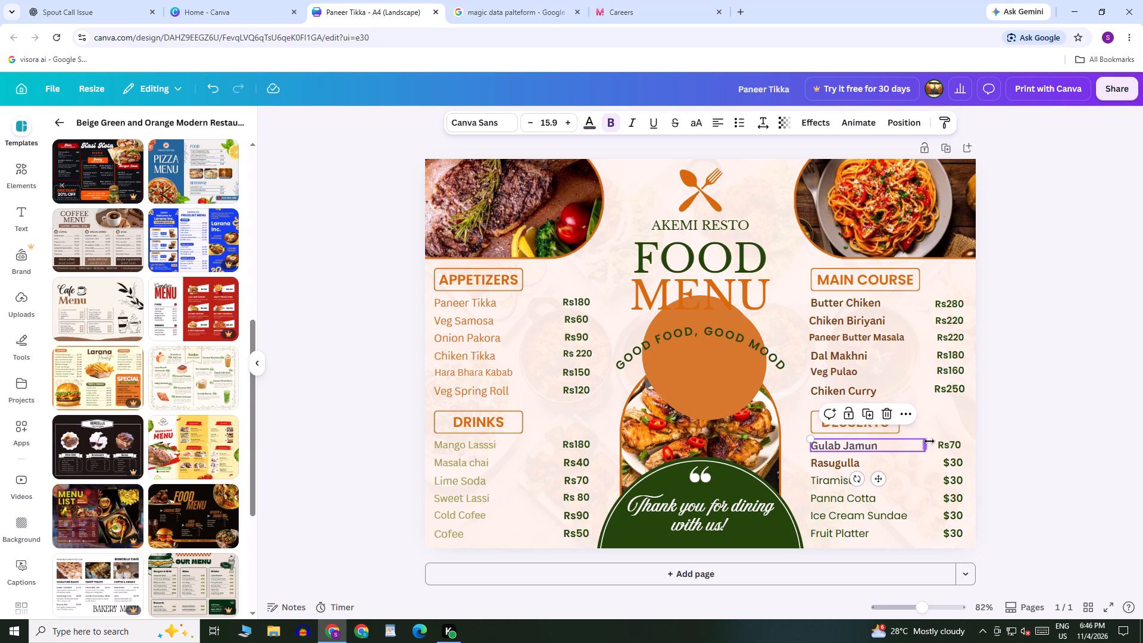
pyautogui.click(1056, 398)
# Recolour the Rasugulla item with the same dark purple-grey photo colour as Gulab Jamun.
pyautogui.doubleClick(851, 469)
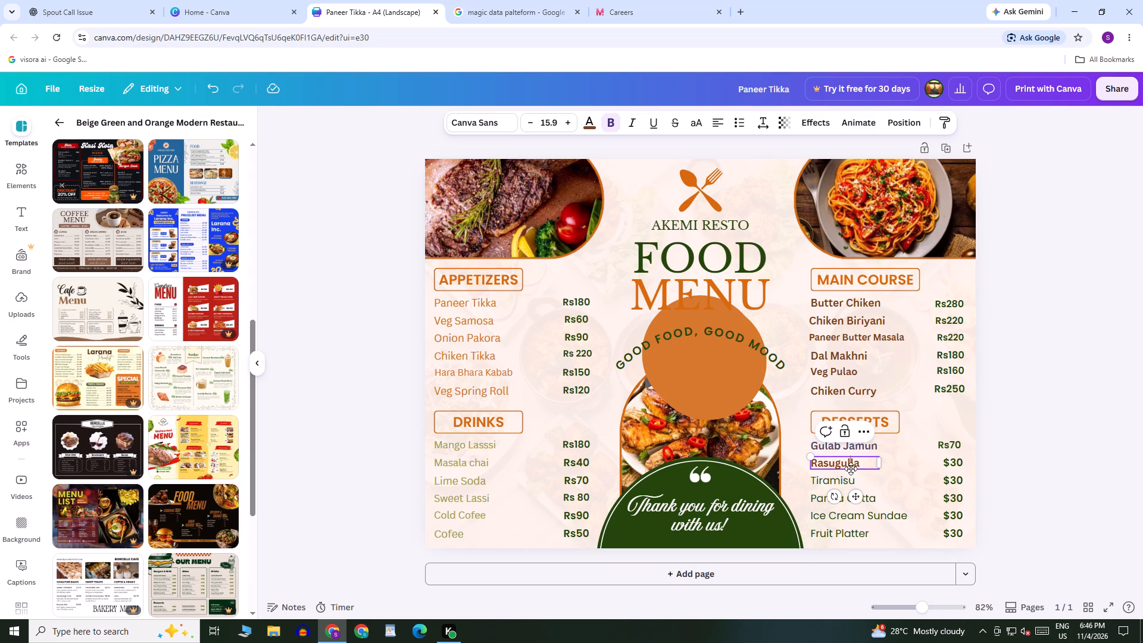
pyautogui.moveTo(866, 466); pyautogui.dragTo(798, 466)
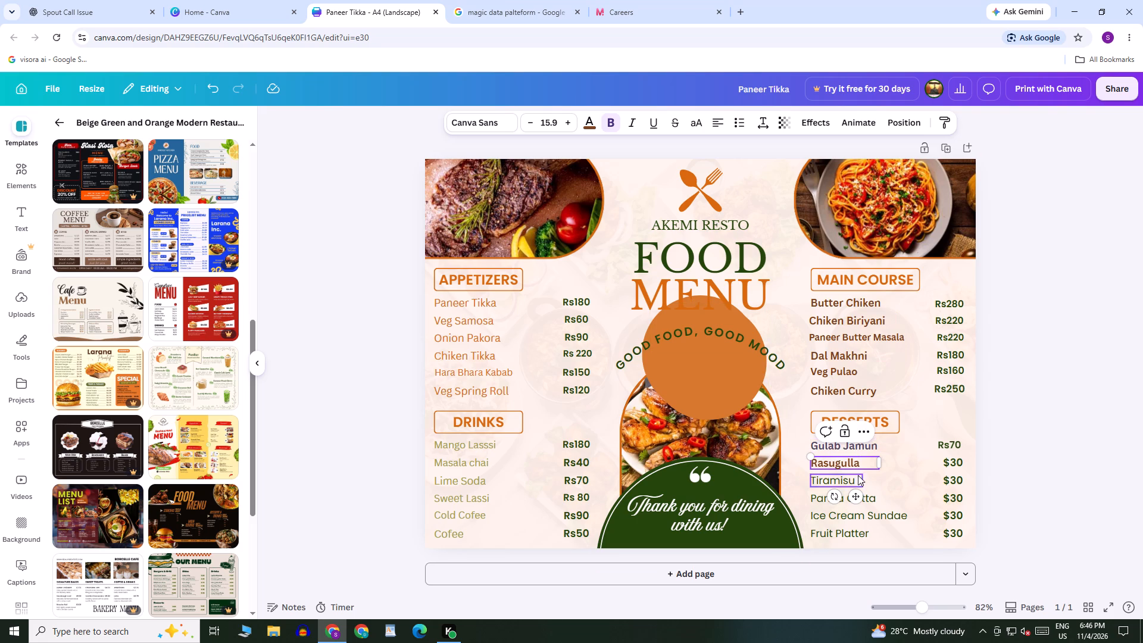
pyautogui.click(864, 463)
pyautogui.moveTo(864, 463); pyautogui.dragTo(841, 461)
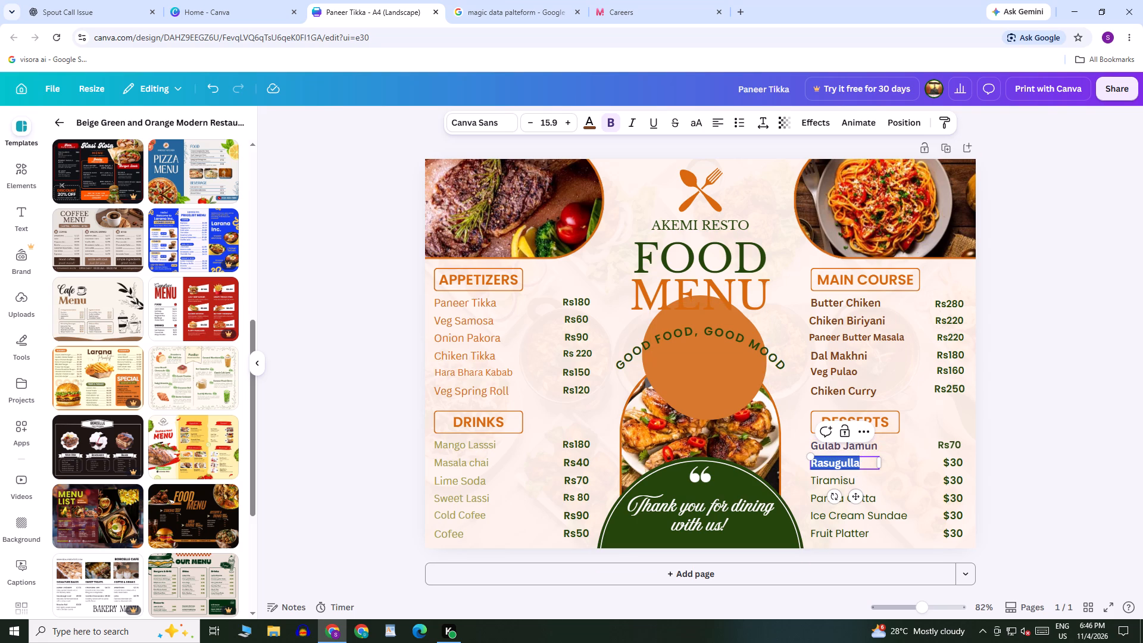
pyautogui.moveTo(841, 461); pyautogui.dragTo(842, 462)
pyautogui.click(595, 121)
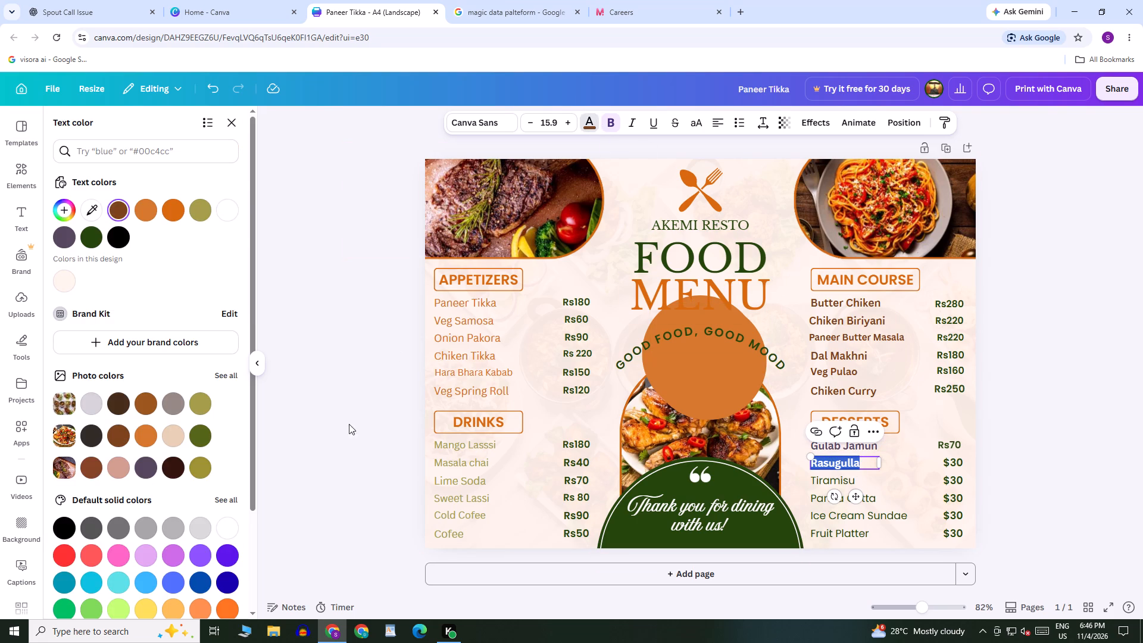
pyautogui.click(139, 469)
pyautogui.doubleClick(279, 436)
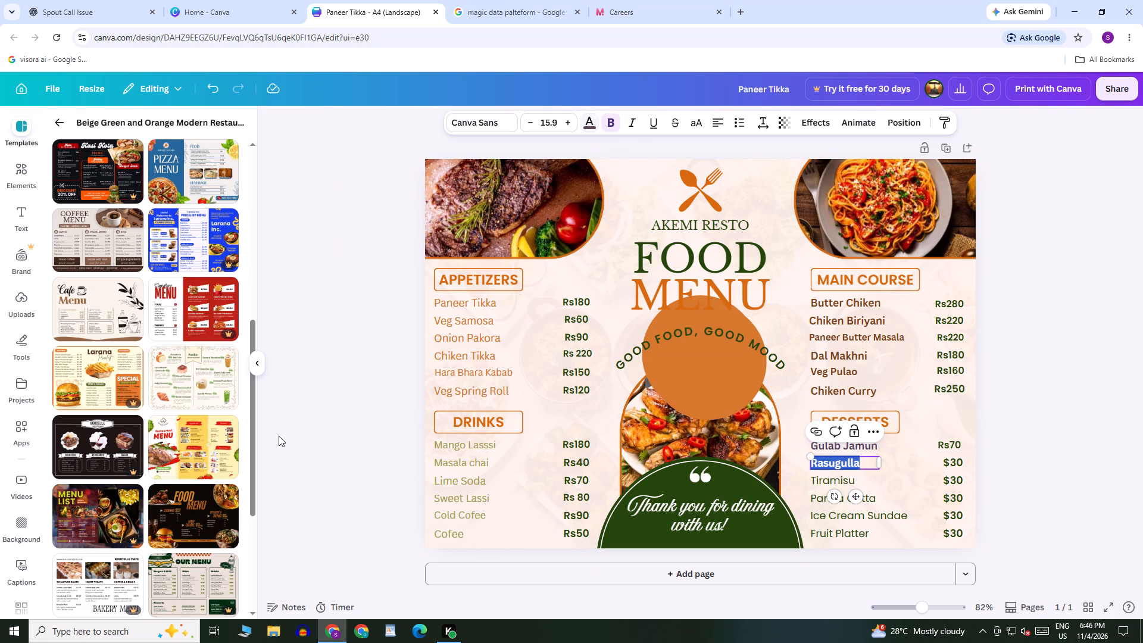
# Replace the Tiramisu item under Desserts with rasmalai.
pyautogui.doubleClick(832, 483)
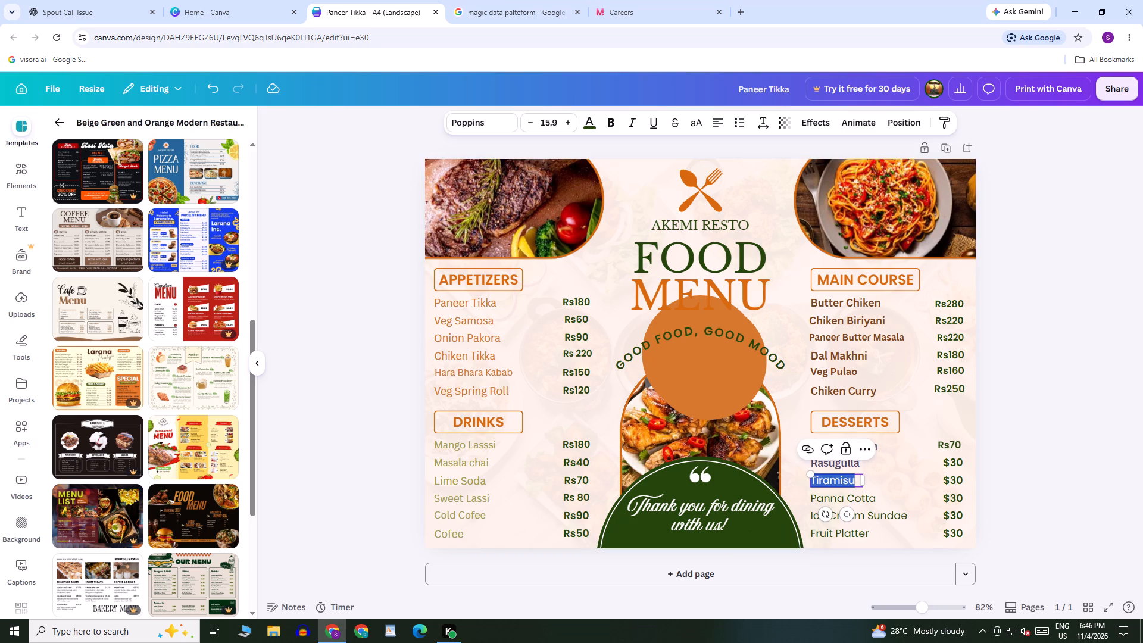
pyautogui.press('BackSpace')
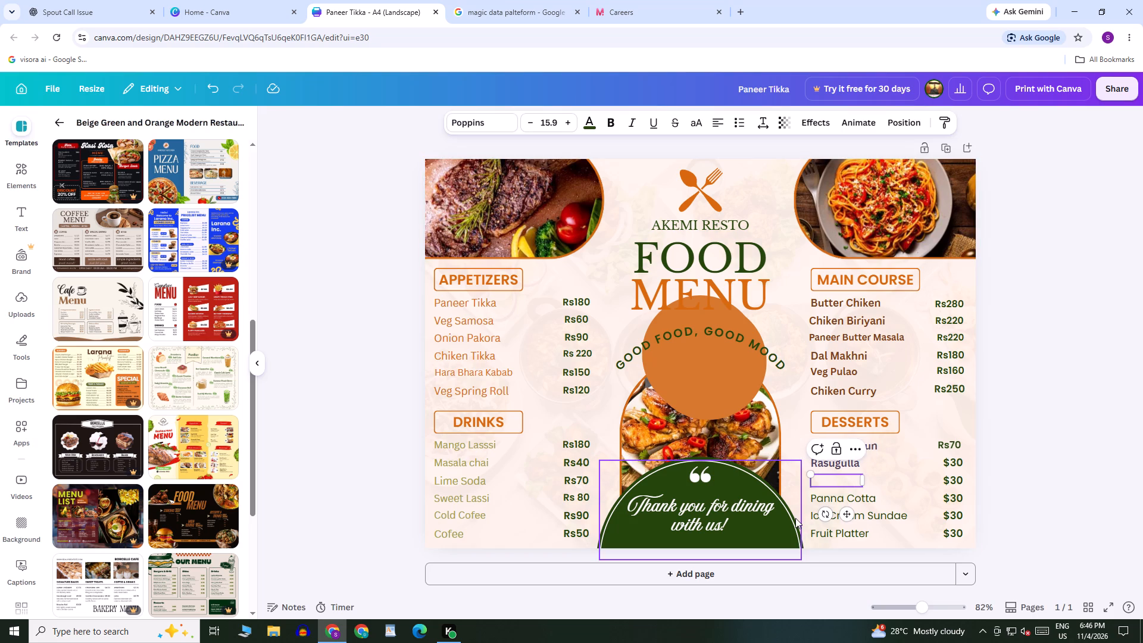
pyautogui.write('ra')
pyautogui.write('smal')
pyautogui.write('ai n')
pyautogui.press('BackSpace')
# Make the rasmalai item under Desserts bold and set its font to Canva Sans.
pyautogui.hotkey('ctrl', 'a')
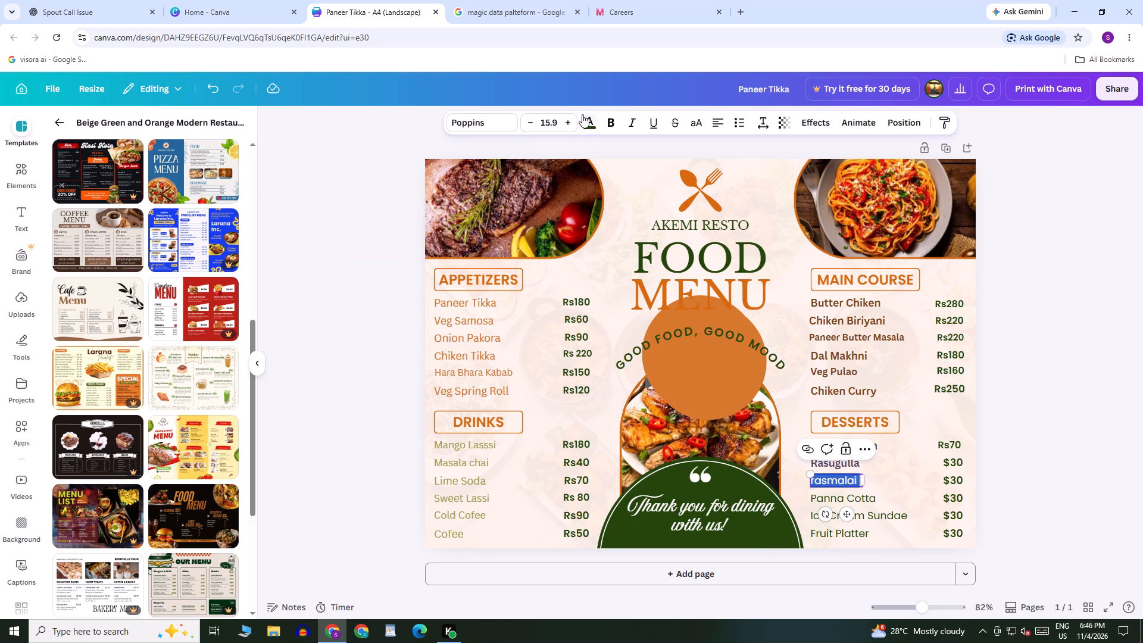
pyautogui.click(607, 122)
pyautogui.click(489, 132)
pyautogui.click(485, 124)
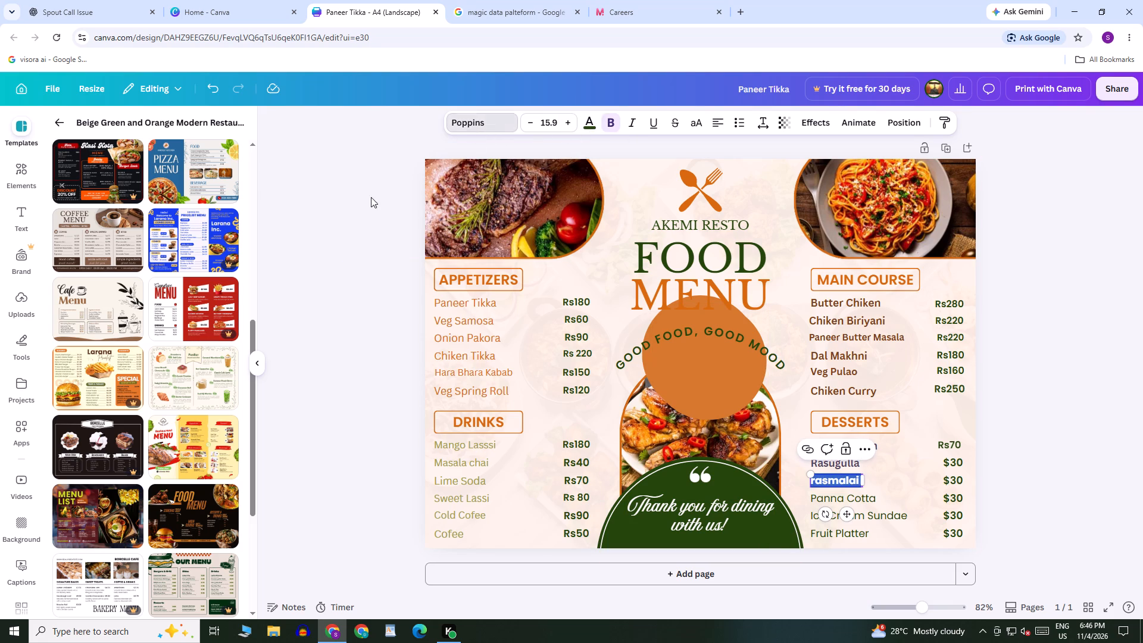
pyautogui.click(115, 348)
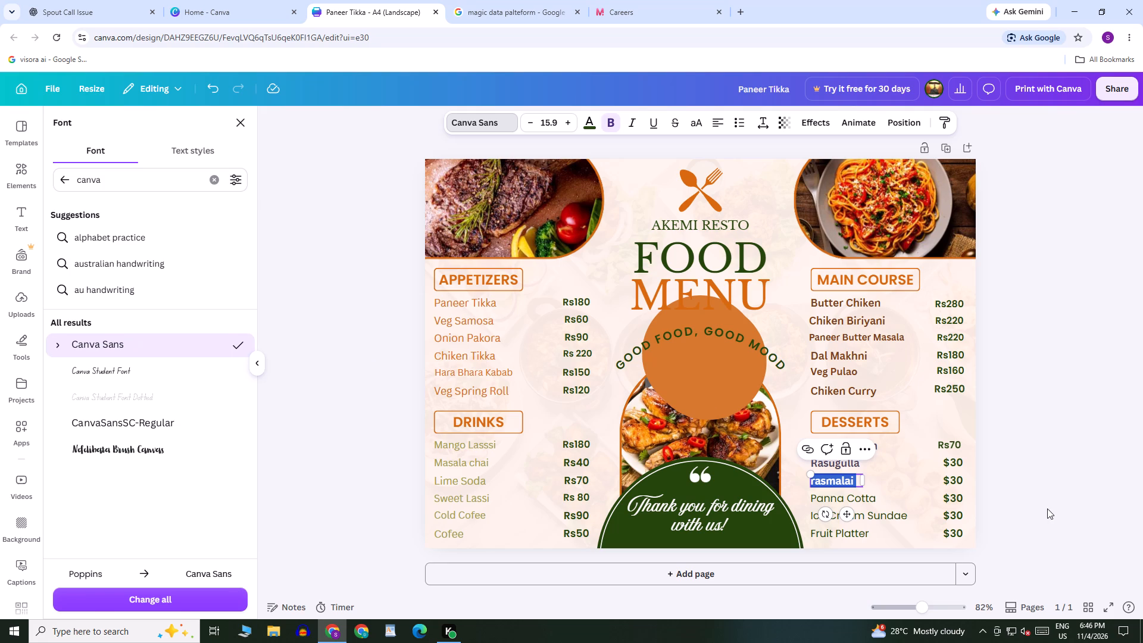
pyautogui.click(1048, 508)
pyautogui.click(1080, 464)
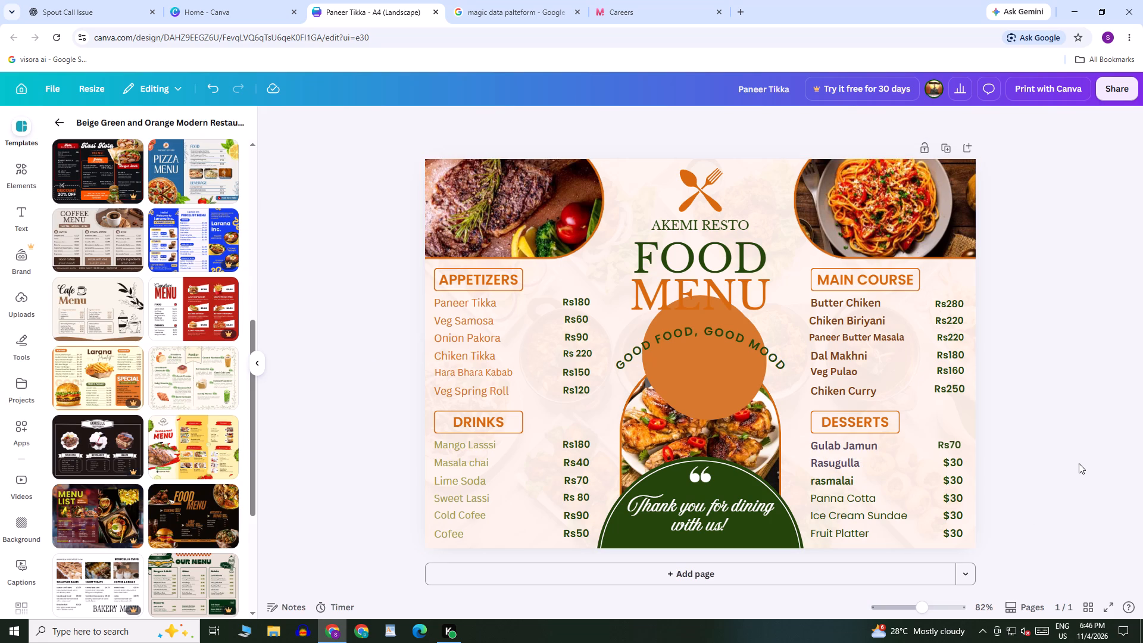
# Colour the rasmalai item with the same dark purple-grey photo colour as the other Indian desserts.
pyautogui.doubleClick(838, 479)
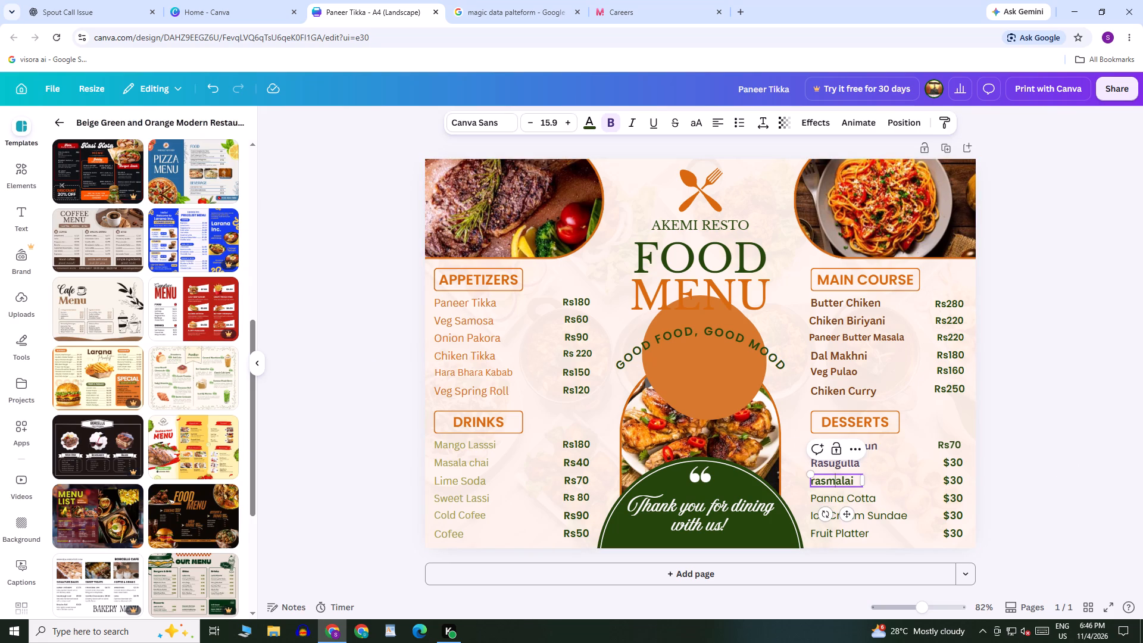
pyautogui.moveTo(853, 477); pyautogui.dragTo(798, 472)
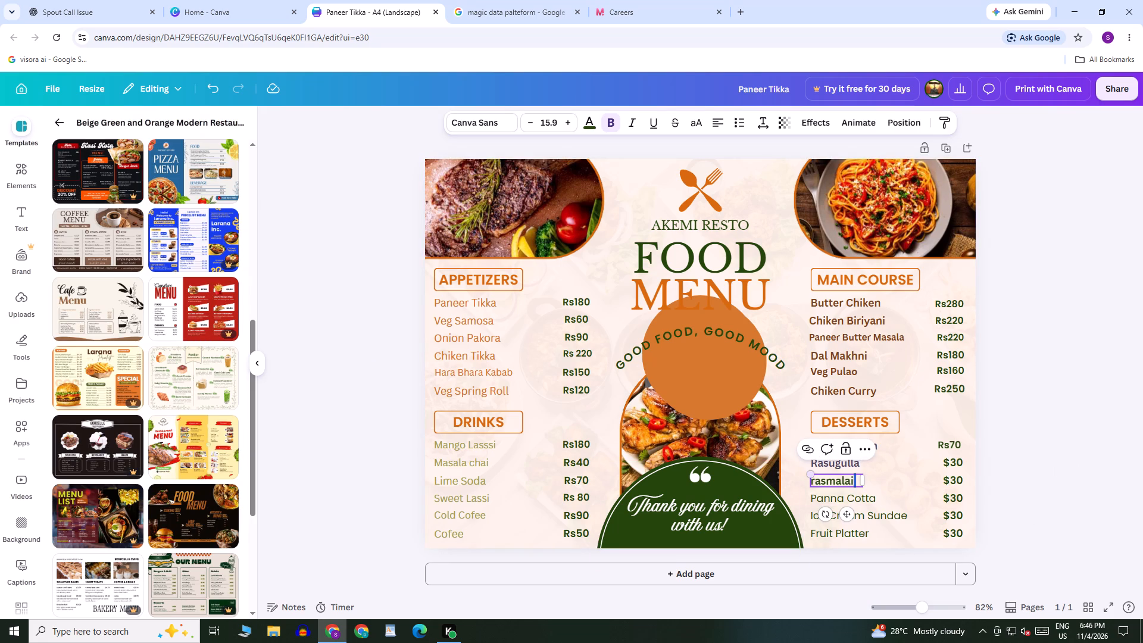
pyautogui.hotkey('ctrl', 'a')
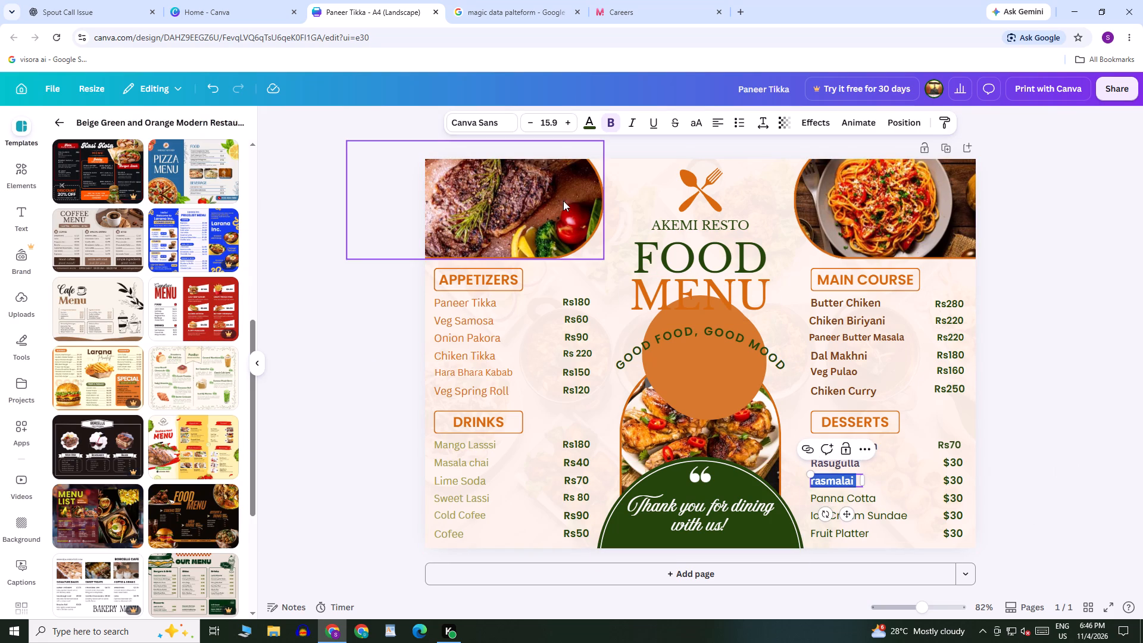
pyautogui.click(585, 127)
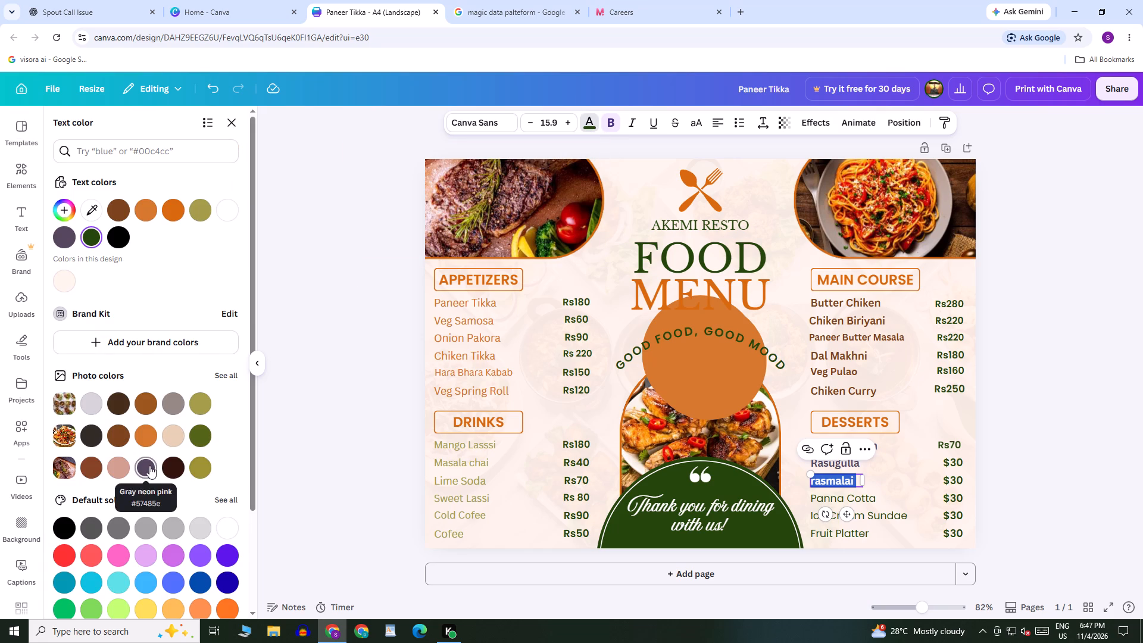
pyautogui.click(149, 466)
pyautogui.click(344, 422)
pyautogui.click(344, 422)
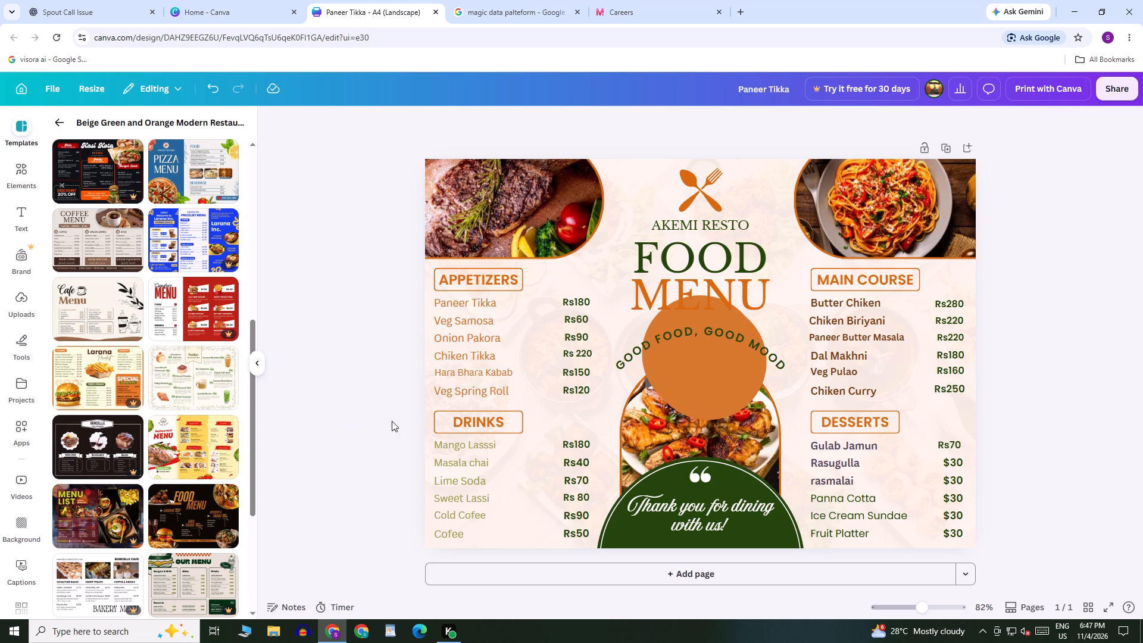
# Change the Rasugulla price under Desserts to Rs60.
pyautogui.doubleClick(956, 461)
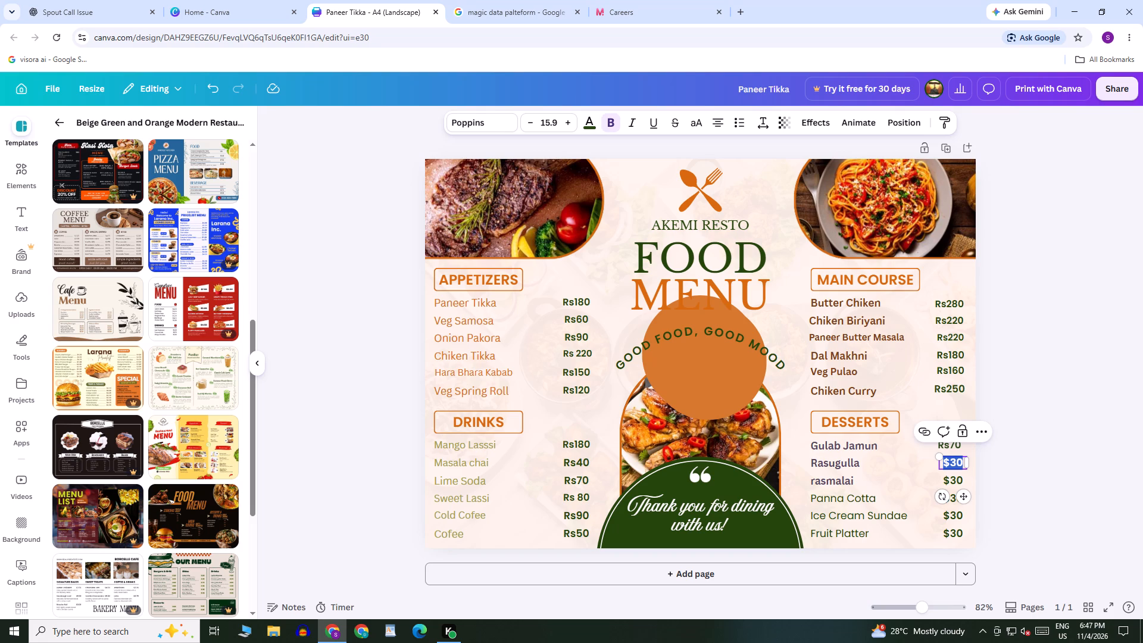
pyautogui.press('BackSpace')
pyautogui.write('Rs')
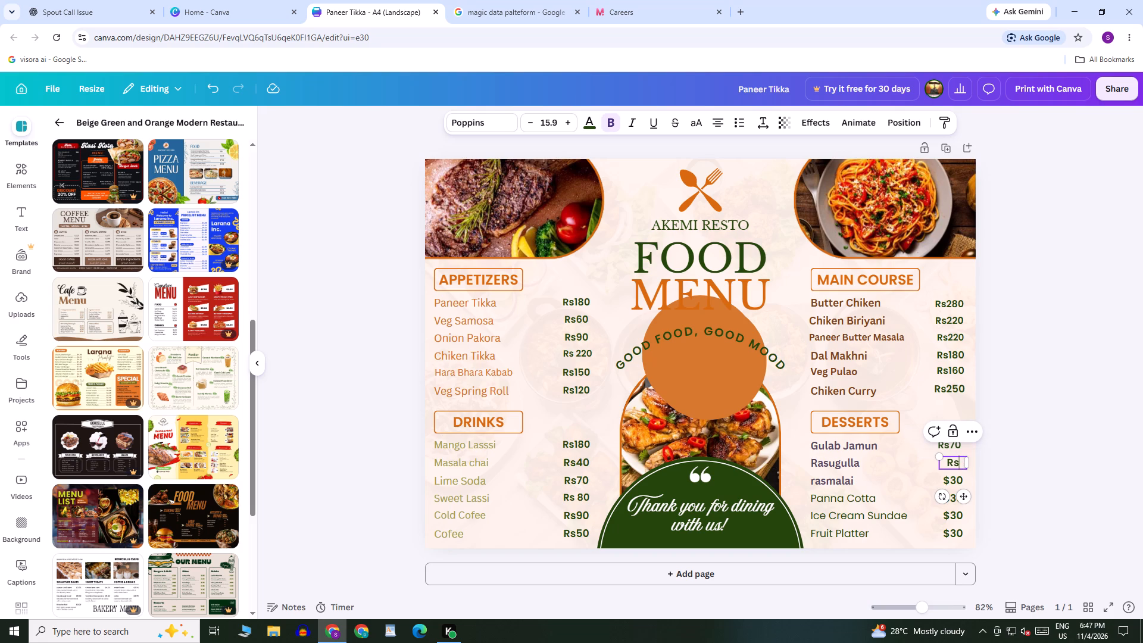
pyautogui.write('60')
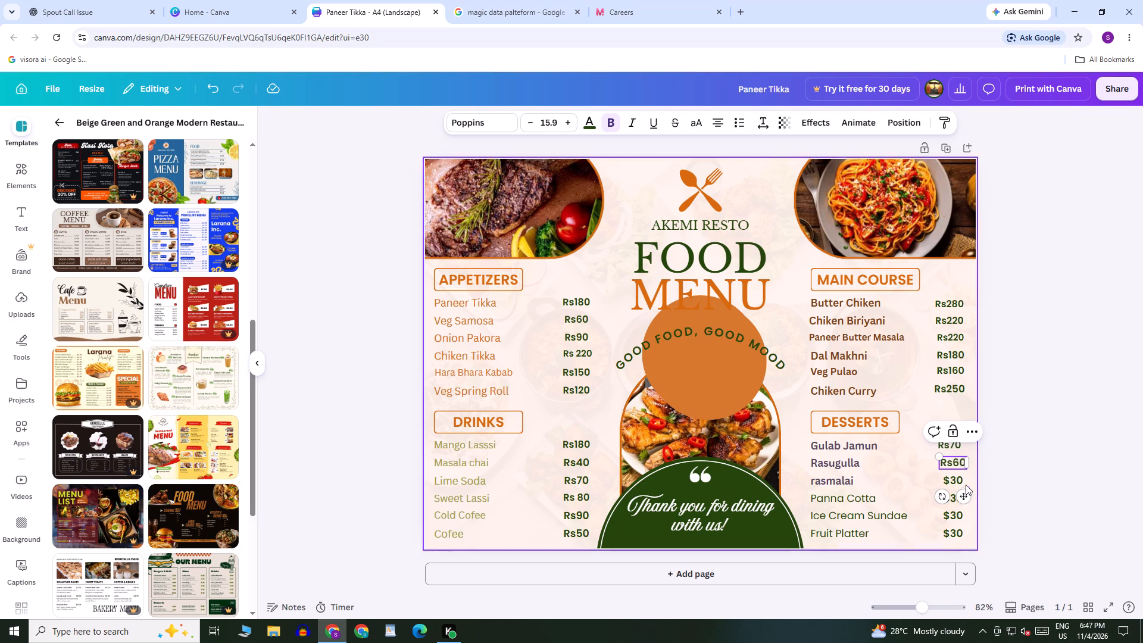
# Change the rasmalai price to Rs100 and reduce its font size to 14.9 so it fits on one line.
pyautogui.doubleClick(960, 484)
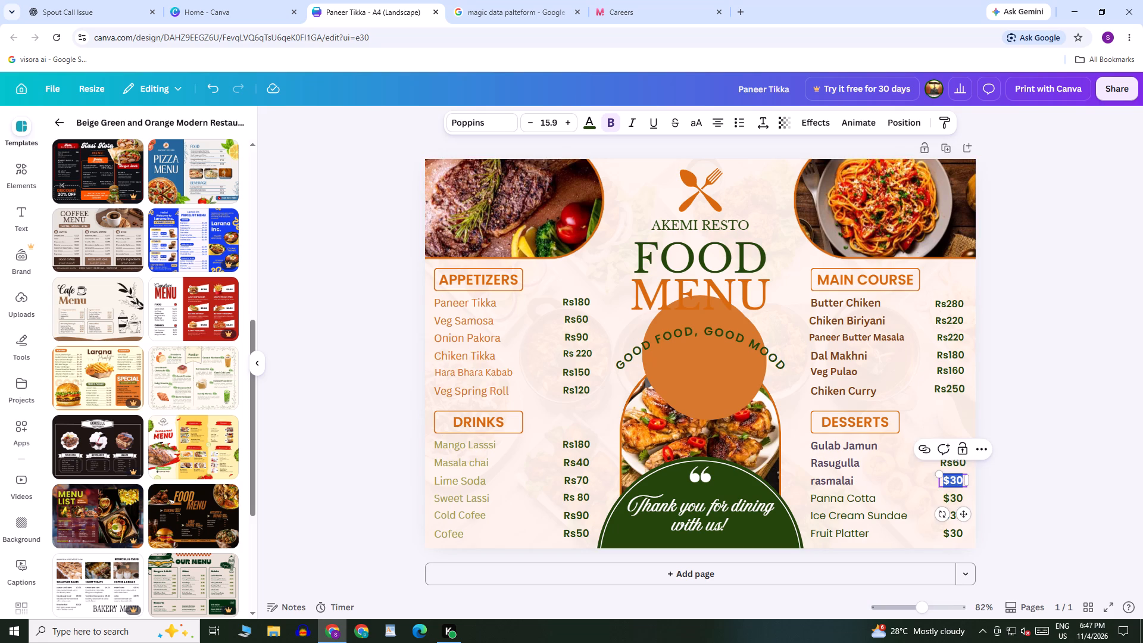
pyautogui.press('BackSpace')
pyautogui.write('Rs')
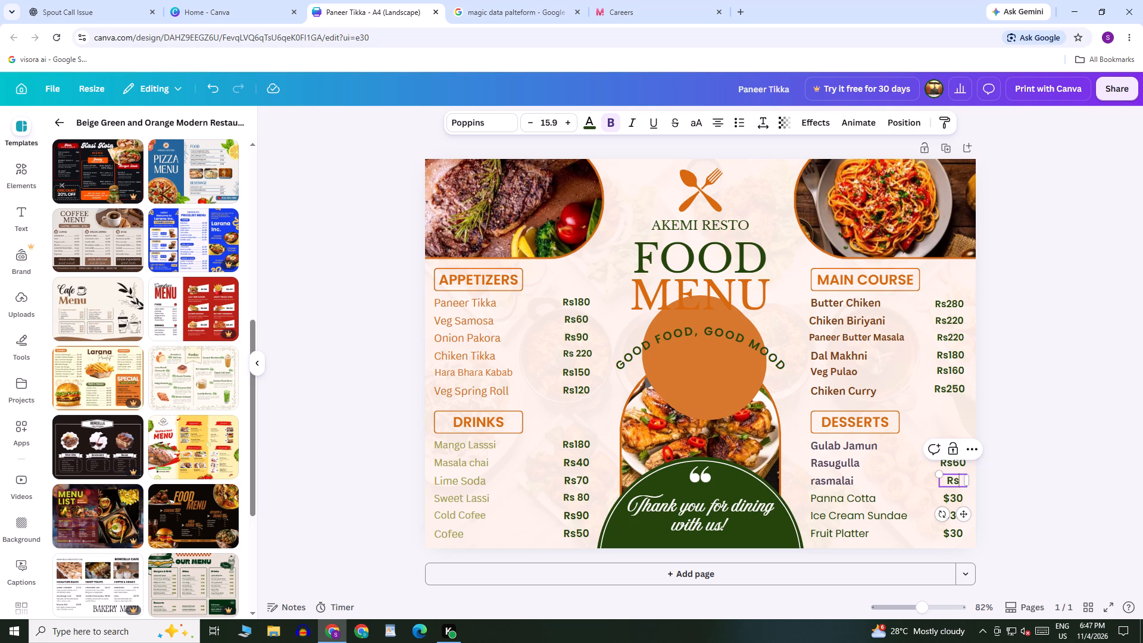
pyautogui.write('100')
pyautogui.scroll(1, 958, 485)
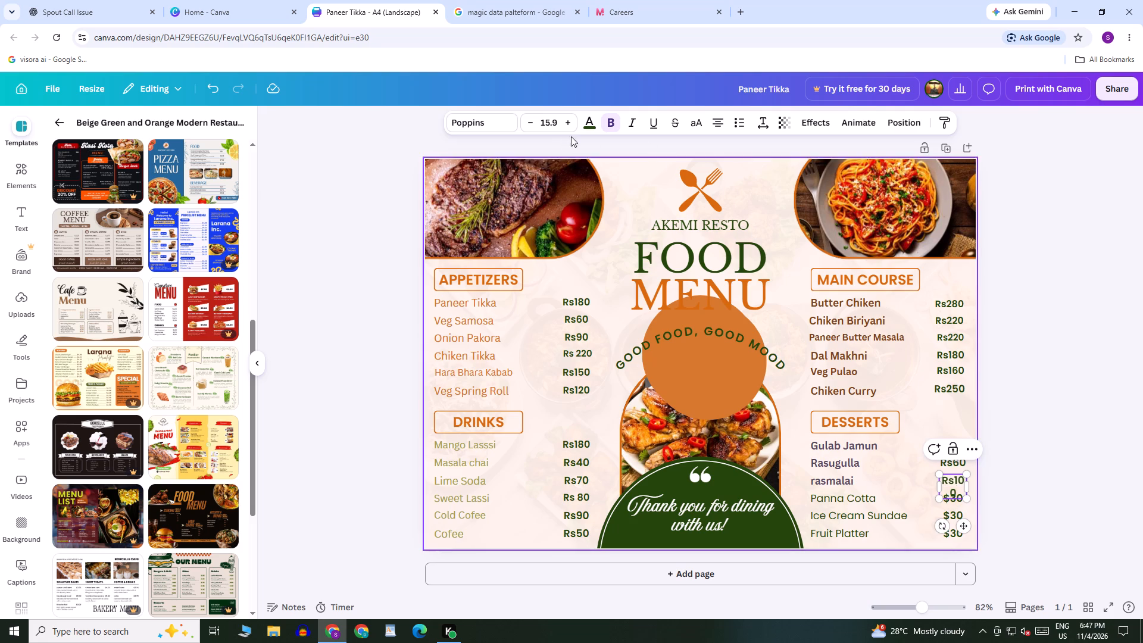
pyautogui.click(524, 121)
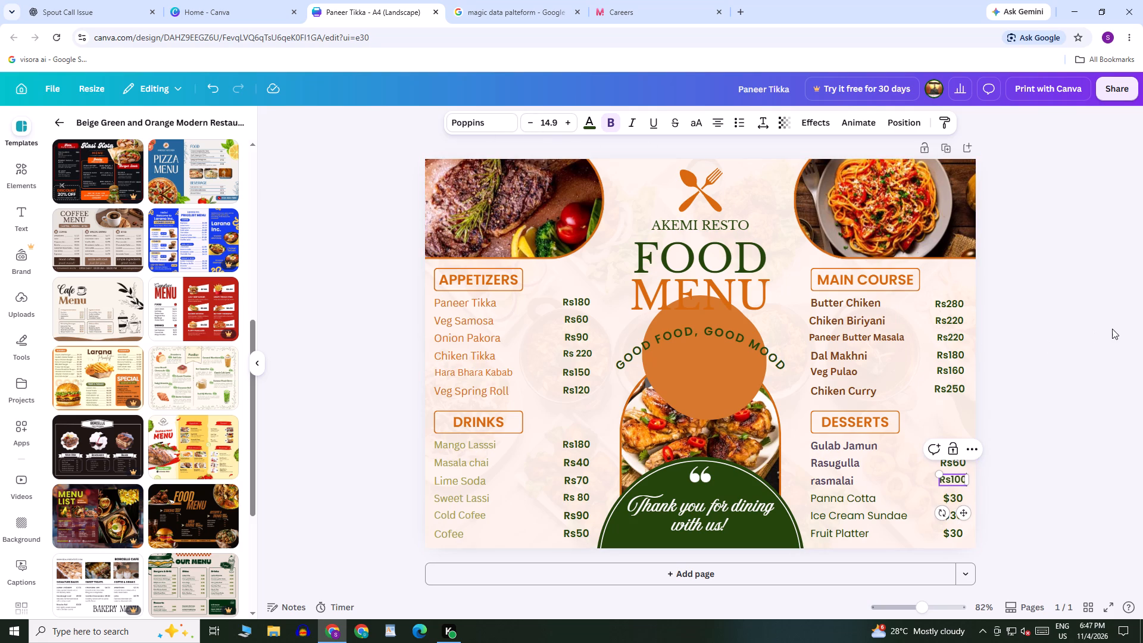
pyautogui.click(1112, 329)
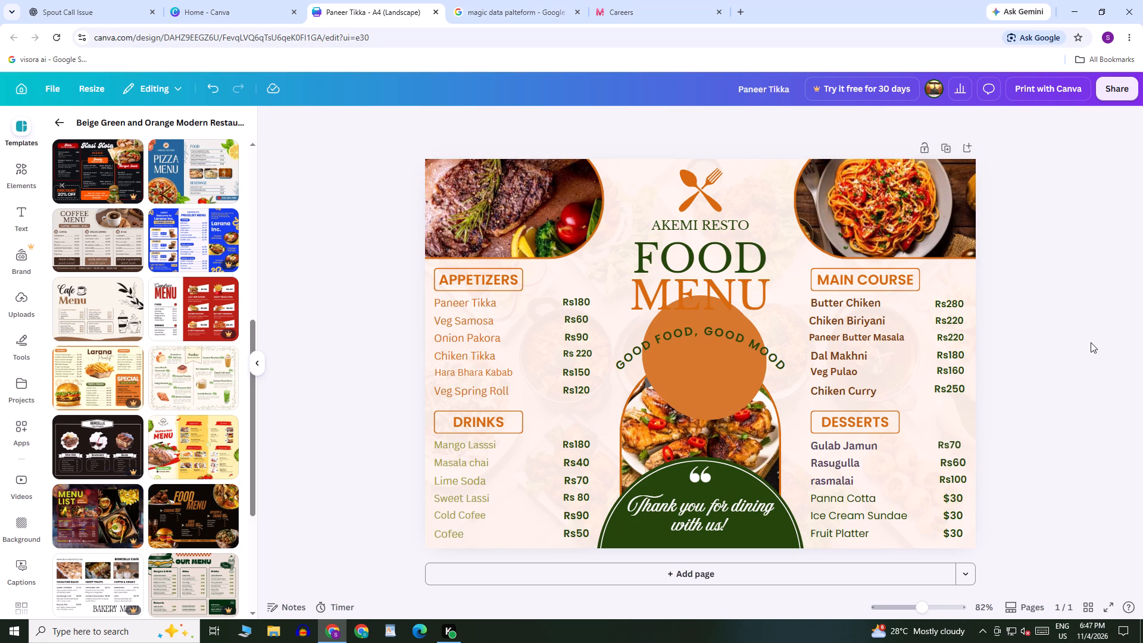
# Shift the Rasugulla price slightly to line it up with the other prices in the column.
pyautogui.click(958, 467)
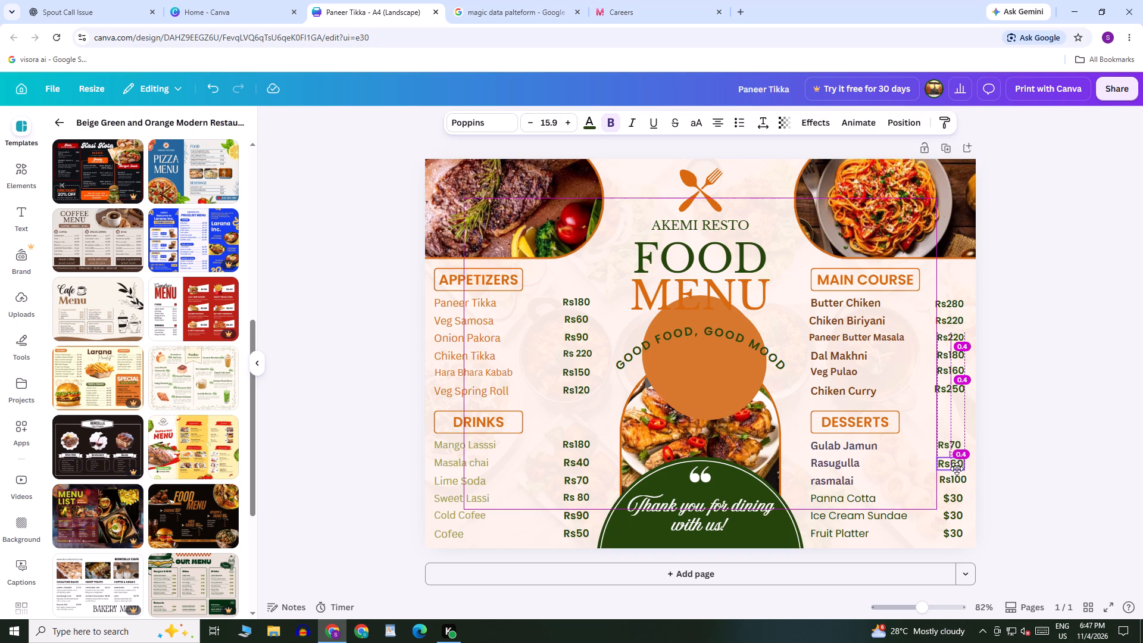
pyautogui.click(1053, 451)
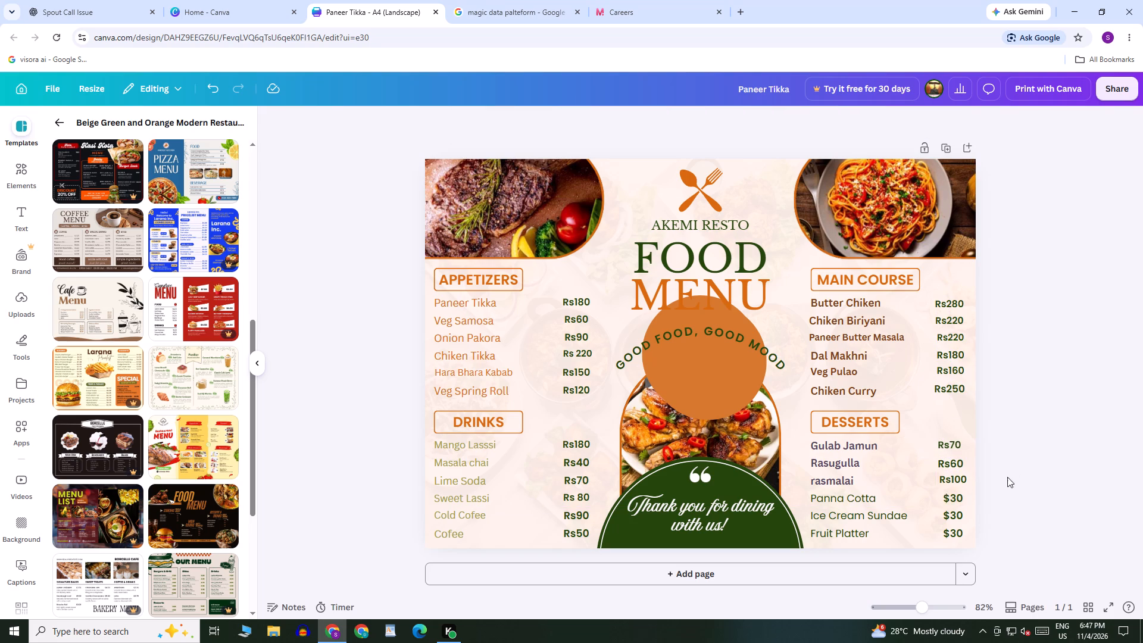
# Replace the Panna Cotta item under Desserts with Kulfi.
pyautogui.doubleClick(856, 501)
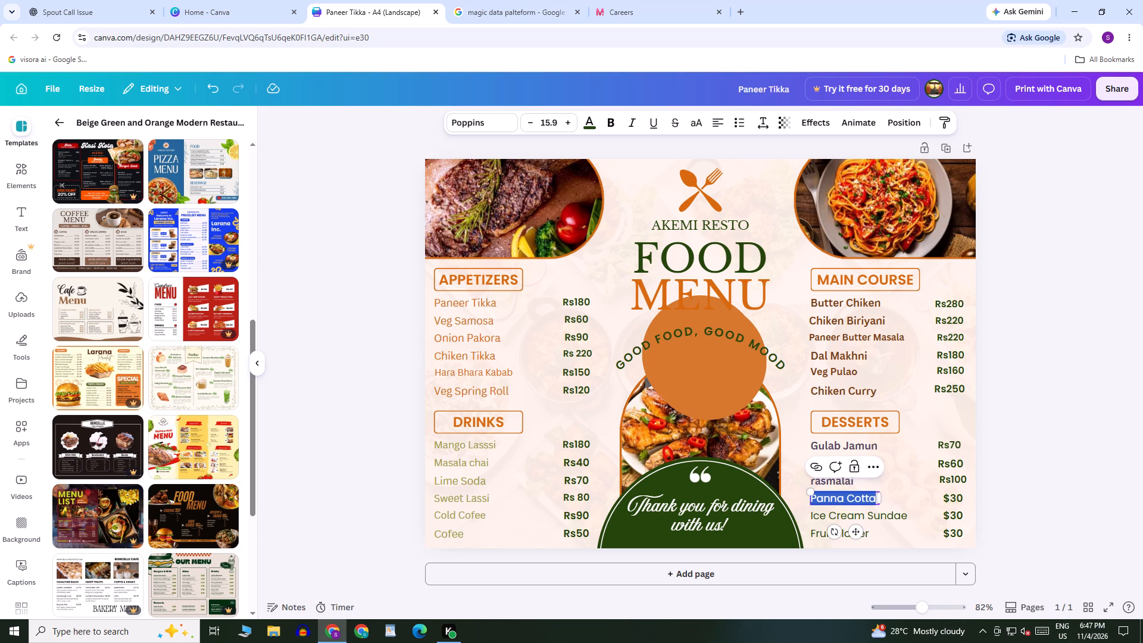
pyautogui.press('BackSpace')
pyautogui.write('Kulfi')
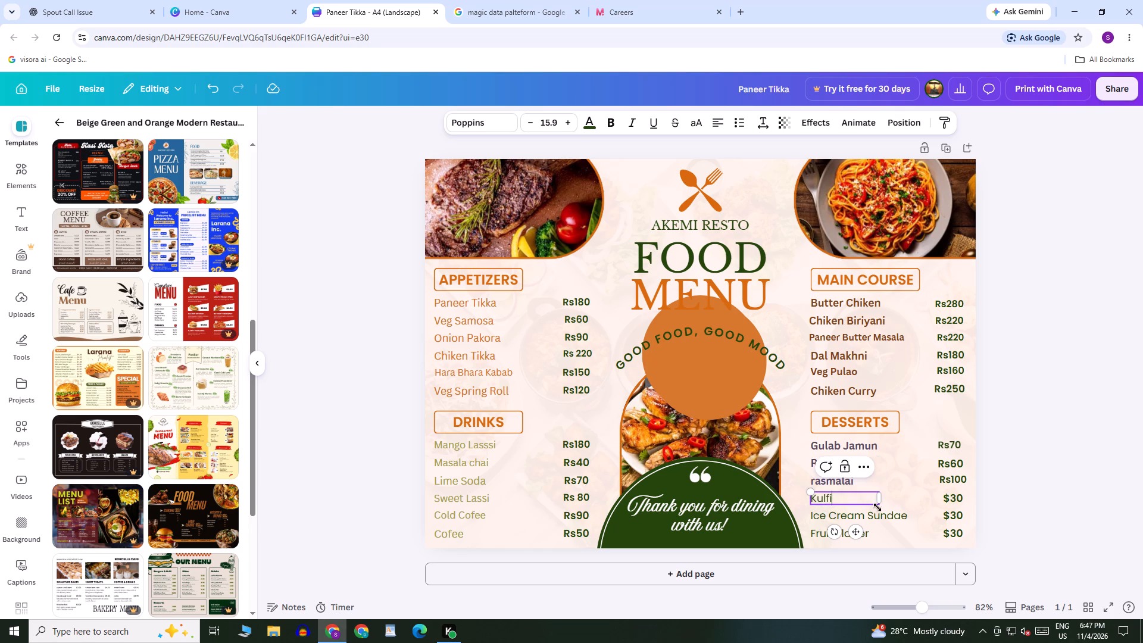
# Format the Kulfi item in bold Canva Sans with the dark purple-grey photo colour.
pyautogui.moveTo(843, 502); pyautogui.dragTo(802, 501)
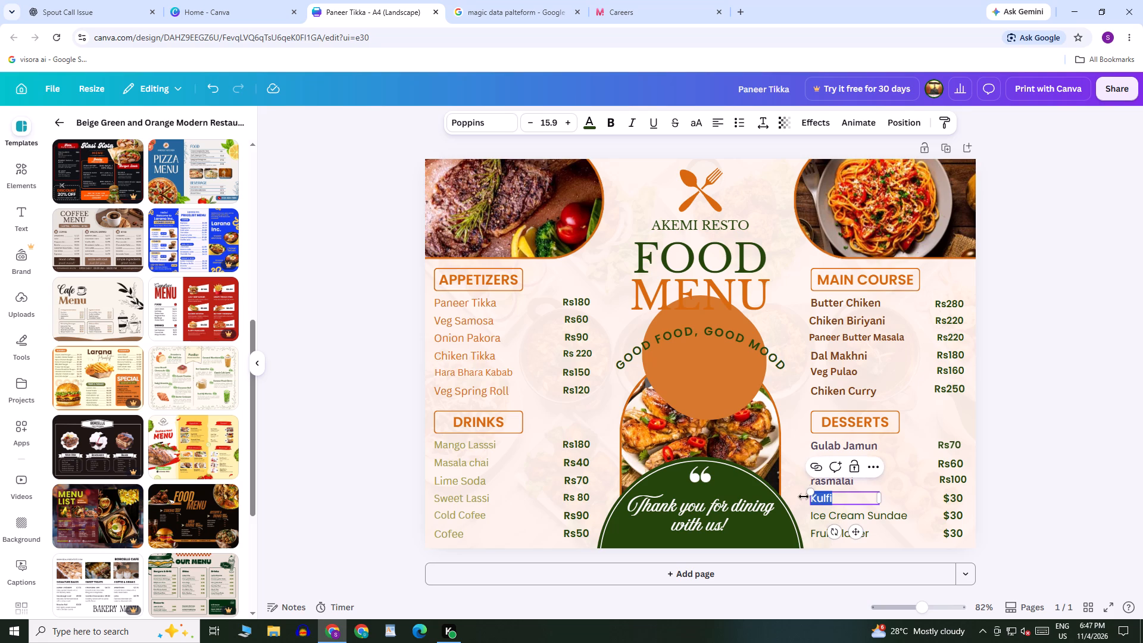
pyautogui.click(494, 118)
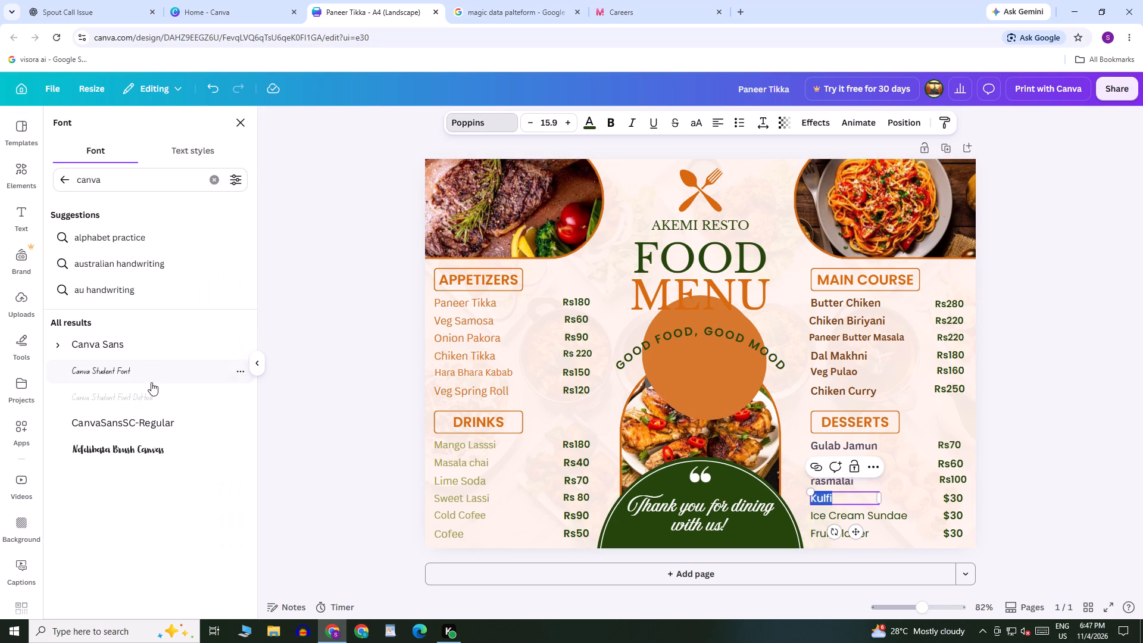
pyautogui.click(148, 348)
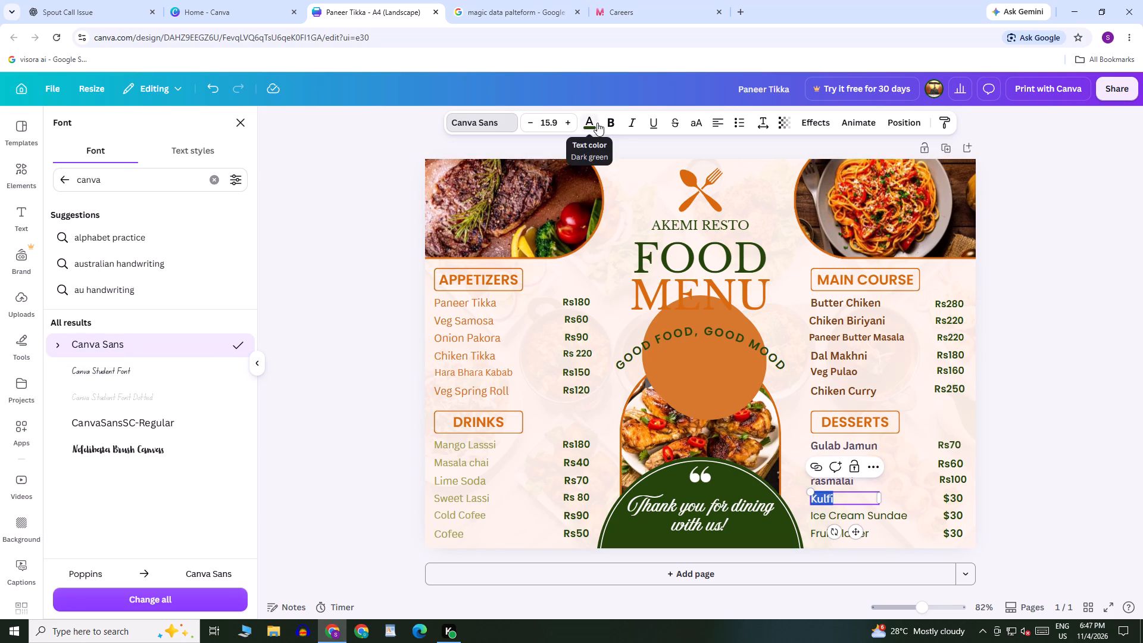
pyautogui.click(603, 124)
pyautogui.click(588, 126)
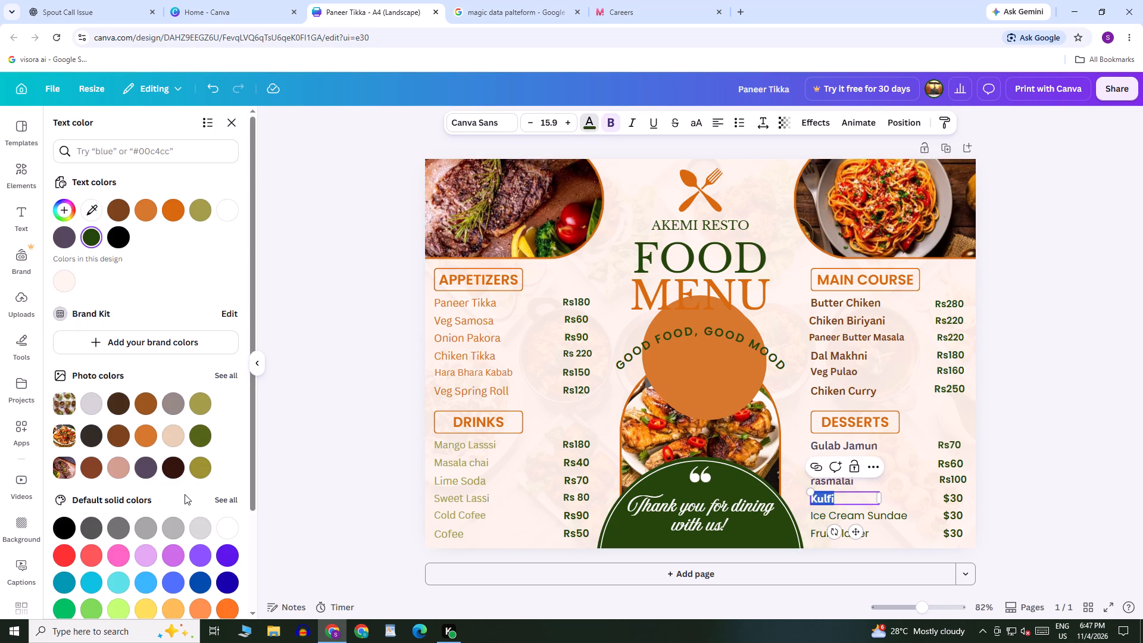
pyautogui.click(147, 466)
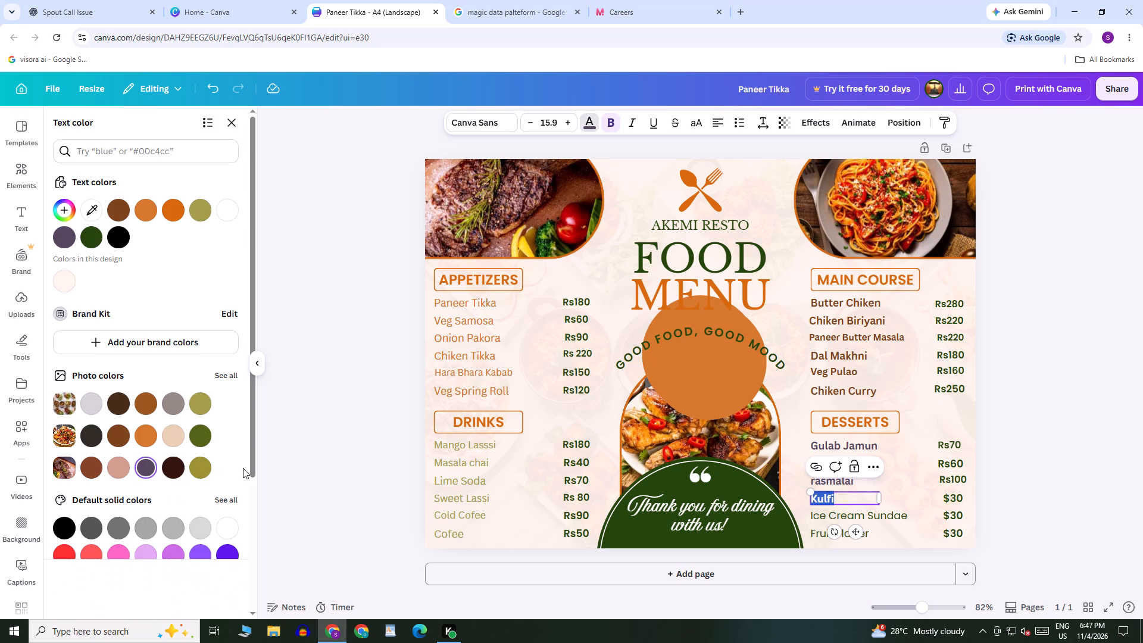
pyautogui.click(296, 452)
pyautogui.click(296, 452)
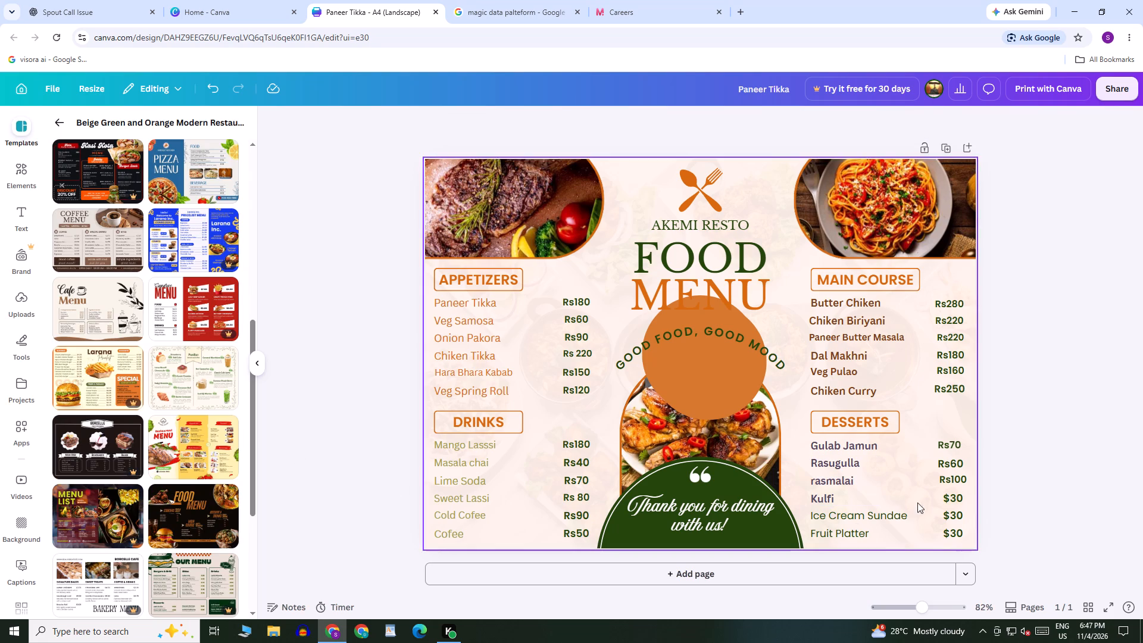
# Change the Kulfi price to rs80.
pyautogui.doubleClick(952, 501)
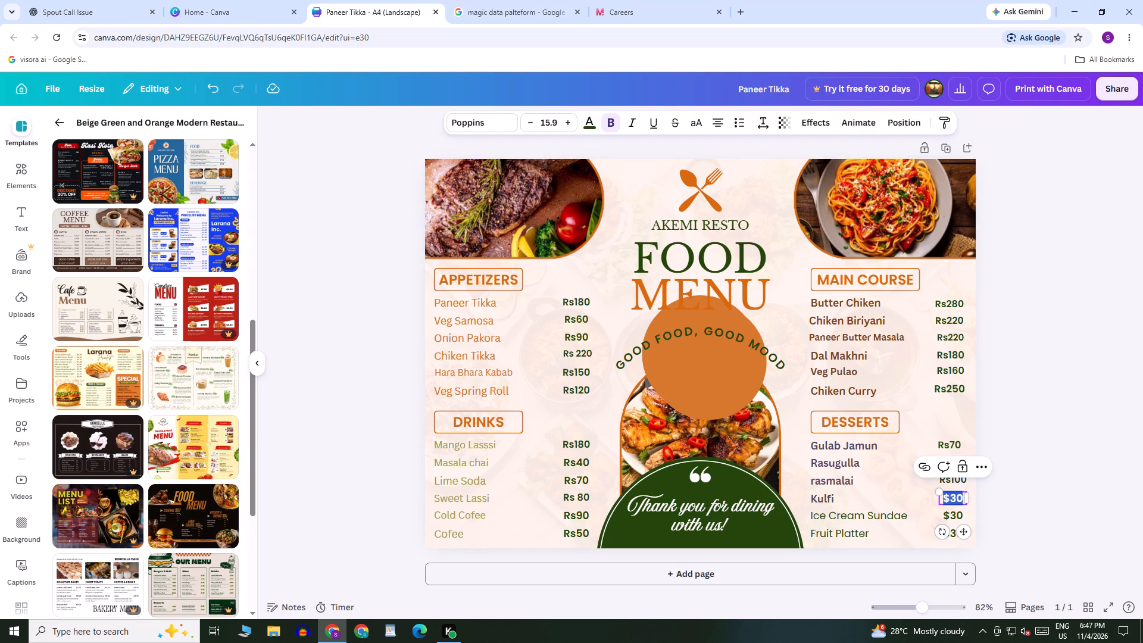
pyautogui.press('BackSpace')
pyautogui.press('r')
pyautogui.press('s')
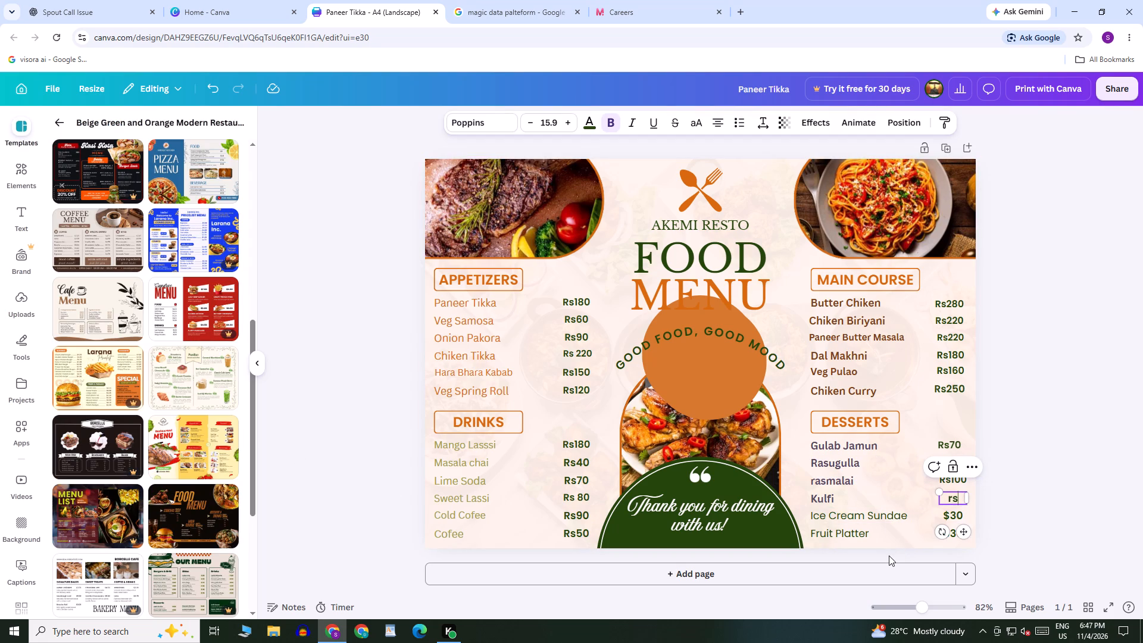
pyautogui.write('80')
pyautogui.scroll(1, 886, 558)
# Replace the Ice Cream Sundae item under Desserts with Cornatto.
pyautogui.doubleClick(864, 519)
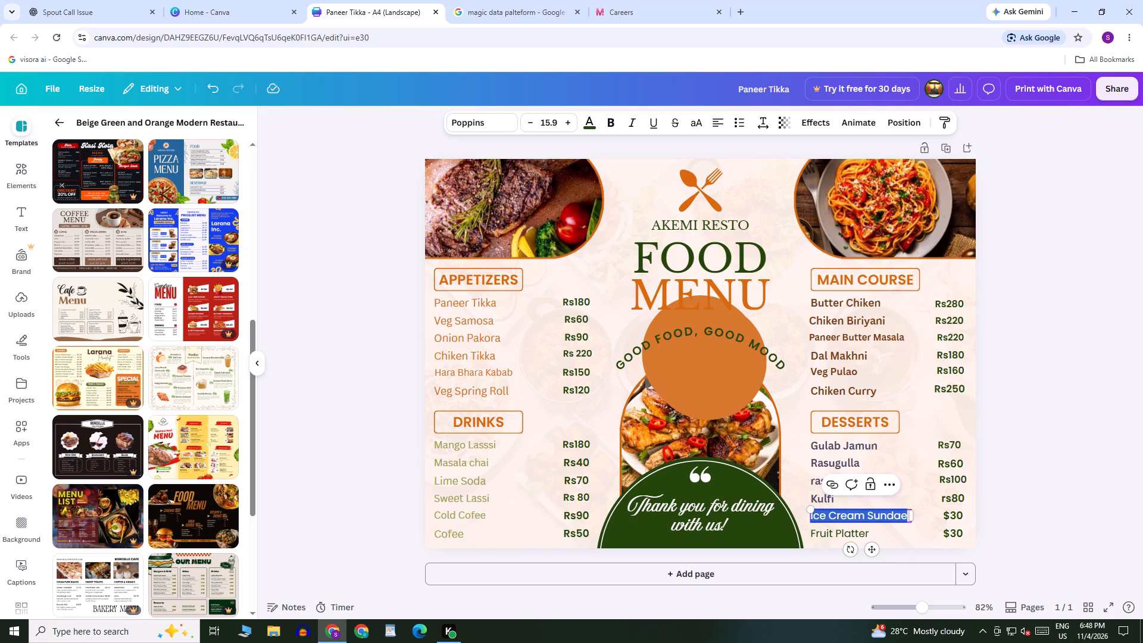
pyautogui.press('BackSpace')
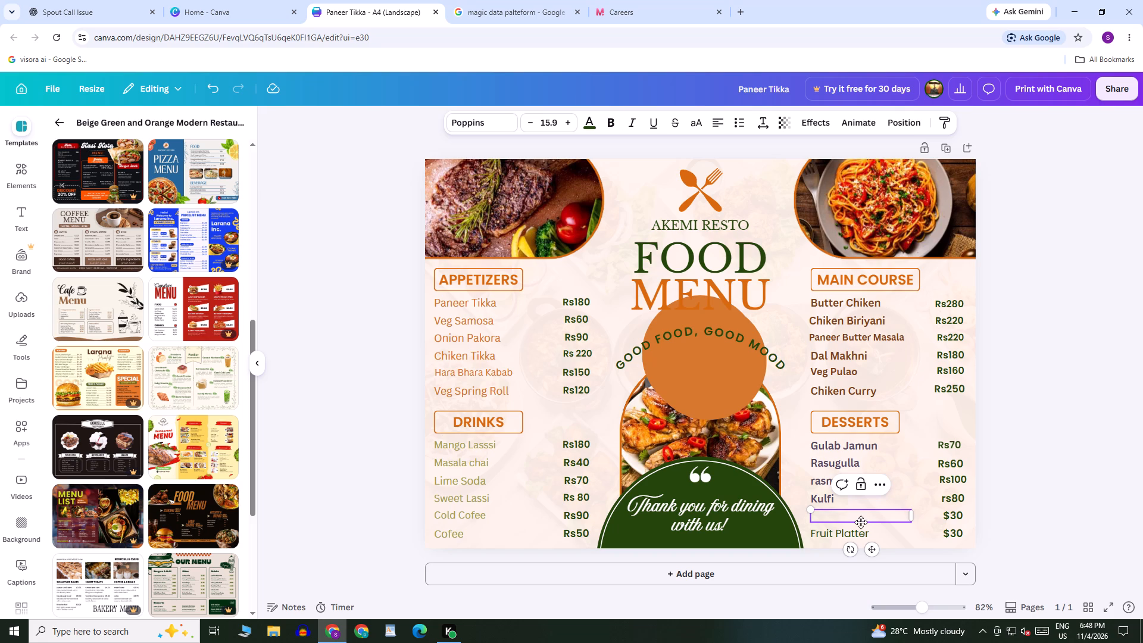
pyautogui.write('ma')
pyautogui.press('BackSpace')
pyautogui.press('BackSpace')
pyautogui.hotkey('shift', 'c')
pyautogui.write('orna')
pyautogui.write('tt')
pyautogui.press('o')
# Extend the Cornatto item under Desserts to read Cornatto Ice cream and reduce its font size to 14.9.
pyautogui.press('space')
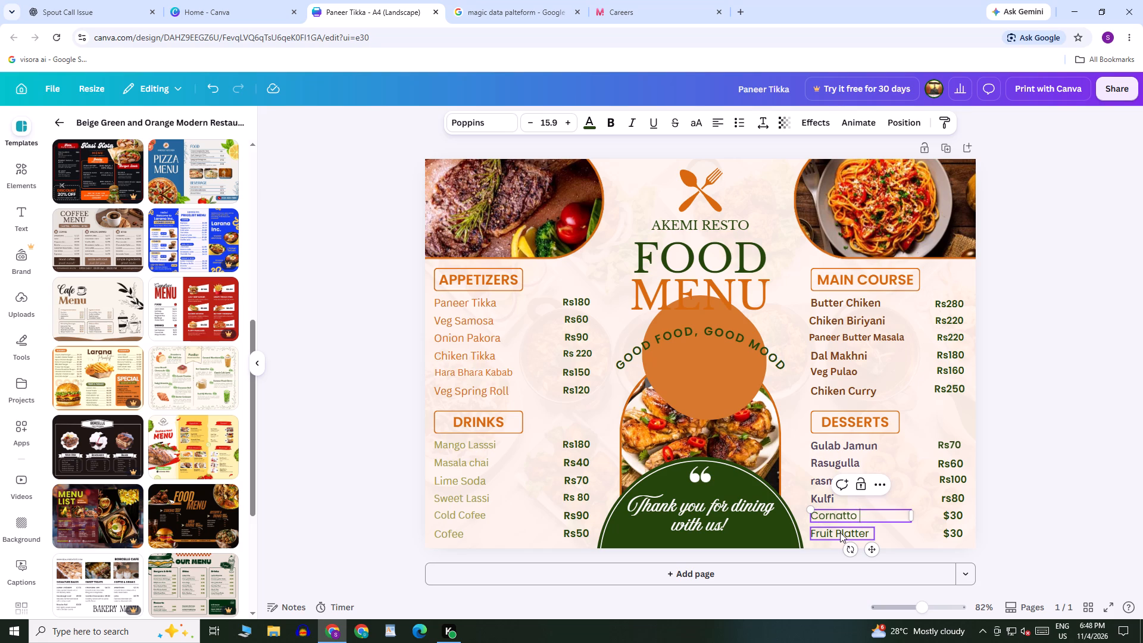
pyautogui.write('Ic')
pyautogui.press('e')
pyautogui.press('space')
pyautogui.write('cream')
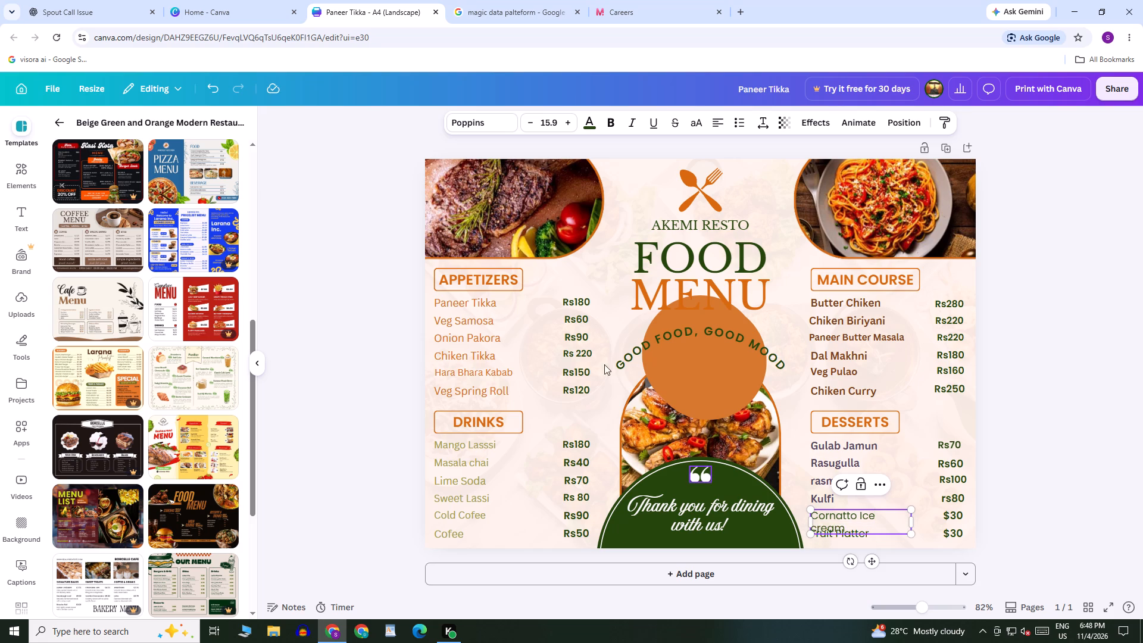
pyautogui.click(529, 120)
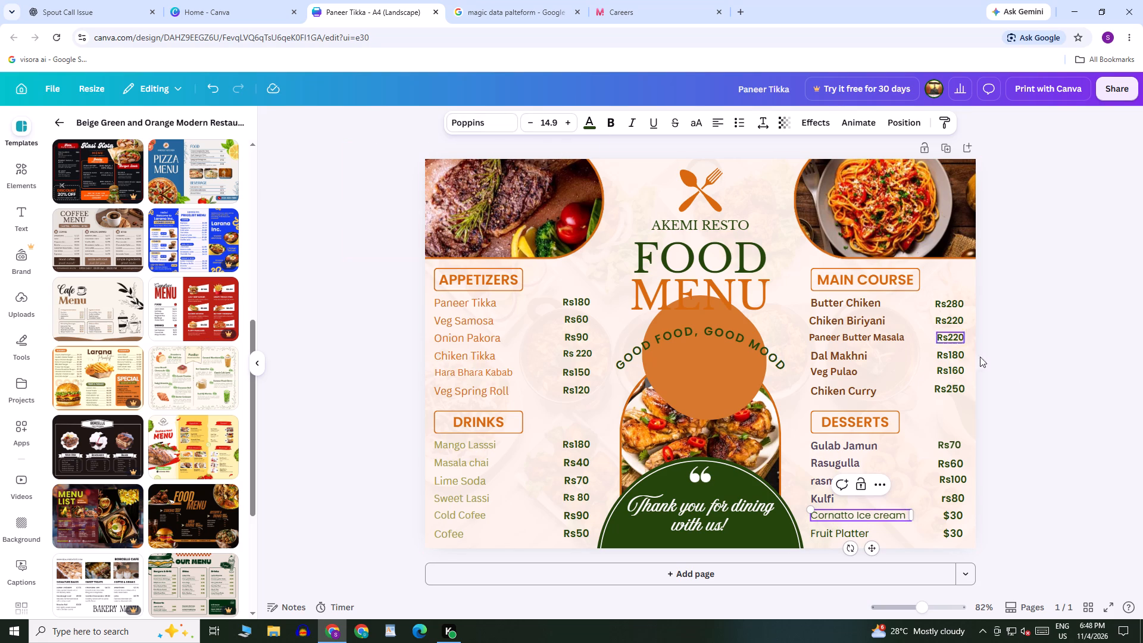
pyautogui.click(1107, 380)
# Format the Cornatto Ice cream item in bold Canva Sans with the dark purple-grey photo colour.
pyautogui.doubleClick(888, 520)
pyautogui.hotkey('ctrl', 'a')
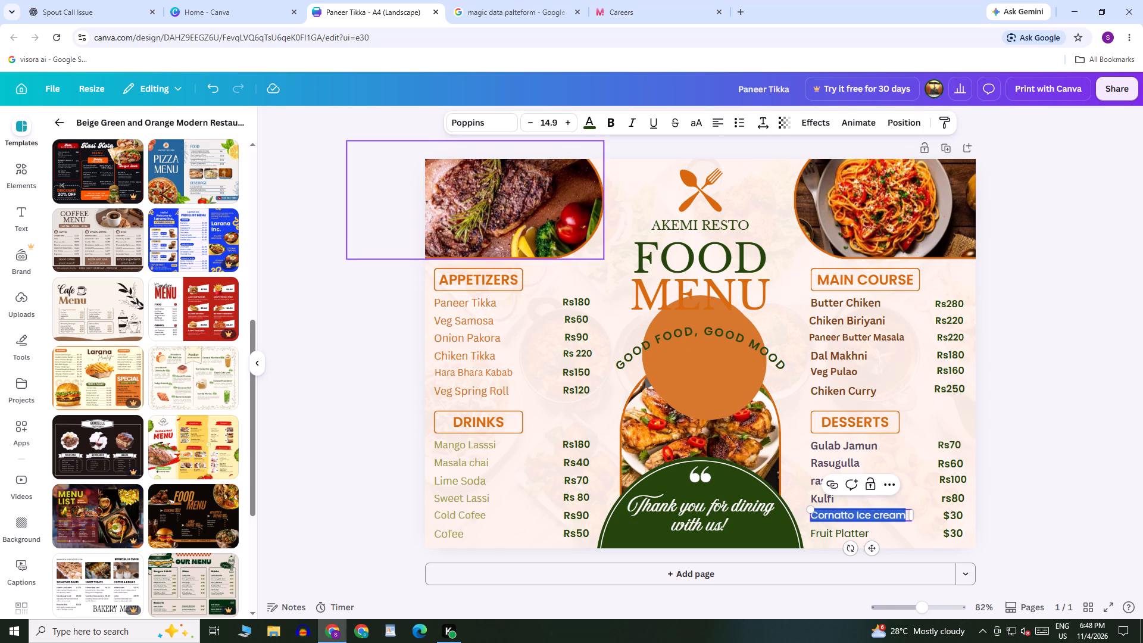
pyautogui.click(477, 129)
pyautogui.click(102, 345)
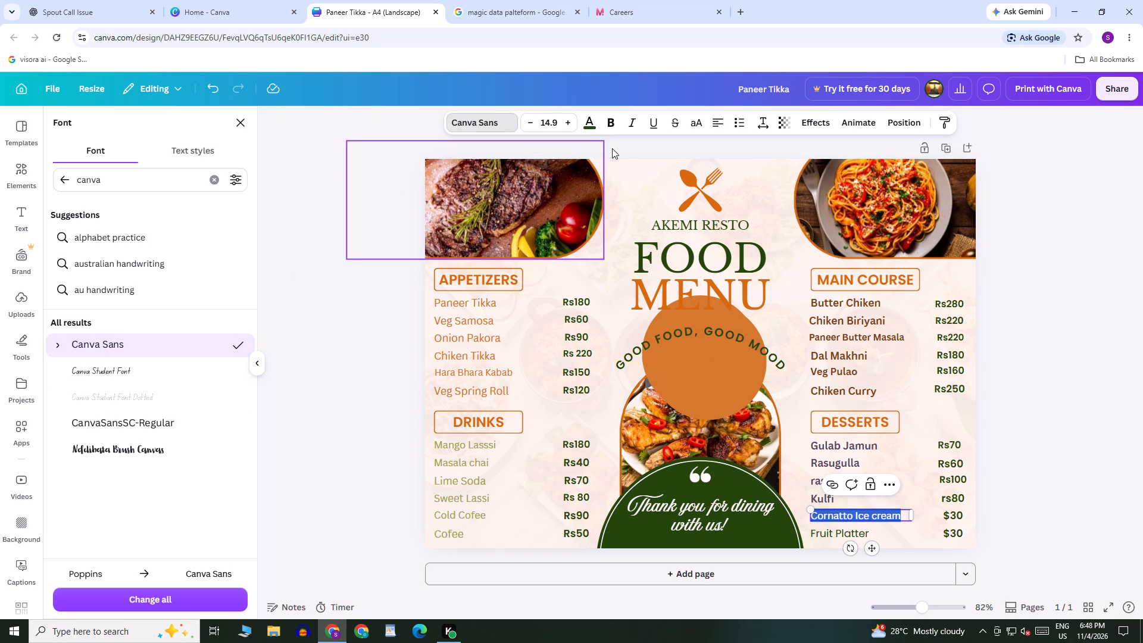
pyautogui.click(607, 121)
pyautogui.click(582, 121)
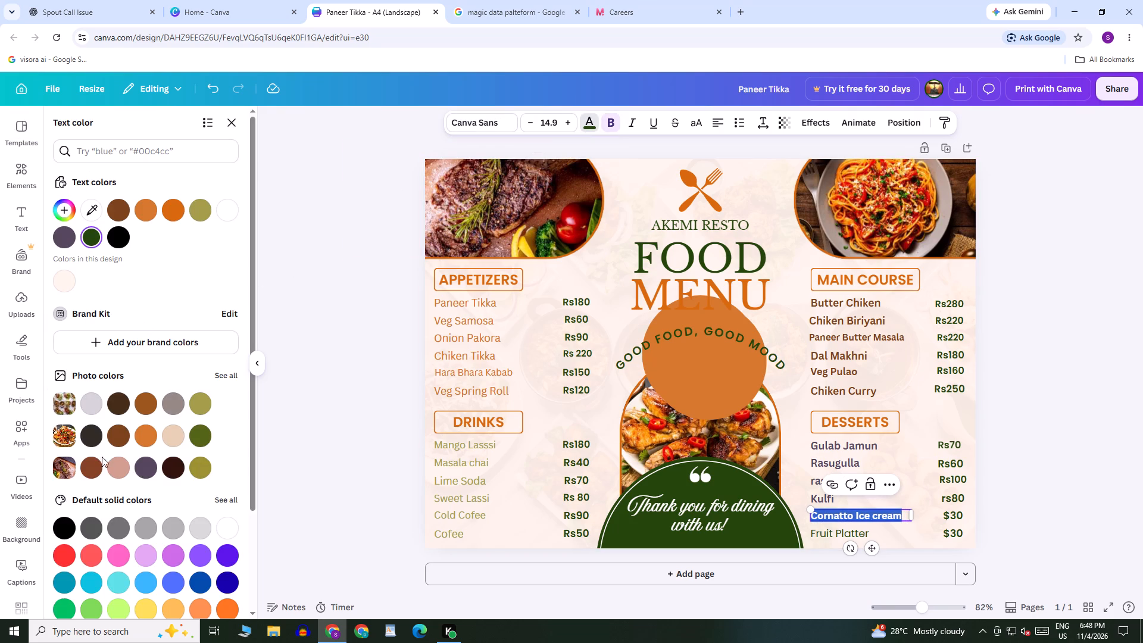
pyautogui.click(143, 469)
pyautogui.click(1142, 408)
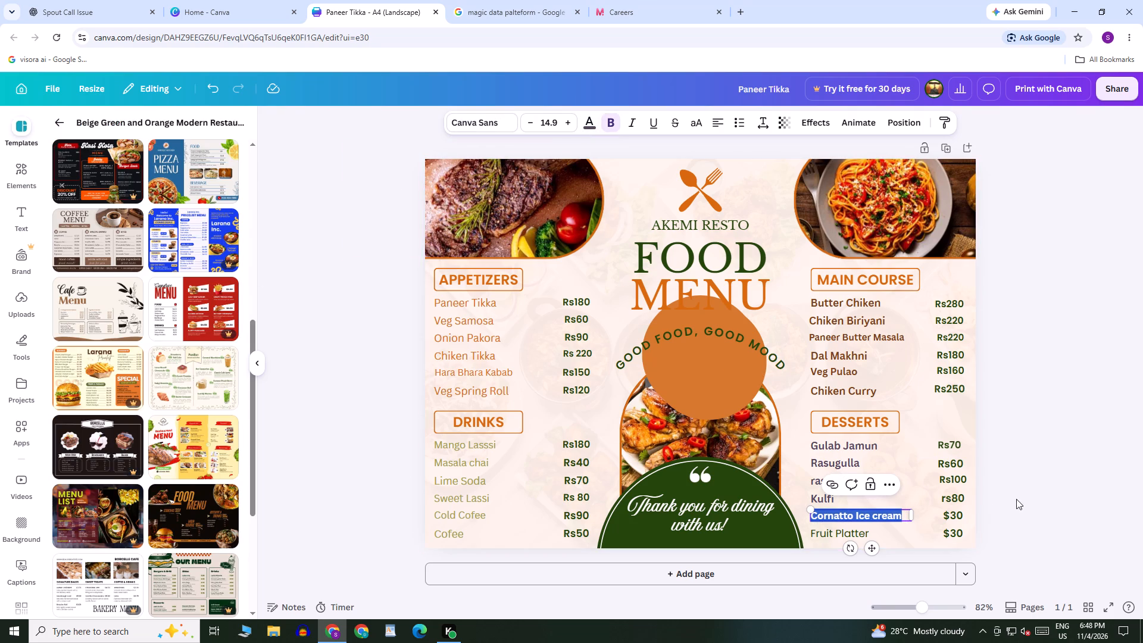
pyautogui.click(1025, 496)
# Change the Cornatto Ice cream price to Rs 65 and reduce its font size to 14.9.
pyautogui.doubleClick(955, 516)
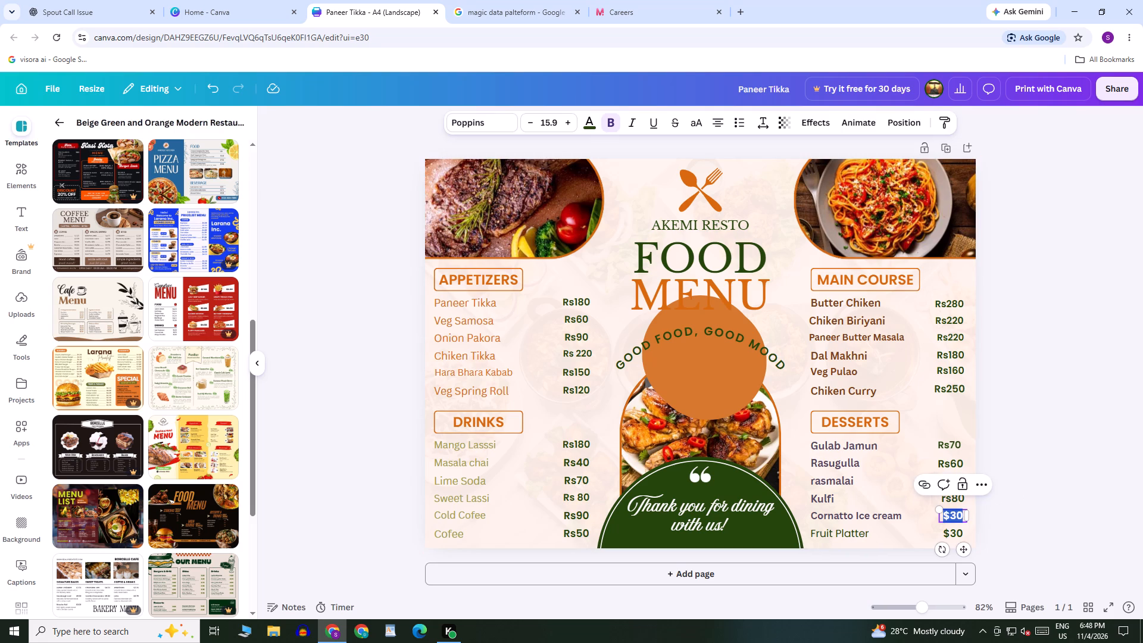
pyautogui.press('BackSpace')
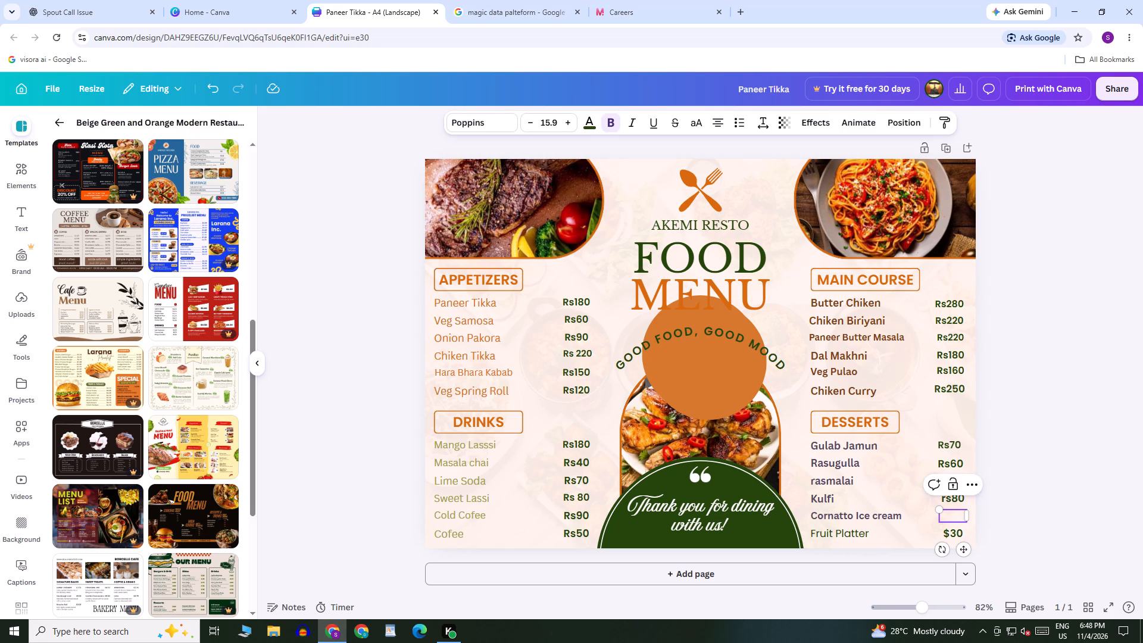
pyautogui.hotkey('shift', 'r')
pyautogui.press('s')
pyautogui.press('space')
pyautogui.write('65')
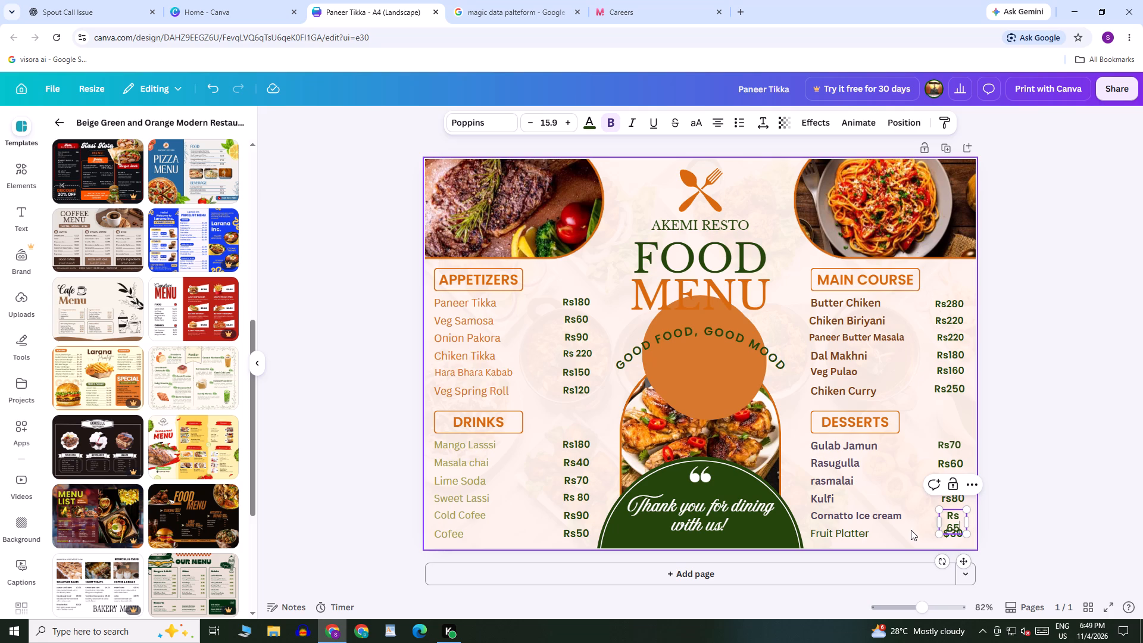
pyautogui.click(532, 117)
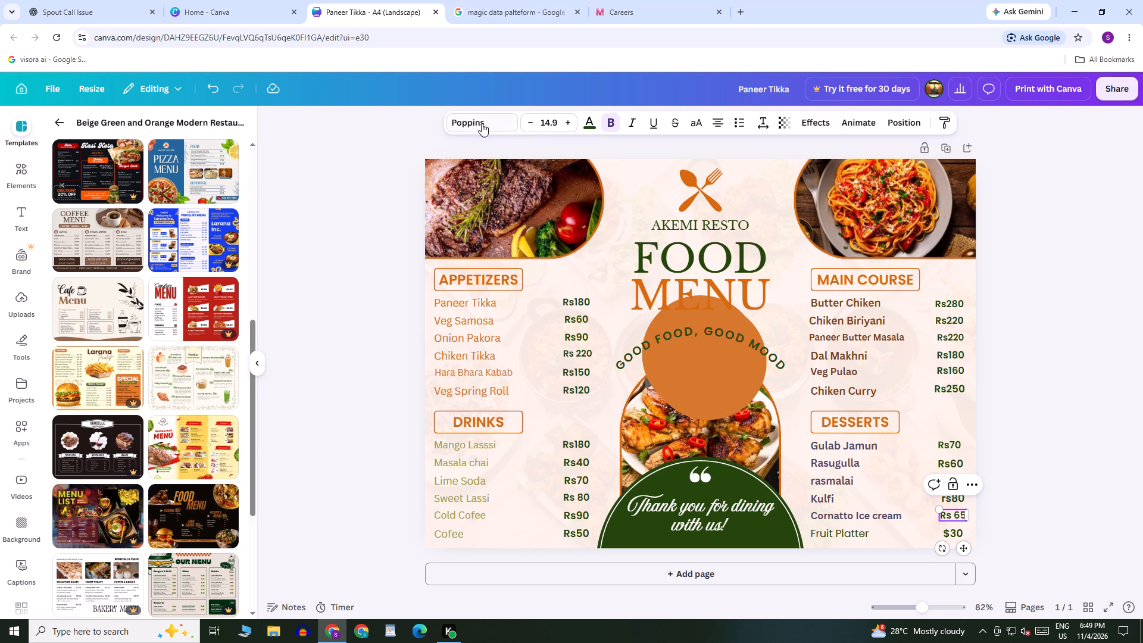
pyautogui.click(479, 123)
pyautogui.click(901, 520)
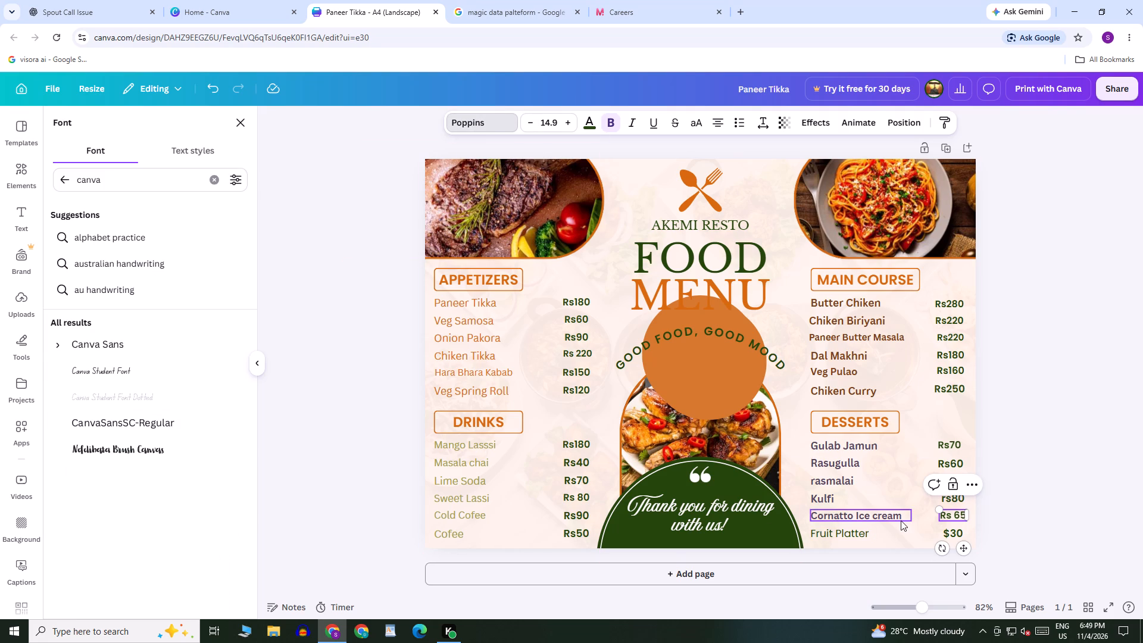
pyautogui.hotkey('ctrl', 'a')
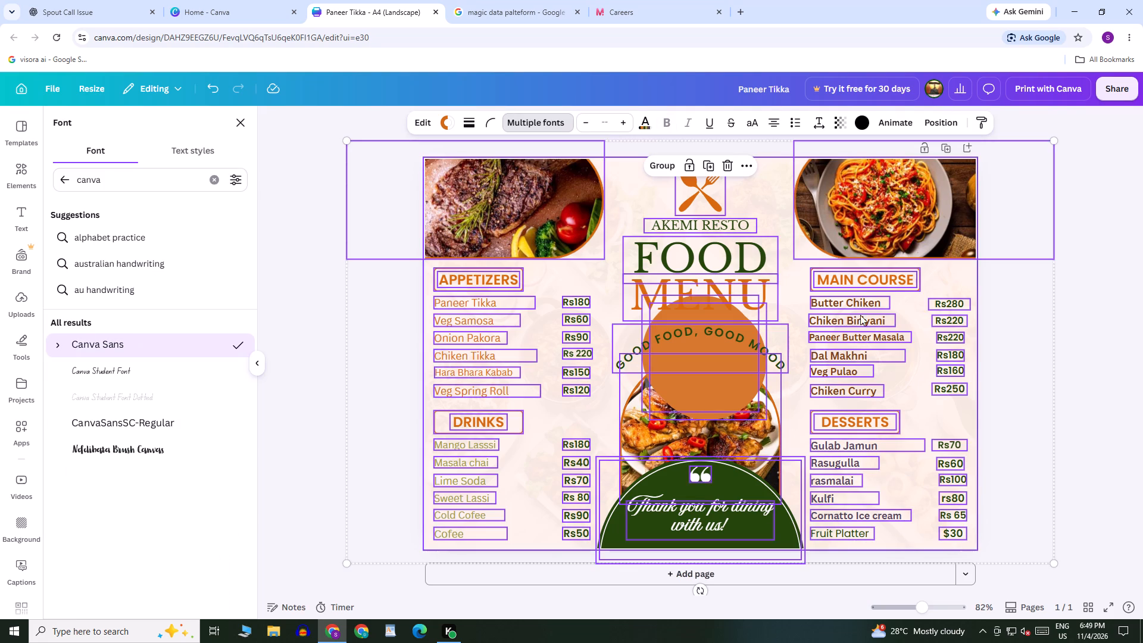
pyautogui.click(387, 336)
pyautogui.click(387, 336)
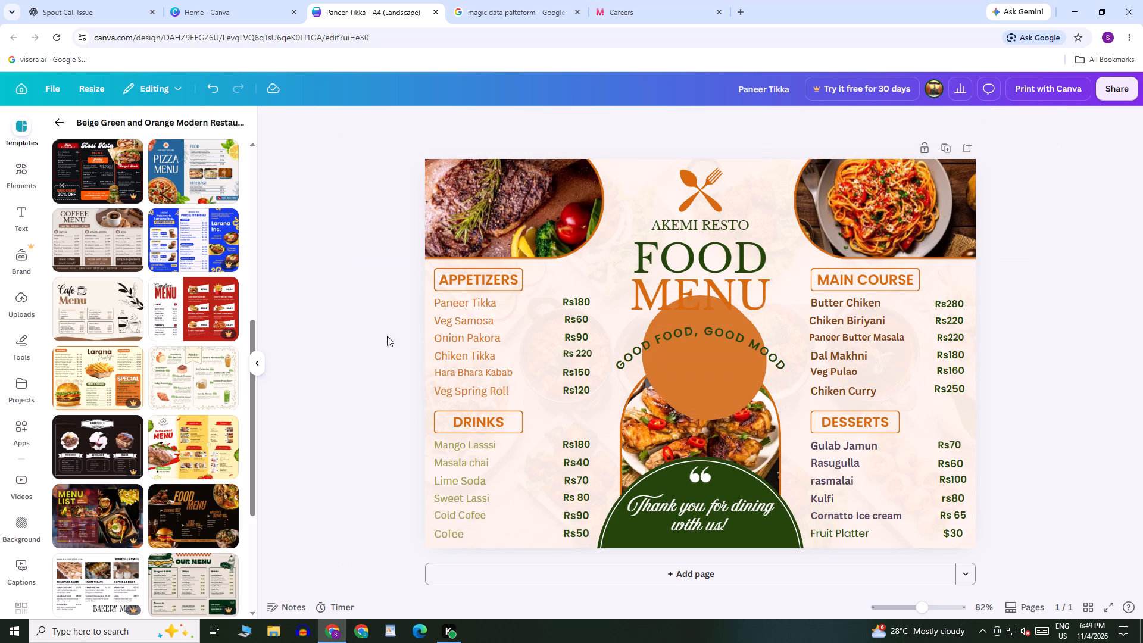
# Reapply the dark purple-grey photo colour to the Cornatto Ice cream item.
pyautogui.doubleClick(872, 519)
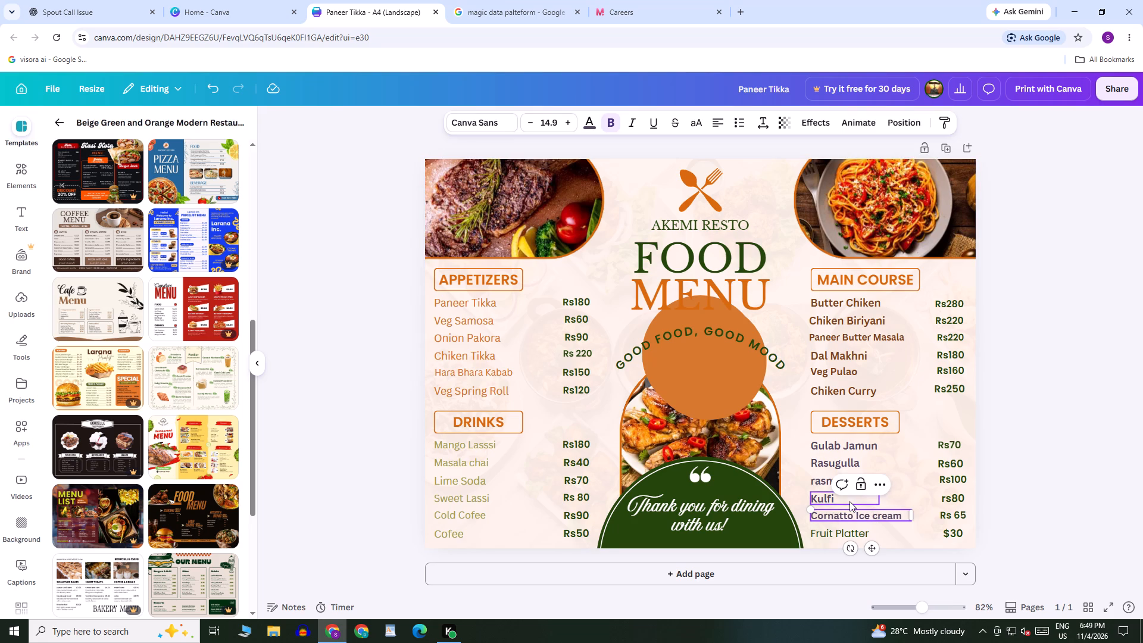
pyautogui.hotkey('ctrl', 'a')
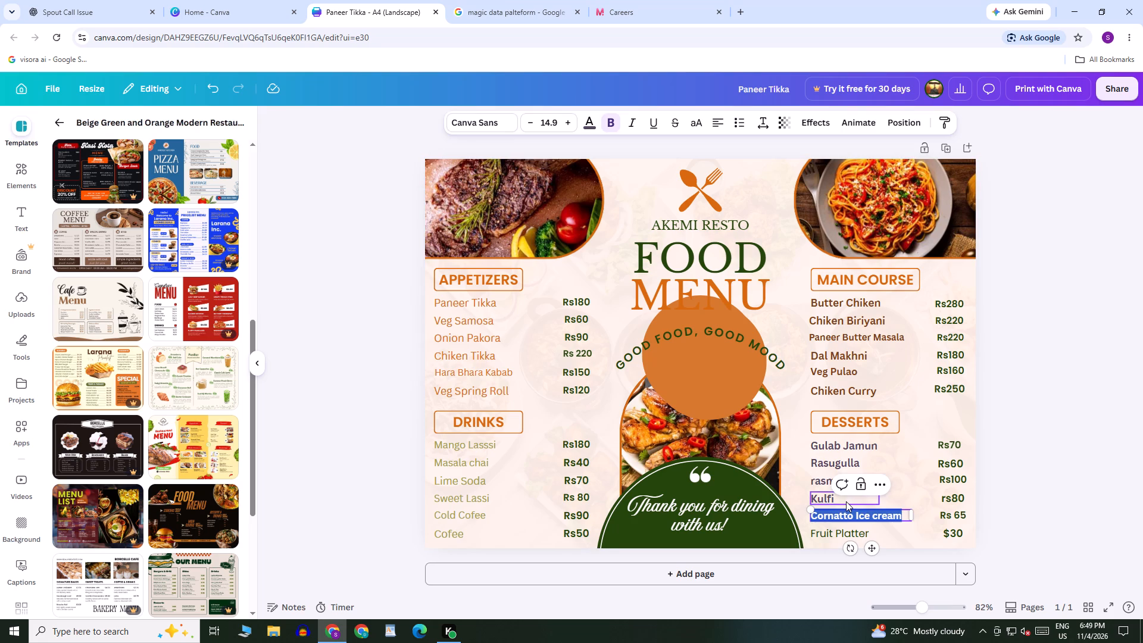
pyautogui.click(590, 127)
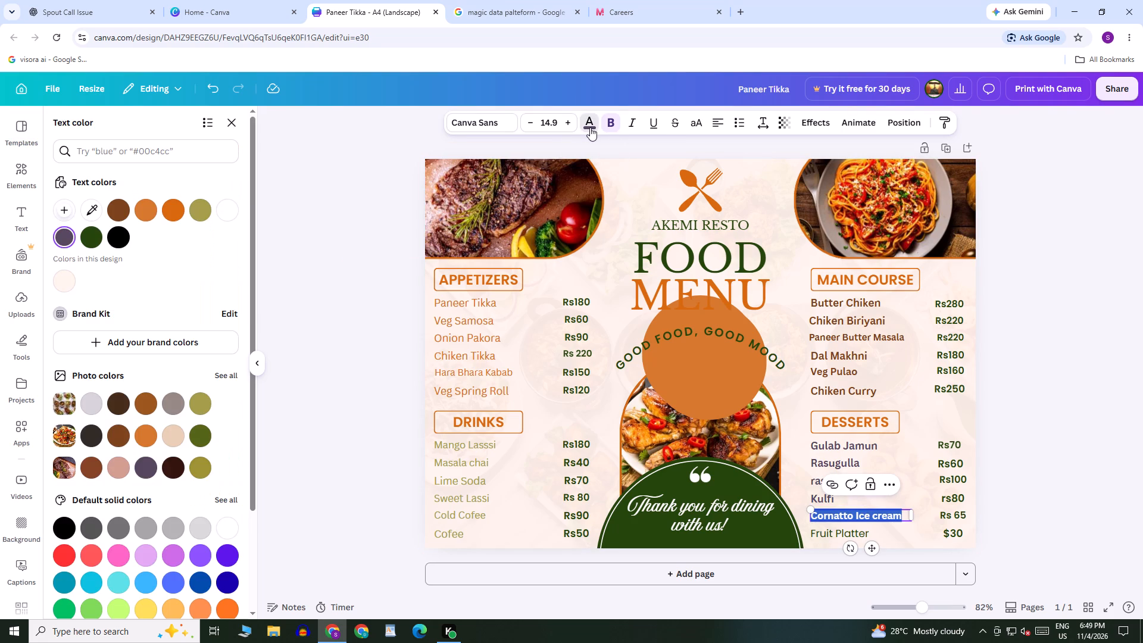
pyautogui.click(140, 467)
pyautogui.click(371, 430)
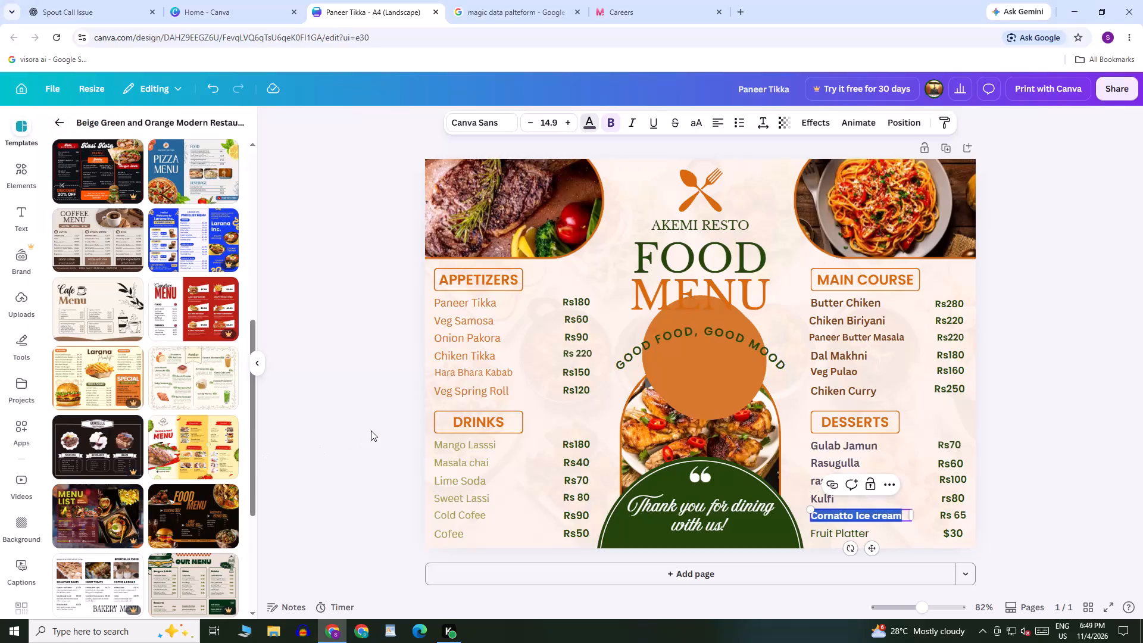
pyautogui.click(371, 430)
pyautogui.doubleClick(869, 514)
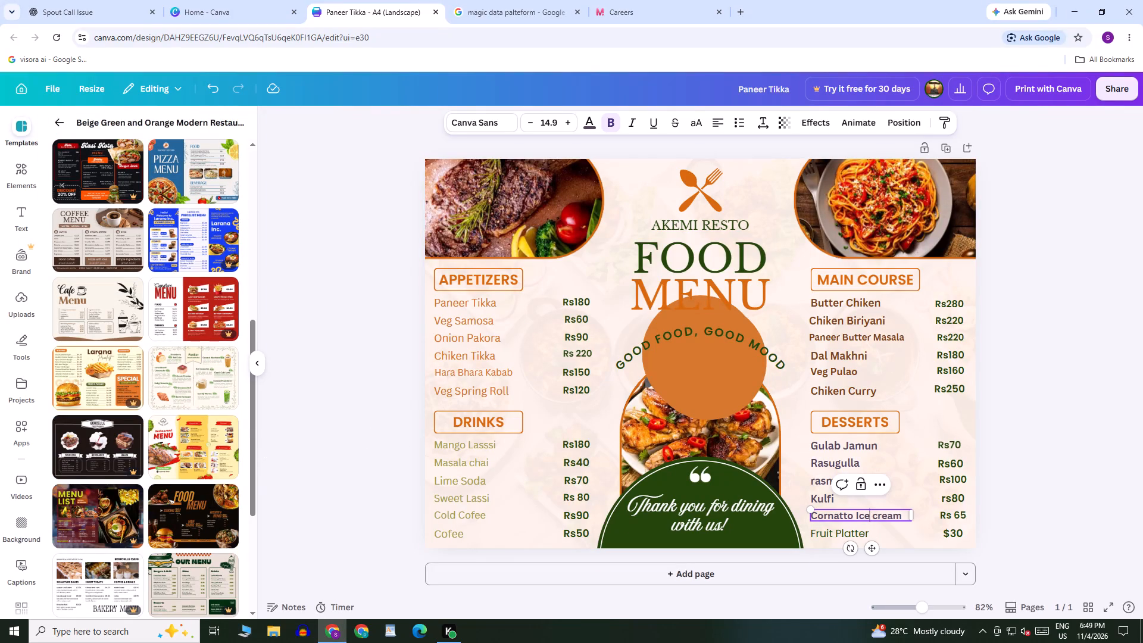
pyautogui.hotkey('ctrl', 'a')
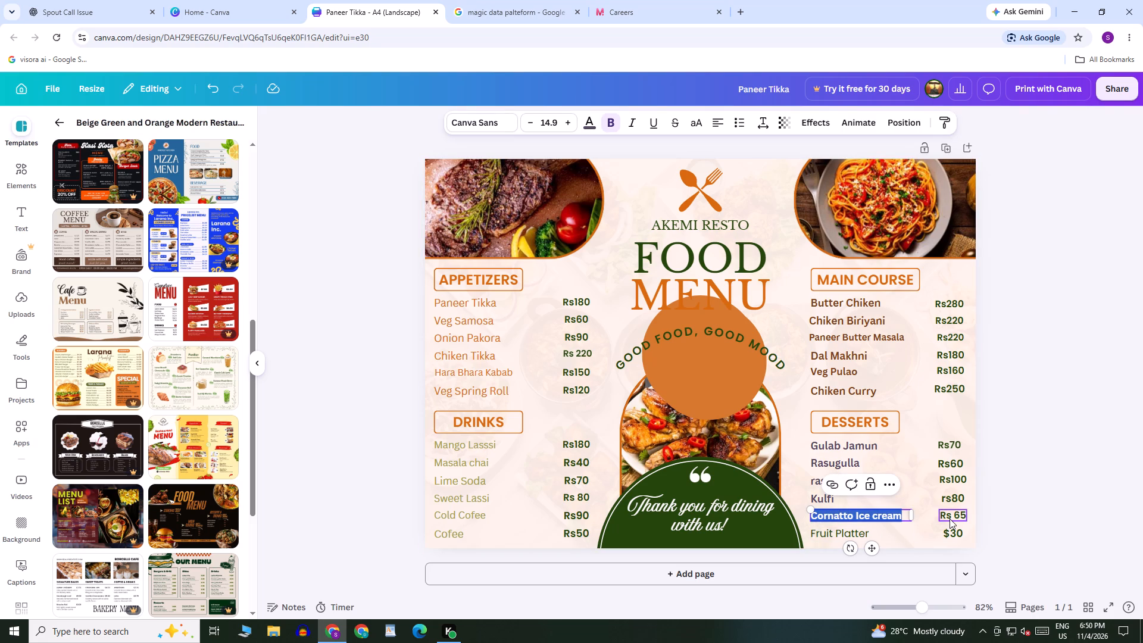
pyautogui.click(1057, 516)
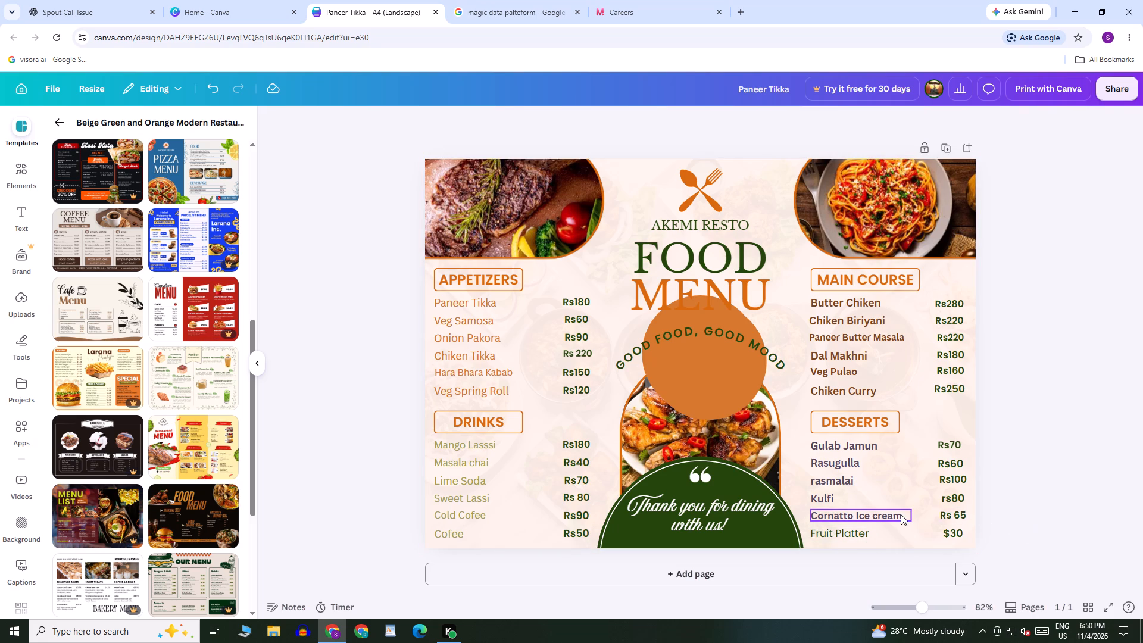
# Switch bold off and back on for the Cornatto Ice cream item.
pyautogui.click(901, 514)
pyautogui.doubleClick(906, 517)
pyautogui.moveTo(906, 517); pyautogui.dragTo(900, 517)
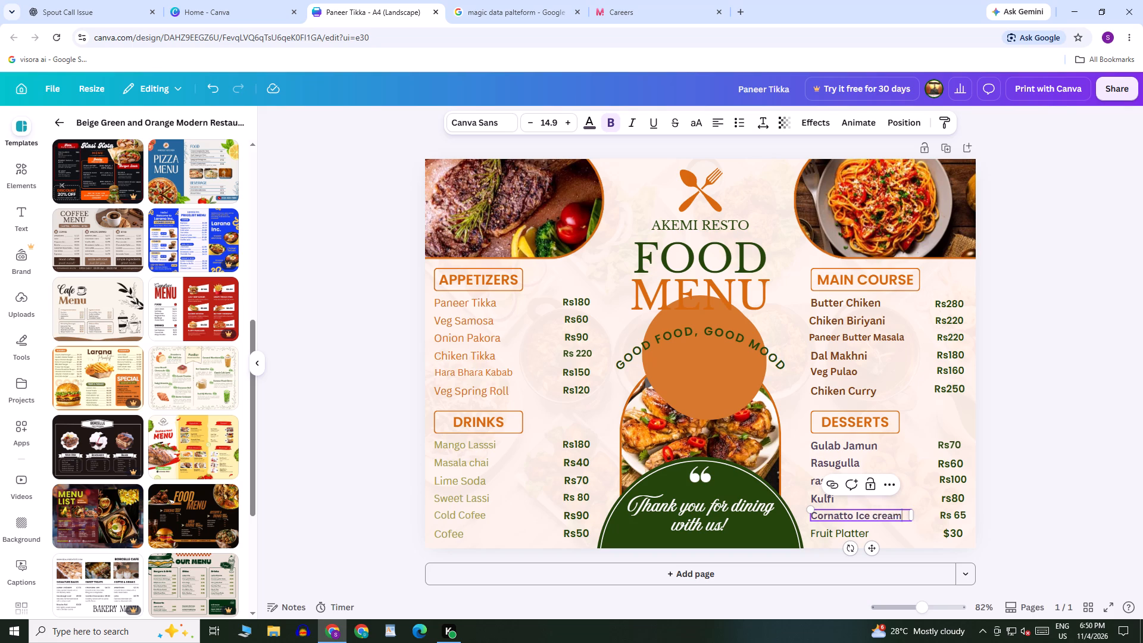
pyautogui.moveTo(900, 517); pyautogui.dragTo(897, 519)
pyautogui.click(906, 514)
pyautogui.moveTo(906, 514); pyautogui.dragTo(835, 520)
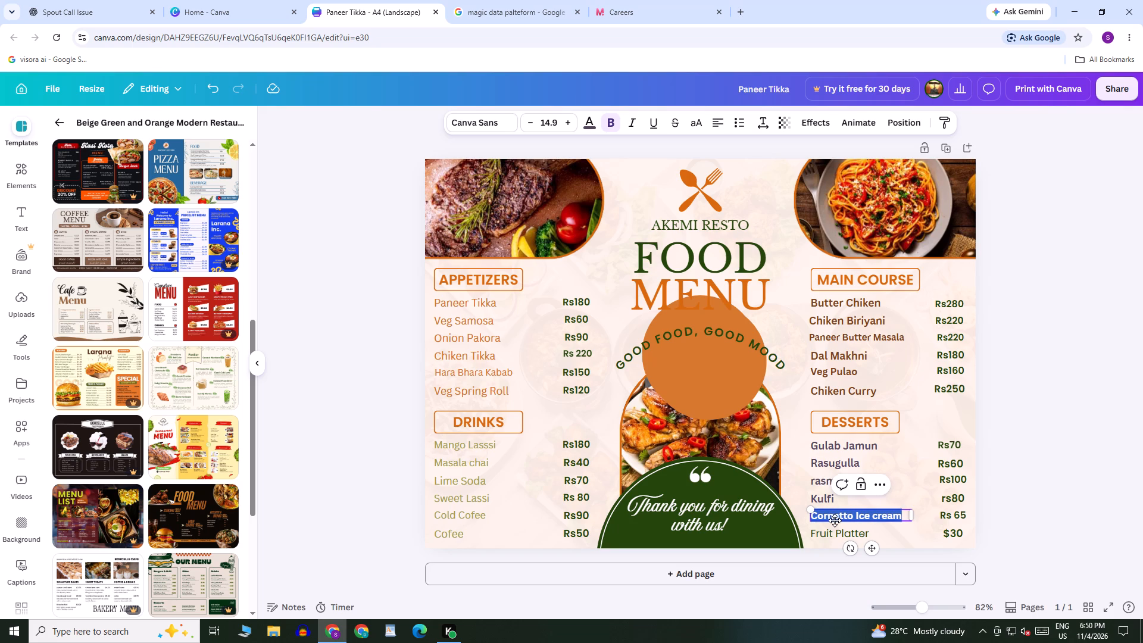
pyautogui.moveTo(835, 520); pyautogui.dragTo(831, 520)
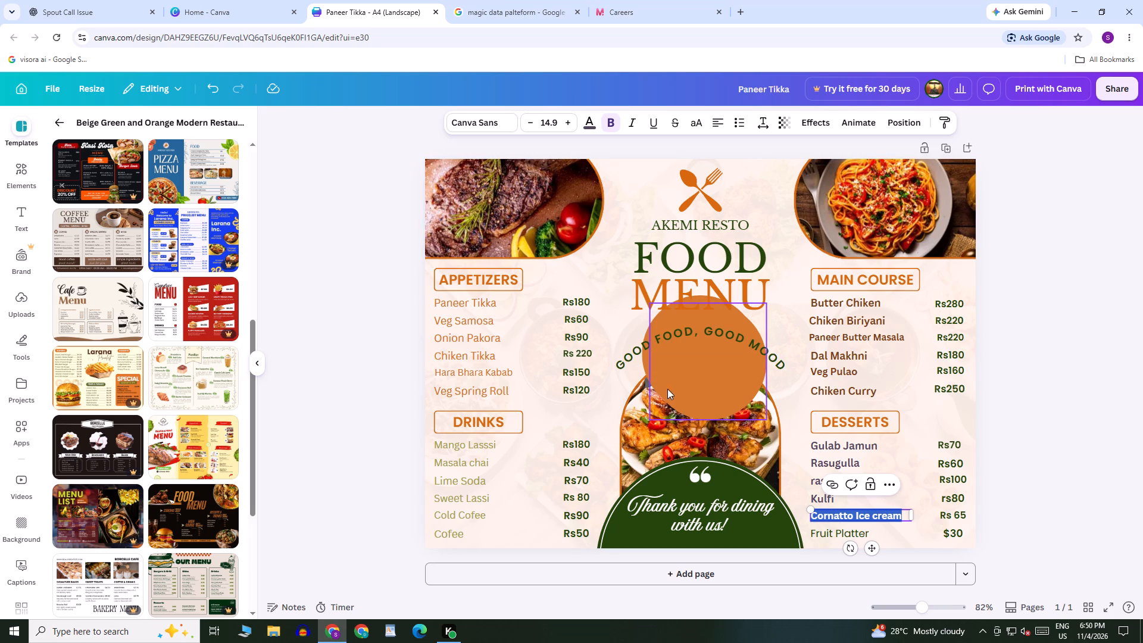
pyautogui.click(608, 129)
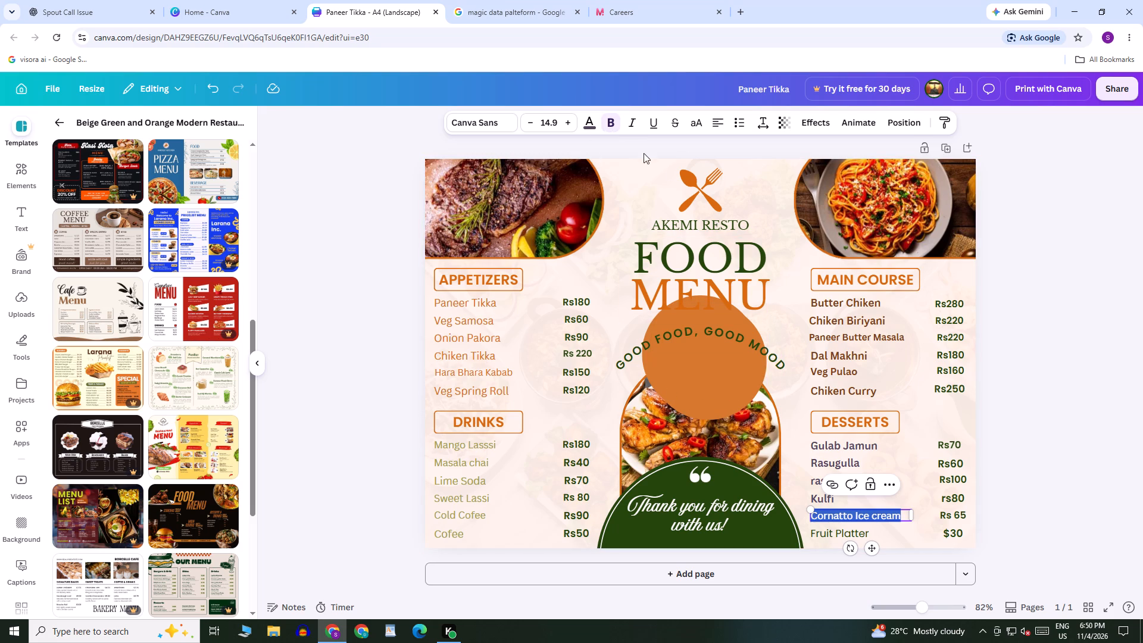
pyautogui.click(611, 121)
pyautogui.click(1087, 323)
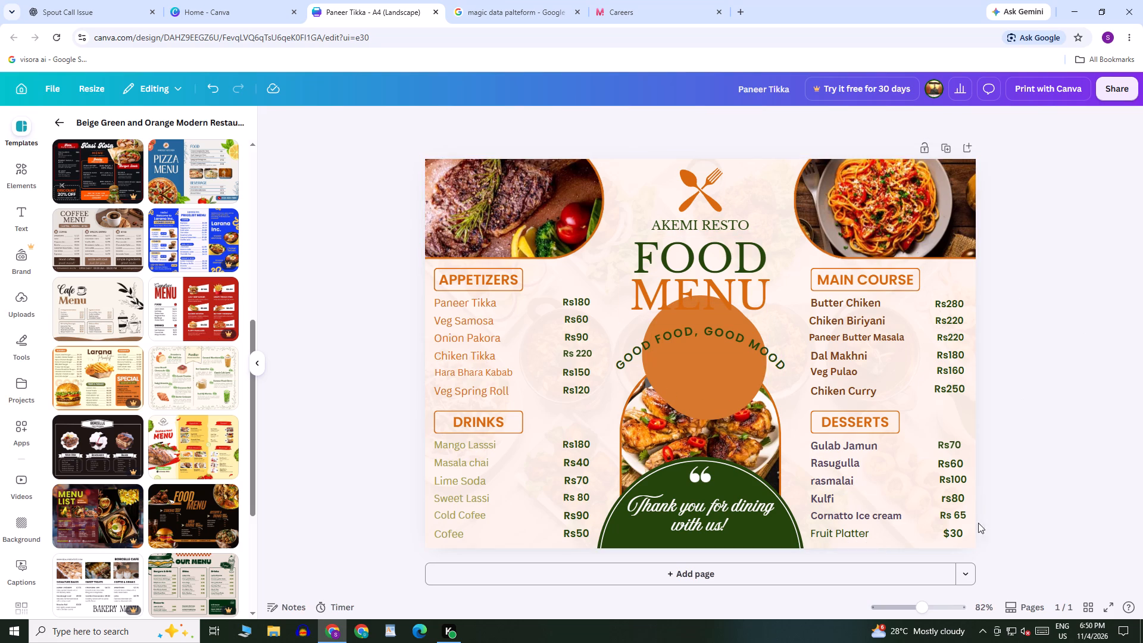
# Replace the Fruit Platter dessert name with Gajar Ka Halwa.
pyautogui.doubleClick(852, 538)
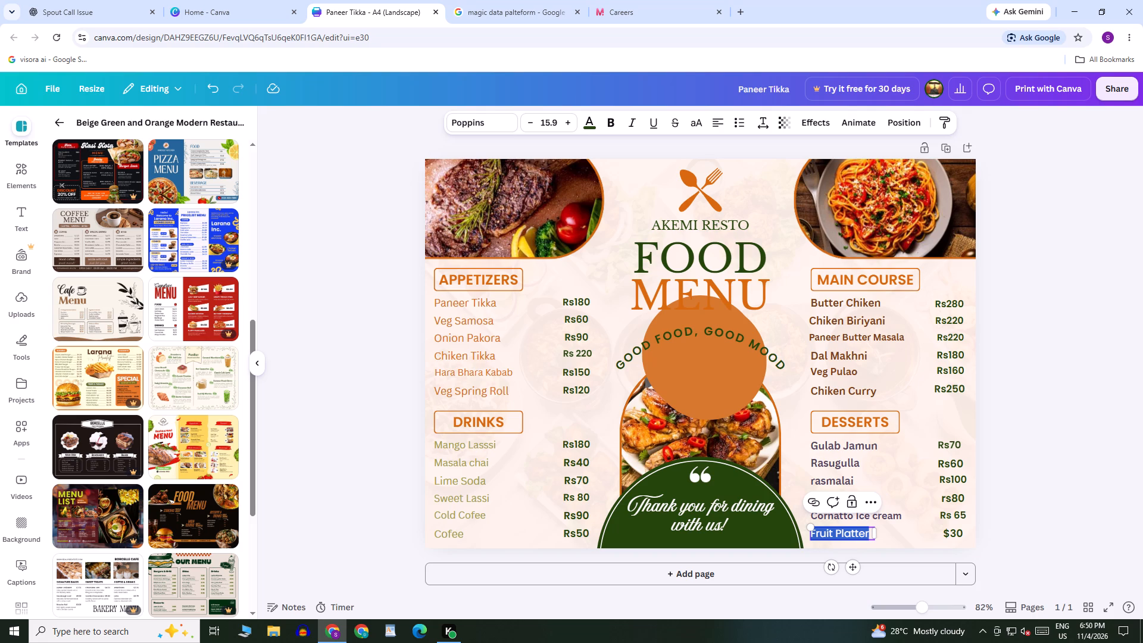
pyautogui.press('BackSpace')
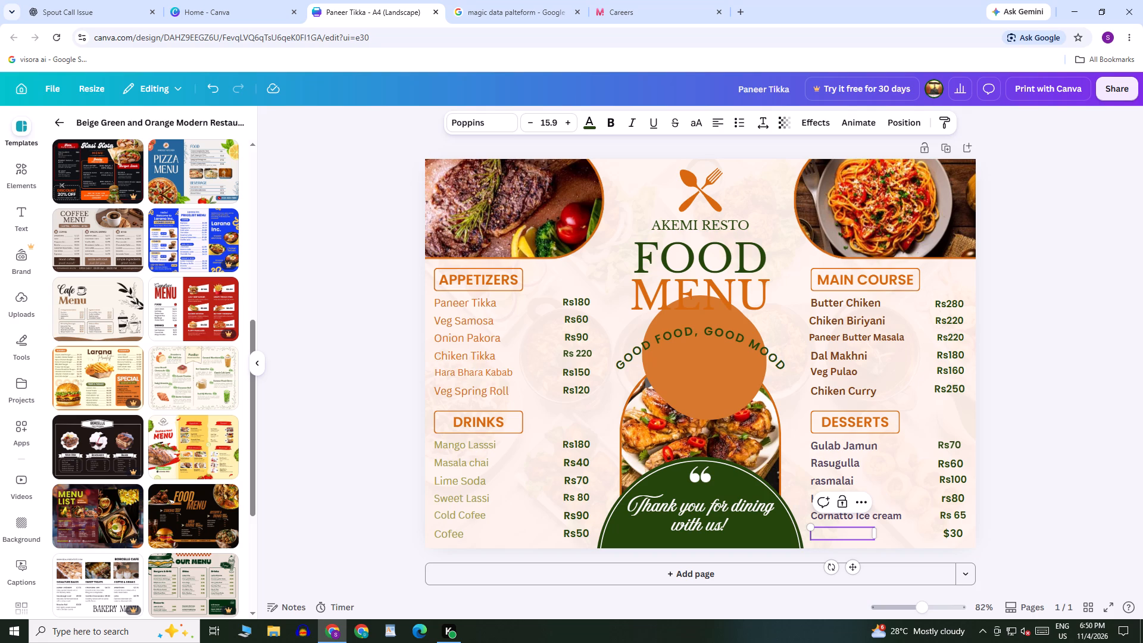
pyautogui.write('Gajar')
pyautogui.press('space')
pyautogui.write('Ka ha')
pyautogui.press('BackSpace')
pyautogui.press('BackSpace')
pyautogui.write('Halwa')
pyautogui.press('space')
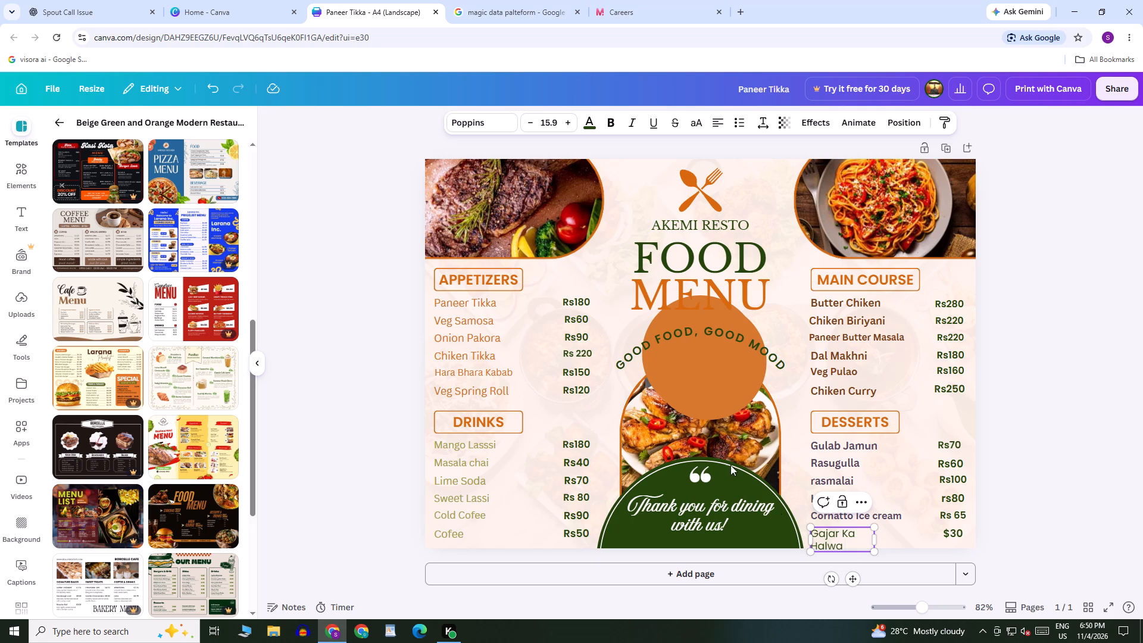
# Format the Gajar Ka Halwa item in bold Canva Sans and reduce its font size to 12.9.
pyautogui.moveTo(846, 547); pyautogui.dragTo(836, 543)
pyautogui.moveTo(836, 543); pyautogui.dragTo(810, 530)
pyautogui.click(500, 123)
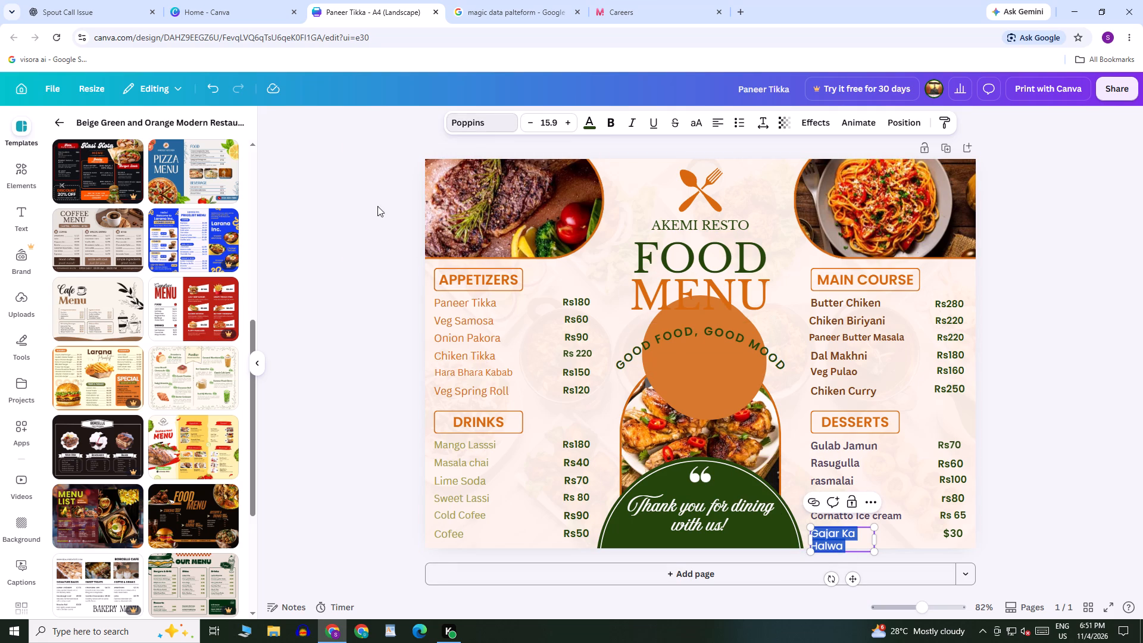
pyautogui.click(149, 338)
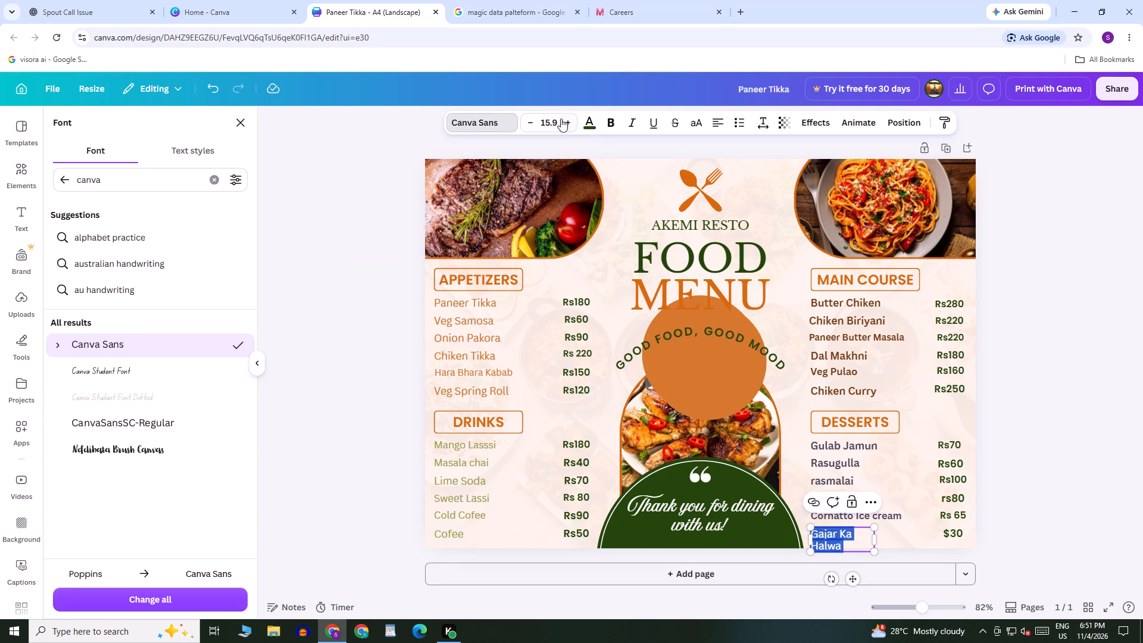
pyautogui.click(610, 127)
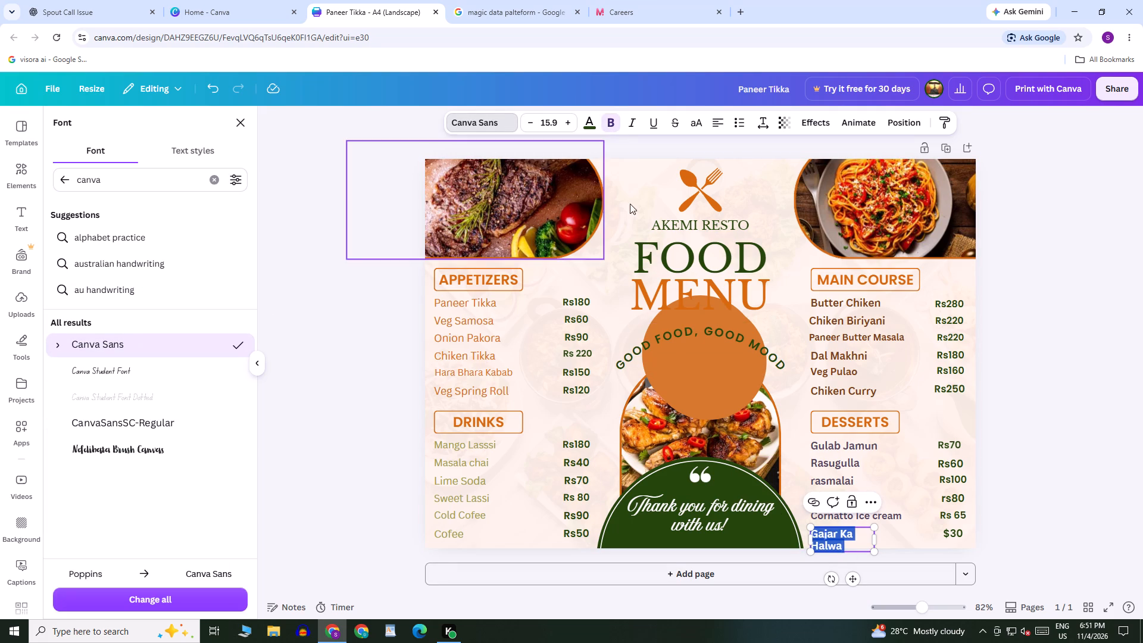
pyautogui.click(531, 121)
pyautogui.click(531, 121)
pyautogui.click(531, 121)
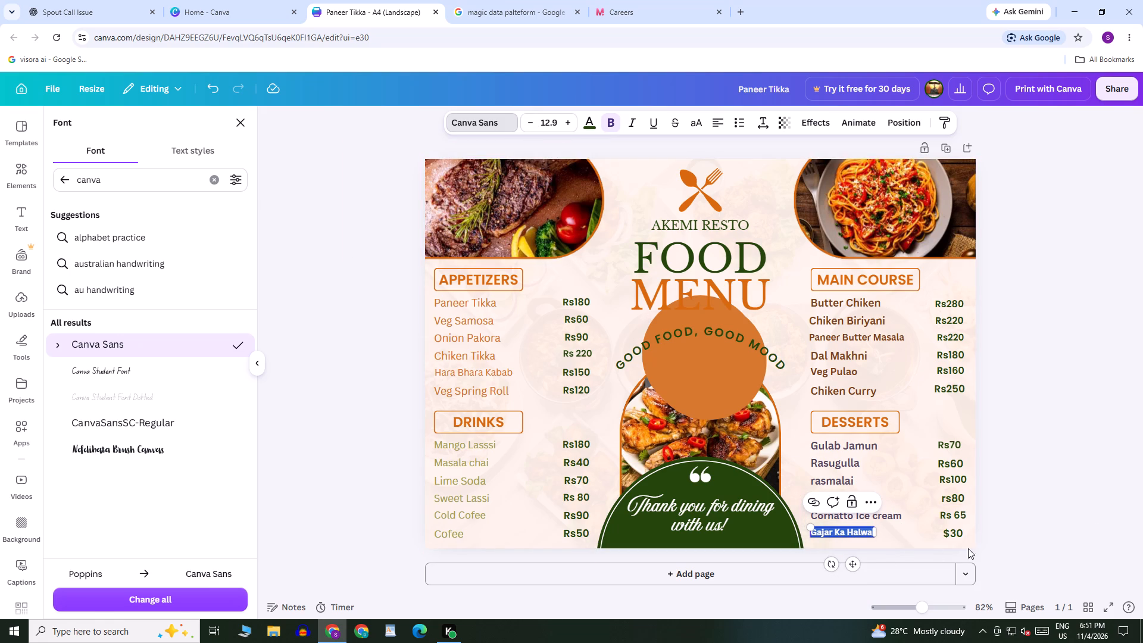
pyautogui.click(1097, 525)
pyautogui.click(1097, 437)
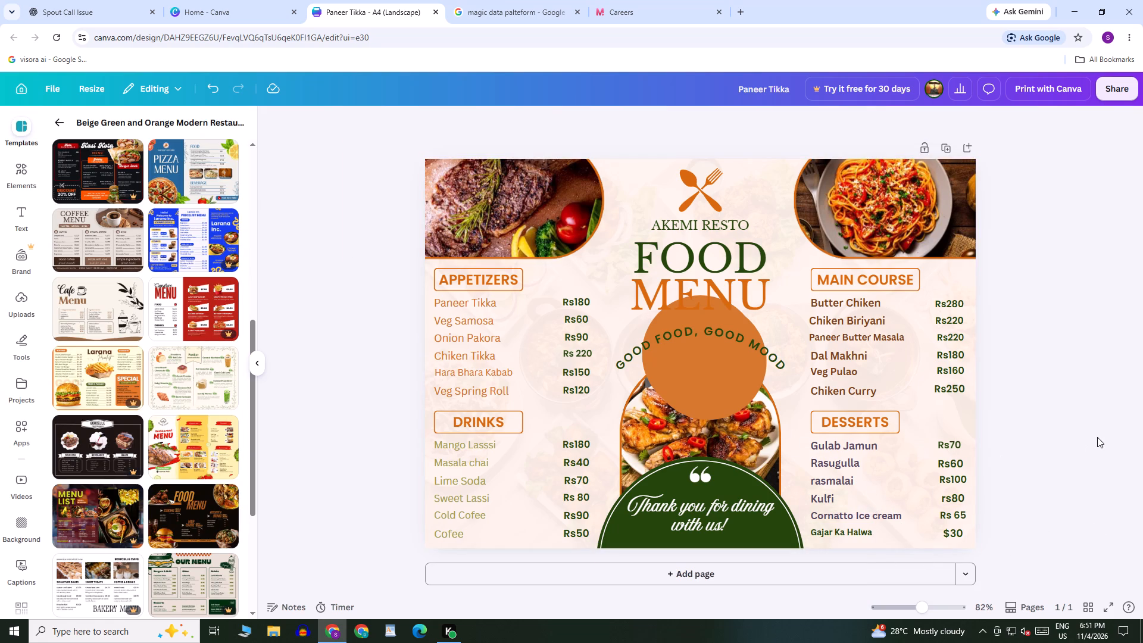
# Enlarge the Gajar Ka Halwa item to font size 14.8 and align it with the dessert names above.
pyautogui.moveTo(860, 531); pyautogui.dragTo(864, 533)
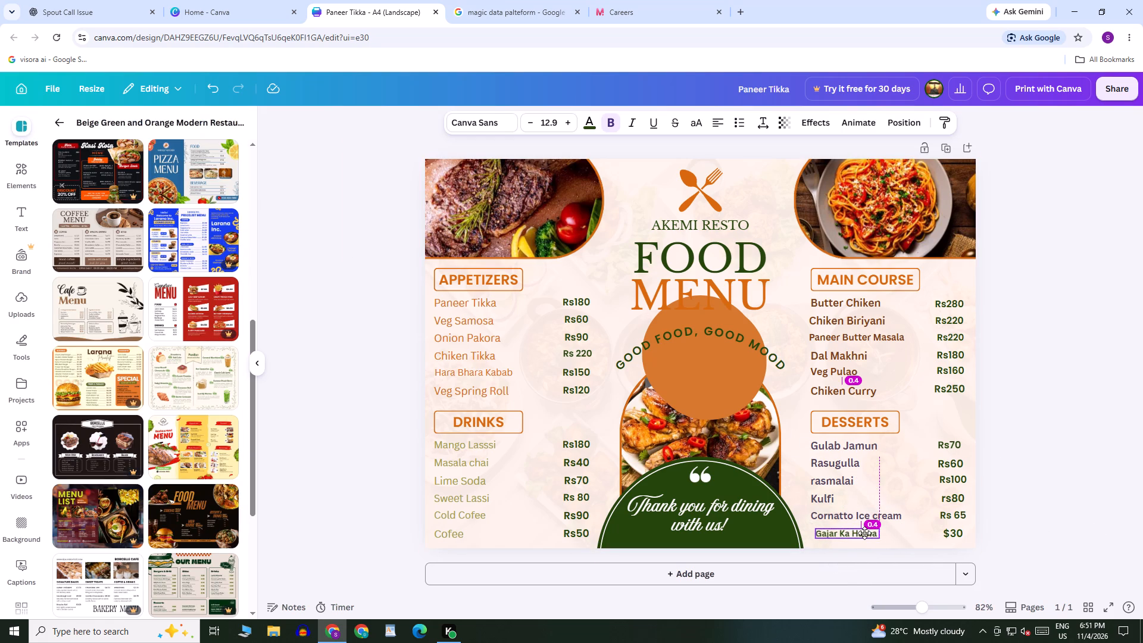
pyautogui.moveTo(864, 533); pyautogui.dragTo(873, 533)
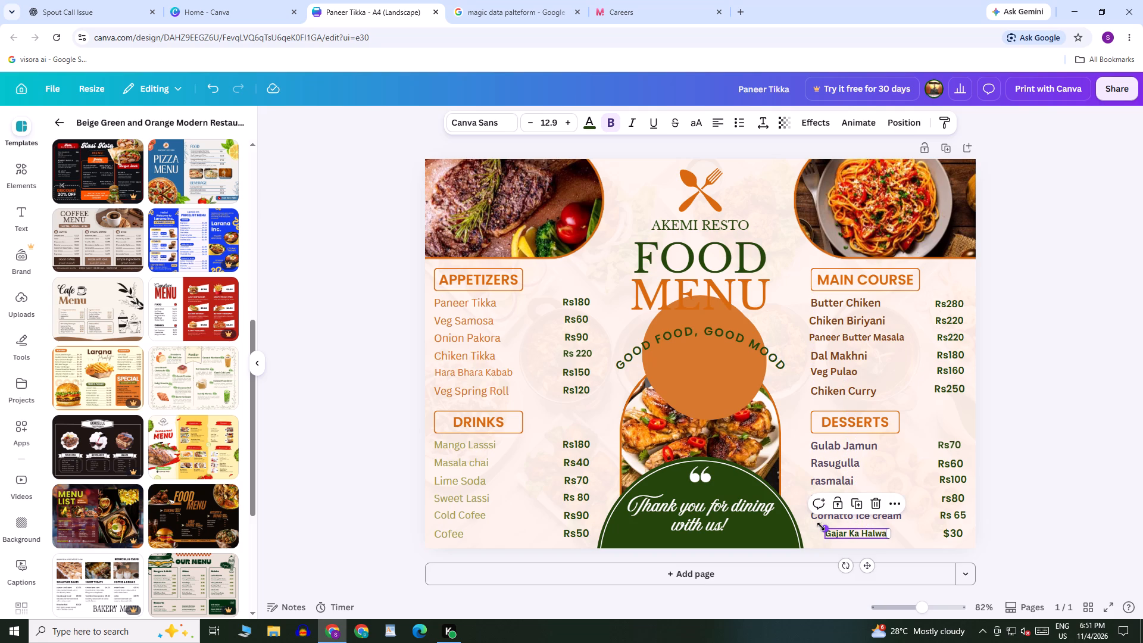
pyautogui.moveTo(821, 526); pyautogui.dragTo(806, 523)
pyautogui.click(1114, 501)
pyautogui.click(875, 536)
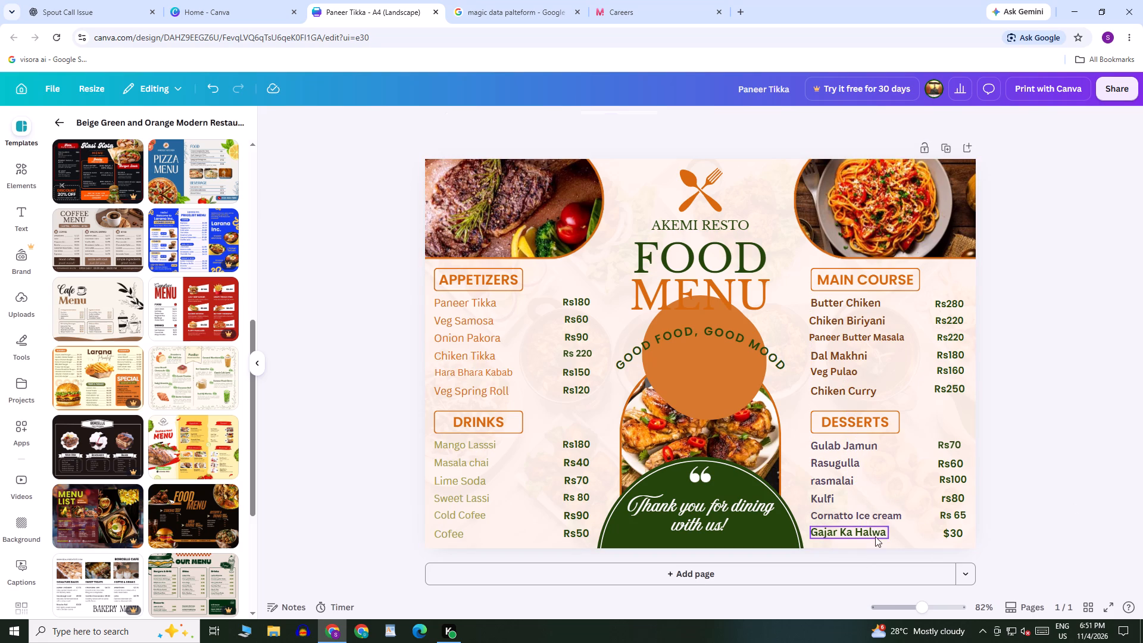
pyautogui.click(871, 515)
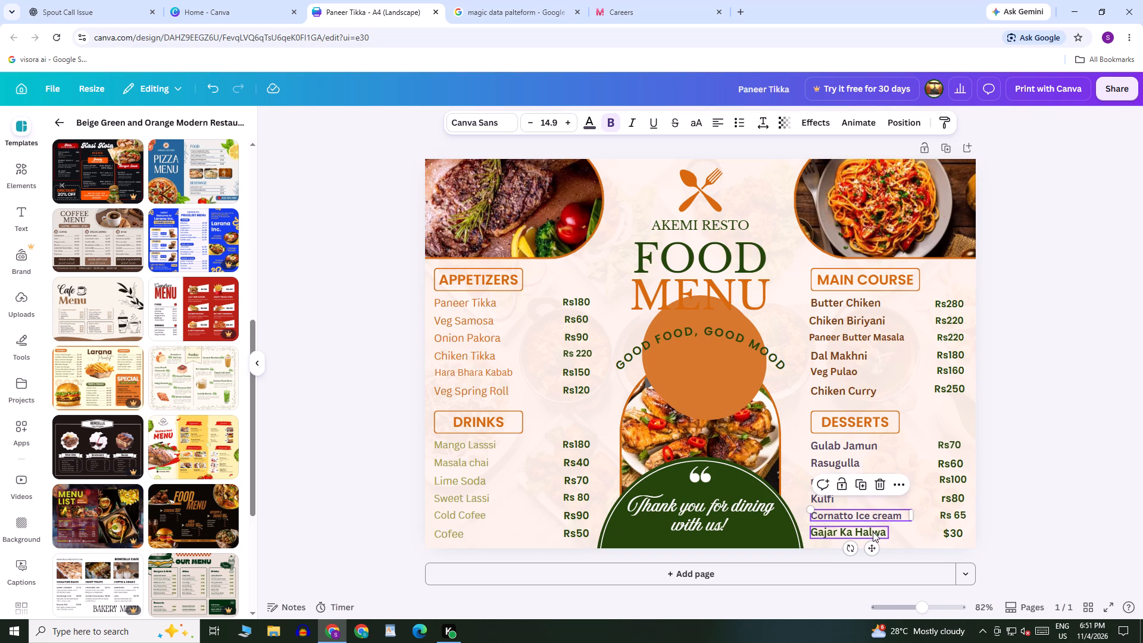
pyautogui.click(873, 532)
pyautogui.click(527, 123)
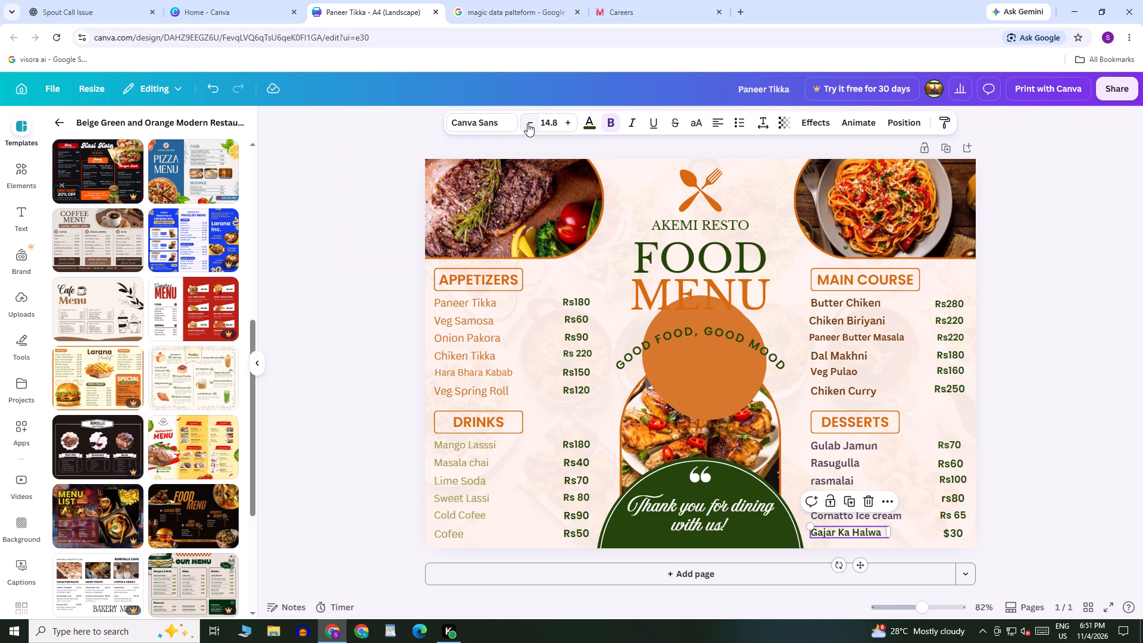
pyautogui.click(1142, 326)
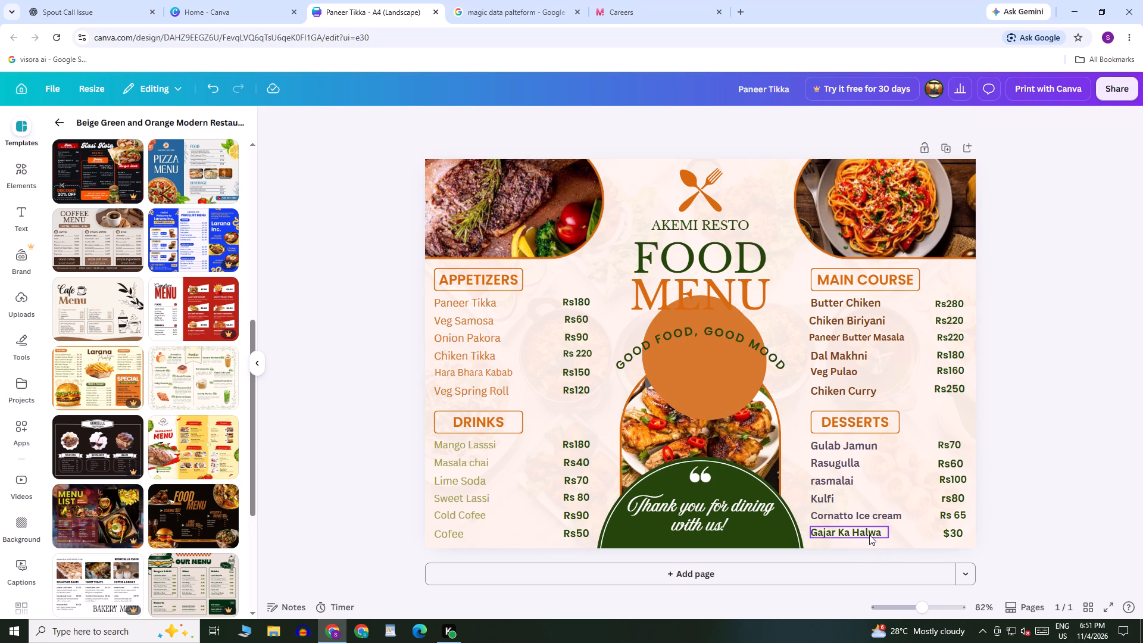
pyautogui.click(869, 535)
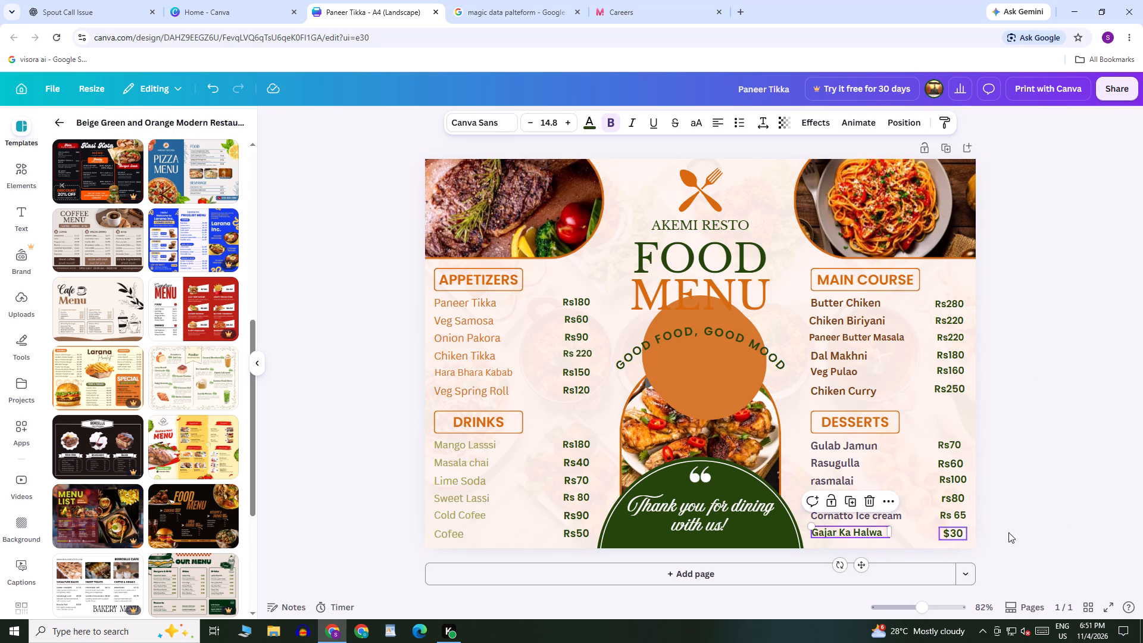
pyautogui.click(1126, 516)
# Apply the dark purple-grey photo colour to the Gajar Ka Halwa item.
pyautogui.doubleClick(857, 530)
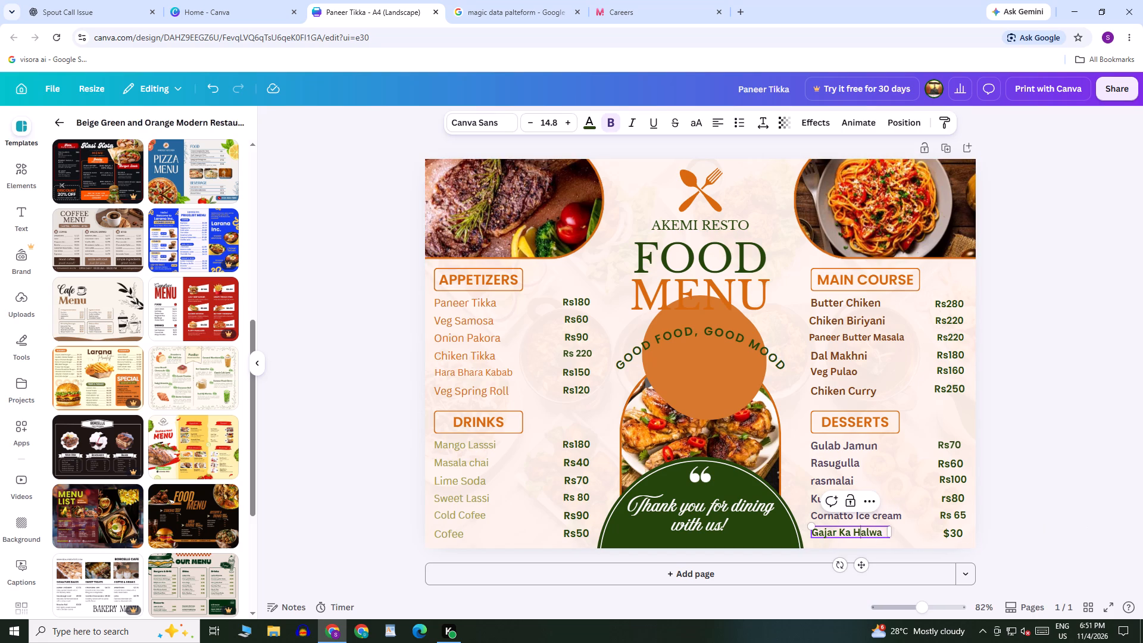
pyautogui.hotkey('ctrl', 'a')
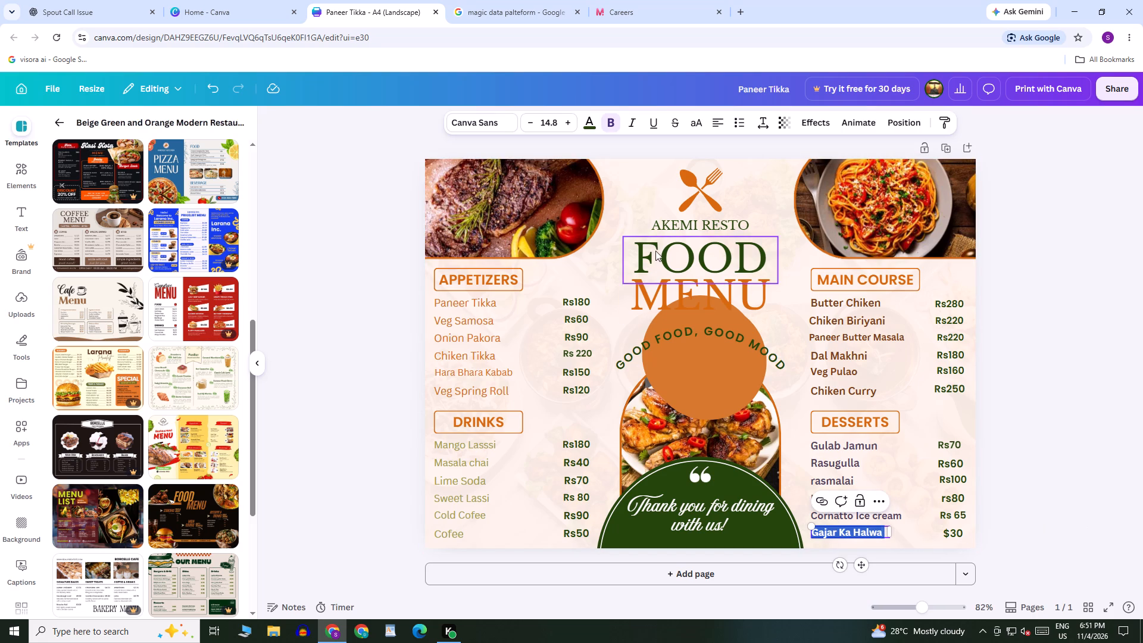
pyautogui.click(596, 118)
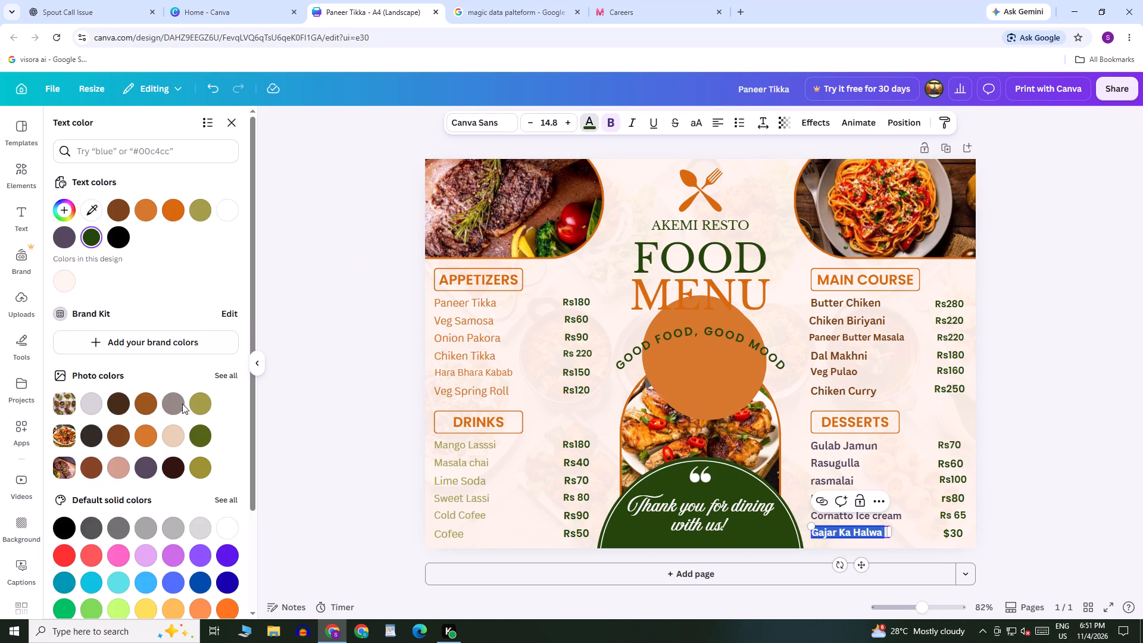
pyautogui.click(139, 460)
pyautogui.click(952, 404)
pyautogui.click(1085, 424)
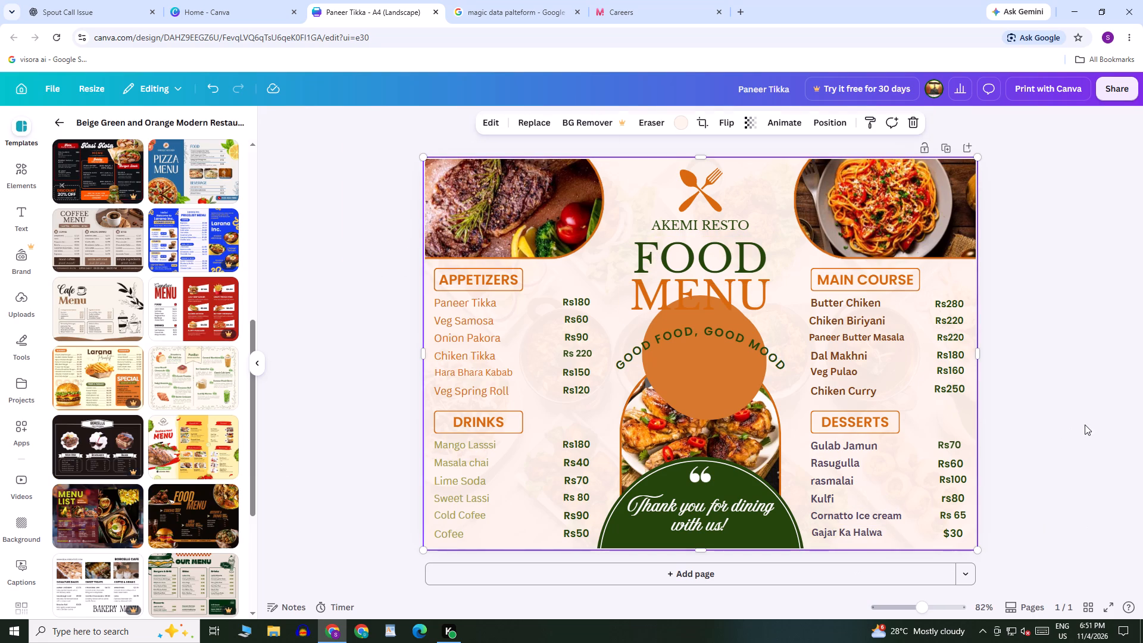
# Nudge the Kulfi price slightly upward in the desserts price column.
pyautogui.click(958, 534)
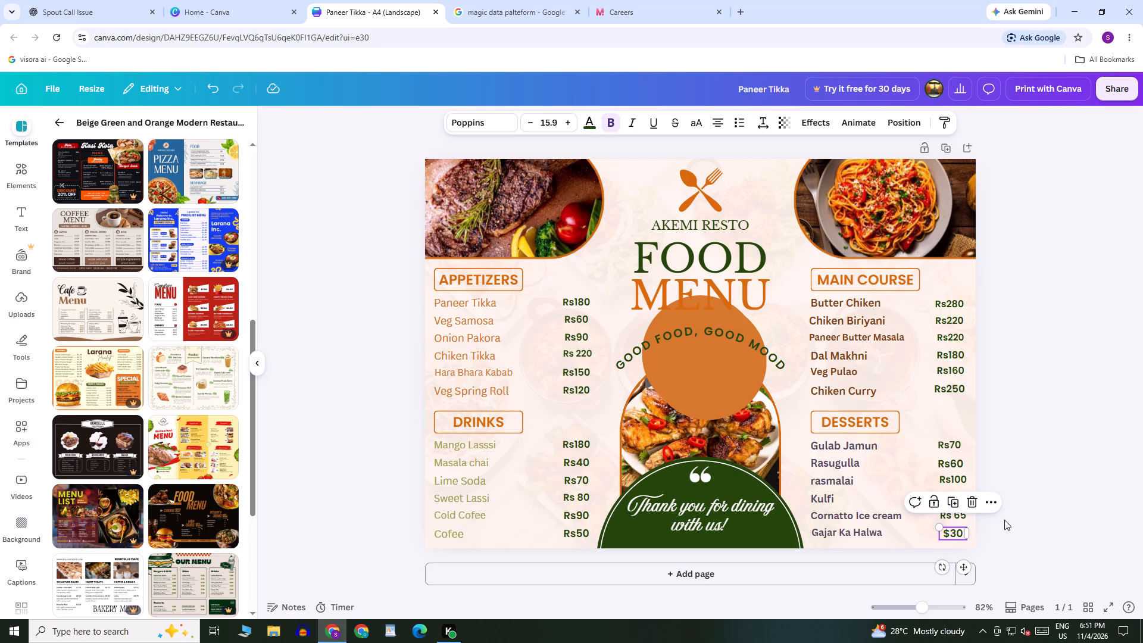
pyautogui.click(1007, 519)
pyautogui.click(957, 502)
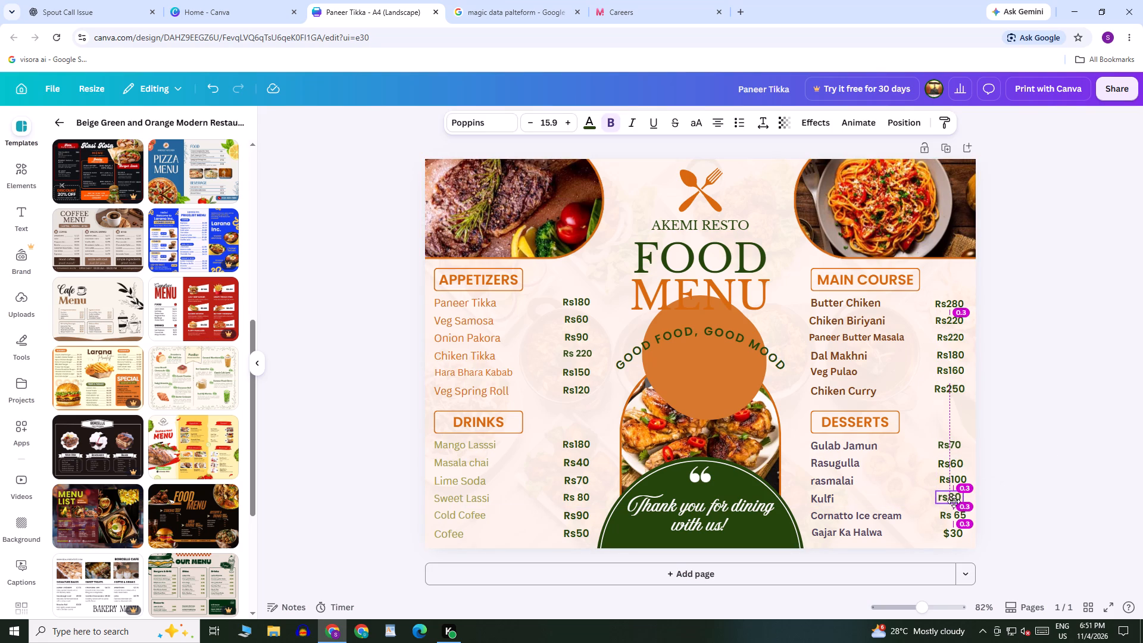
pyautogui.click(1019, 489)
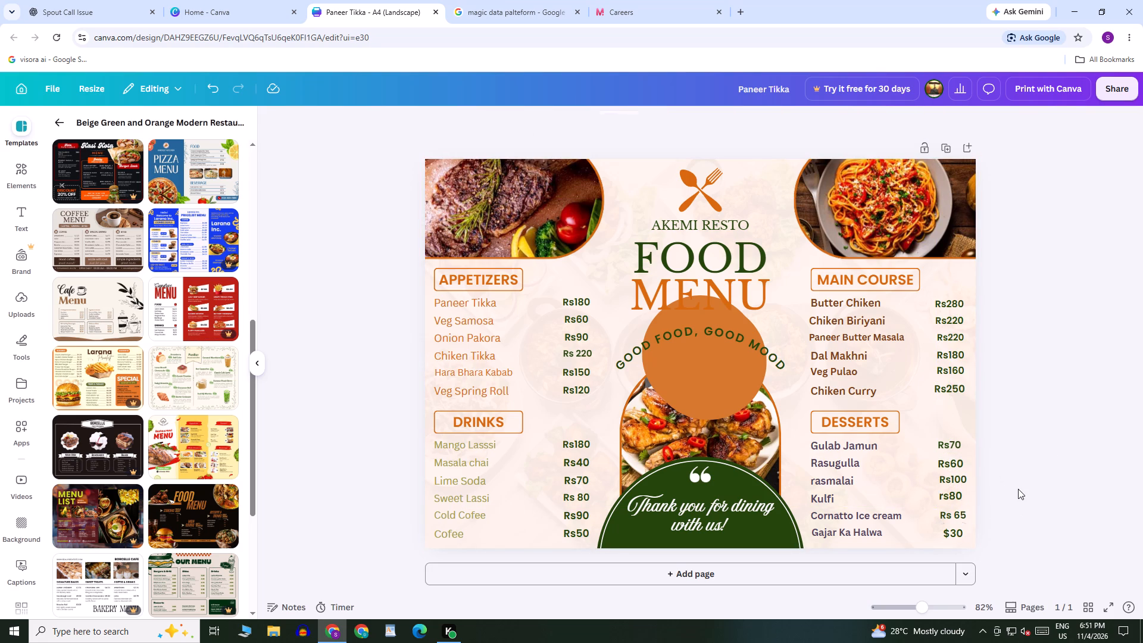
# Change the Gajar Ka Halwa price to Rs100 and reduce its font size by one step to fit one line.
pyautogui.doubleClick(947, 534)
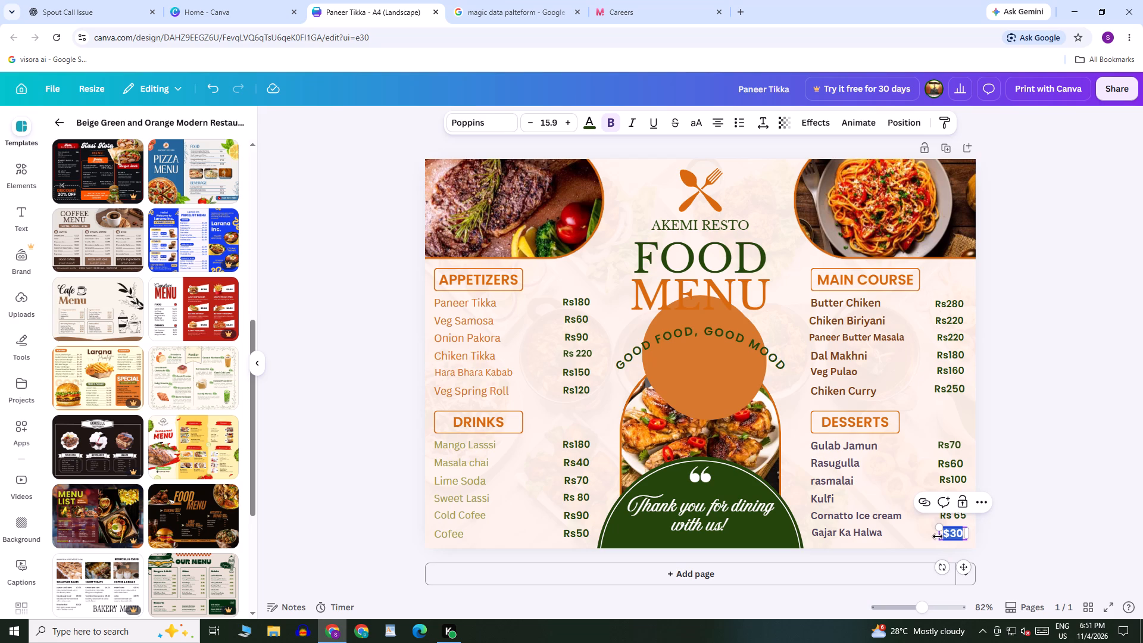
pyautogui.write('rs')
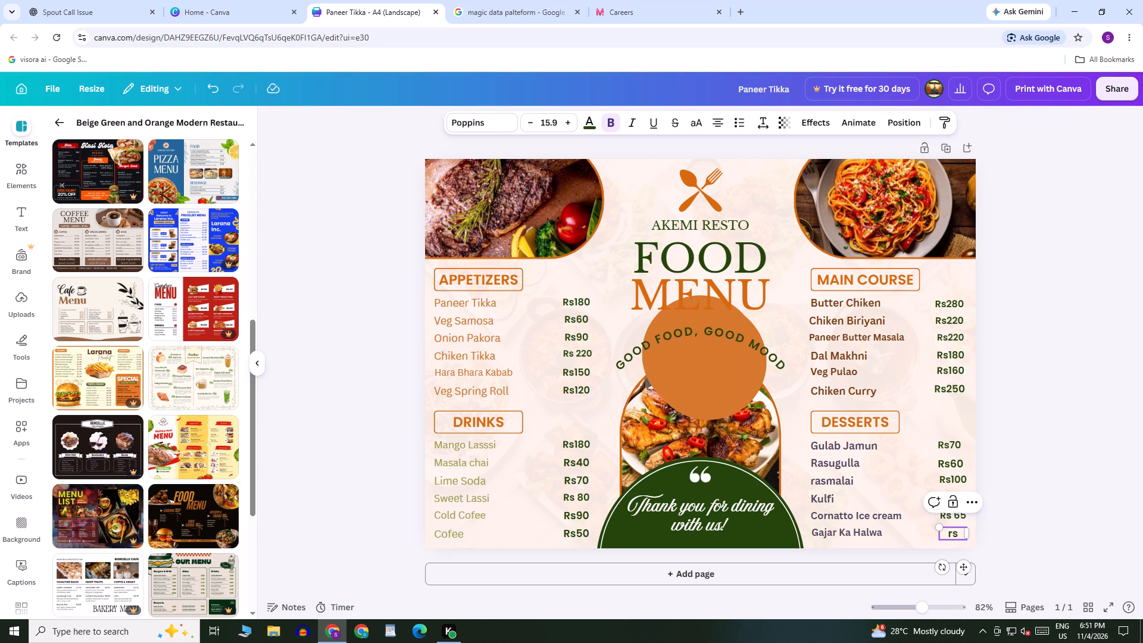
pyautogui.press('BackSpace')
pyautogui.press('BackSpace')
pyautogui.hotkey('shift', 'r')
pyautogui.press('s')
pyautogui.write('100')
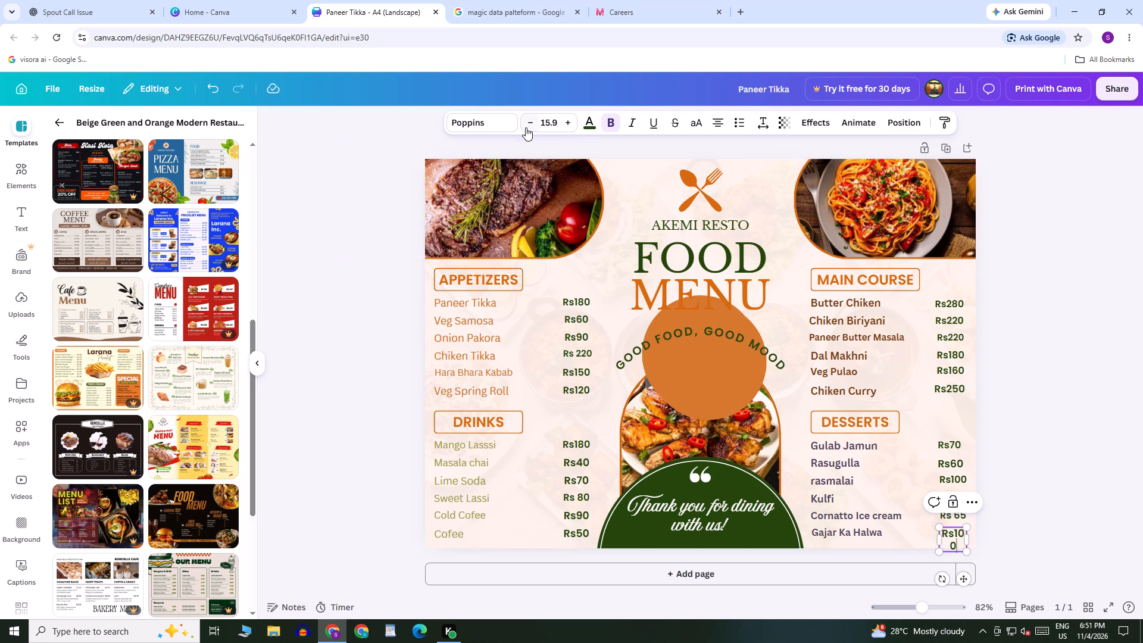
pyautogui.click(526, 127)
pyautogui.click(1054, 377)
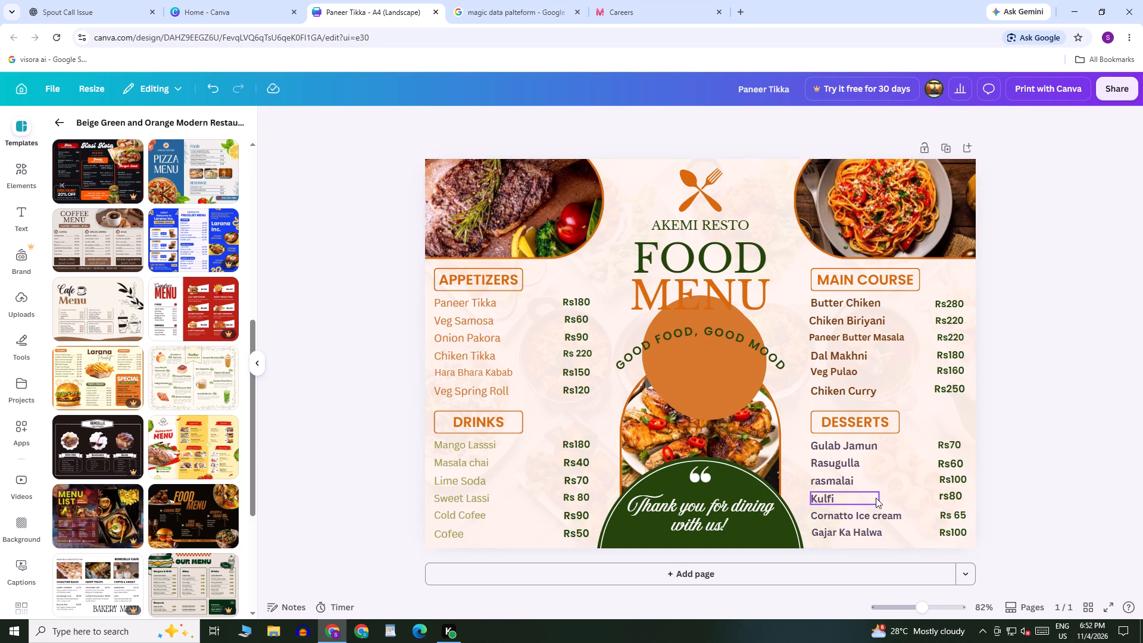
# Capitalise the first letter of the rasmalai dessert name so it reads Rasmalai.
pyautogui.click(813, 483)
pyautogui.doubleClick(813, 483)
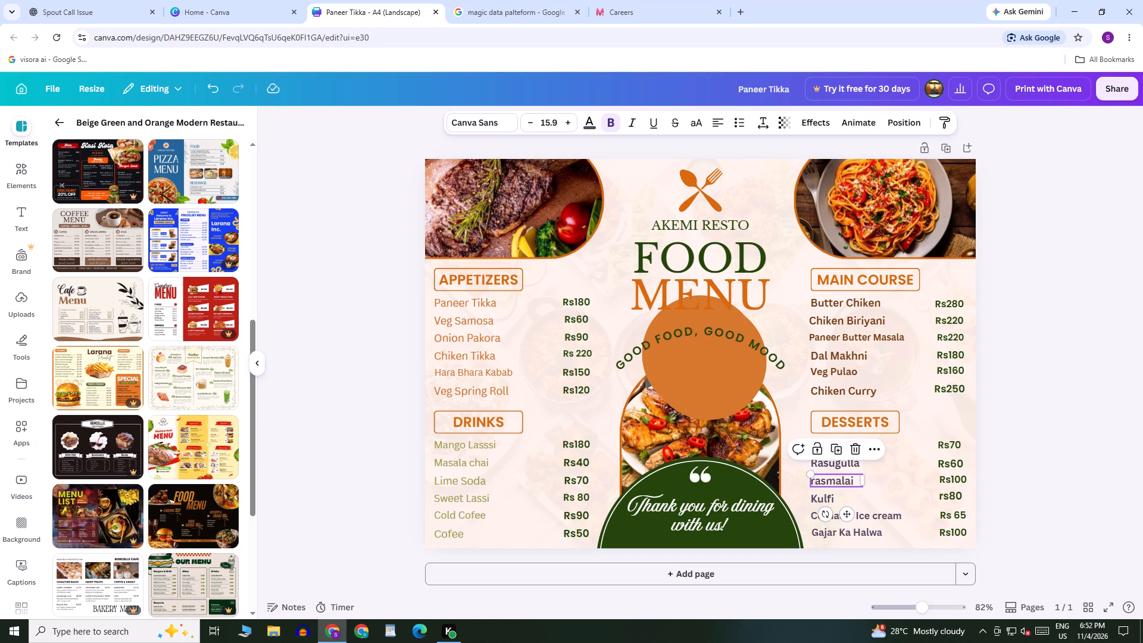
pyautogui.click(813, 483)
pyautogui.press('BackSpace')
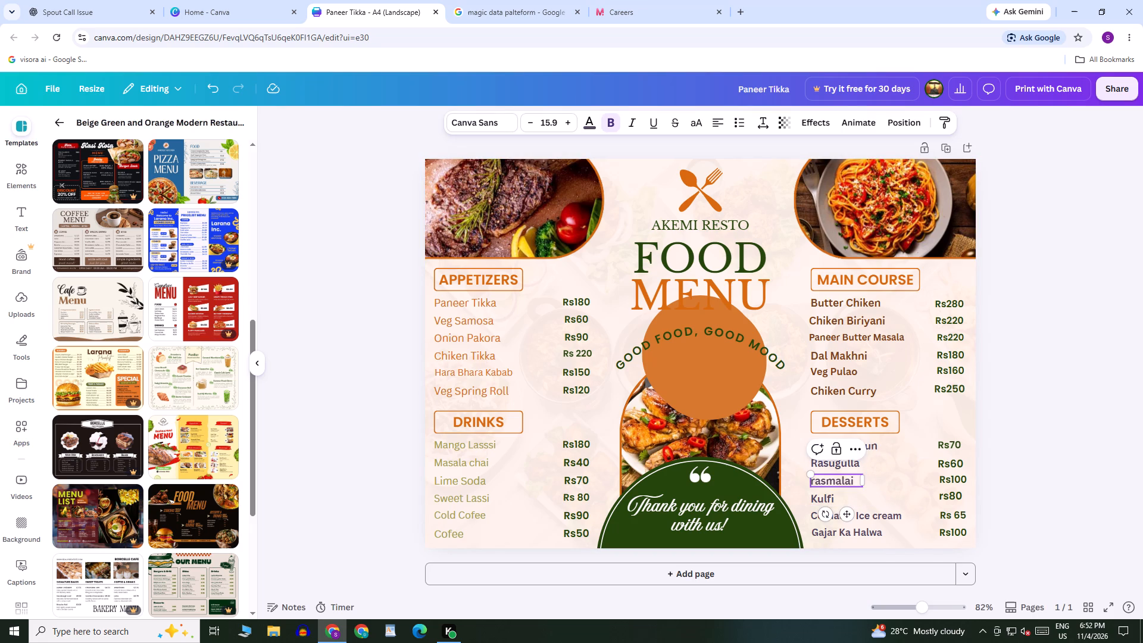
pyautogui.click(816, 481)
pyautogui.press('BackSpace')
pyautogui.hotkey('shift', 'r')
pyautogui.click(1059, 454)
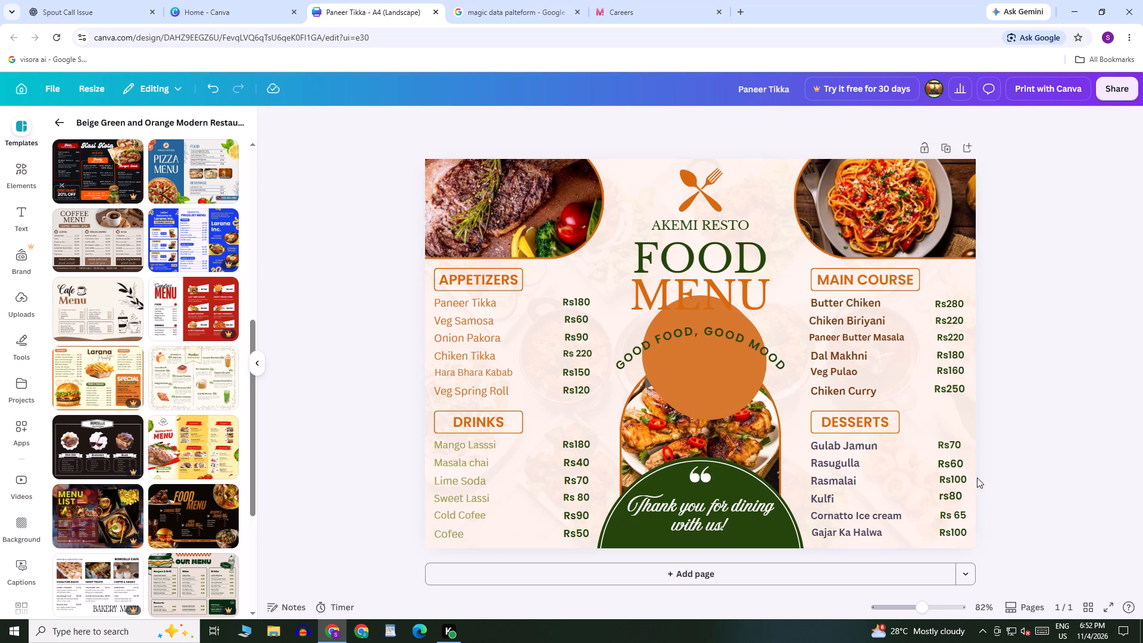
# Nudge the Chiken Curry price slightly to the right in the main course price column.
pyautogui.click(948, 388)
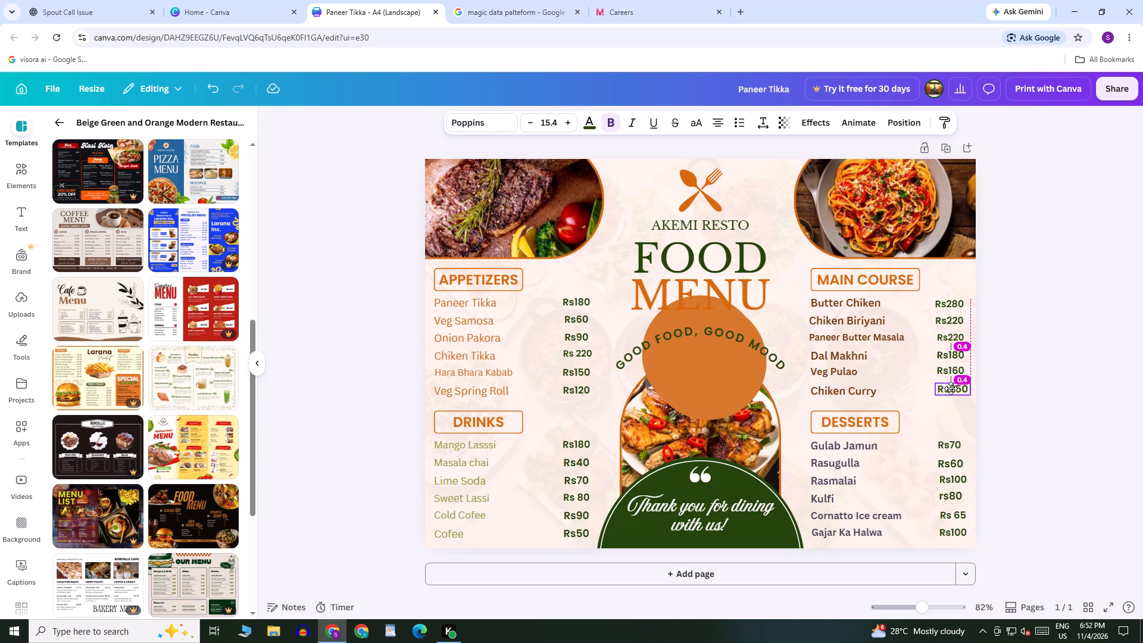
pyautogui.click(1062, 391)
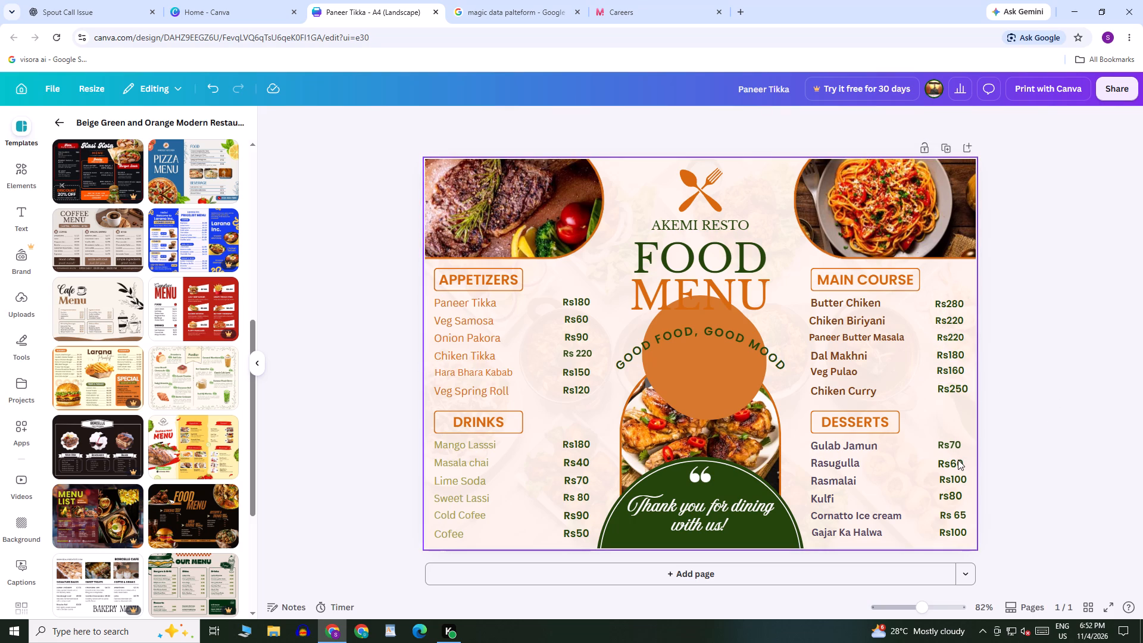
# Nudge the Gulab Jamun price slightly right and down, and the Rasugulla price slightly right, to line up the desserts price column.
pyautogui.click(954, 443)
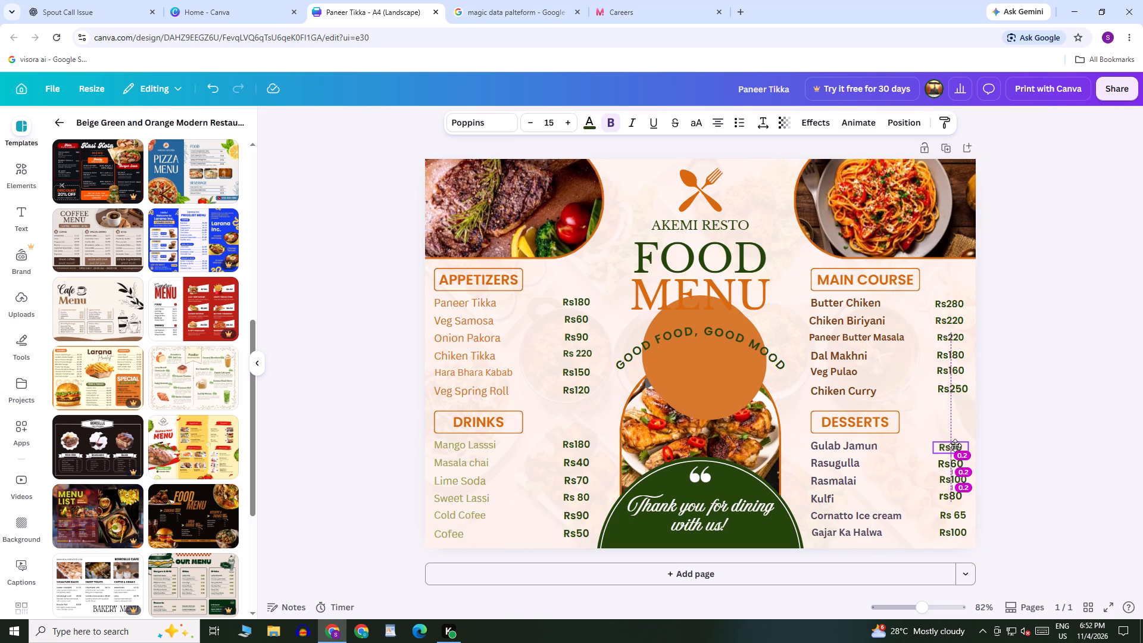
pyautogui.click(1041, 446)
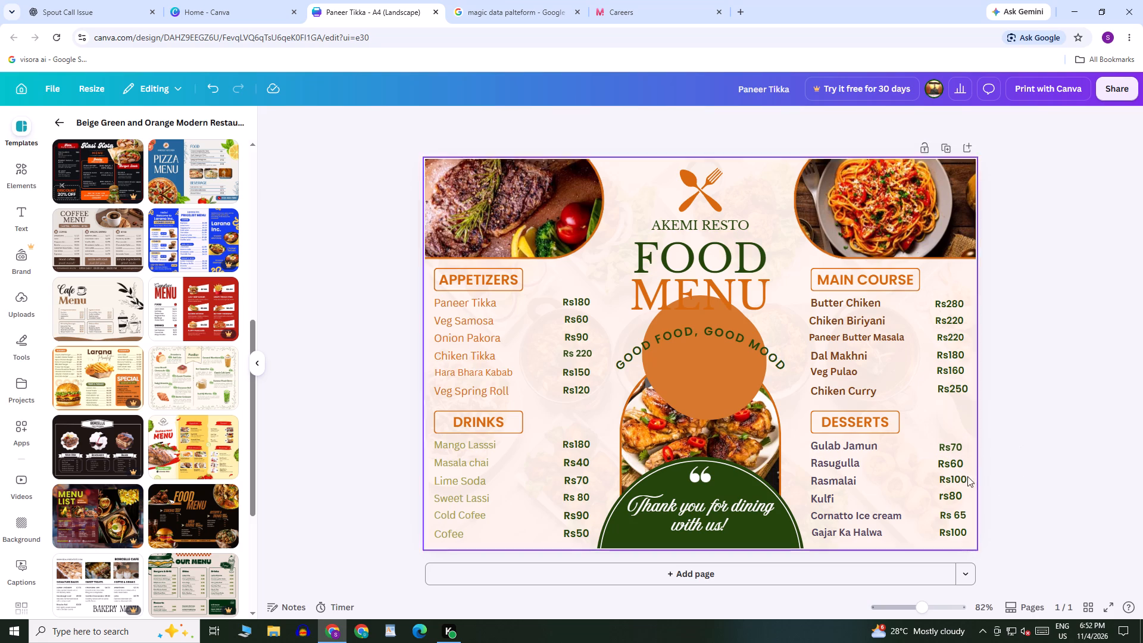
pyautogui.click(952, 464)
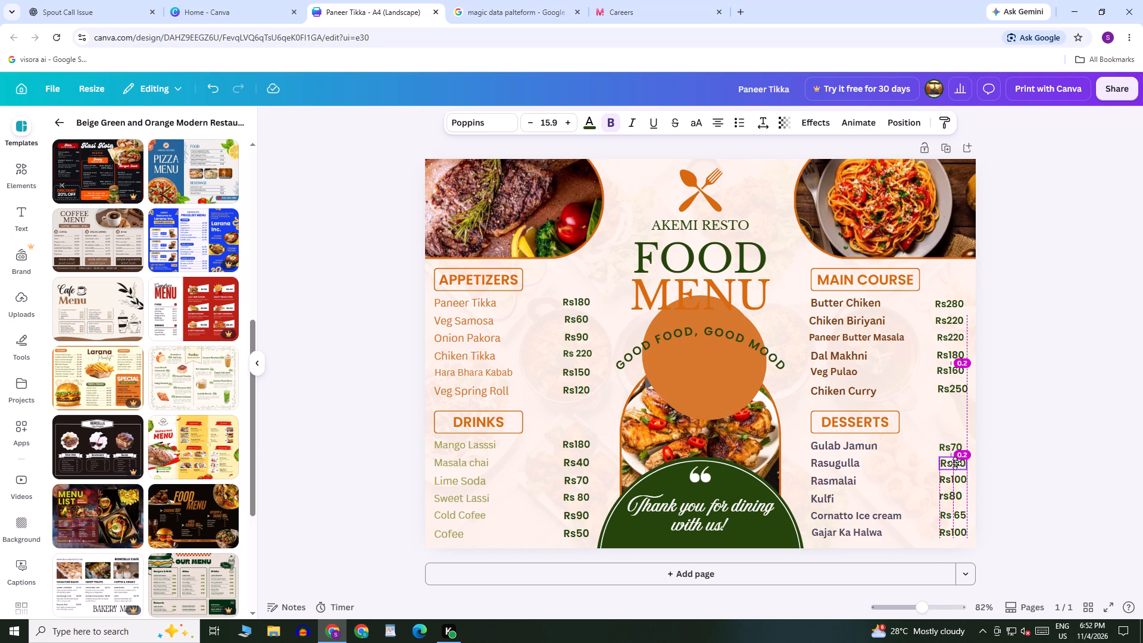
pyautogui.click(1020, 460)
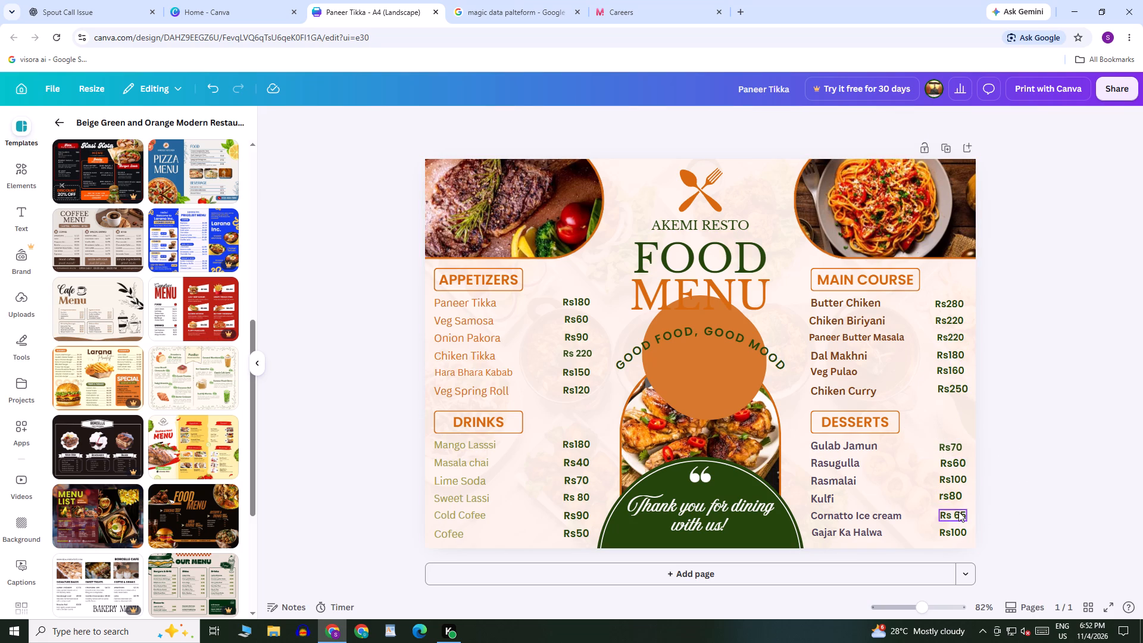
pyautogui.click(958, 512)
pyautogui.click(1035, 513)
# Capitalise the first letter of the Kulfi price so it reads Rs80.
pyautogui.click(948, 498)
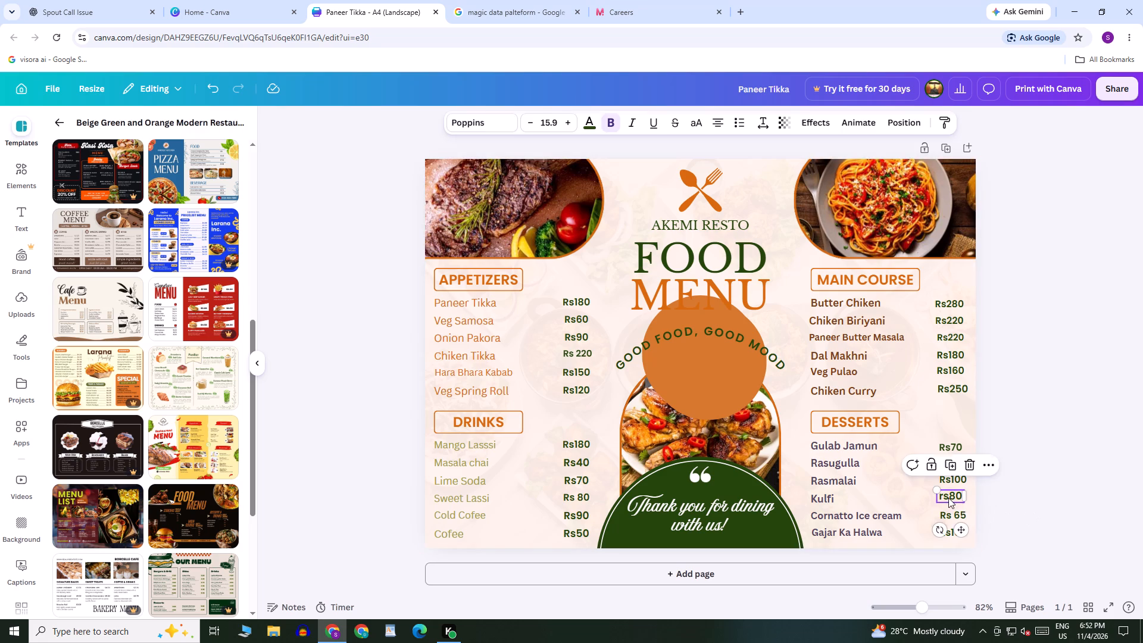
pyautogui.doubleClick(944, 496)
pyautogui.click(944, 496)
pyautogui.doubleClick(944, 496)
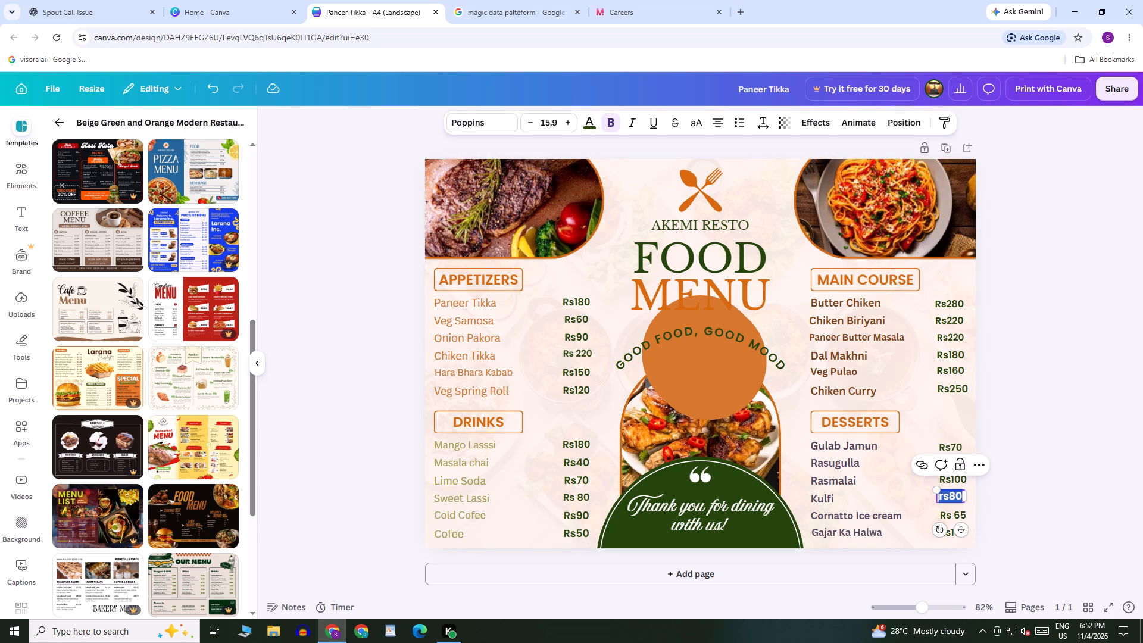
pyautogui.click(1048, 507)
pyautogui.doubleClick(944, 496)
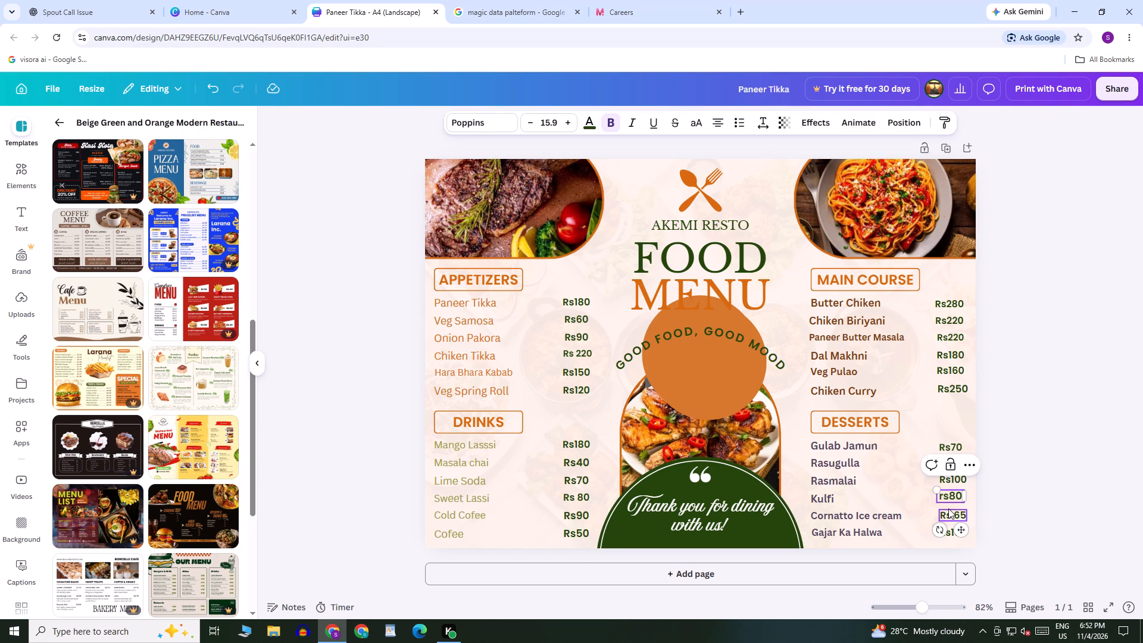
pyautogui.hotkey('shift', 'r')
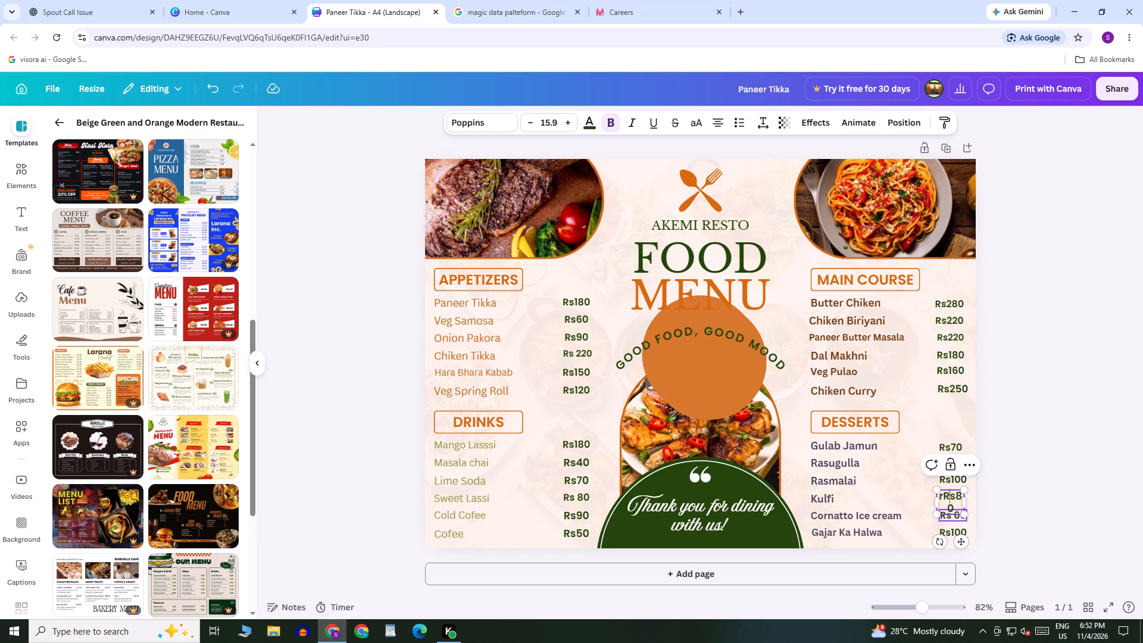
pyautogui.press('BackSpace')
pyautogui.press('BackSpace')
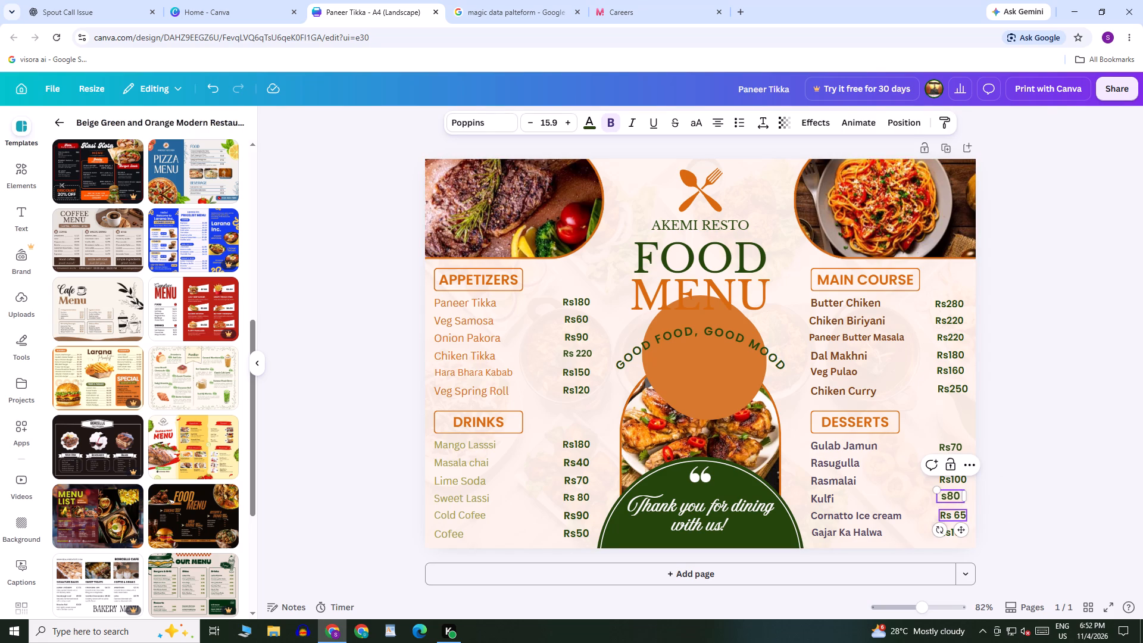
pyautogui.hotkey('shift', 'r')
pyautogui.click(1070, 473)
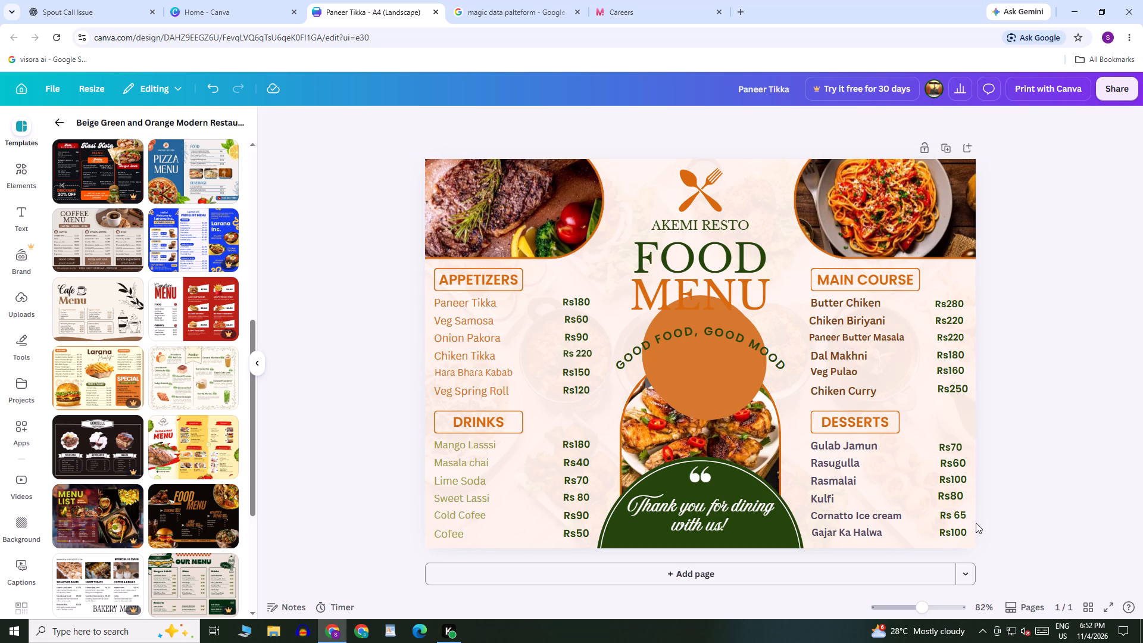
# Move the Kulfi name slightly up and right in the desserts list, roughly level with its price.
pyautogui.click(836, 502)
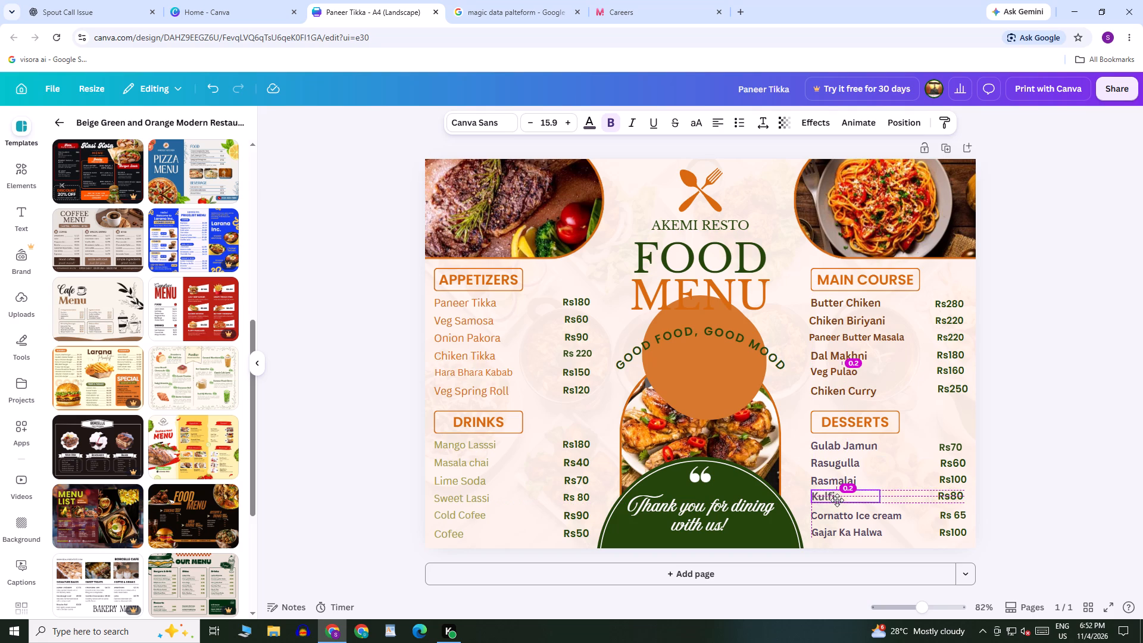
pyautogui.click(833, 485)
pyautogui.click(1113, 480)
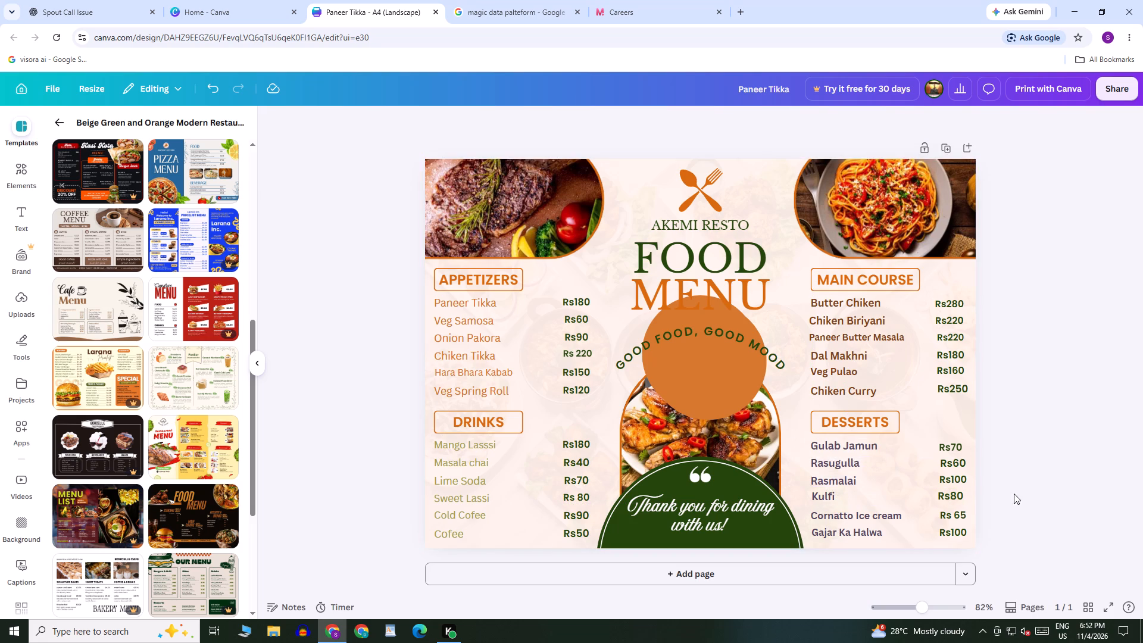
pyautogui.click(872, 513)
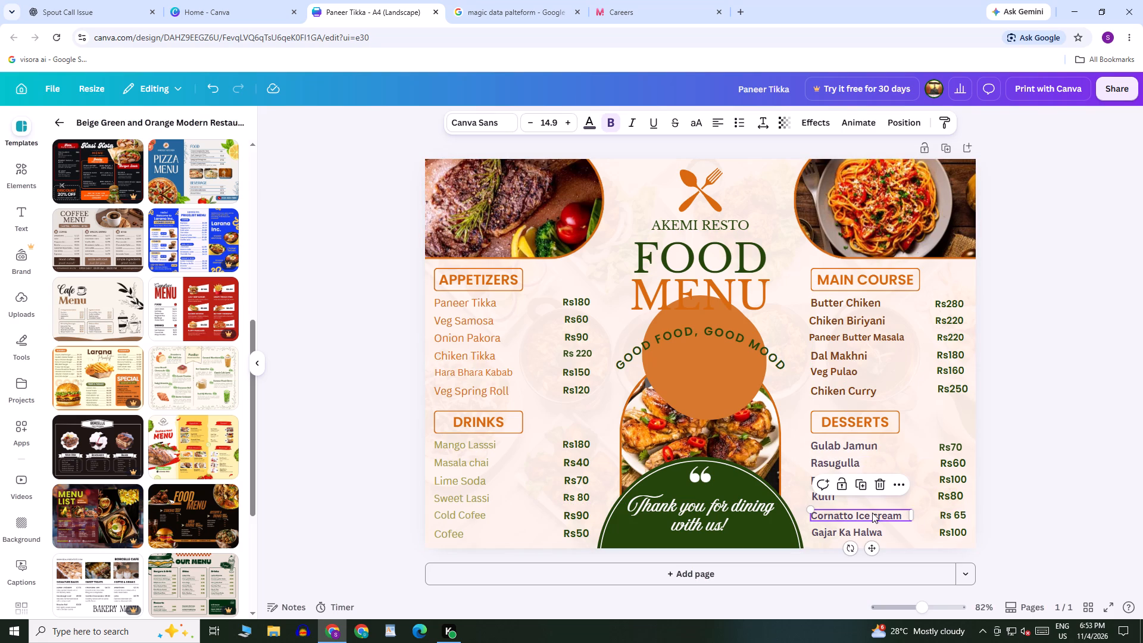
pyautogui.click(850, 535)
pyautogui.click(853, 534)
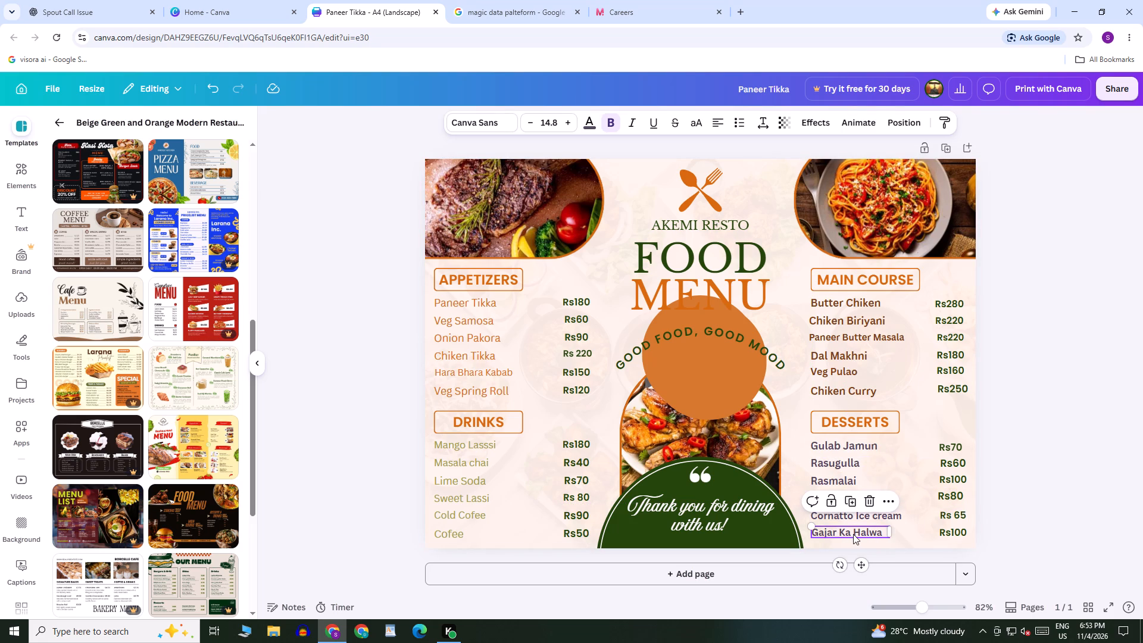
pyautogui.click(1086, 507)
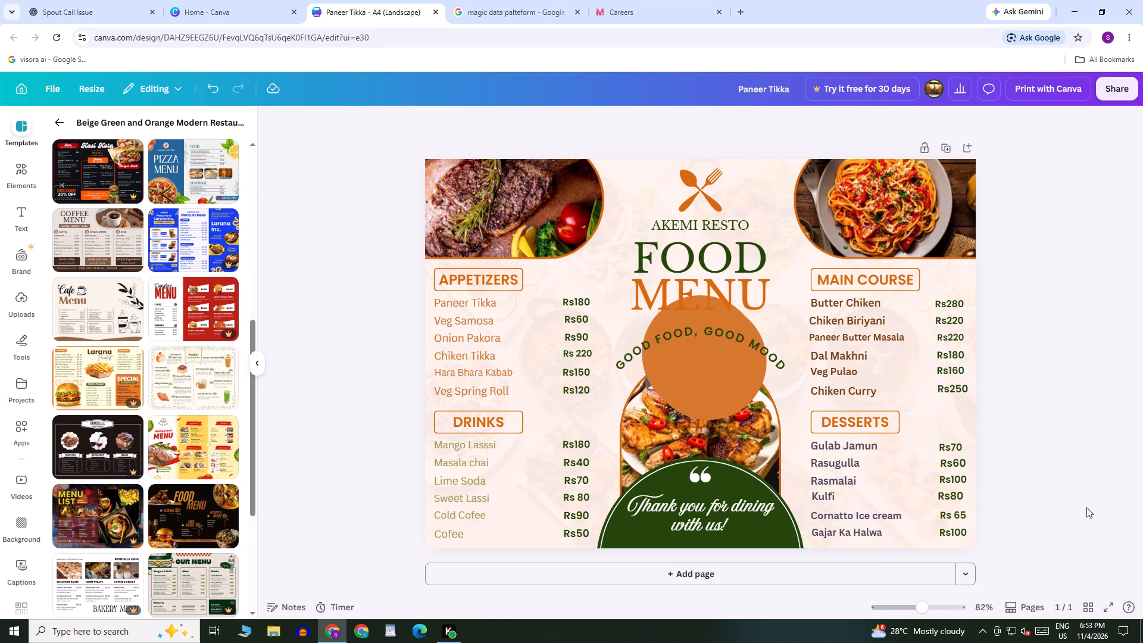
pyautogui.click(824, 492)
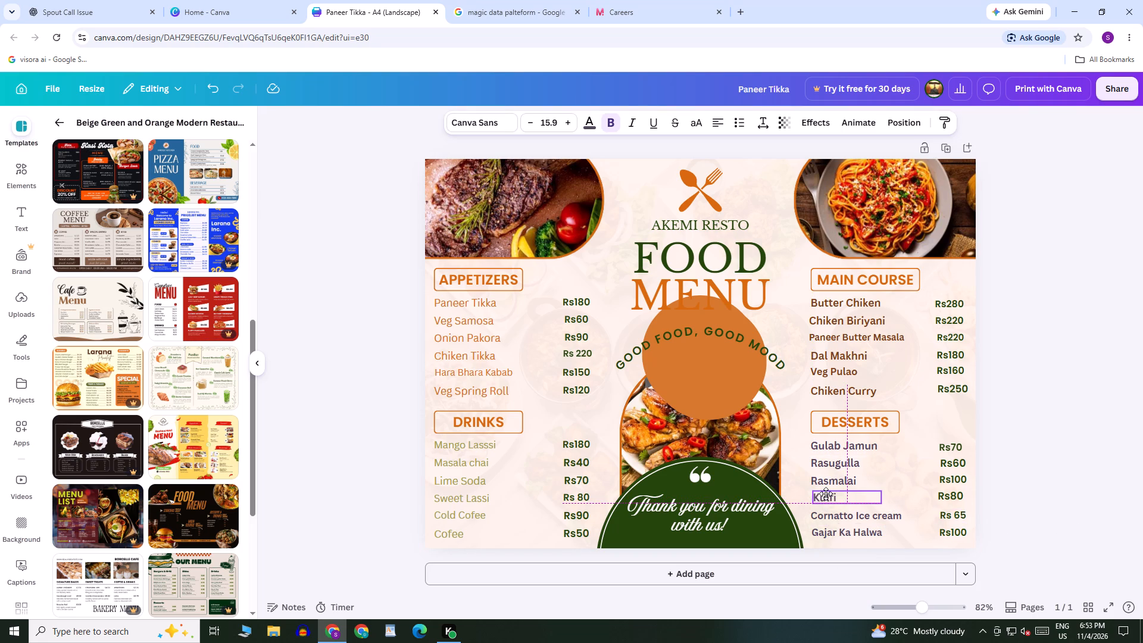
pyautogui.click(1050, 458)
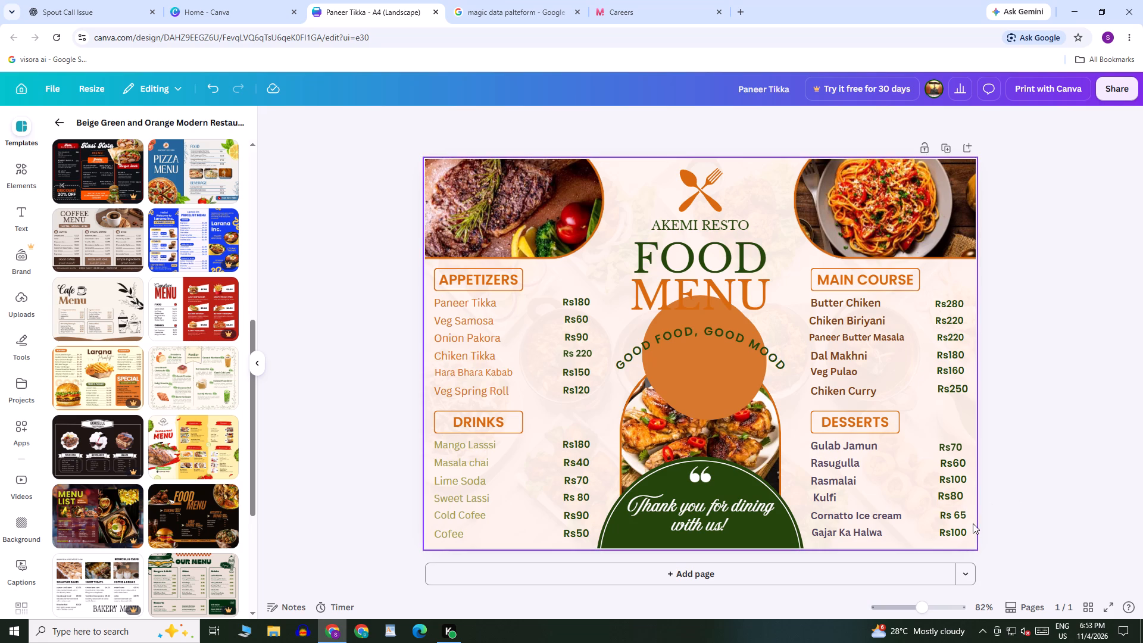
# Nudge the Kulfi price slightly to the right to line up with the other dessert prices.
pyautogui.click(950, 496)
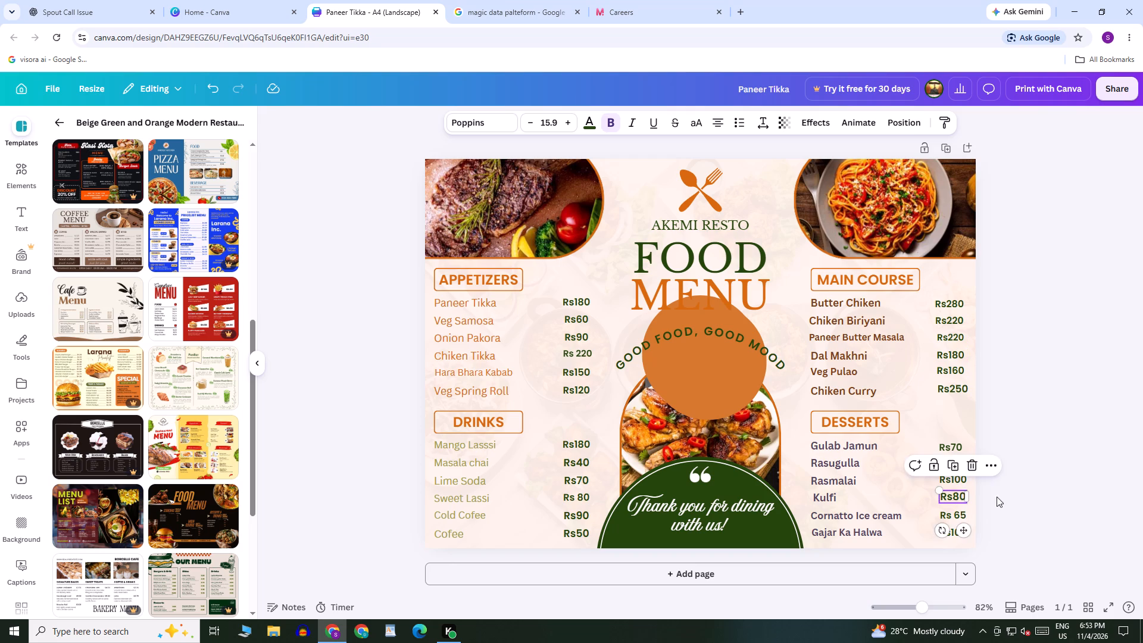
pyautogui.click(1026, 495)
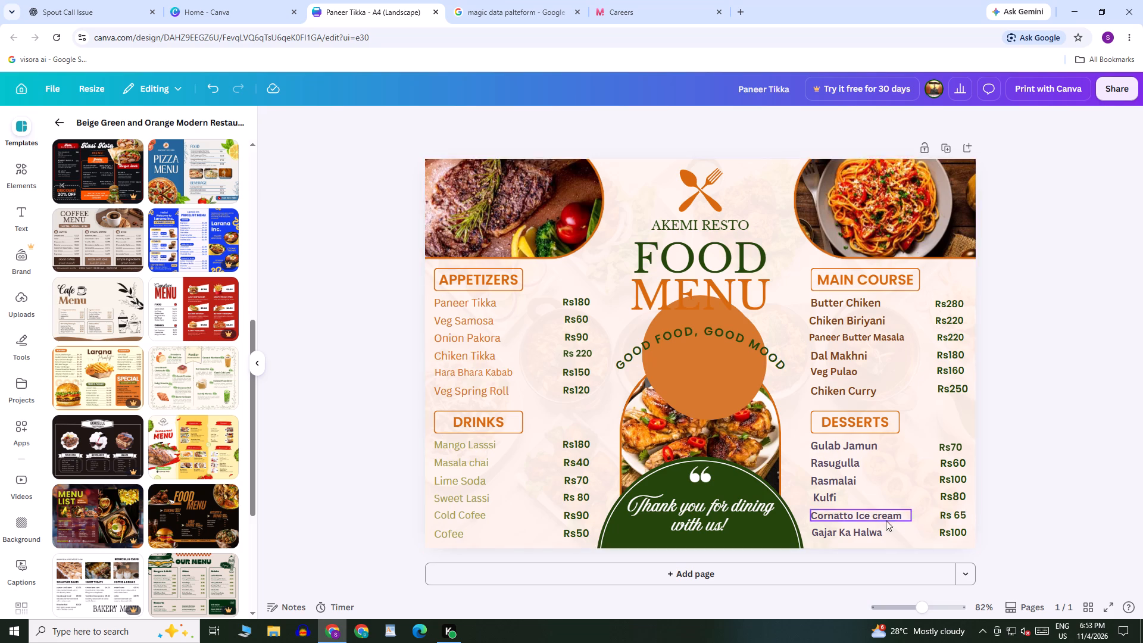
# Nudge the Onion Pakora price slightly upward in the appetizers price column.
pyautogui.scroll(3, 885, 520)
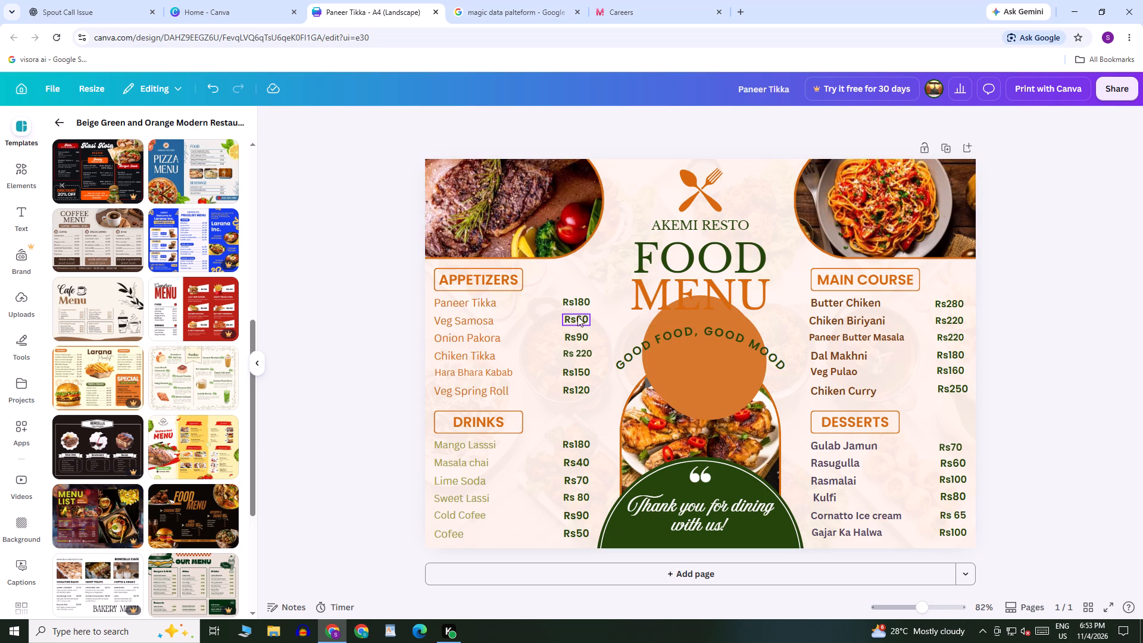
pyautogui.click(578, 316)
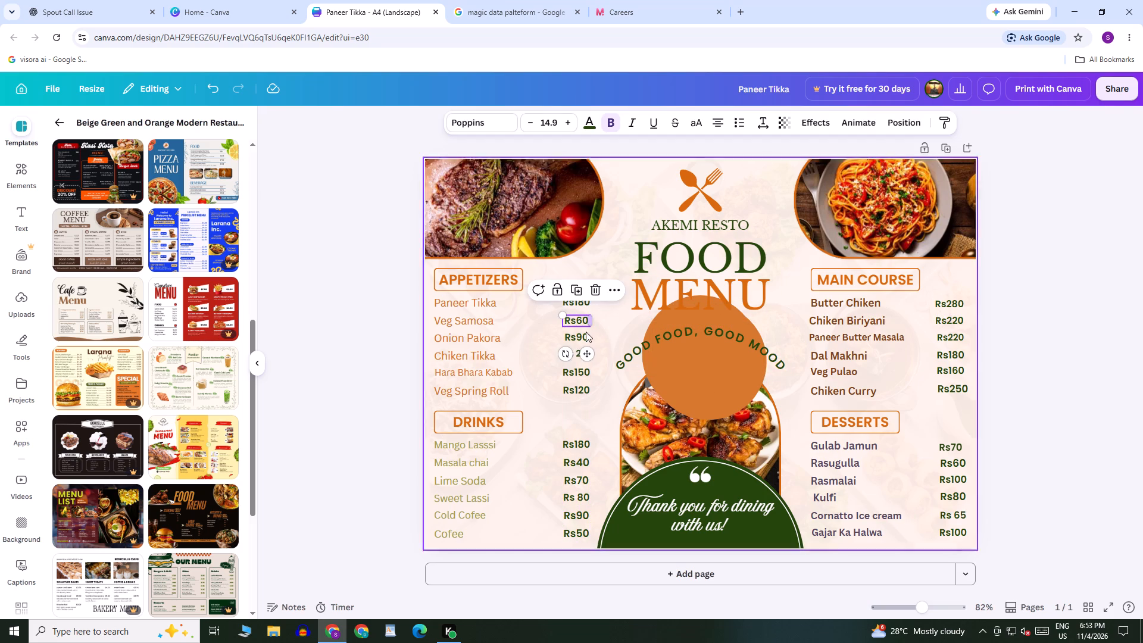
pyautogui.click(583, 336)
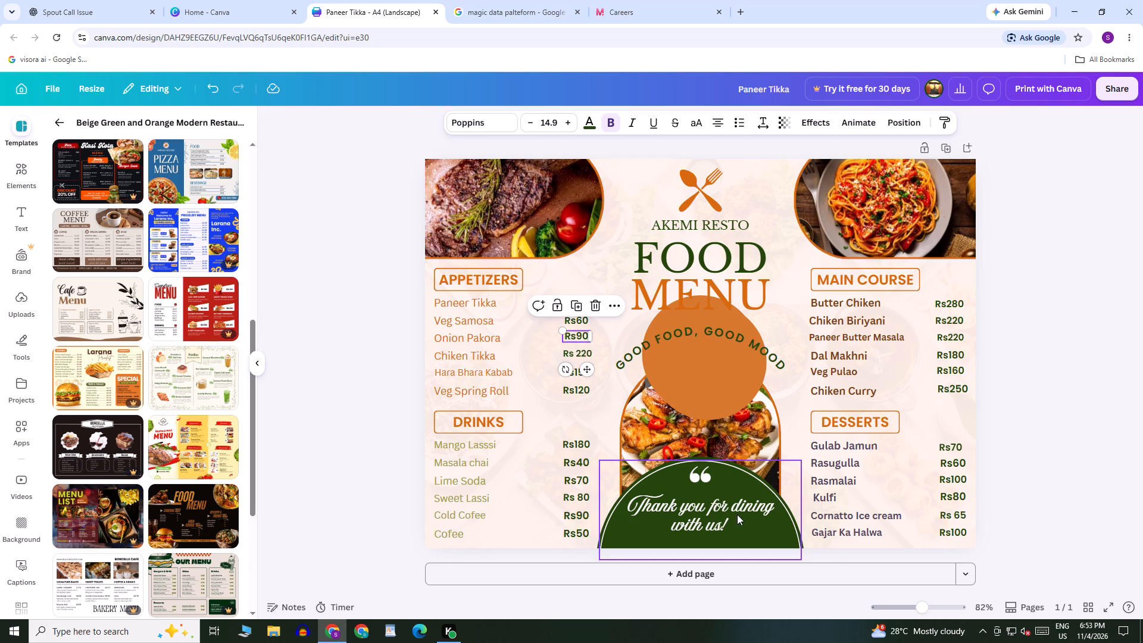
pyautogui.click(1091, 409)
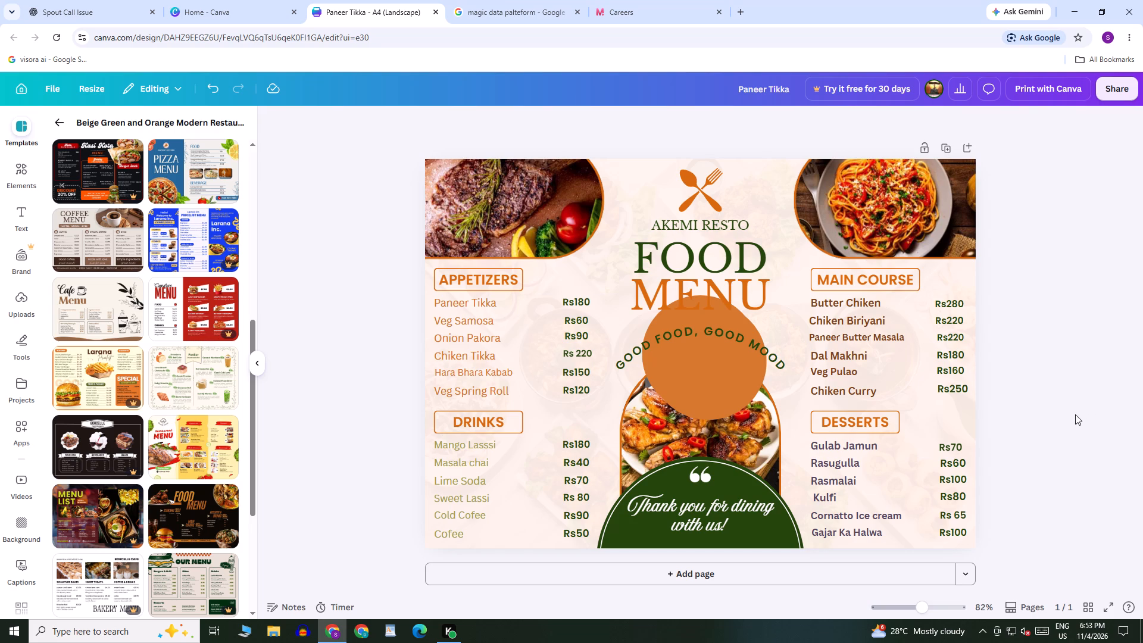
# Reposition the Chiken Curry price so it sits level with its dish name in the main course price column.
pyautogui.click(958, 392)
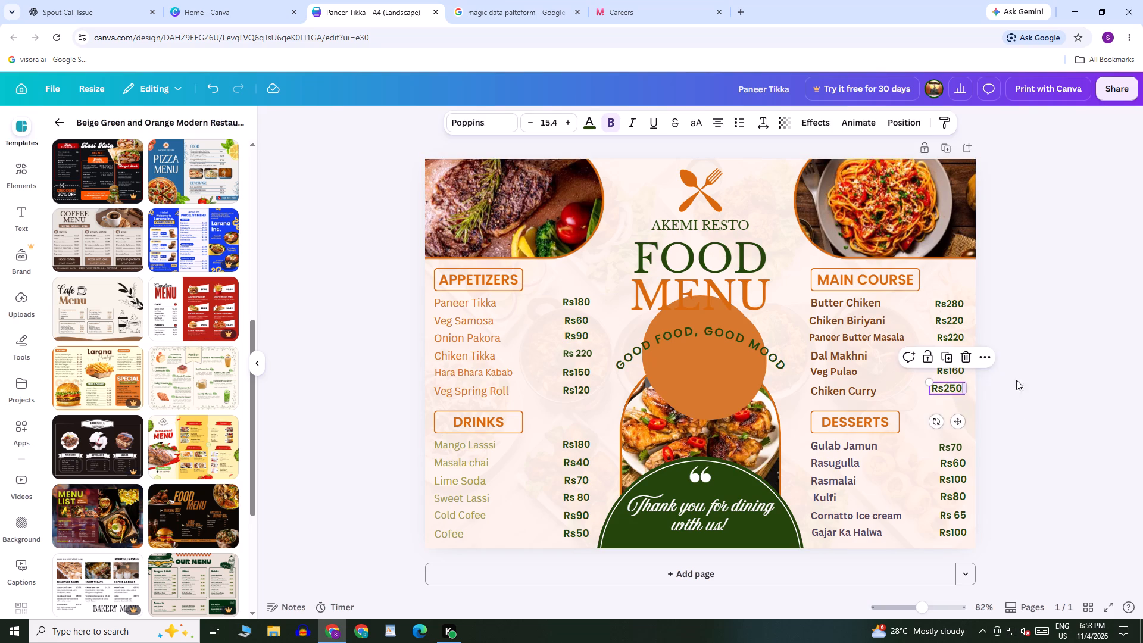
pyautogui.click(1039, 377)
pyautogui.click(949, 389)
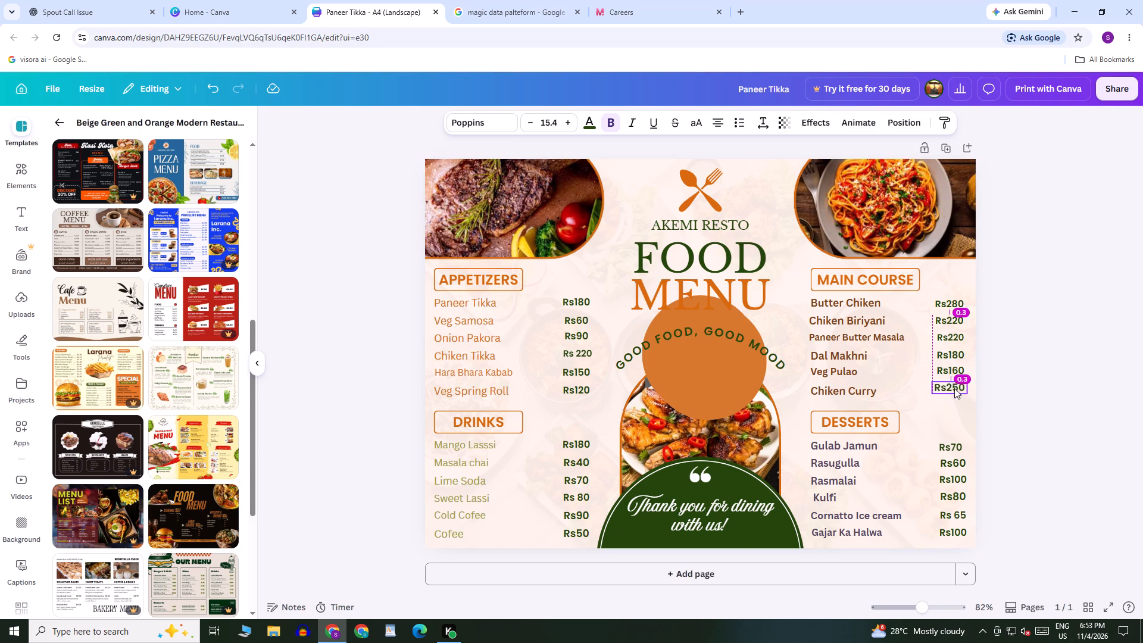
pyautogui.click(1058, 382)
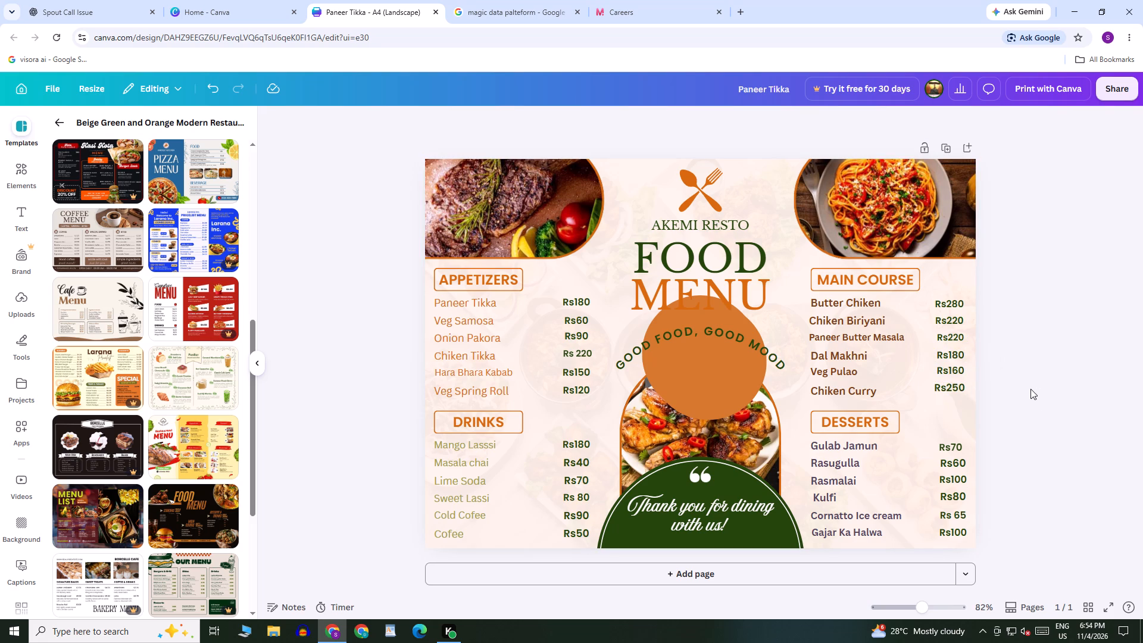
pyautogui.click(949, 392)
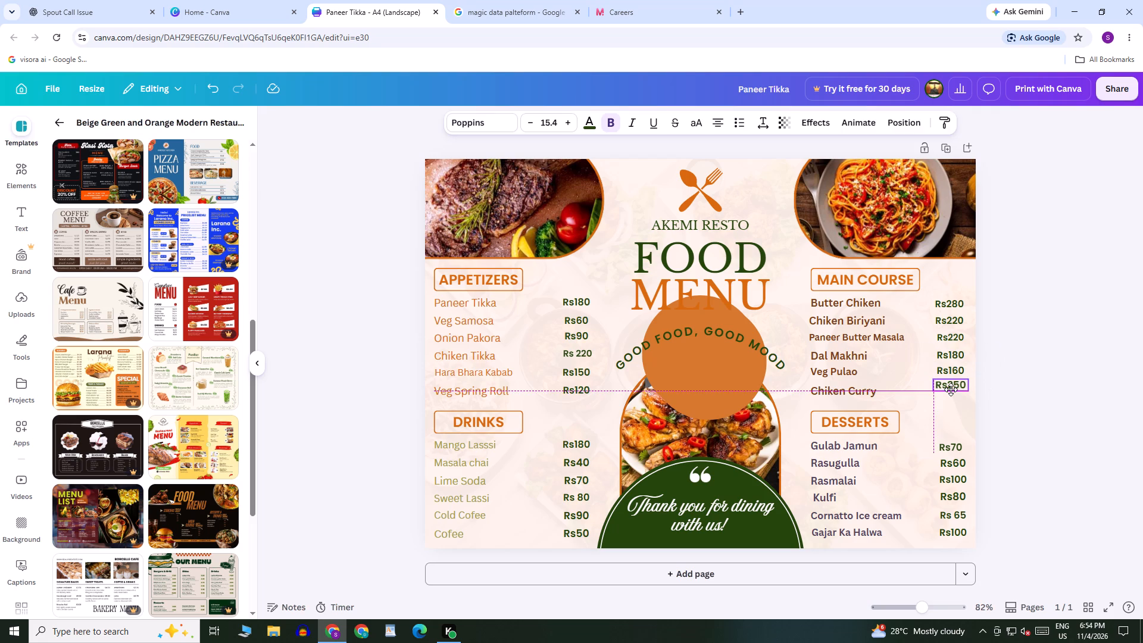
pyautogui.click(1051, 385)
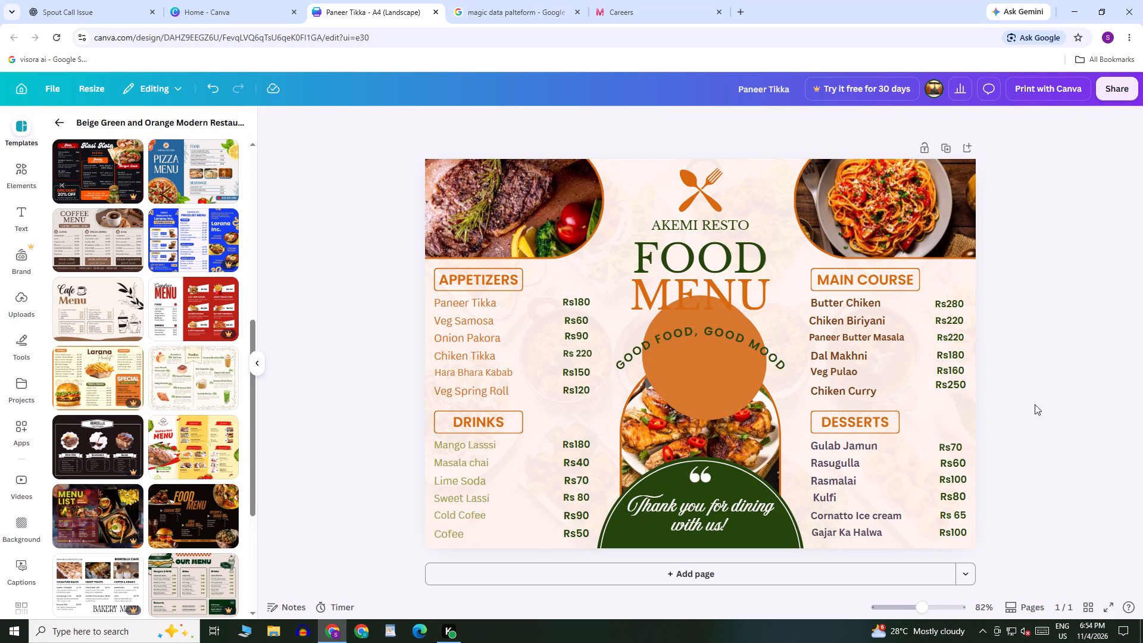
pyautogui.moveTo(950, 383); pyautogui.dragTo(950, 383)
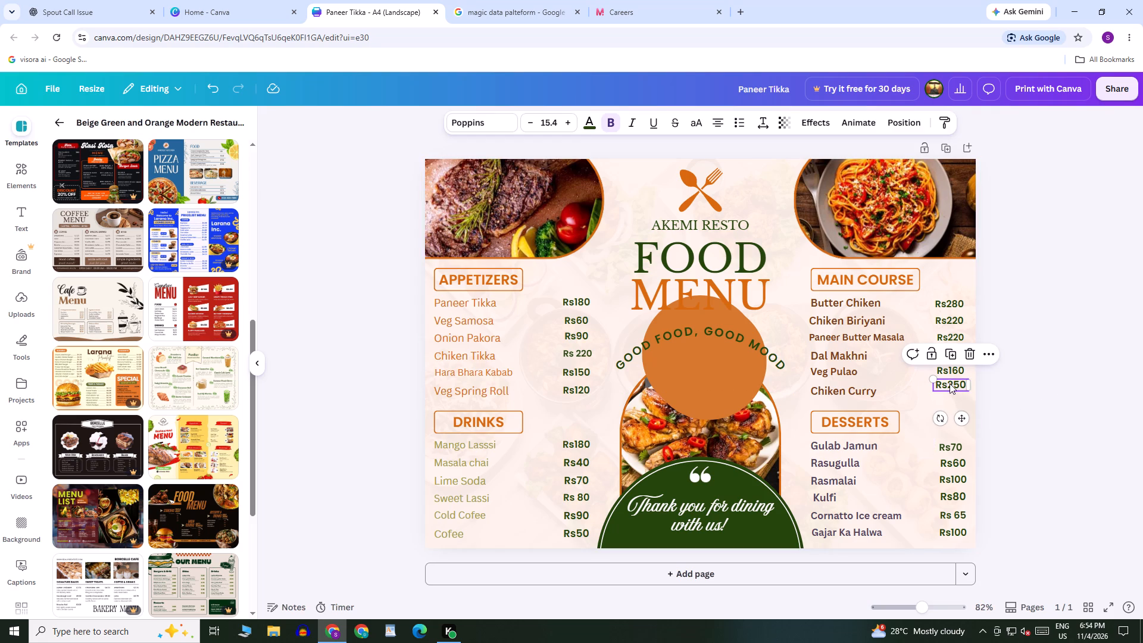
pyautogui.moveTo(950, 383); pyautogui.dragTo(951, 386)
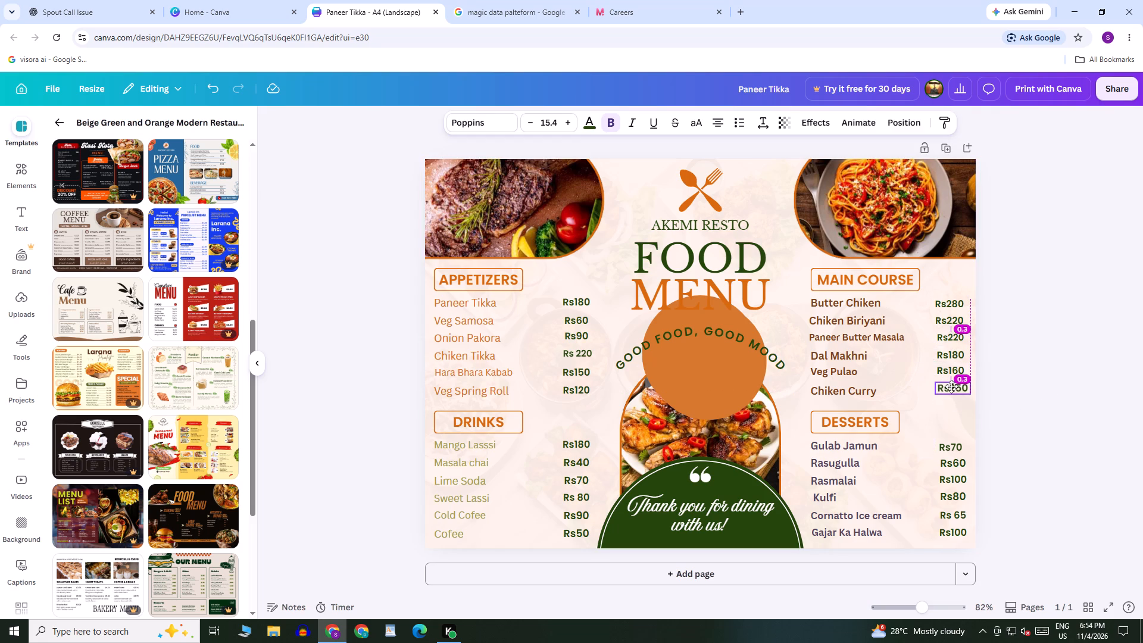
pyautogui.moveTo(951, 386); pyautogui.dragTo(955, 387)
pyautogui.click(1058, 373)
pyautogui.click(954, 389)
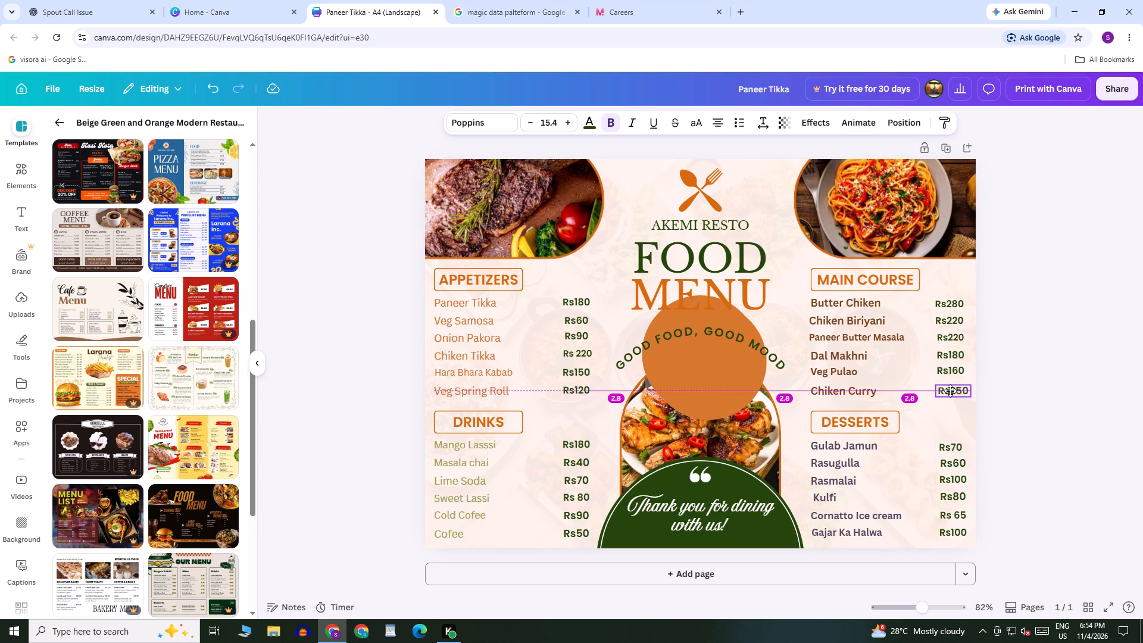
pyautogui.click(1055, 386)
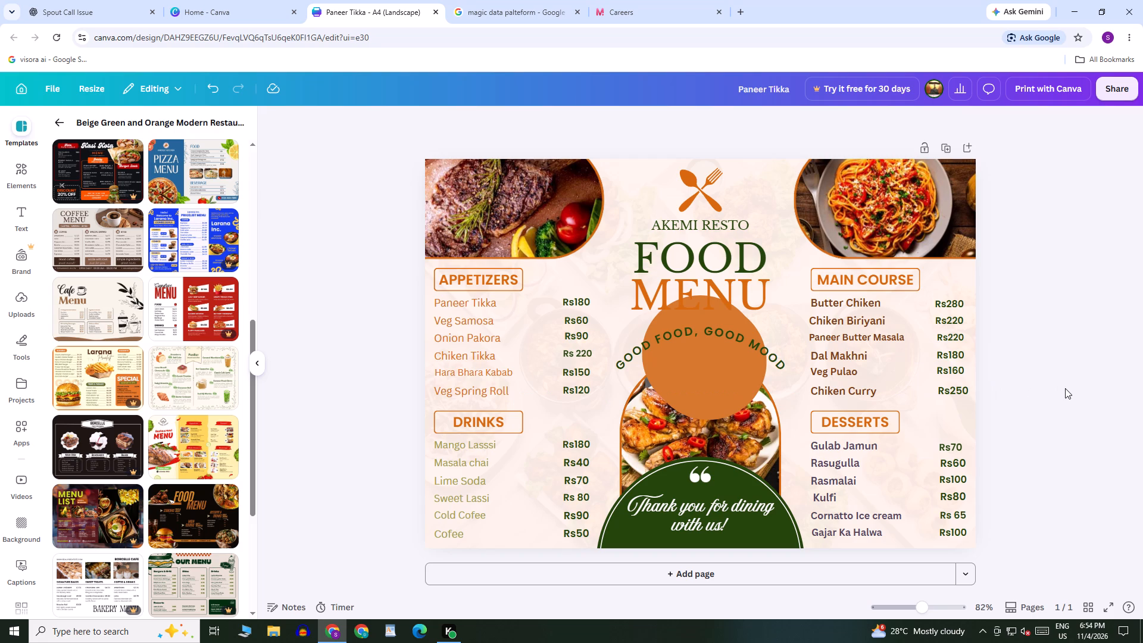
# Nudge the Veg Pulao price in the main course price column.
pyautogui.click(952, 370)
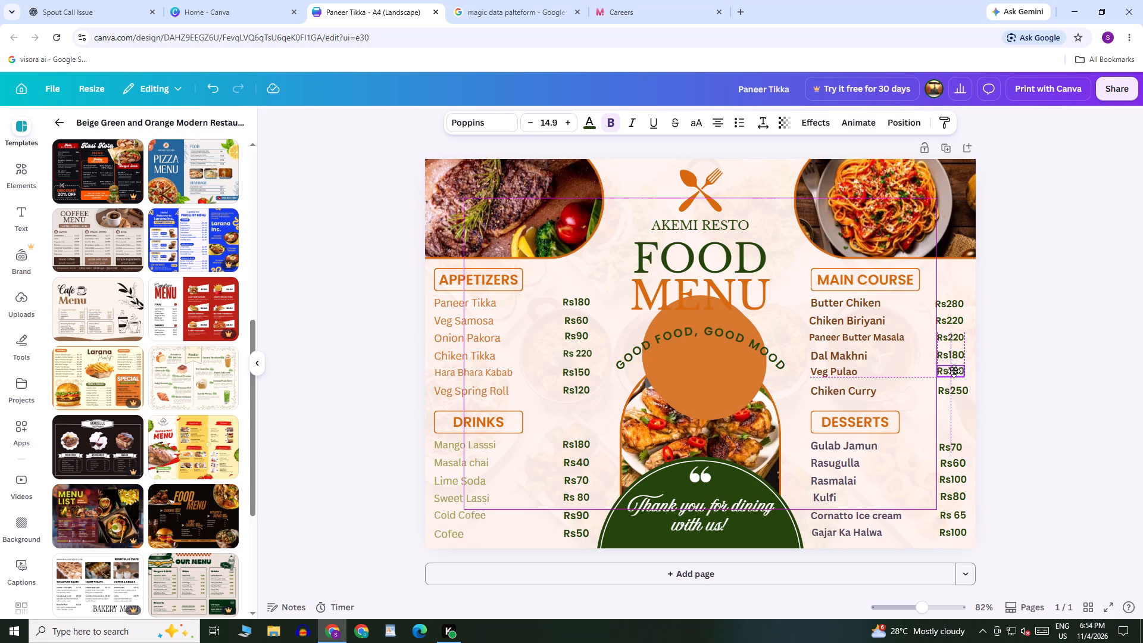
pyautogui.click(1011, 364)
# Move the Chiken Curry price slightly left in the main course price column, keeping it level with its dish name.
pyautogui.click(957, 394)
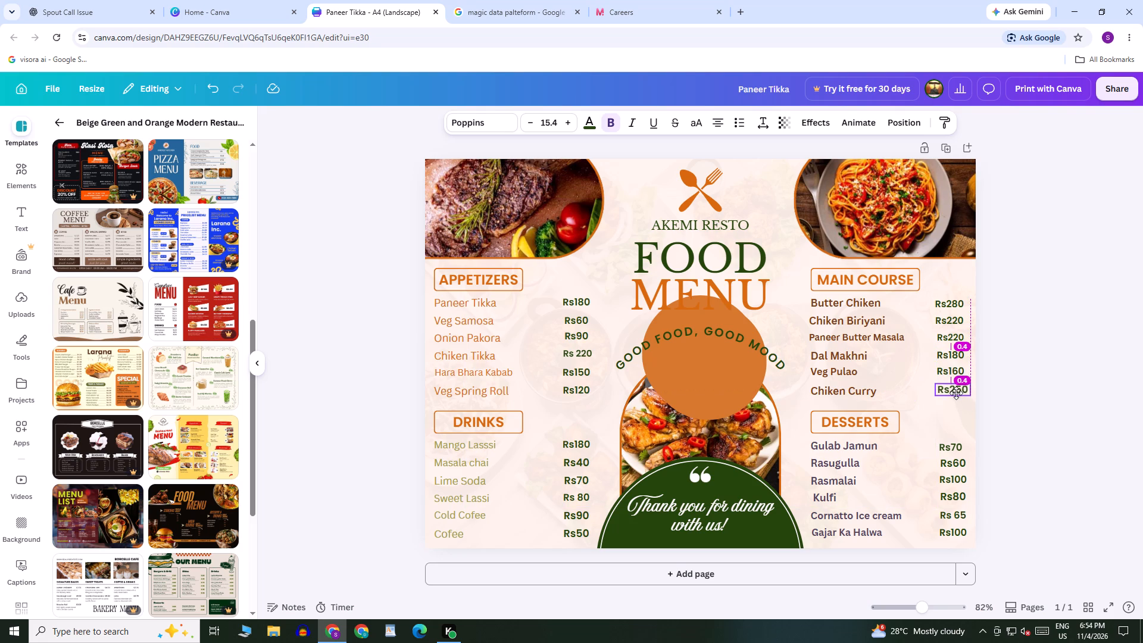
pyautogui.click(1038, 376)
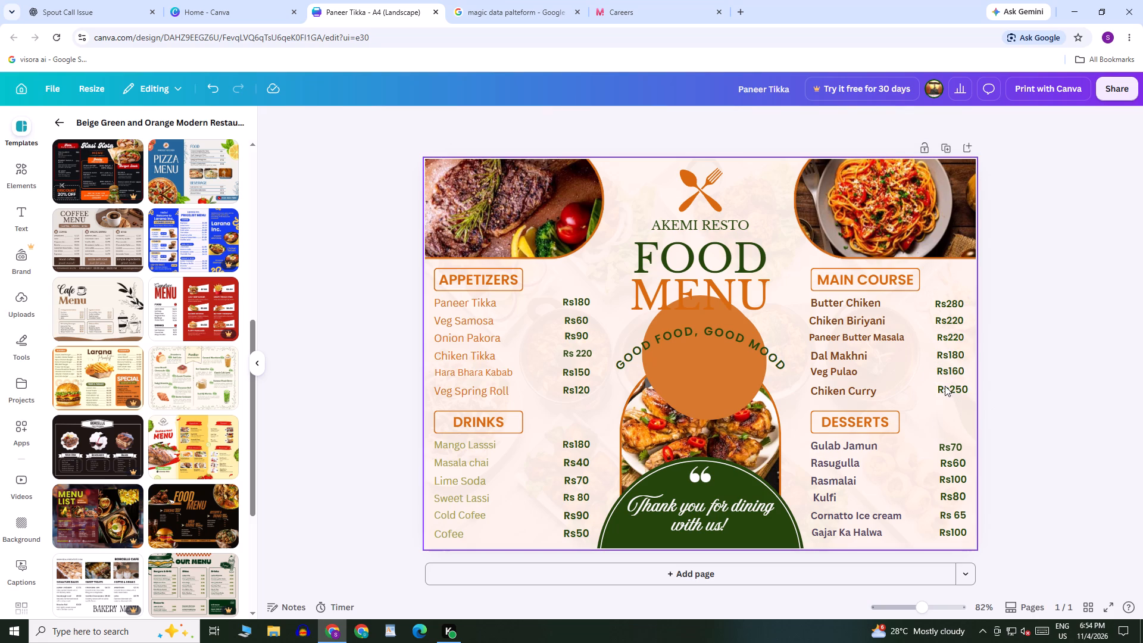
pyautogui.click(951, 390)
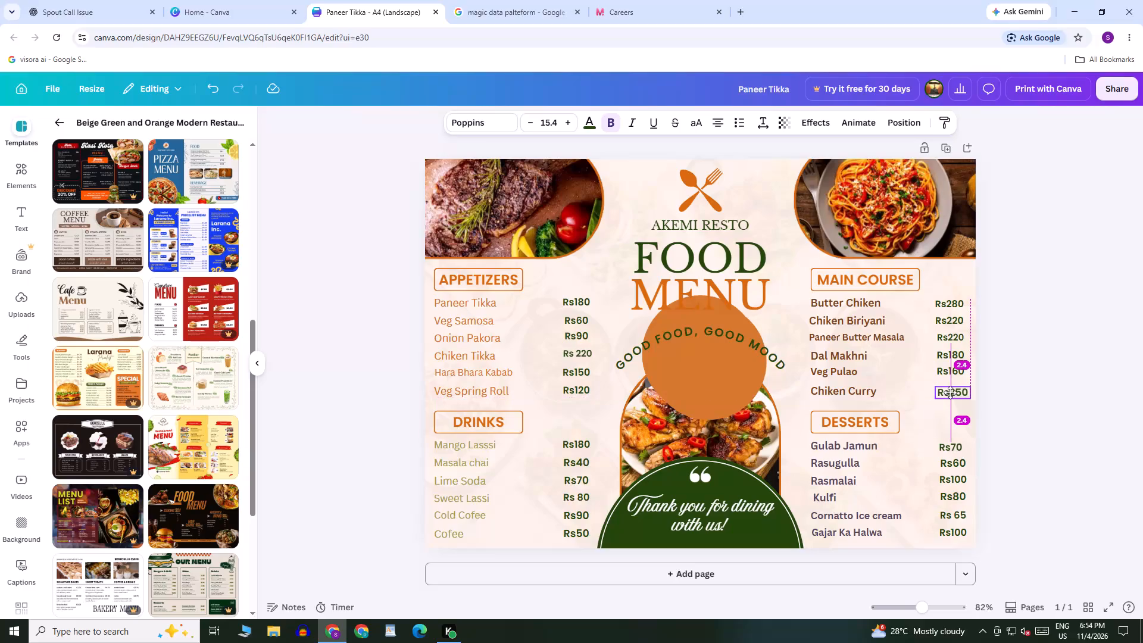
pyautogui.click(1017, 383)
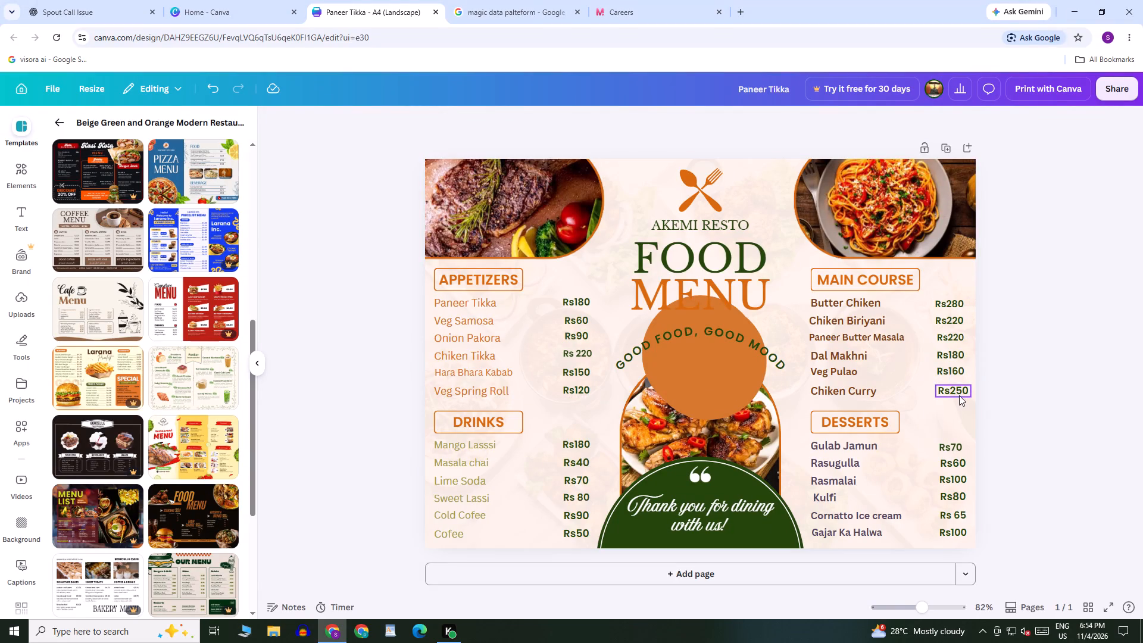
pyautogui.click(957, 394)
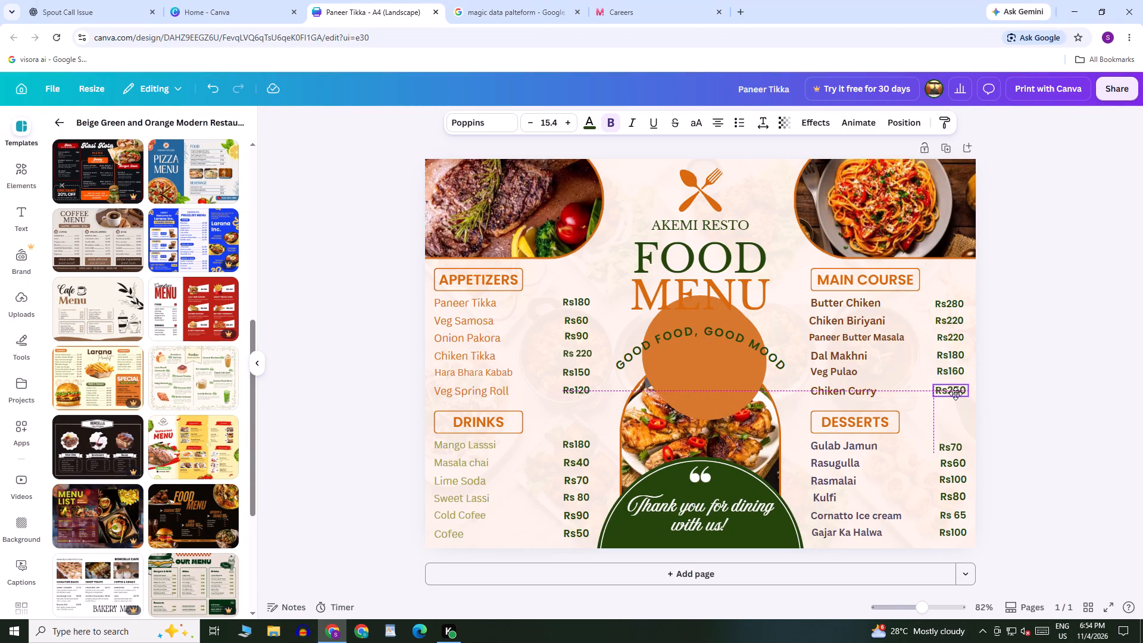
pyautogui.click(1013, 383)
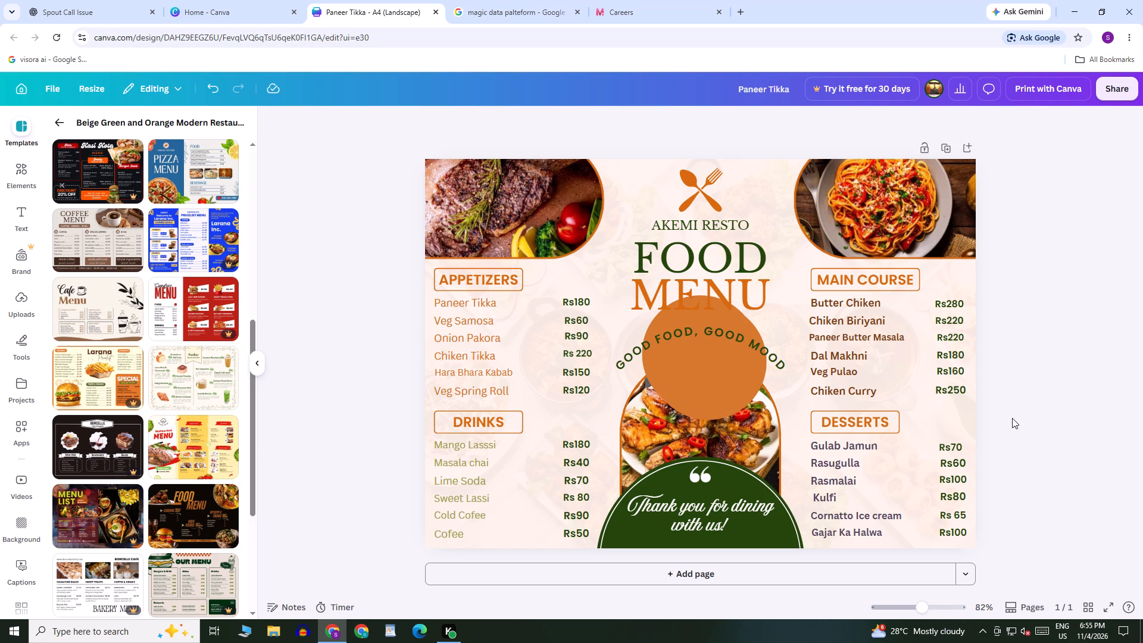
# Replace the steak photo above the appetizers with a photo of skewers in a black pan, found by searching for "Paneer tikka".
pyautogui.click(524, 190)
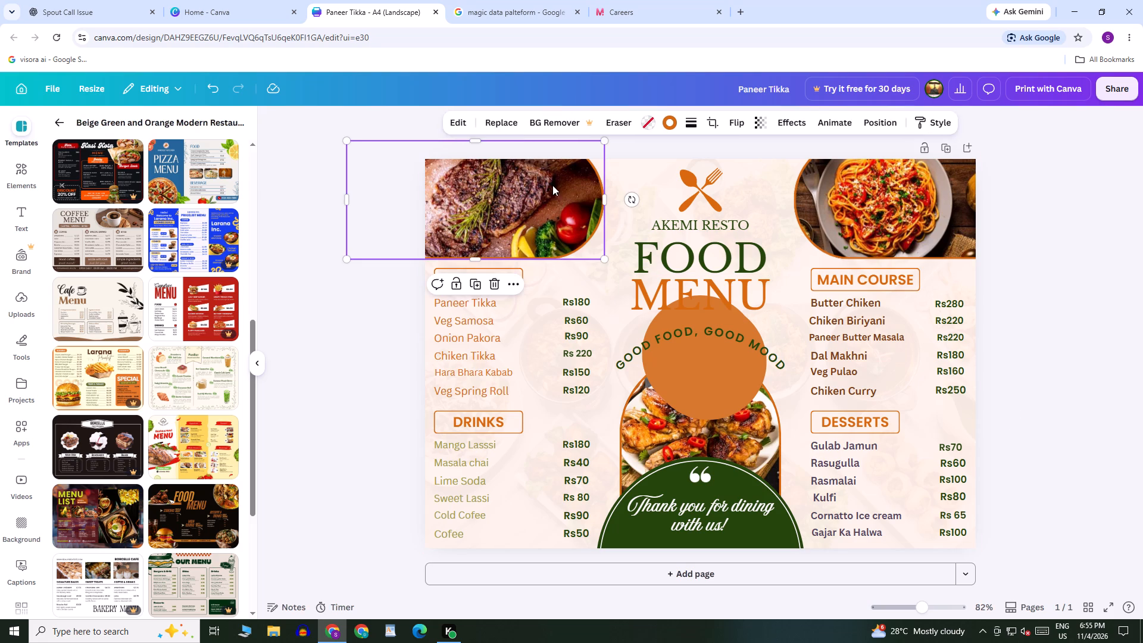
pyautogui.click(488, 123)
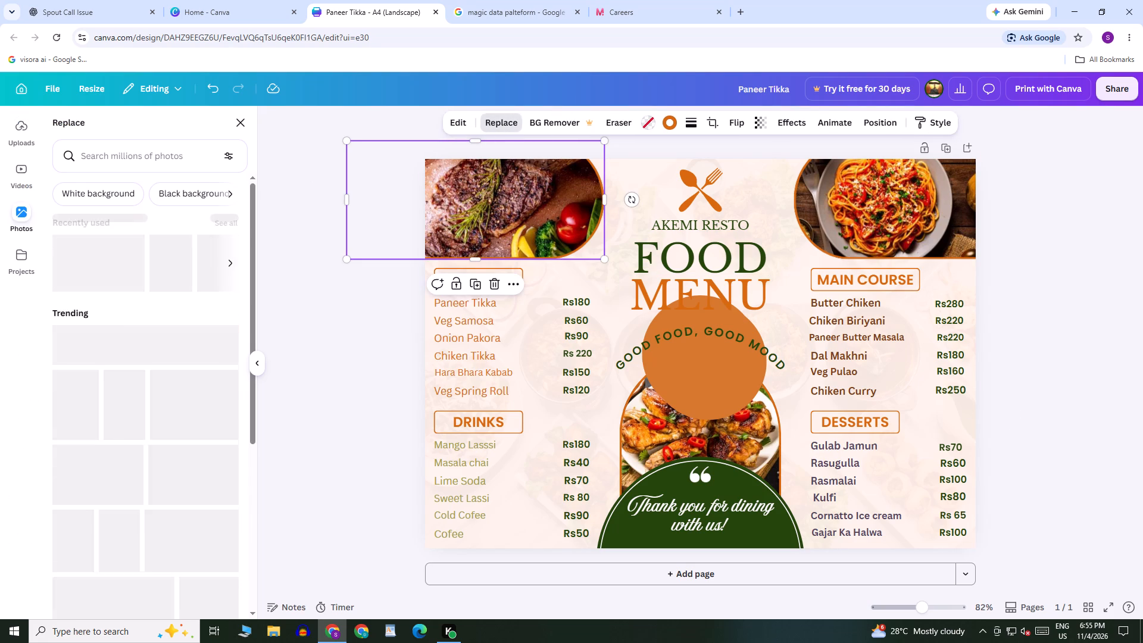
pyautogui.click(145, 152)
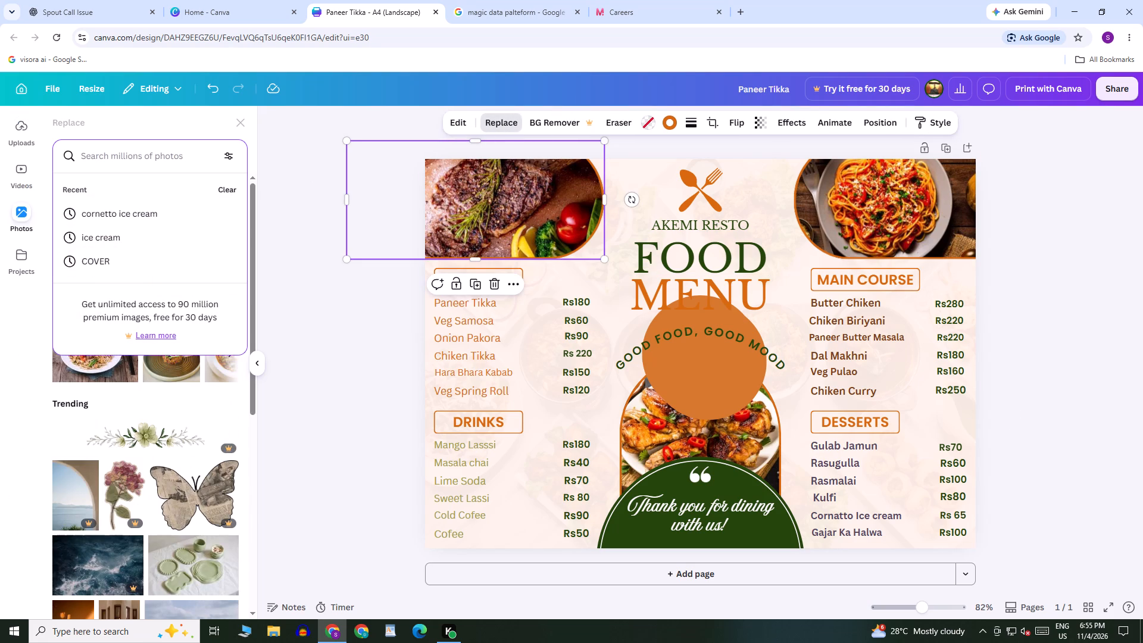
pyautogui.write('Paneer')
pyautogui.press('space')
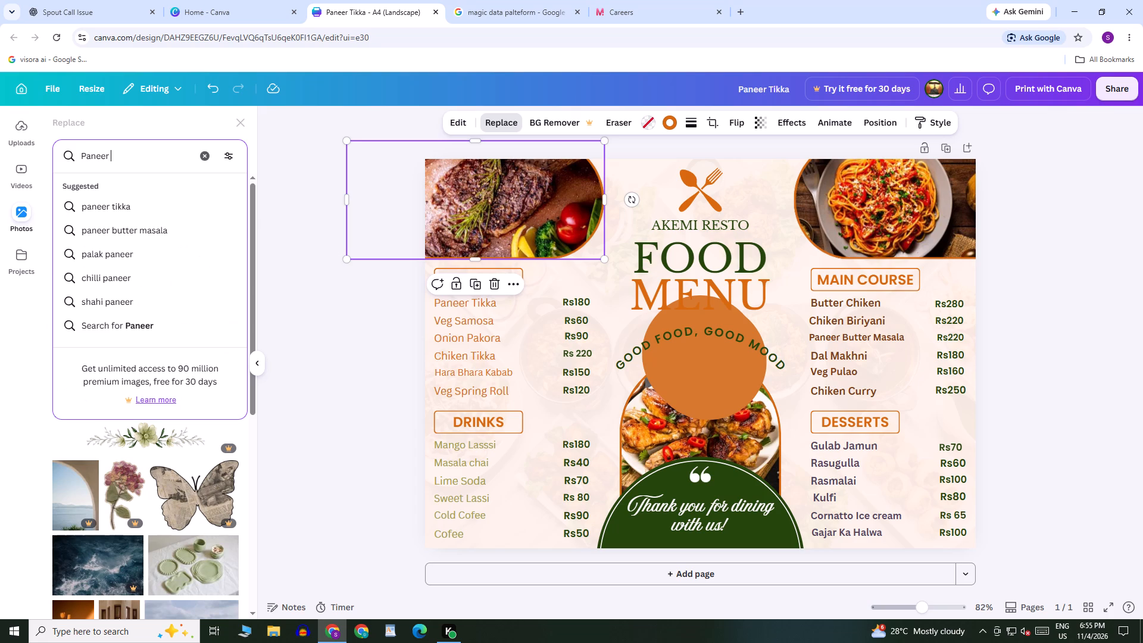
pyautogui.write('tikka')
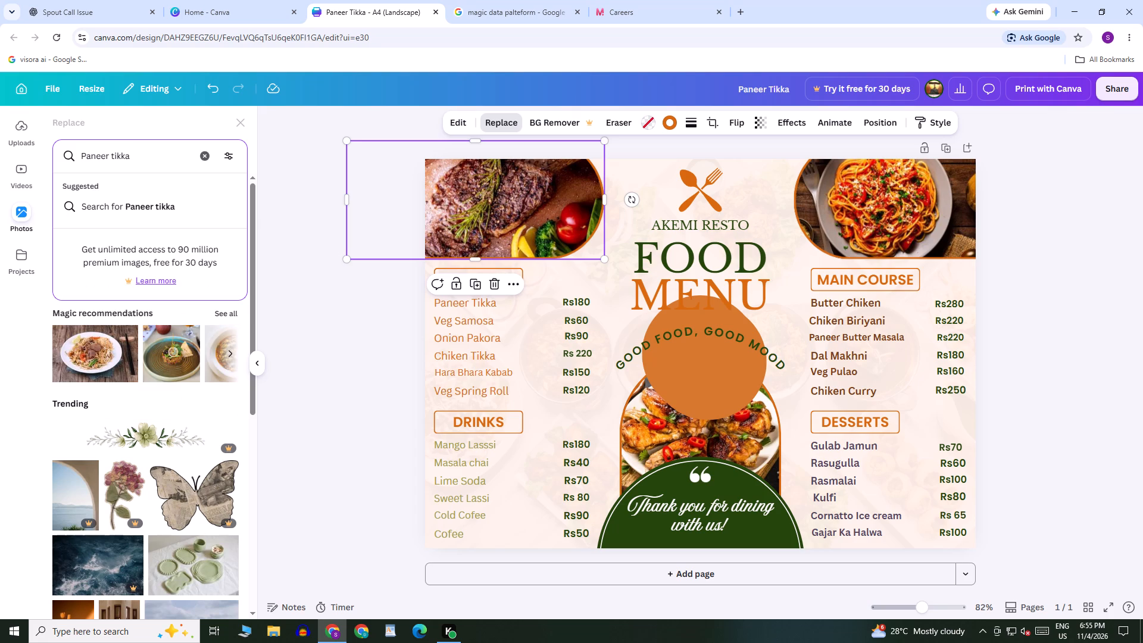
pyautogui.press('Return')
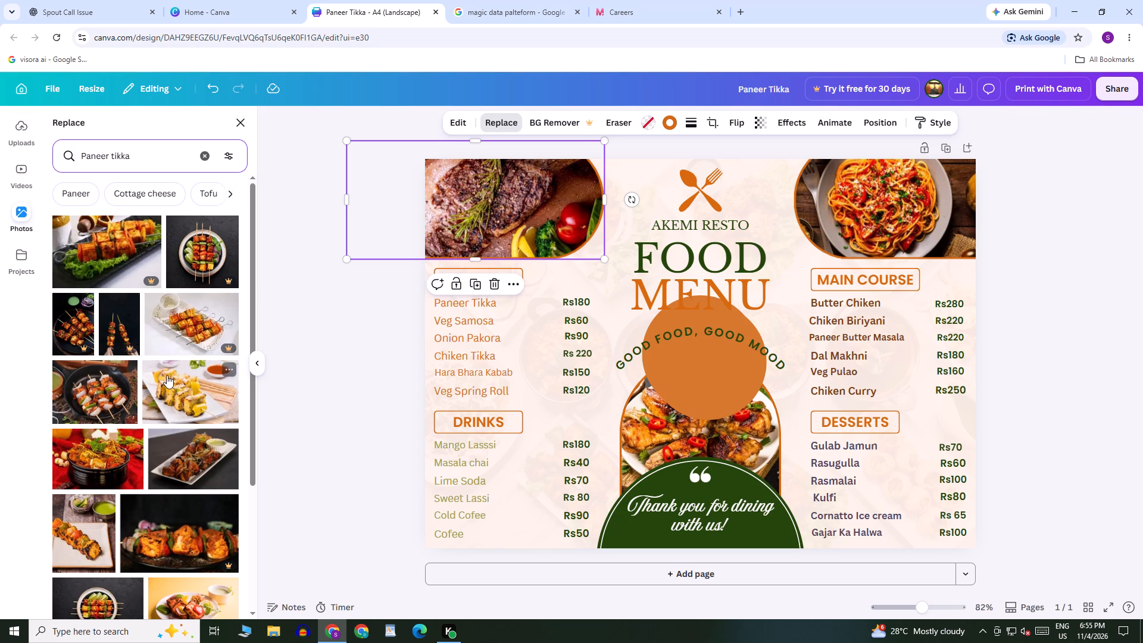
pyautogui.scroll(-4, 159, 379)
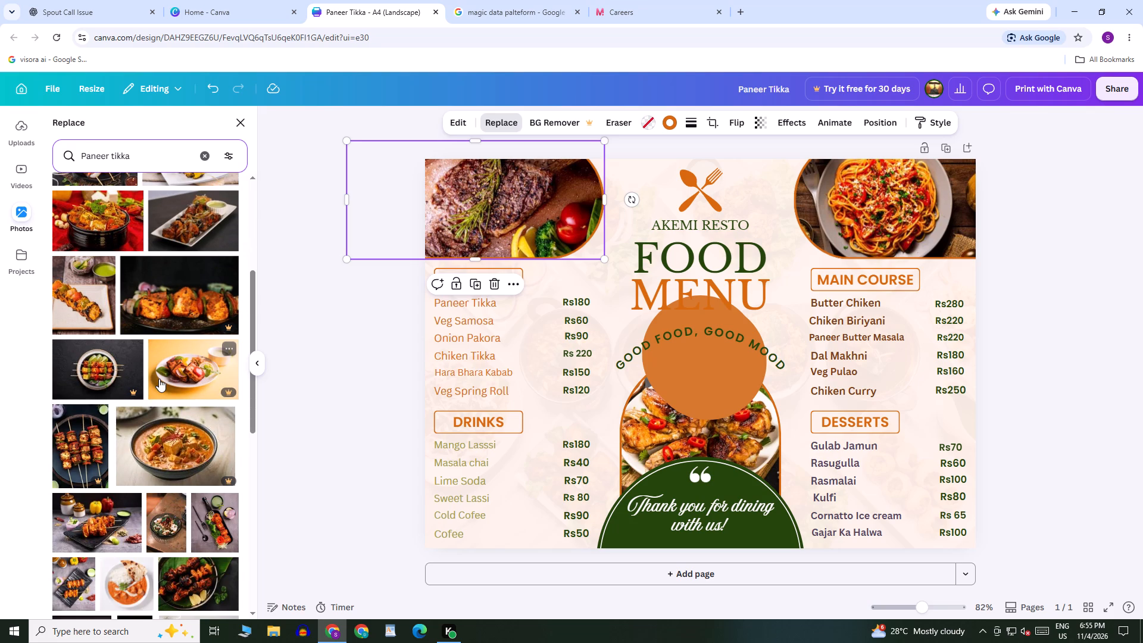
pyautogui.scroll(-3, 159, 379)
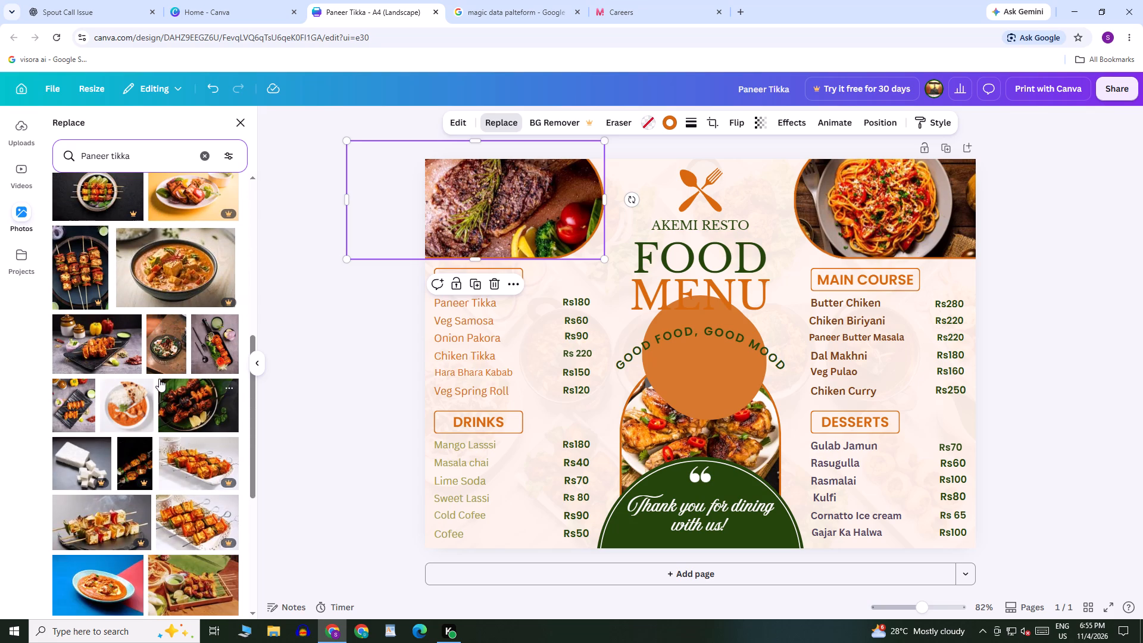
pyautogui.scroll(-1, 159, 379)
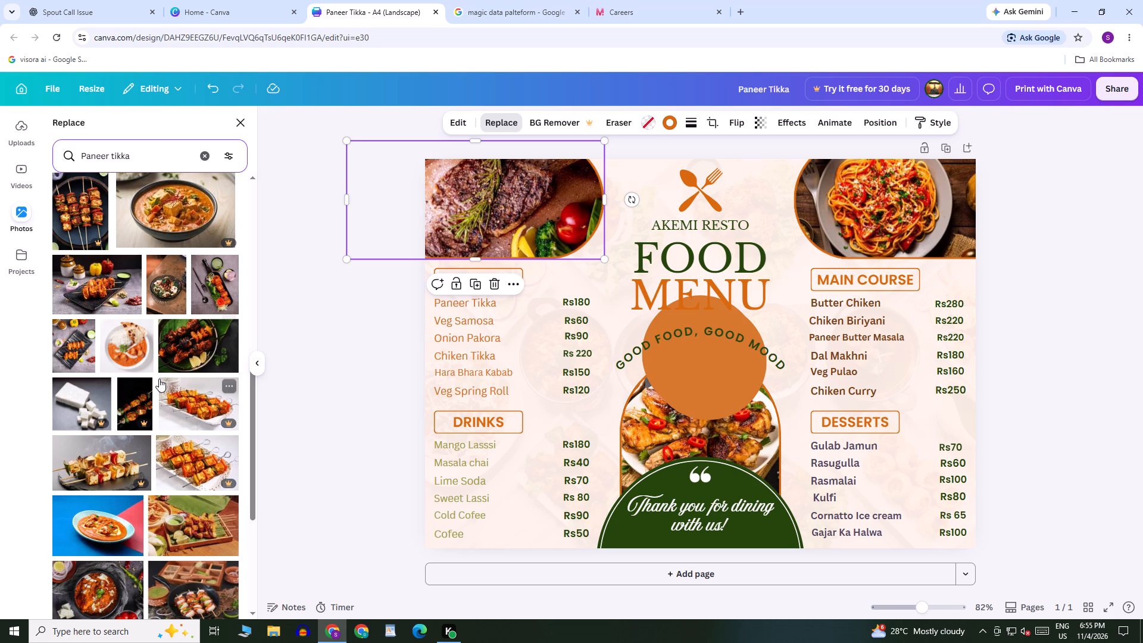
pyautogui.scroll(-2, 159, 379)
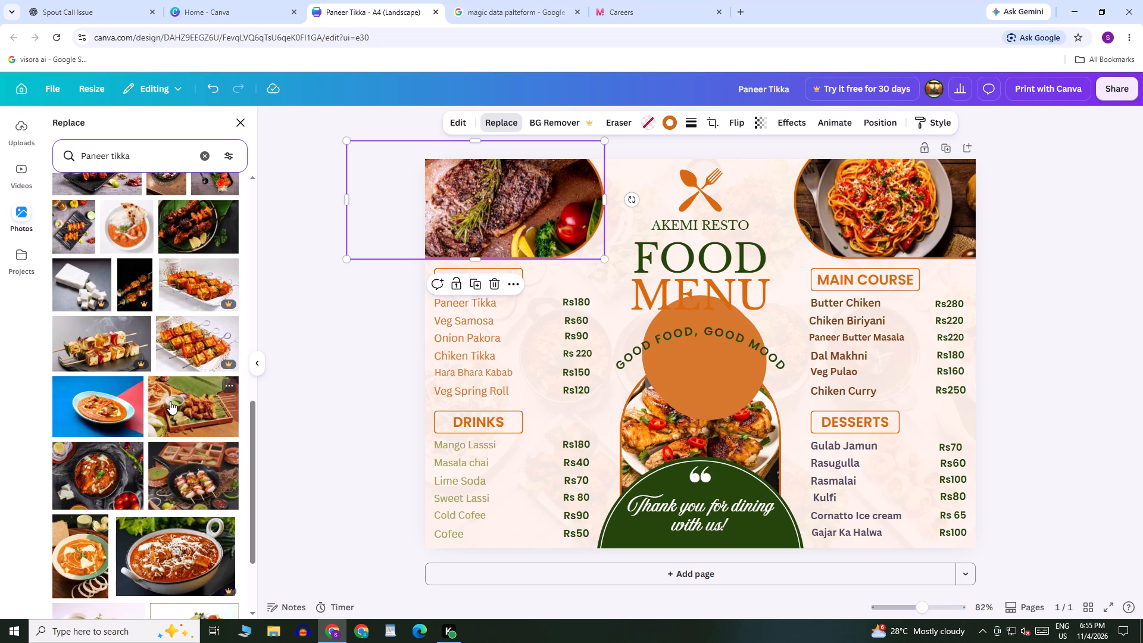
pyautogui.click(190, 485)
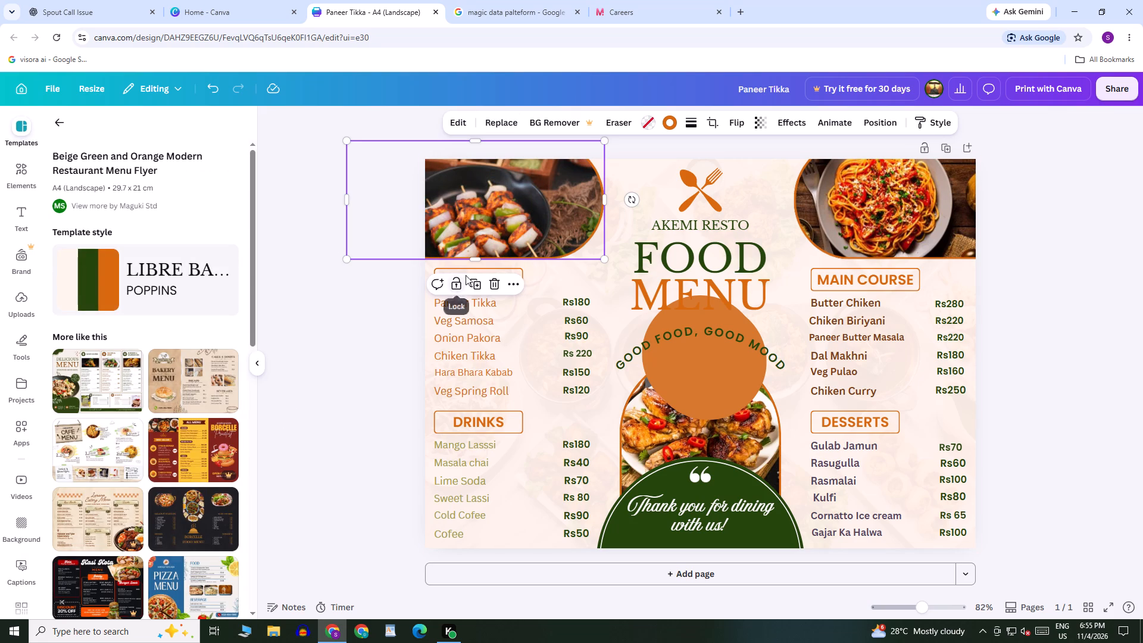
# Shift the skewers photo above the appetizers slightly right and down.
pyautogui.click(488, 232)
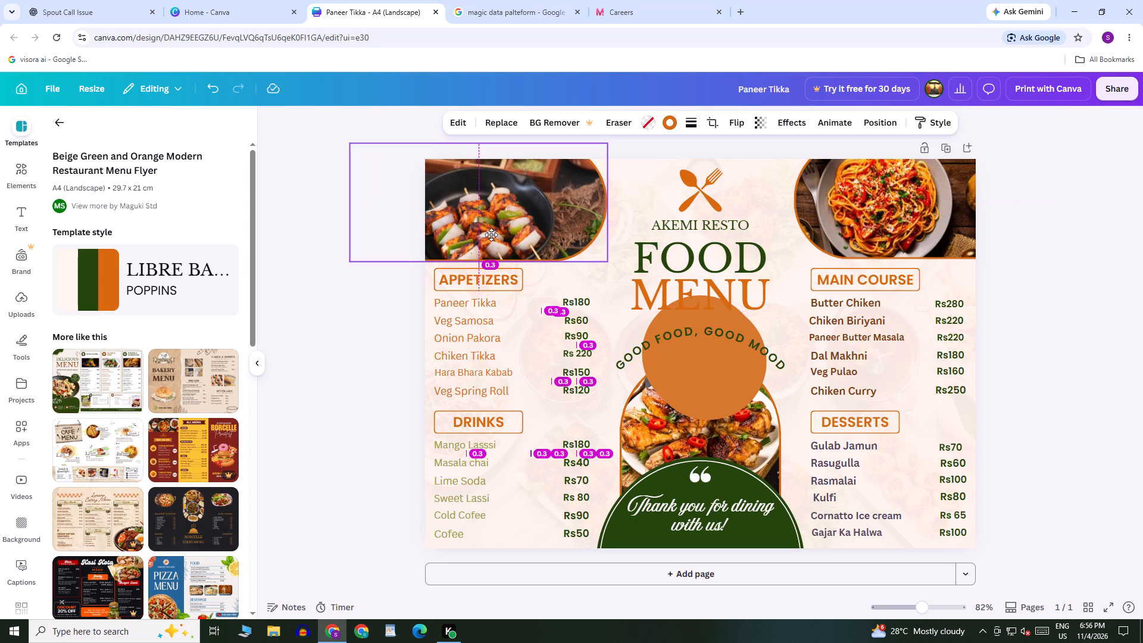
pyautogui.click(357, 300)
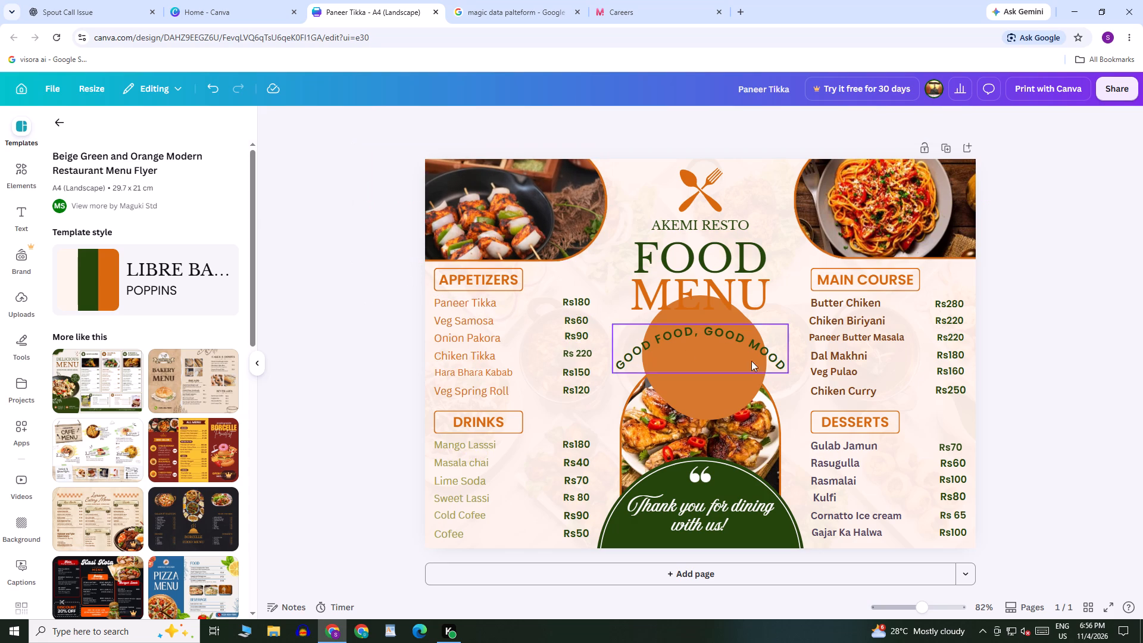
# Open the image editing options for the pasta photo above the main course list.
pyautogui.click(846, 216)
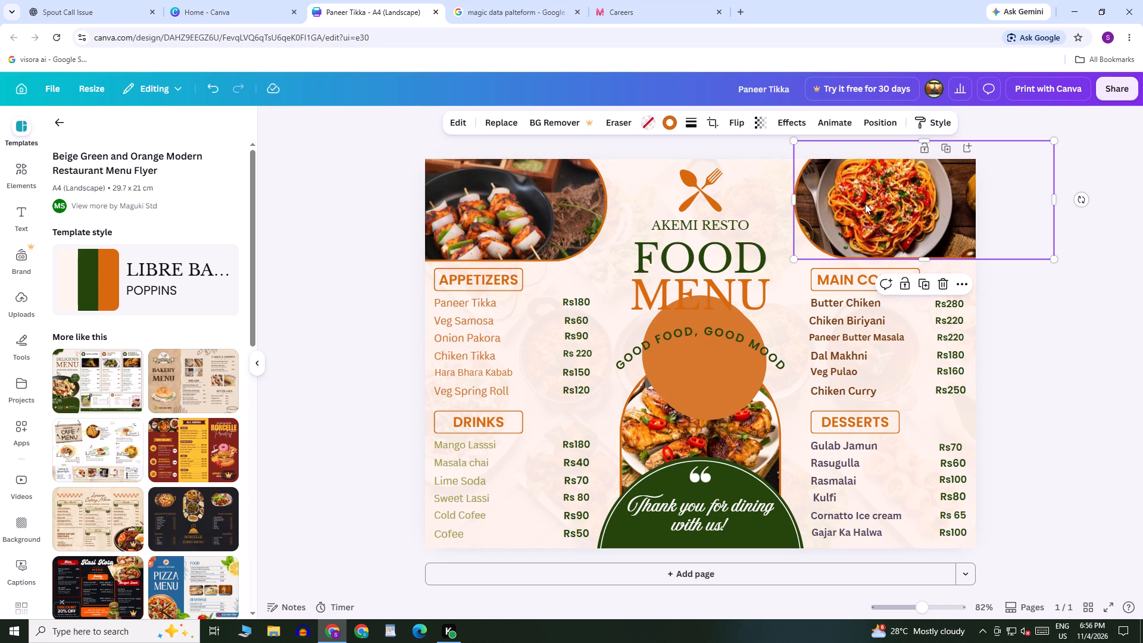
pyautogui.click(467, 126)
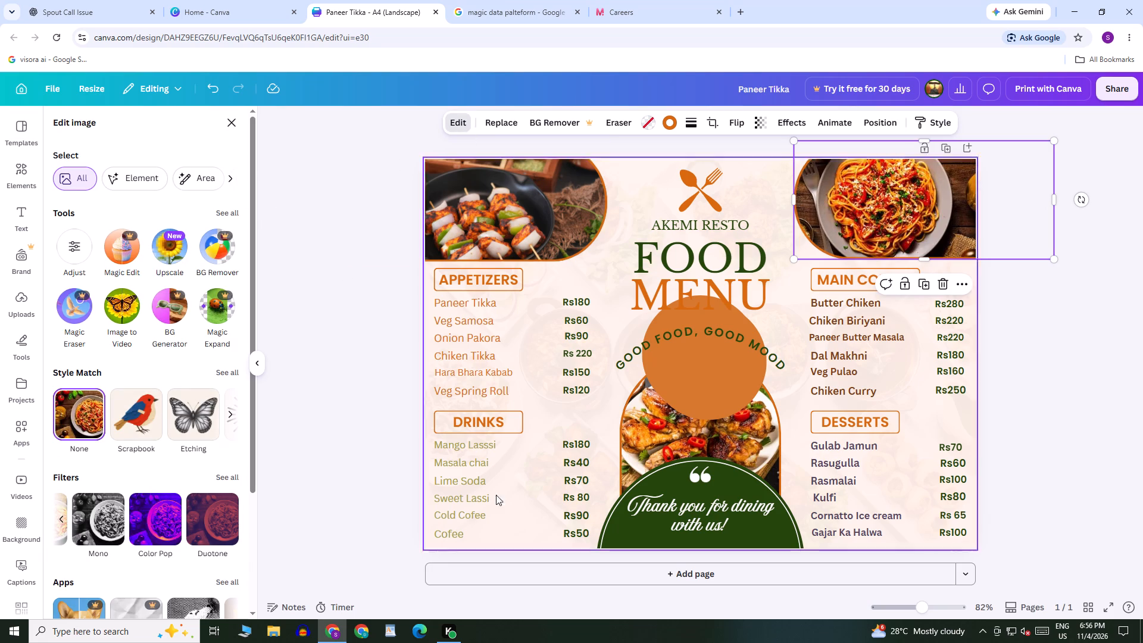
# Move the Kulfi name slightly left and down to line up with the other dessert names.
pyautogui.click(826, 502)
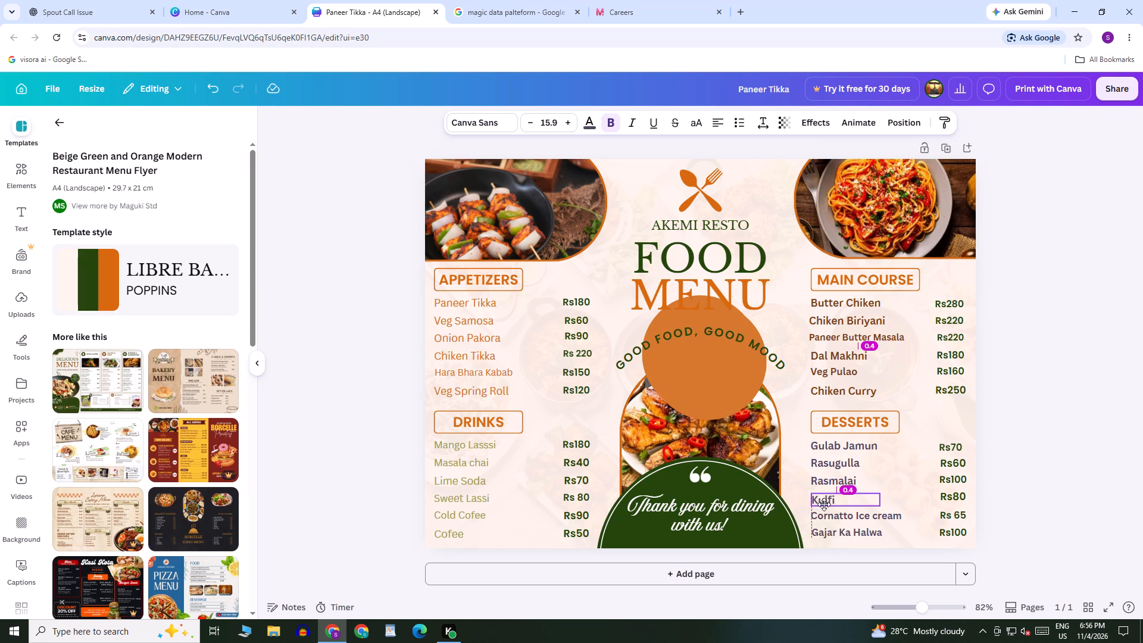
pyautogui.click(1114, 498)
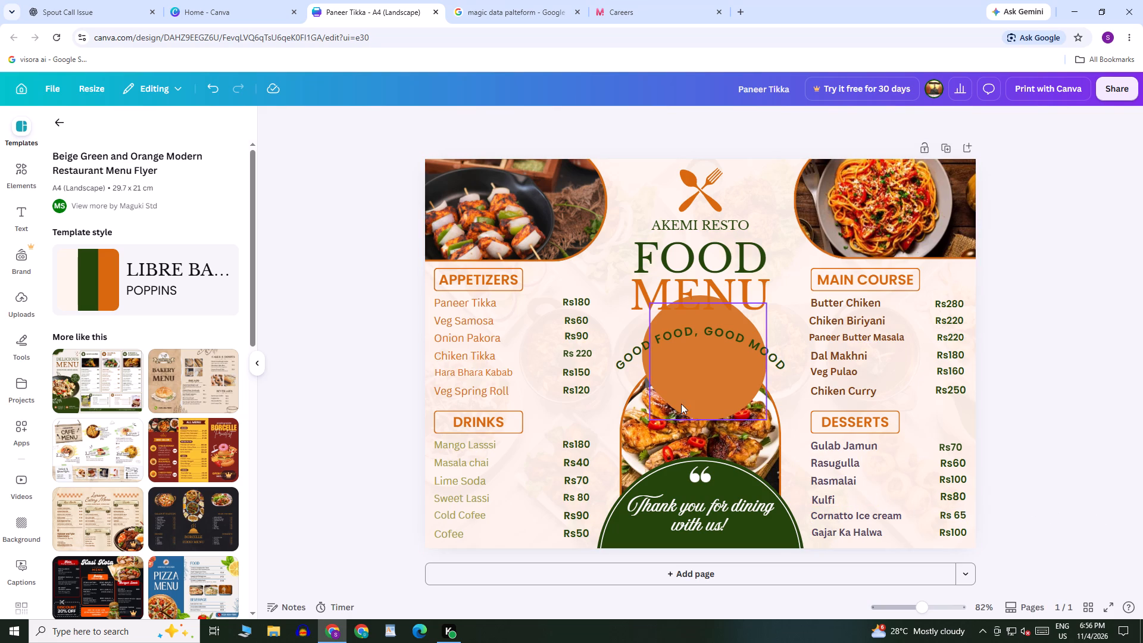
# Search the replacement photos for "Chiken Biriyani" to swap out the pasta photo above the main course list.
pyautogui.click(848, 207)
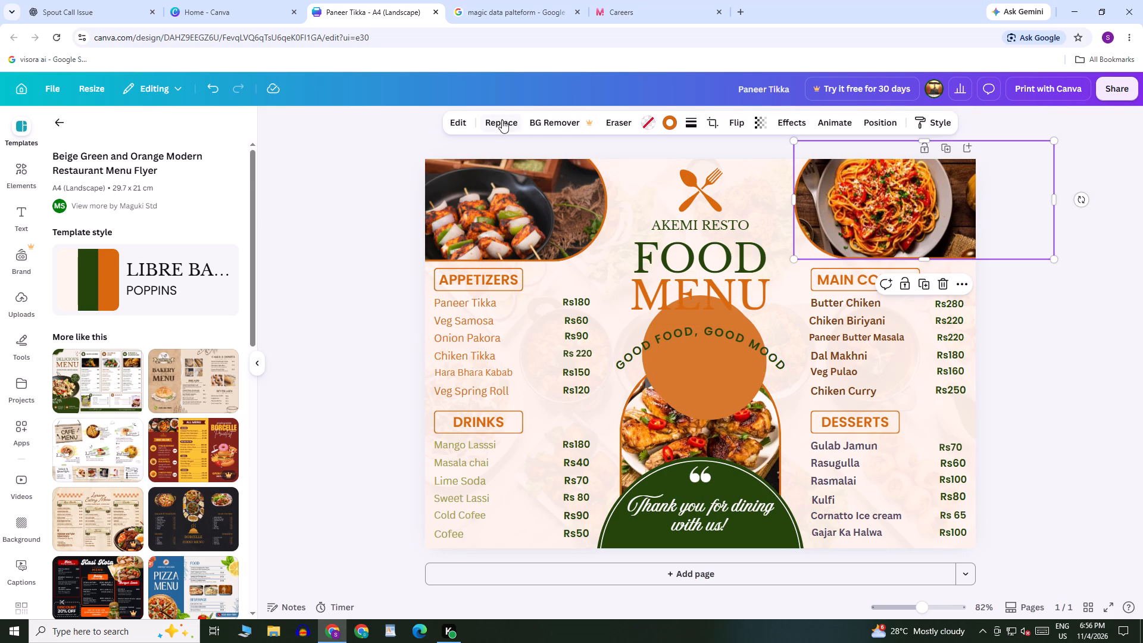
pyautogui.click(502, 120)
pyautogui.moveTo(140, 156); pyautogui.dragTo(54, 153)
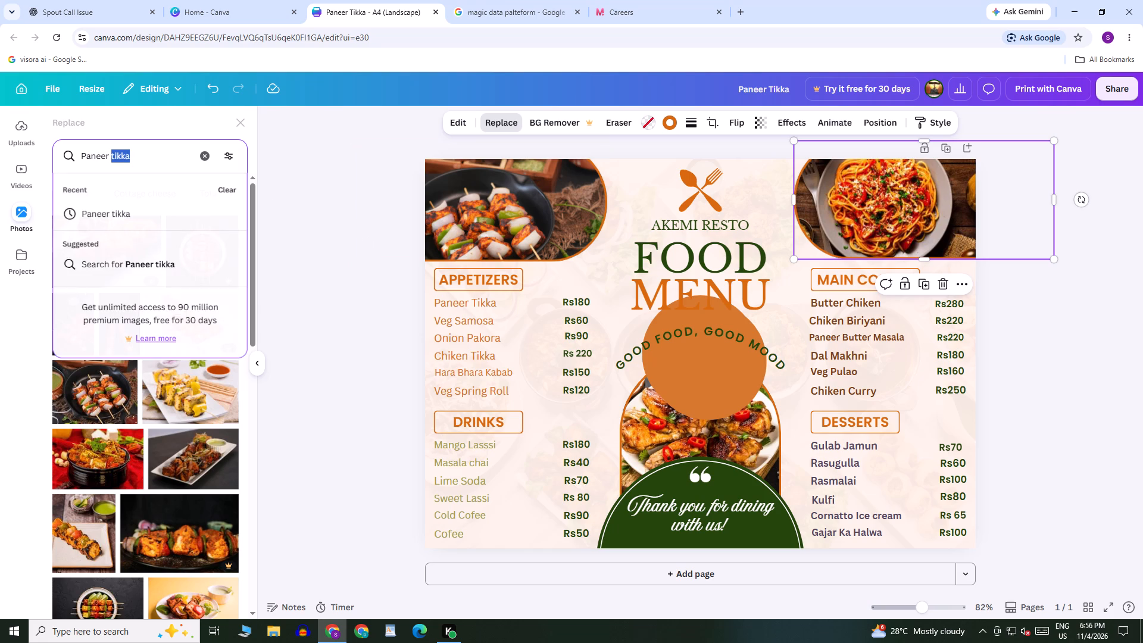
pyautogui.press('BackSpace')
pyautogui.write('Chik')
pyautogui.write('en')
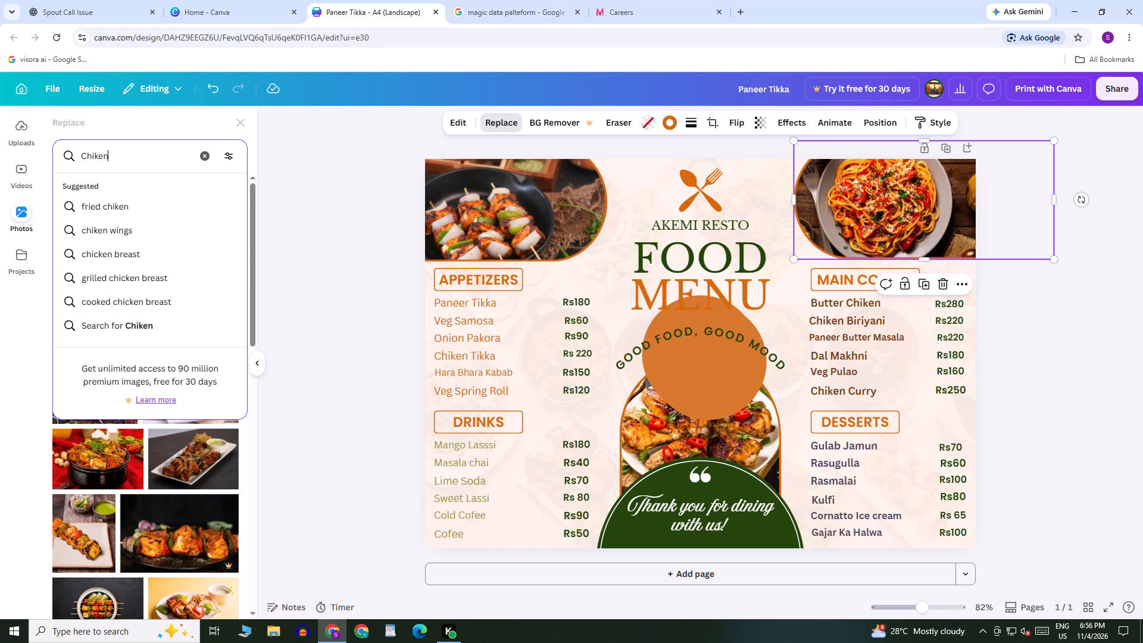
pyautogui.press('space')
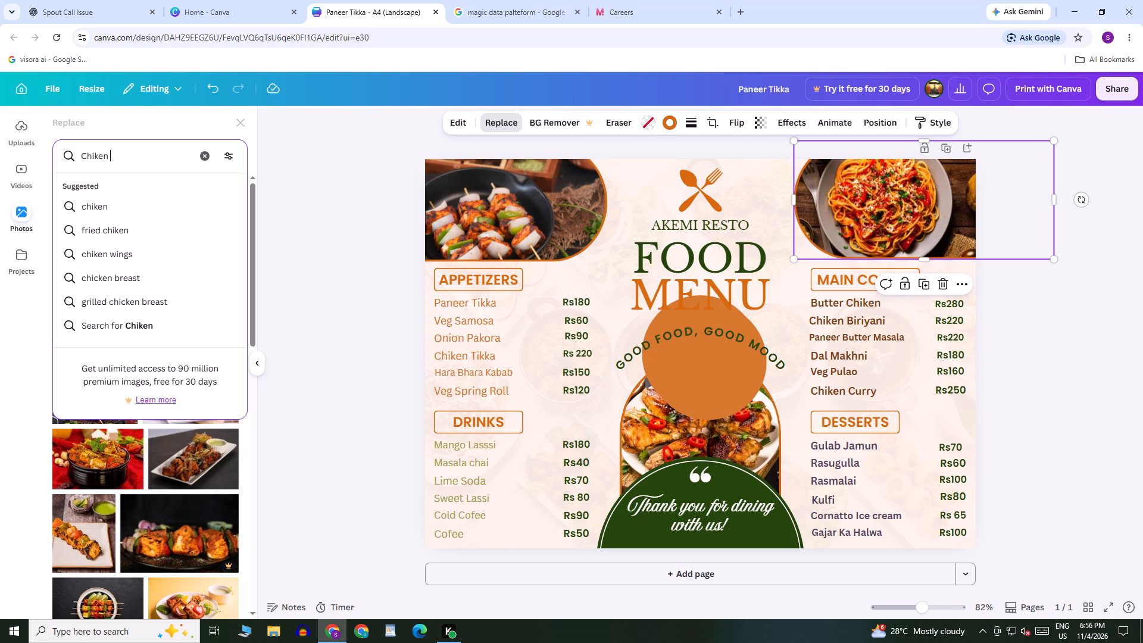
pyautogui.hotkey('shift', 'b')
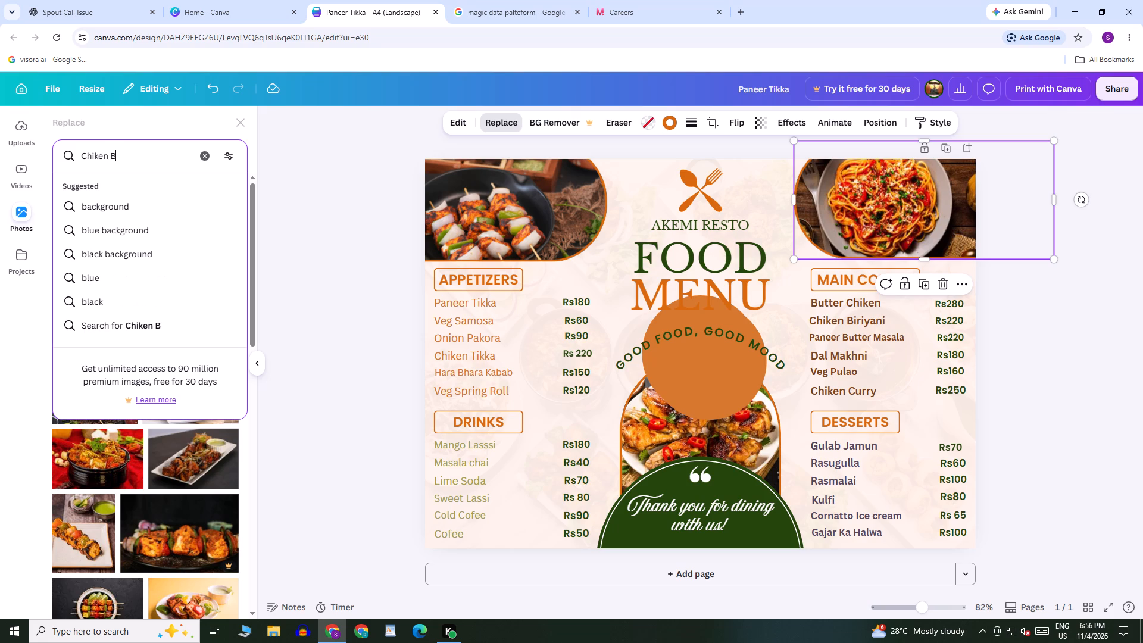
pyautogui.write('iriyani')
pyautogui.press('Return')
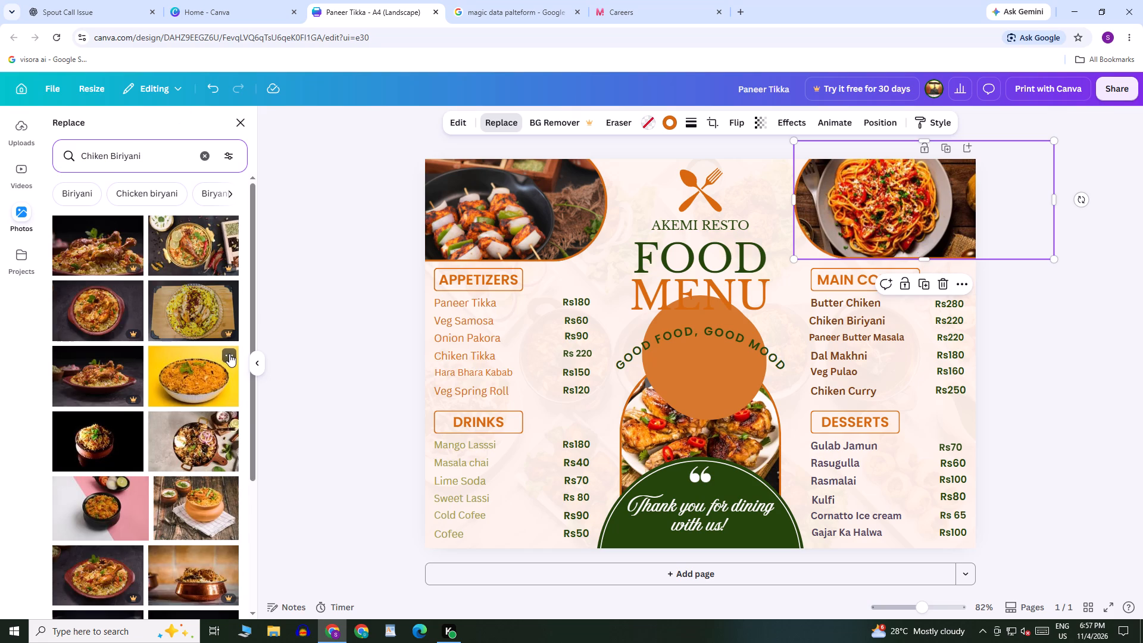
# Look through the "Chiken Biriyani" photo results for a non-premium biryani image to replace the pasta photo above the main courses.
pyautogui.scroll(-3, 229, 354)
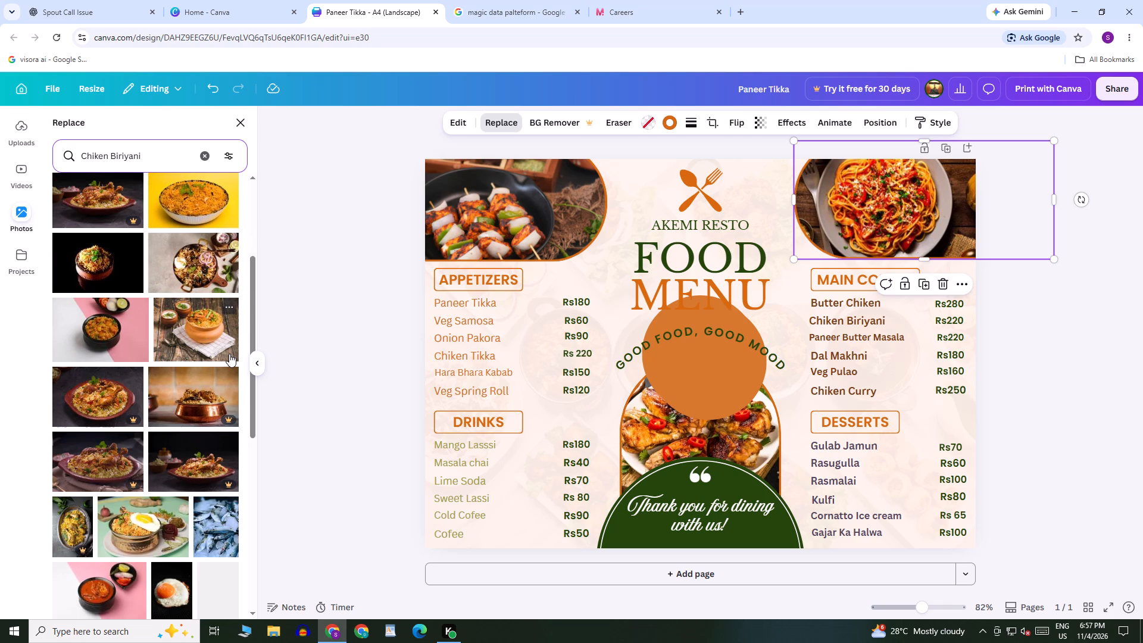
pyautogui.scroll(-3, 229, 354)
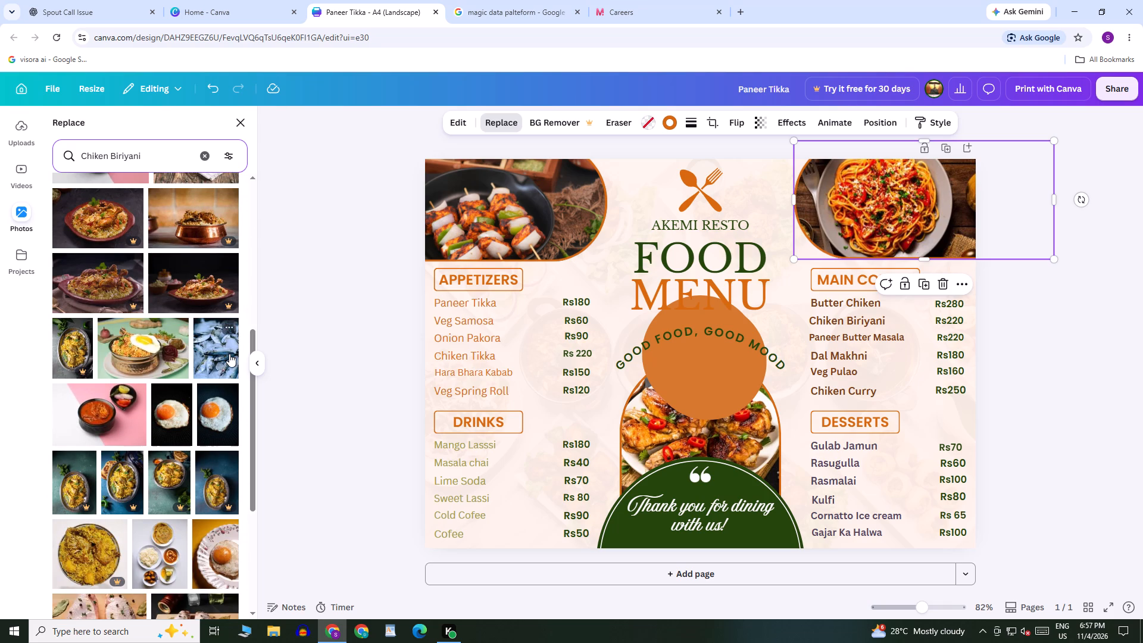
pyautogui.scroll(-3, 229, 354)
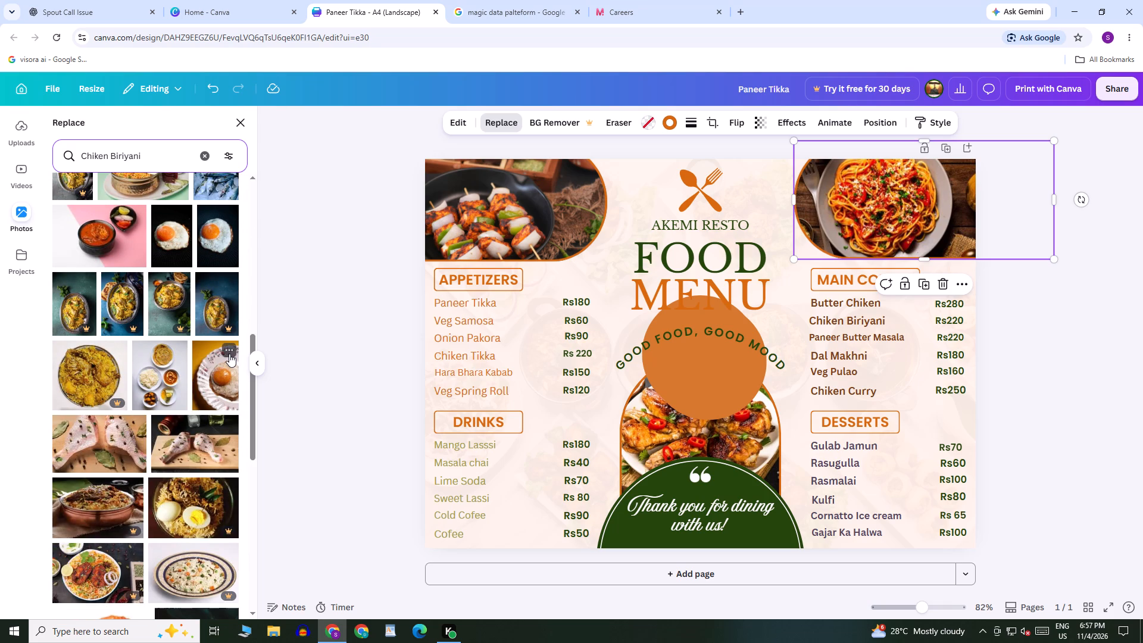
pyautogui.scroll(-2, 229, 354)
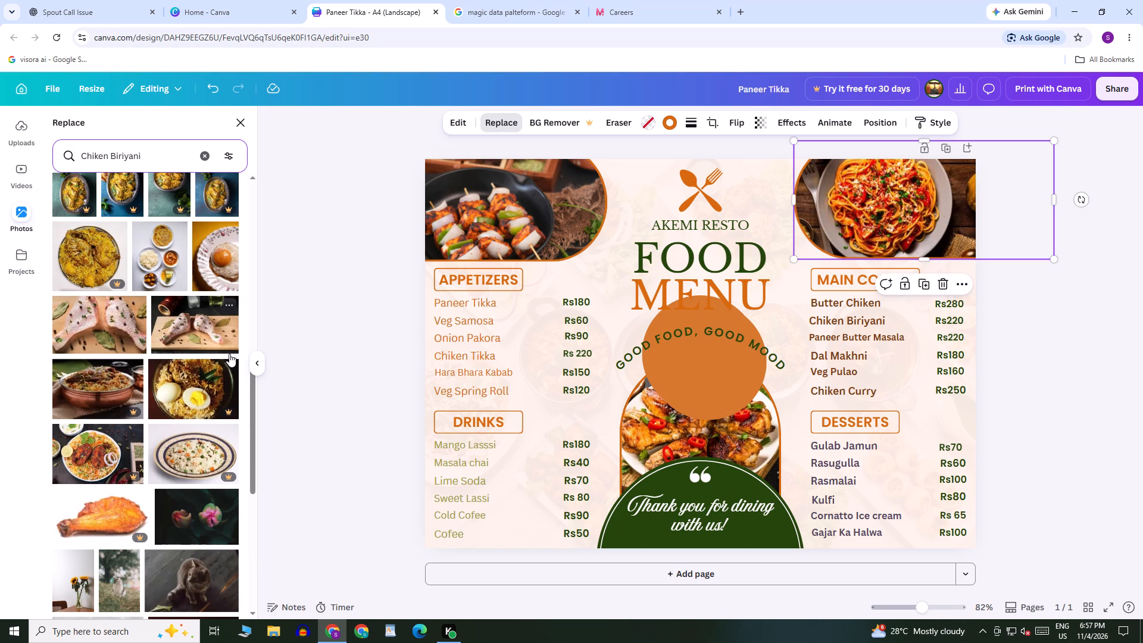
pyautogui.scroll(-2, 229, 354)
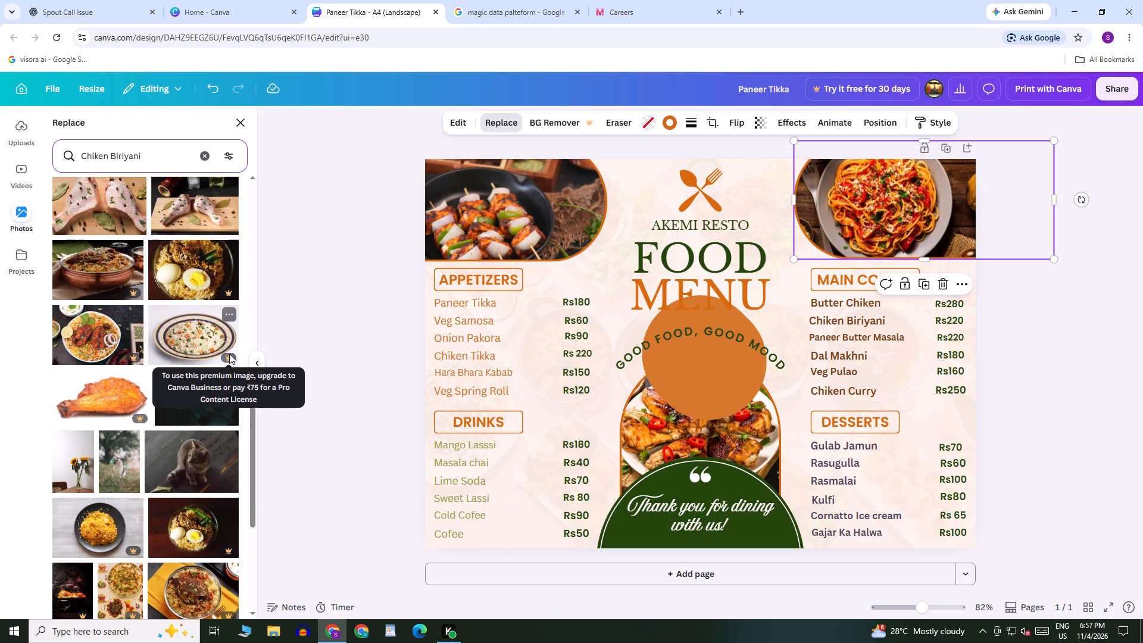
pyautogui.scroll(-2, 229, 354)
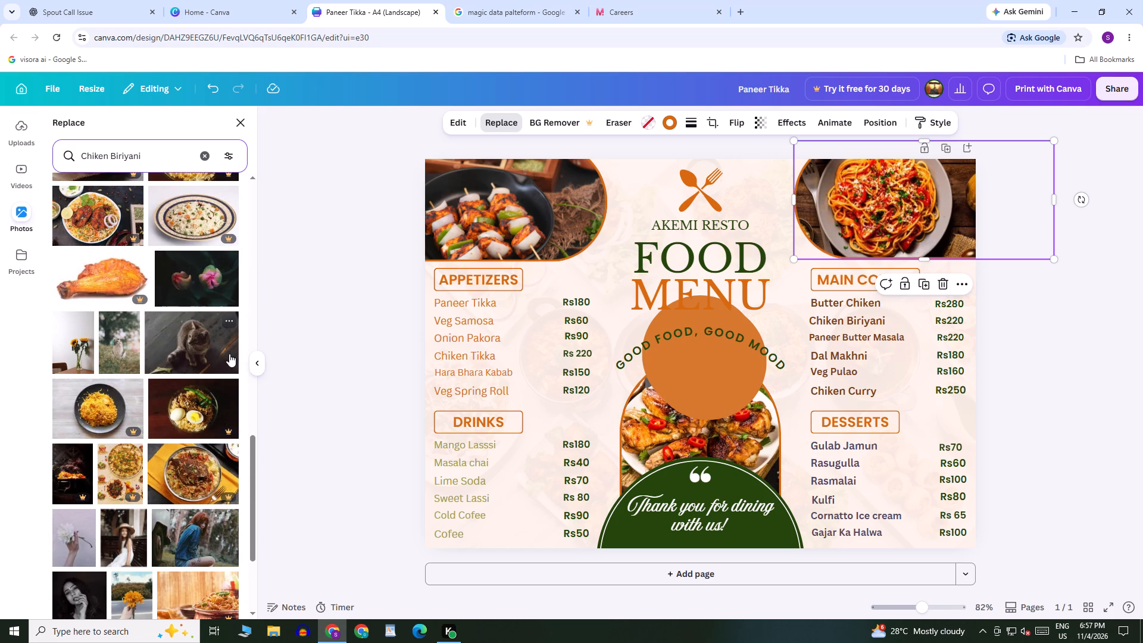
pyautogui.scroll(-1, 229, 354)
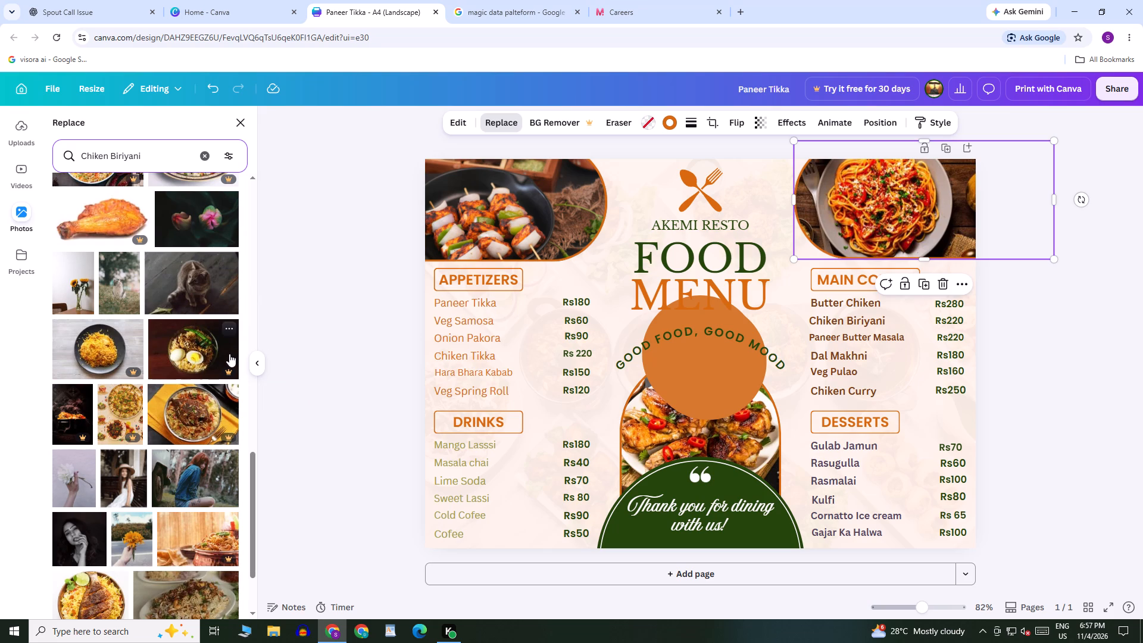
pyautogui.scroll(-2, 229, 354)
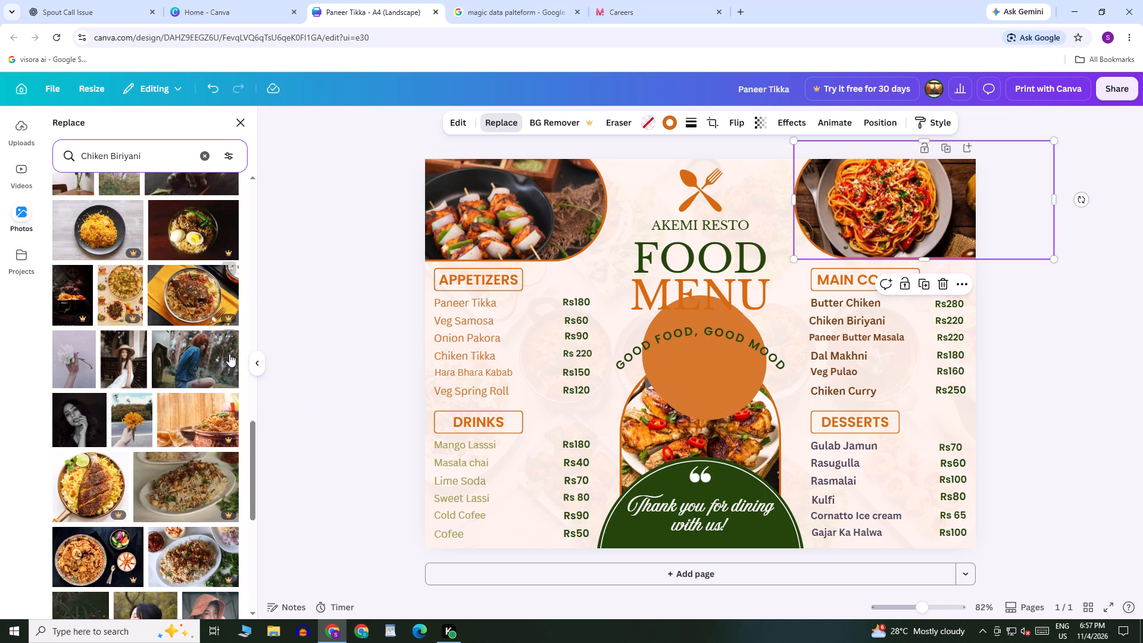
pyautogui.scroll(-3, 229, 354)
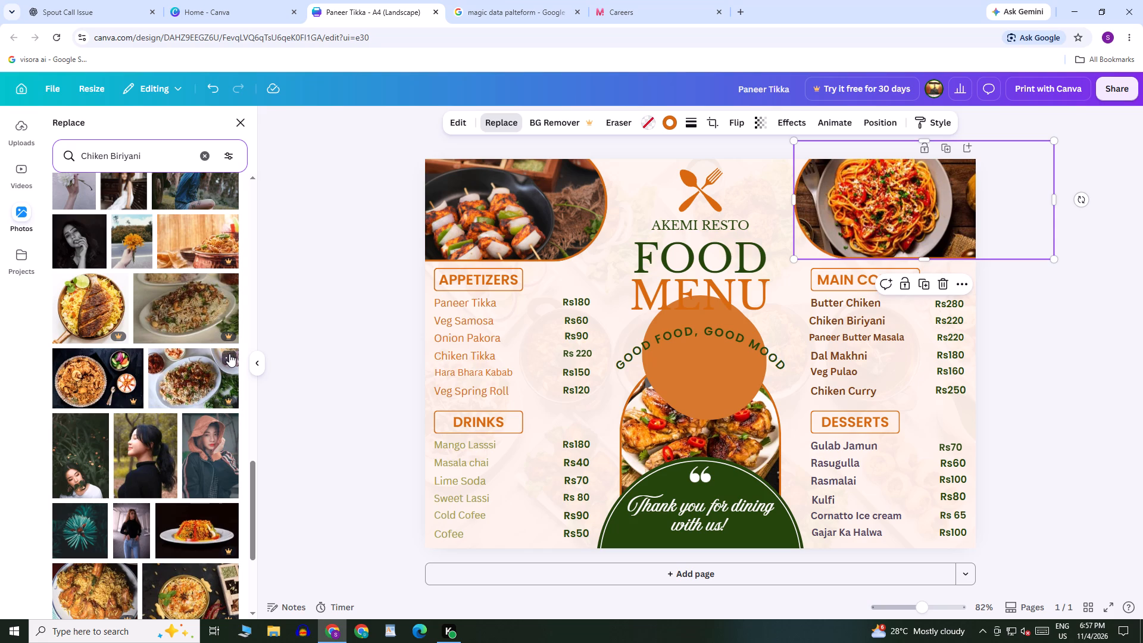
pyautogui.scroll(-3, 229, 354)
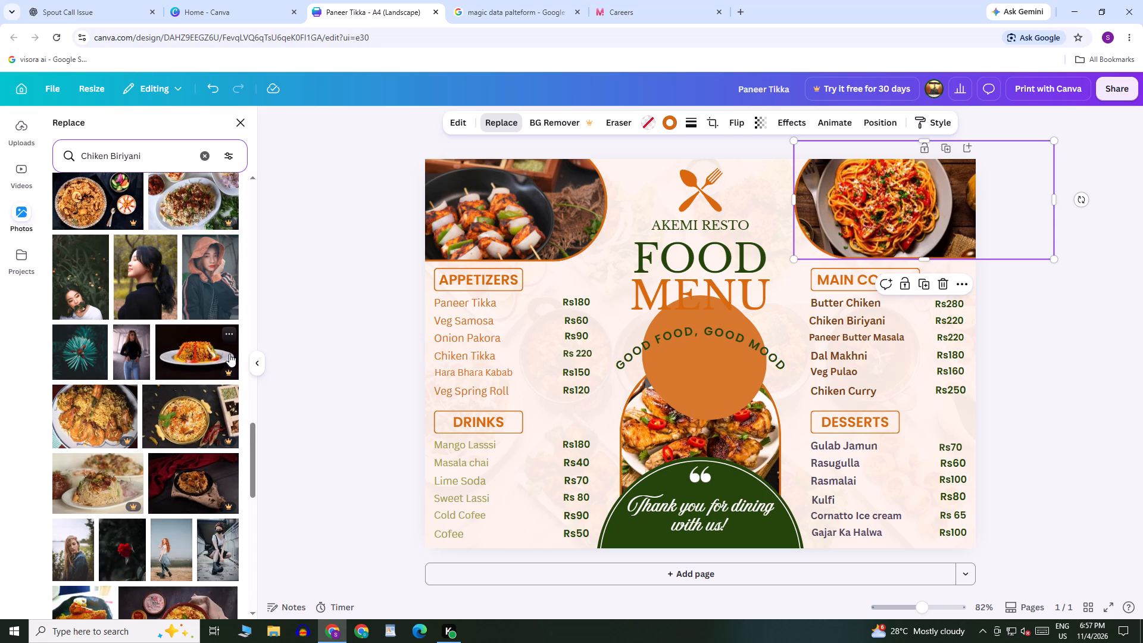
pyautogui.scroll(-3, 229, 354)
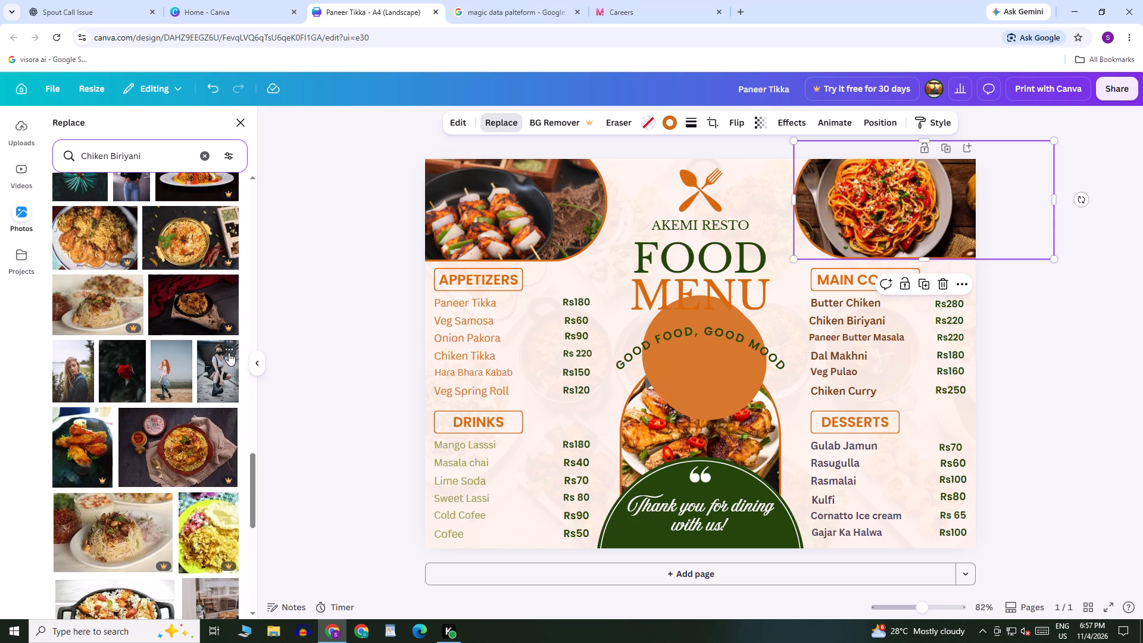
pyautogui.scroll(-7, 229, 352)
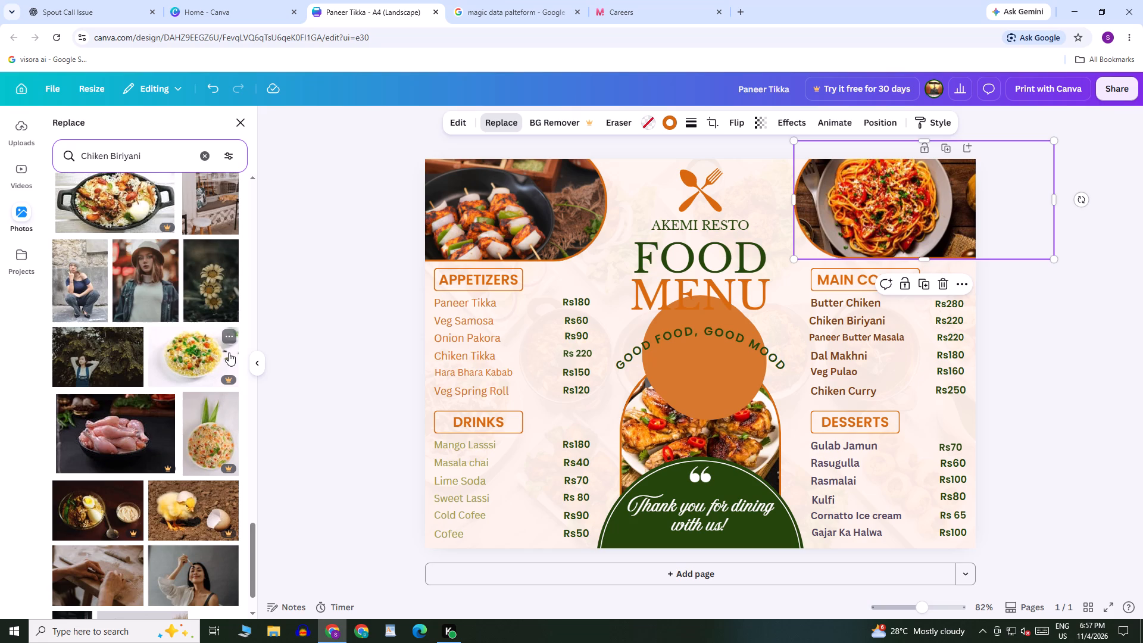
pyautogui.scroll(-3, 229, 352)
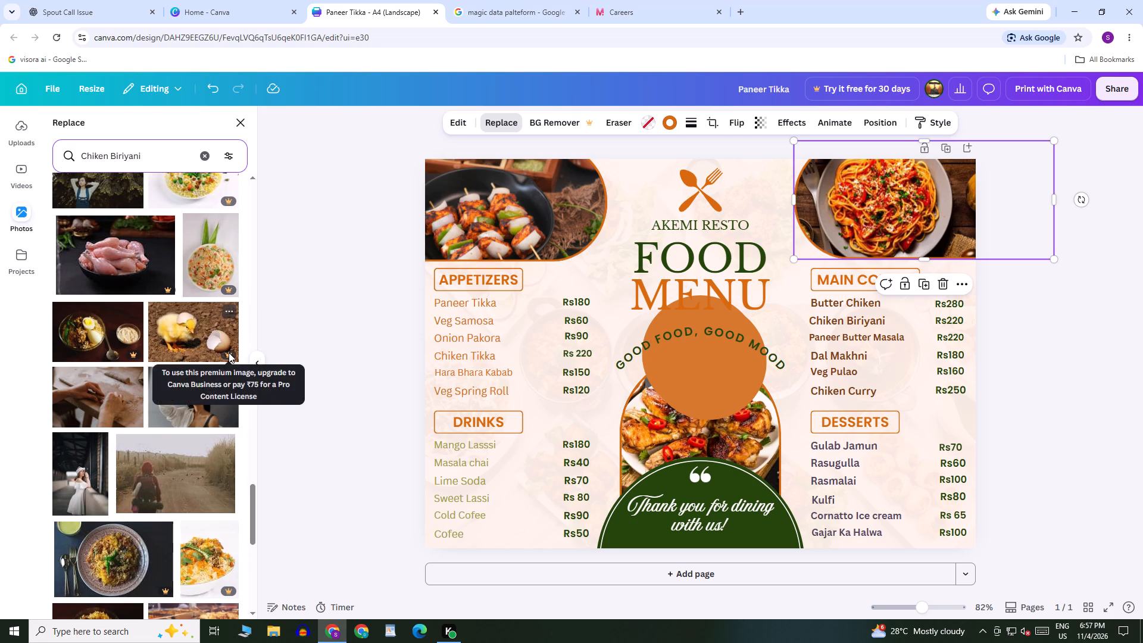
pyautogui.scroll(-5, 229, 352)
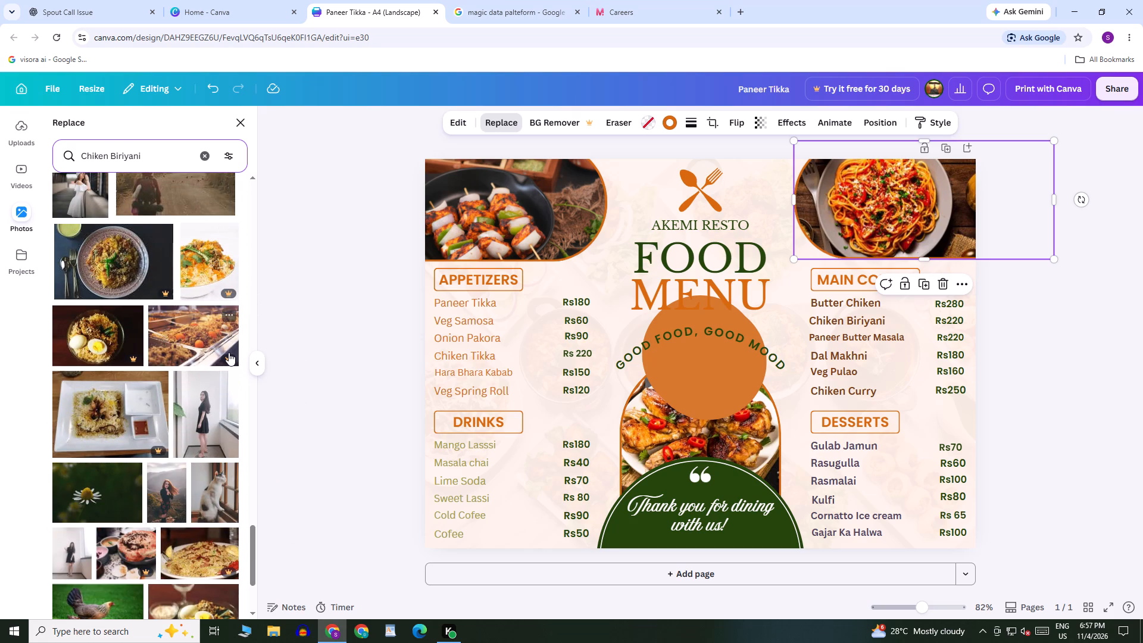
pyautogui.scroll(-3, 229, 352)
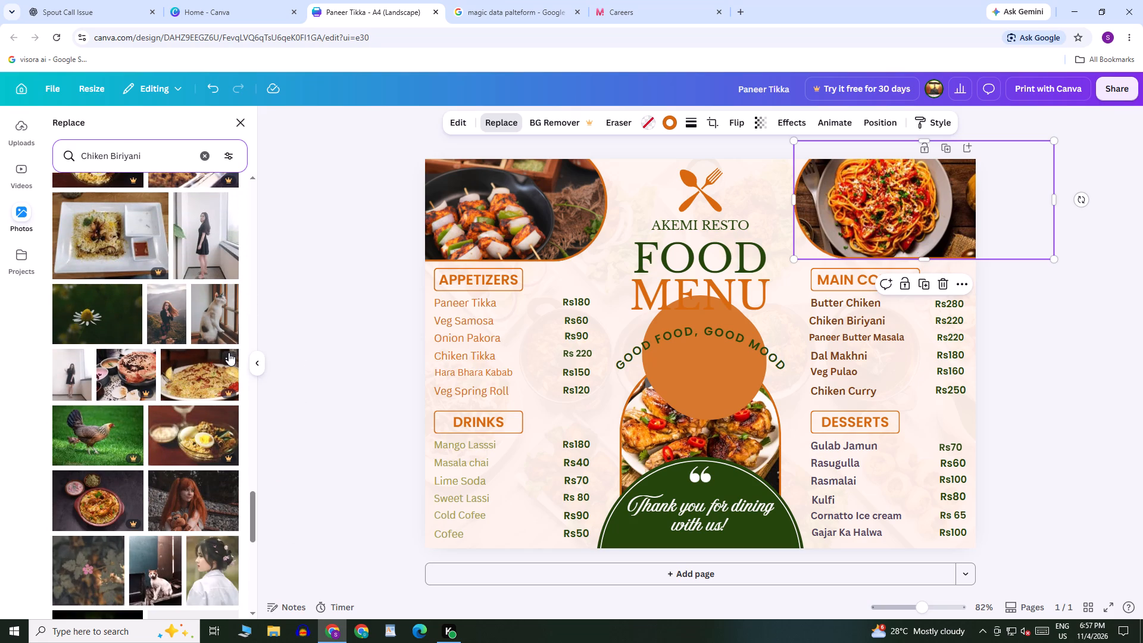
pyautogui.scroll(-3, 229, 352)
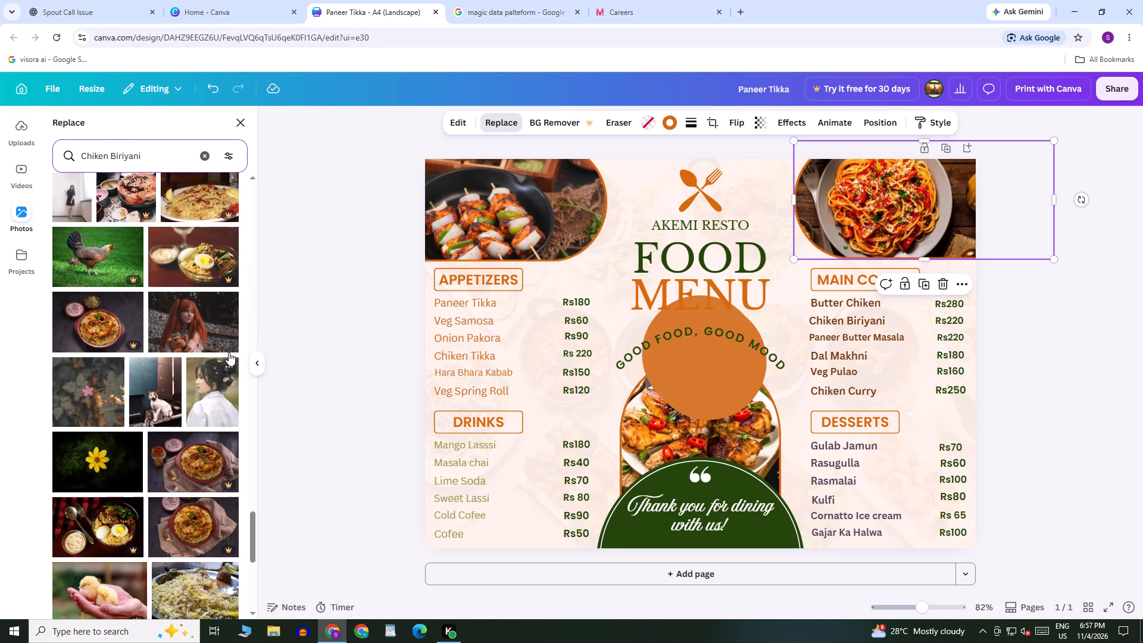
pyautogui.scroll(-3, 229, 352)
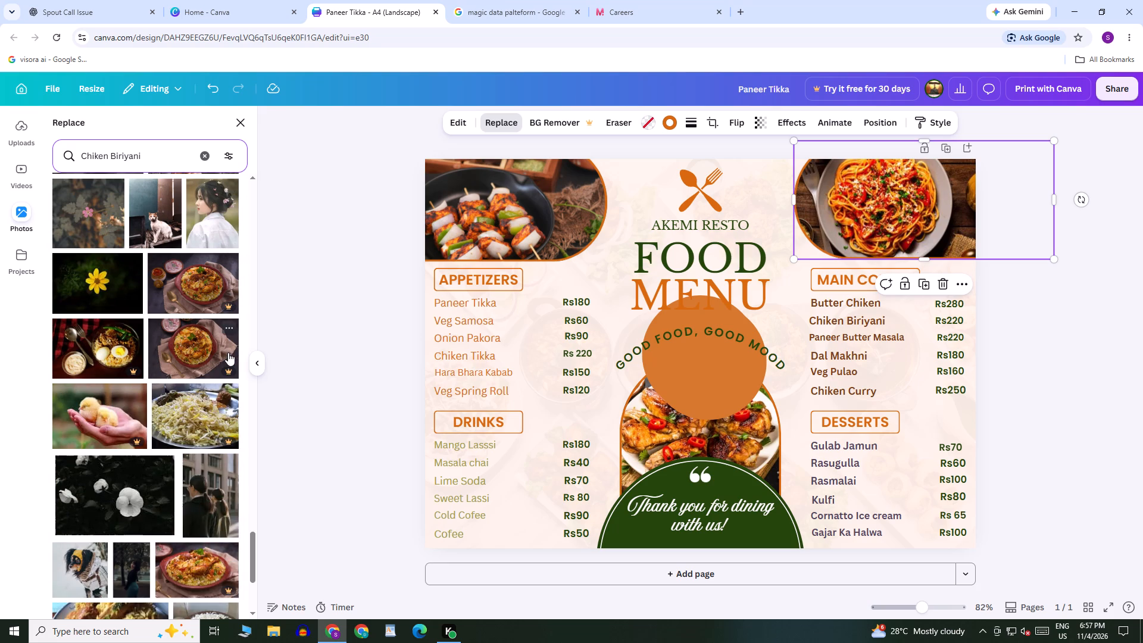
pyautogui.scroll(-4, 228, 352)
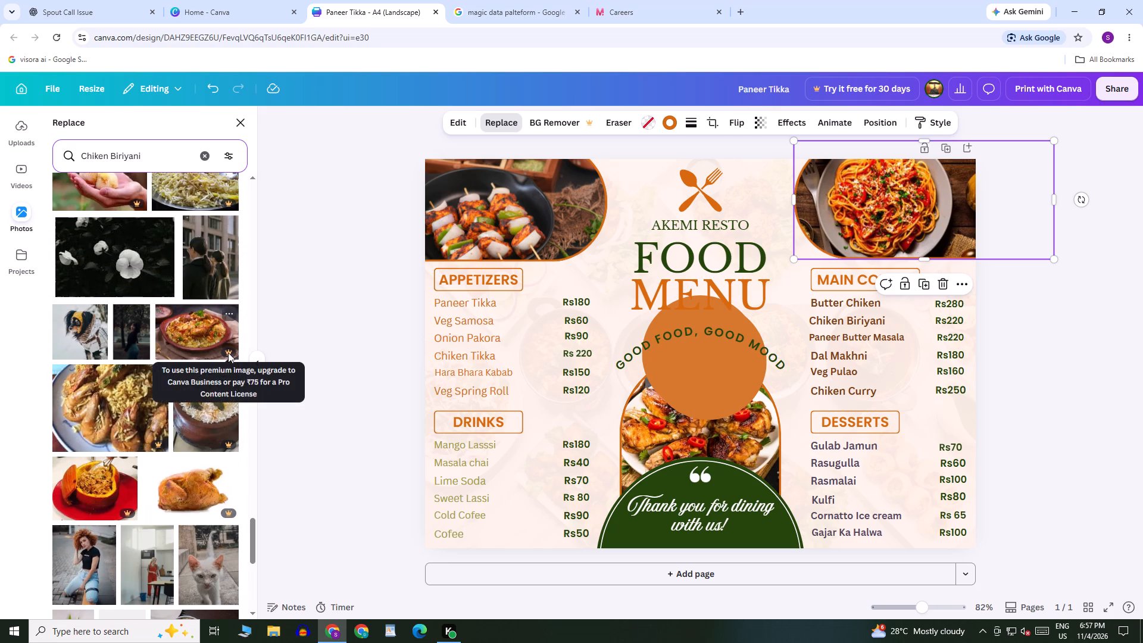
pyautogui.scroll(-4, 228, 352)
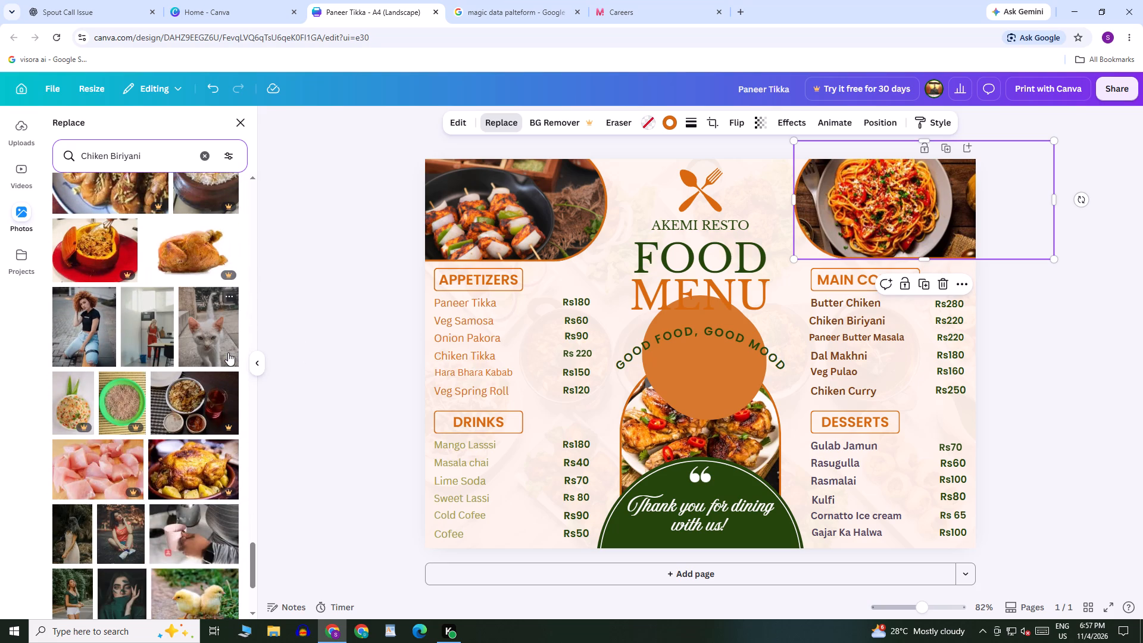
pyautogui.scroll(-5, 228, 352)
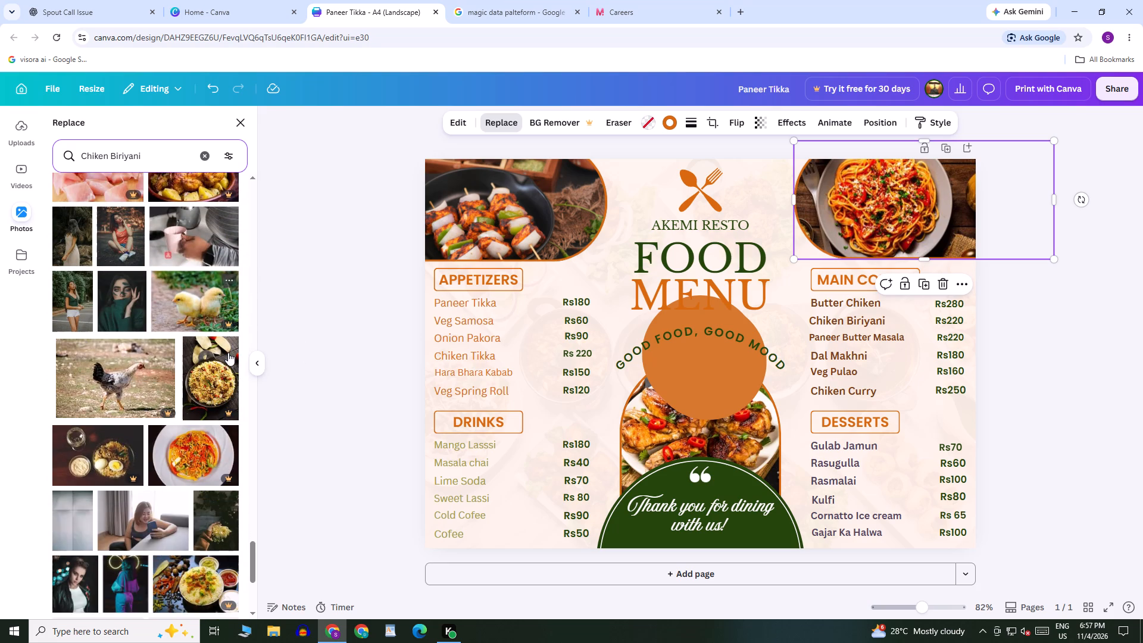
pyautogui.scroll(-3, 228, 352)
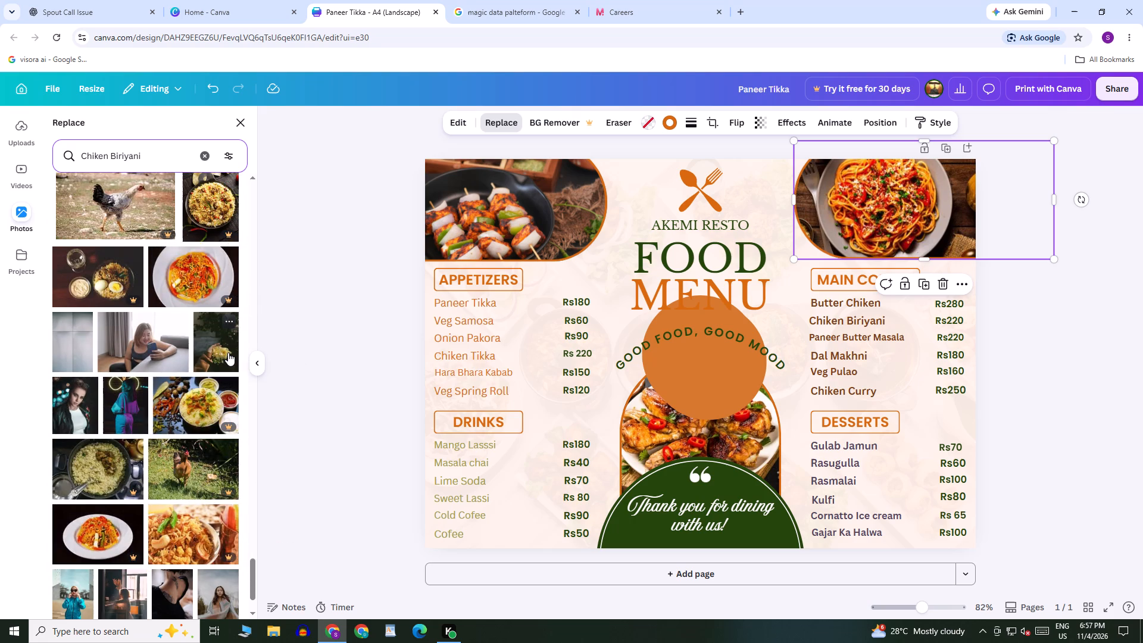
pyautogui.scroll(-4, 228, 352)
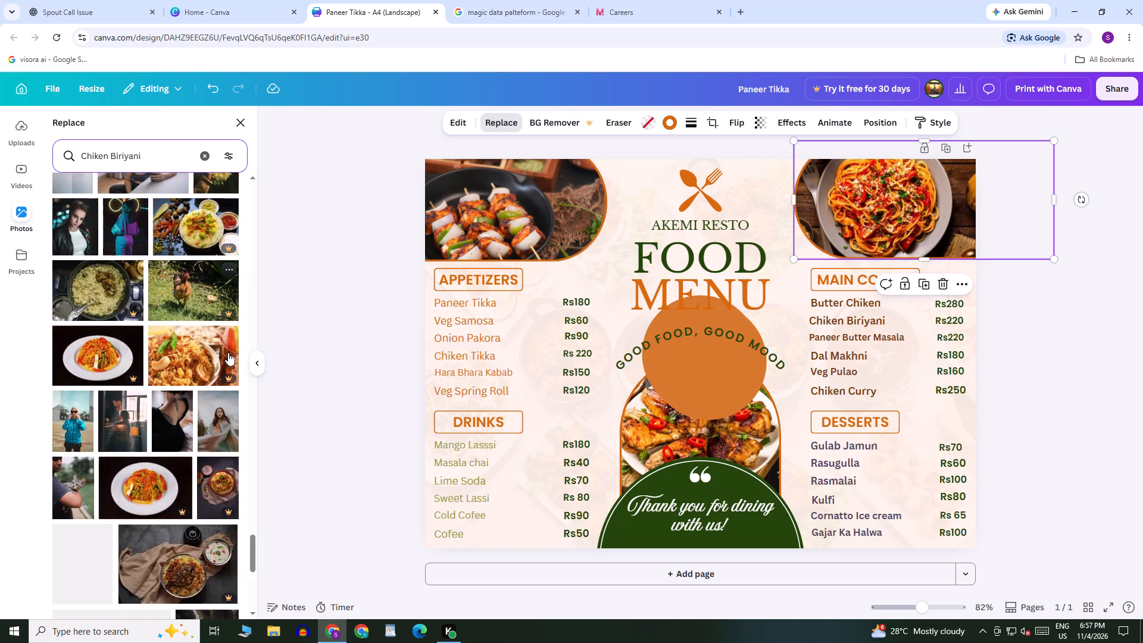
pyautogui.scroll(-2, 228, 352)
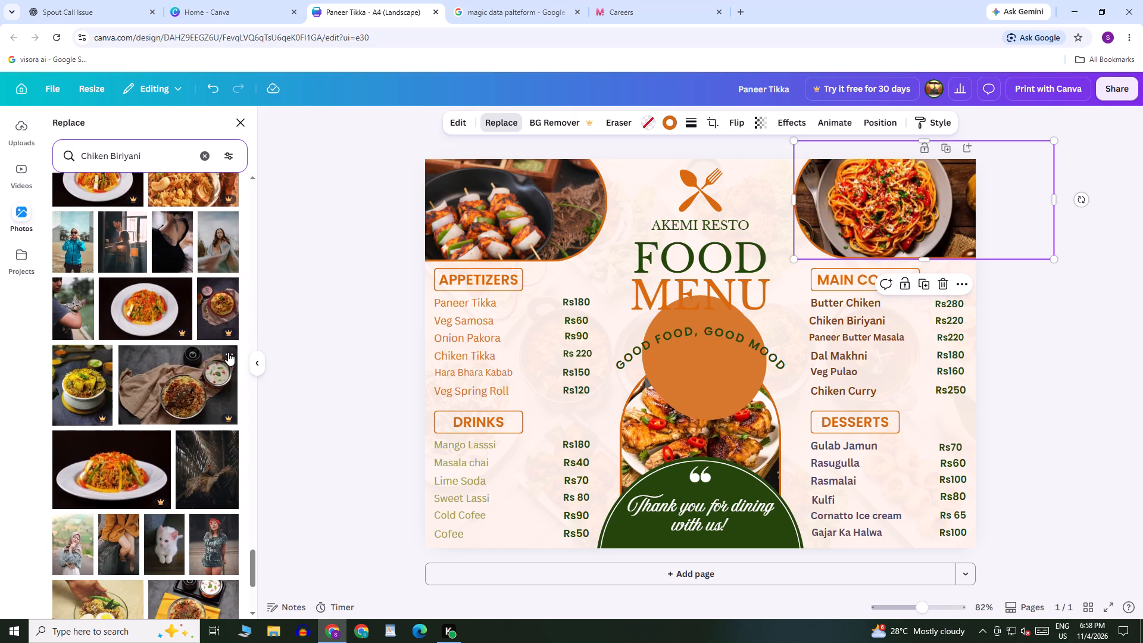
pyautogui.scroll(-2, 228, 352)
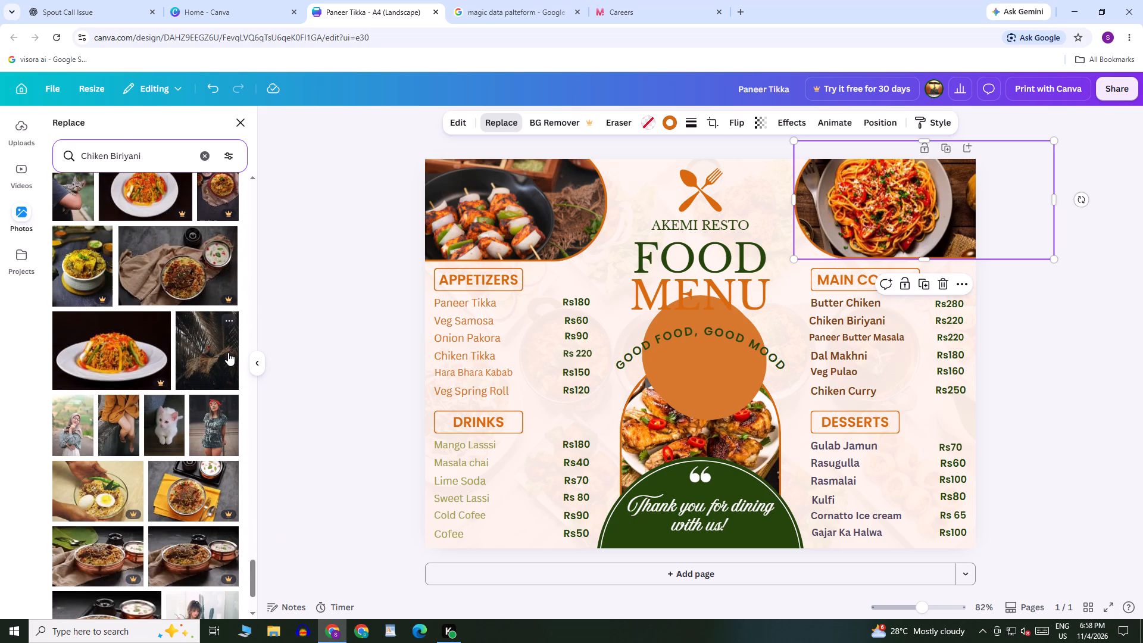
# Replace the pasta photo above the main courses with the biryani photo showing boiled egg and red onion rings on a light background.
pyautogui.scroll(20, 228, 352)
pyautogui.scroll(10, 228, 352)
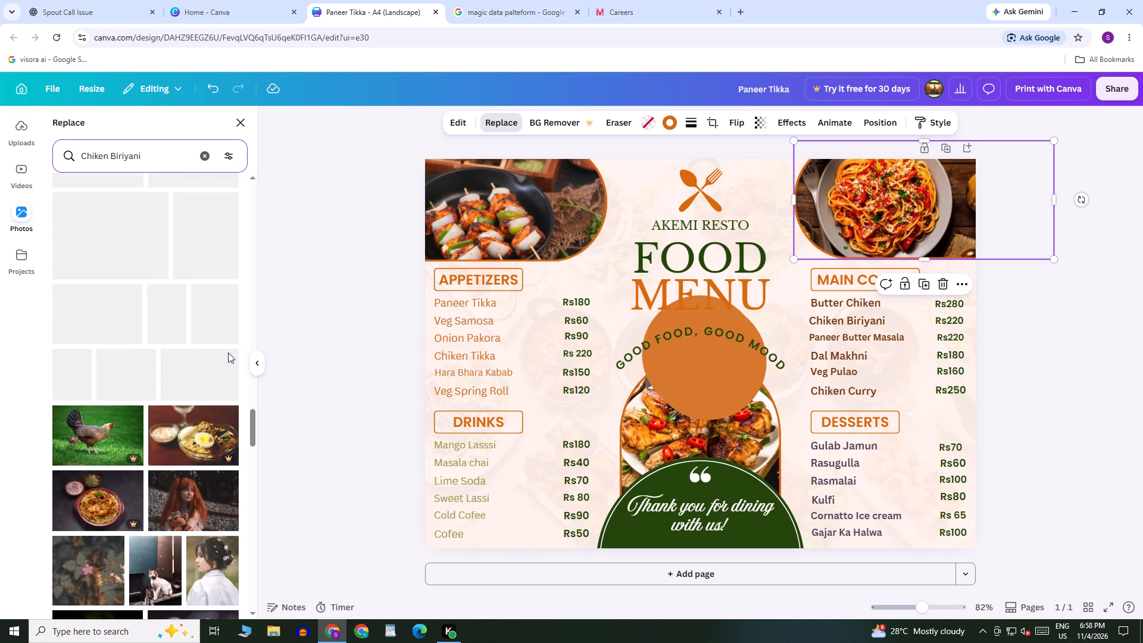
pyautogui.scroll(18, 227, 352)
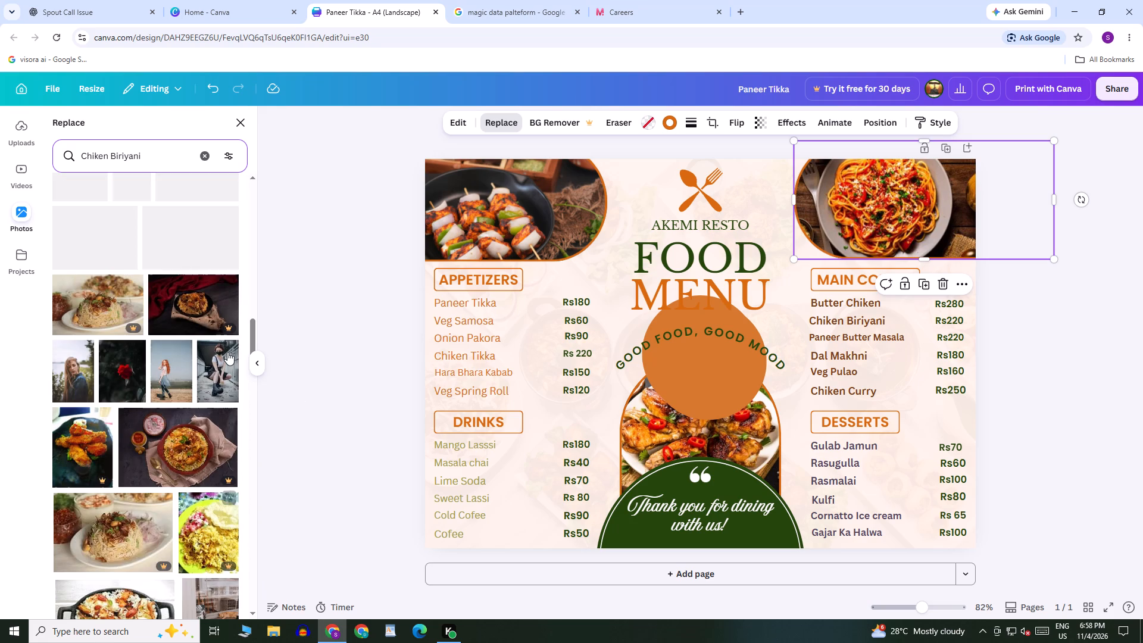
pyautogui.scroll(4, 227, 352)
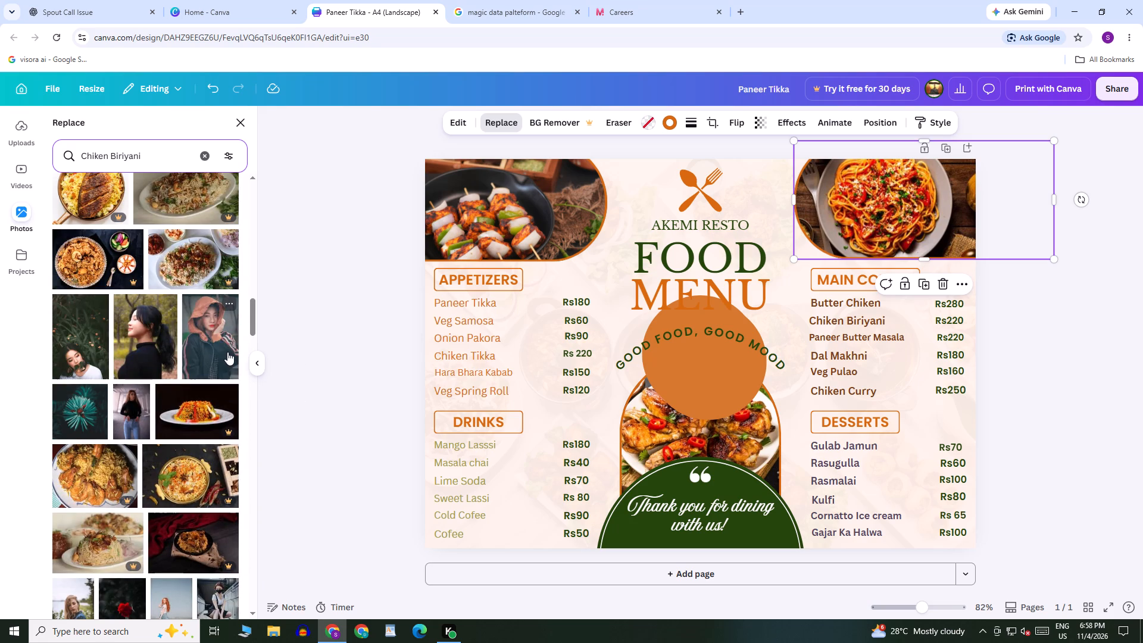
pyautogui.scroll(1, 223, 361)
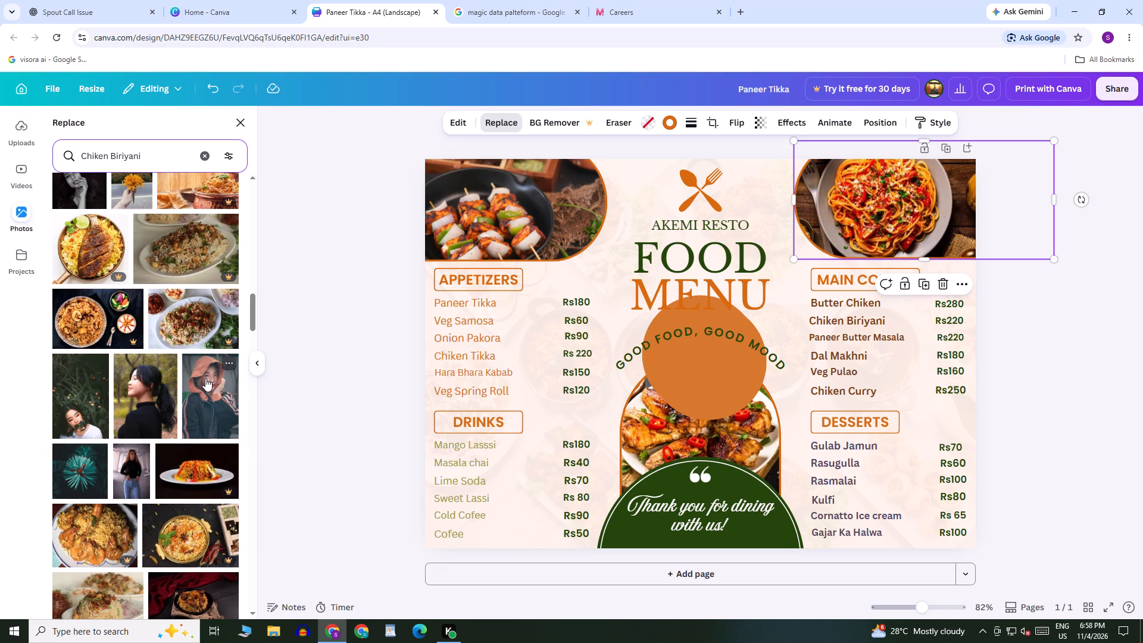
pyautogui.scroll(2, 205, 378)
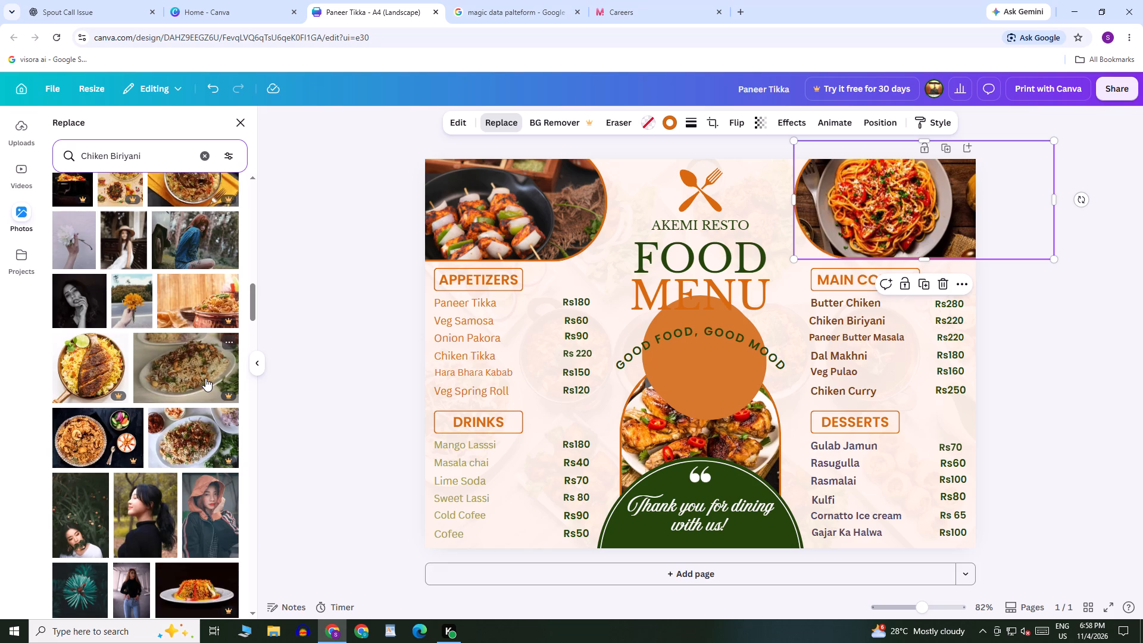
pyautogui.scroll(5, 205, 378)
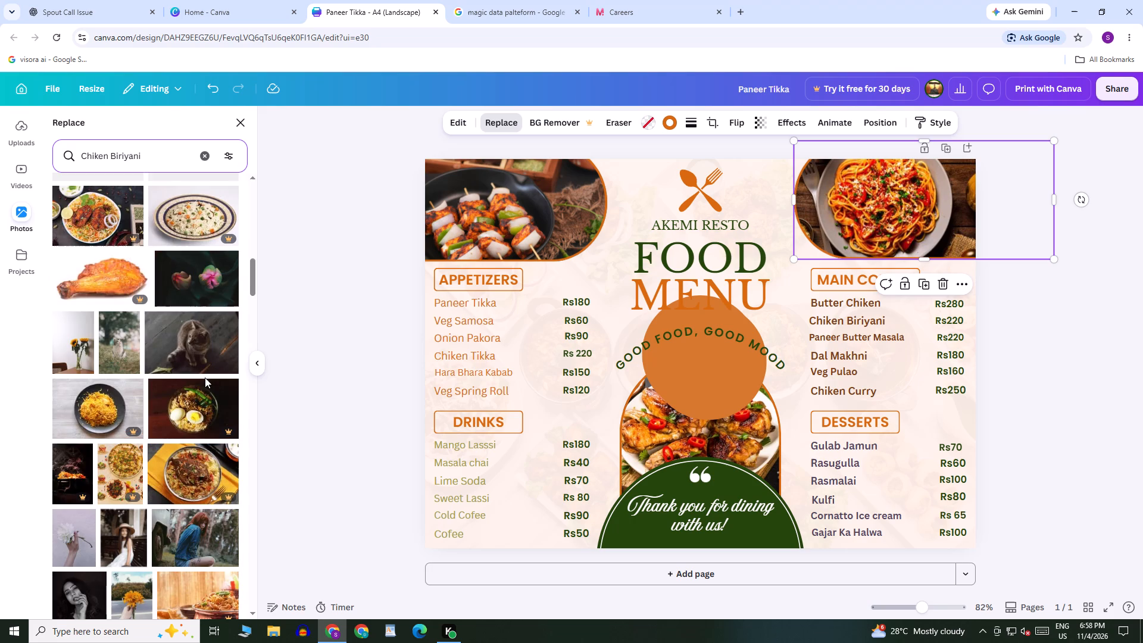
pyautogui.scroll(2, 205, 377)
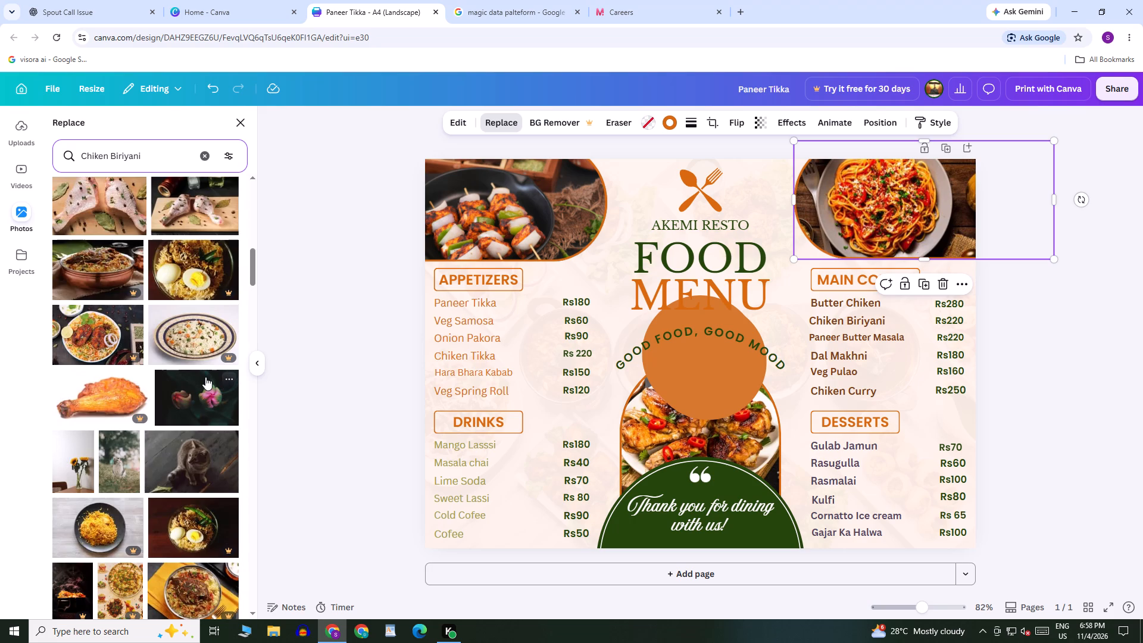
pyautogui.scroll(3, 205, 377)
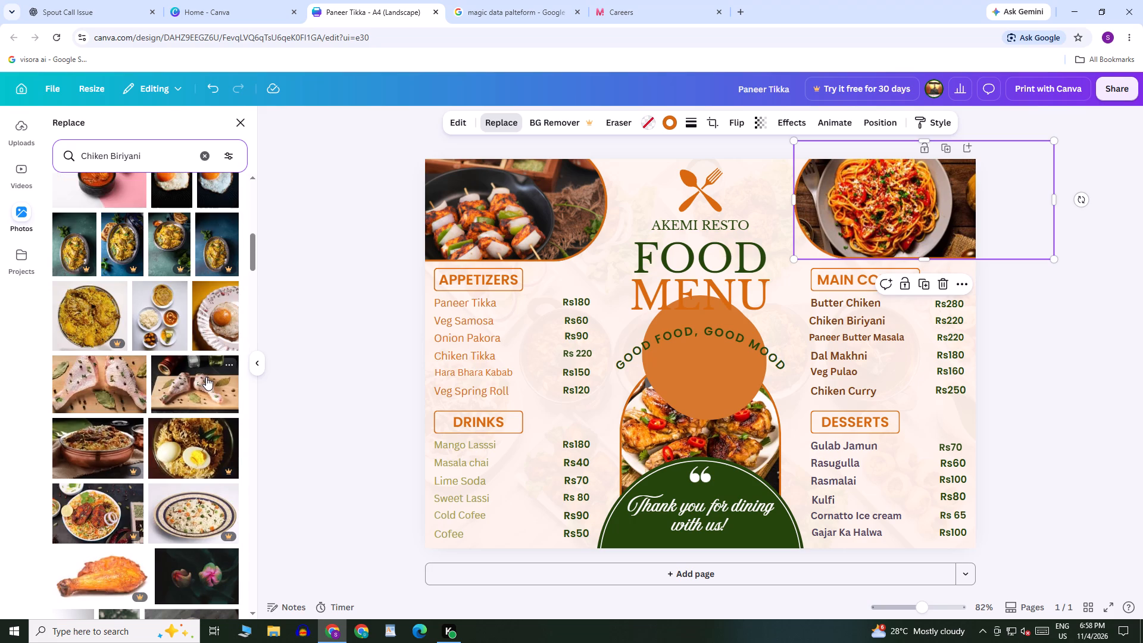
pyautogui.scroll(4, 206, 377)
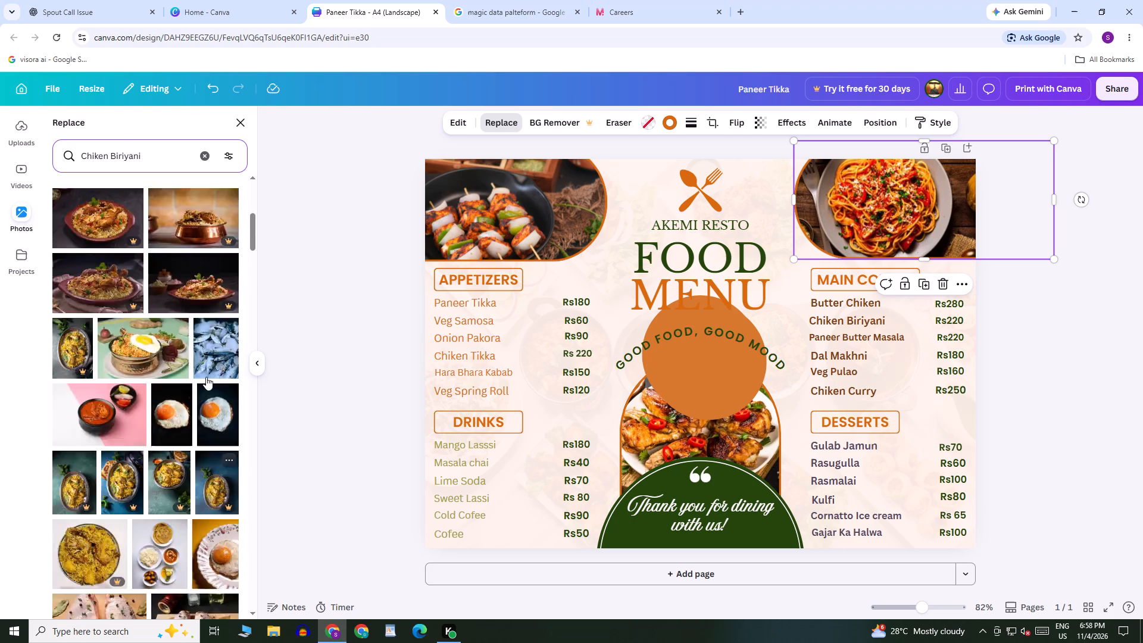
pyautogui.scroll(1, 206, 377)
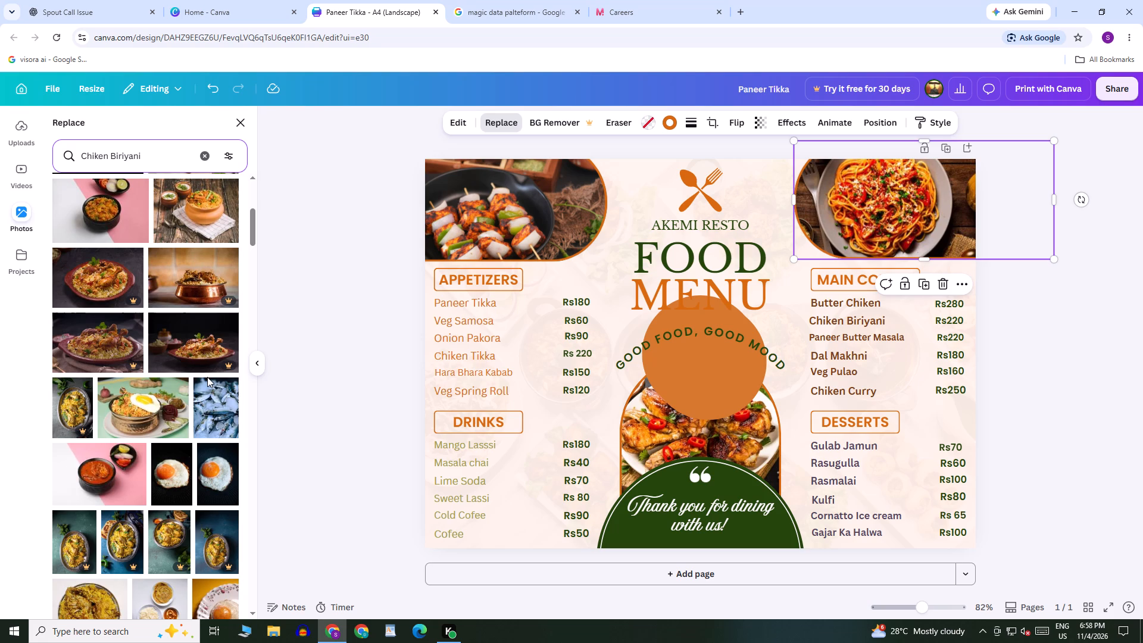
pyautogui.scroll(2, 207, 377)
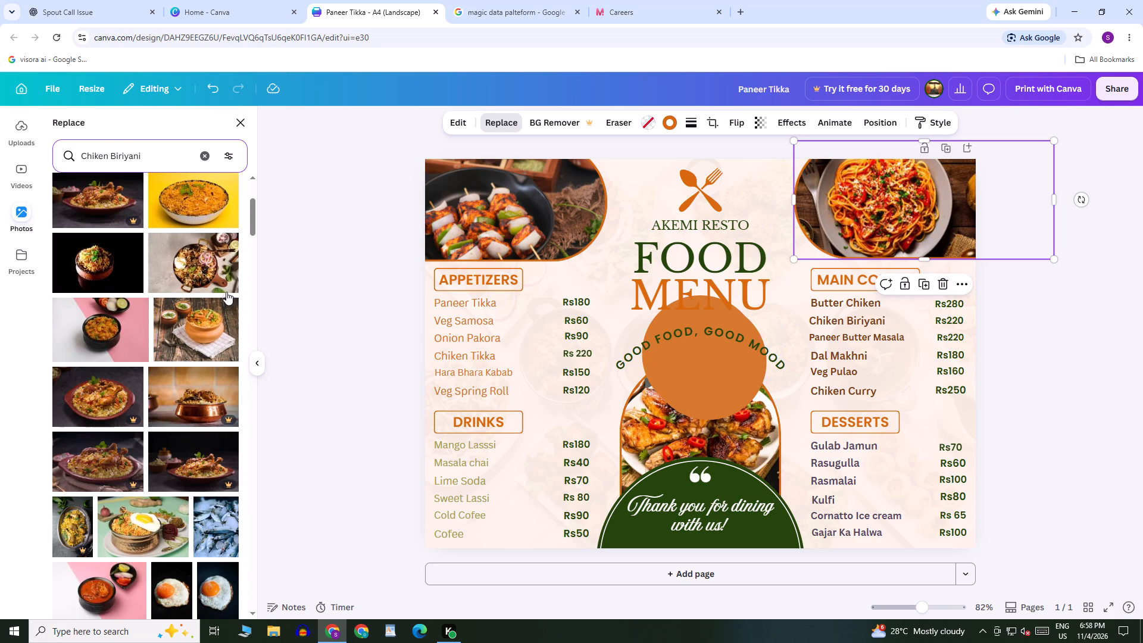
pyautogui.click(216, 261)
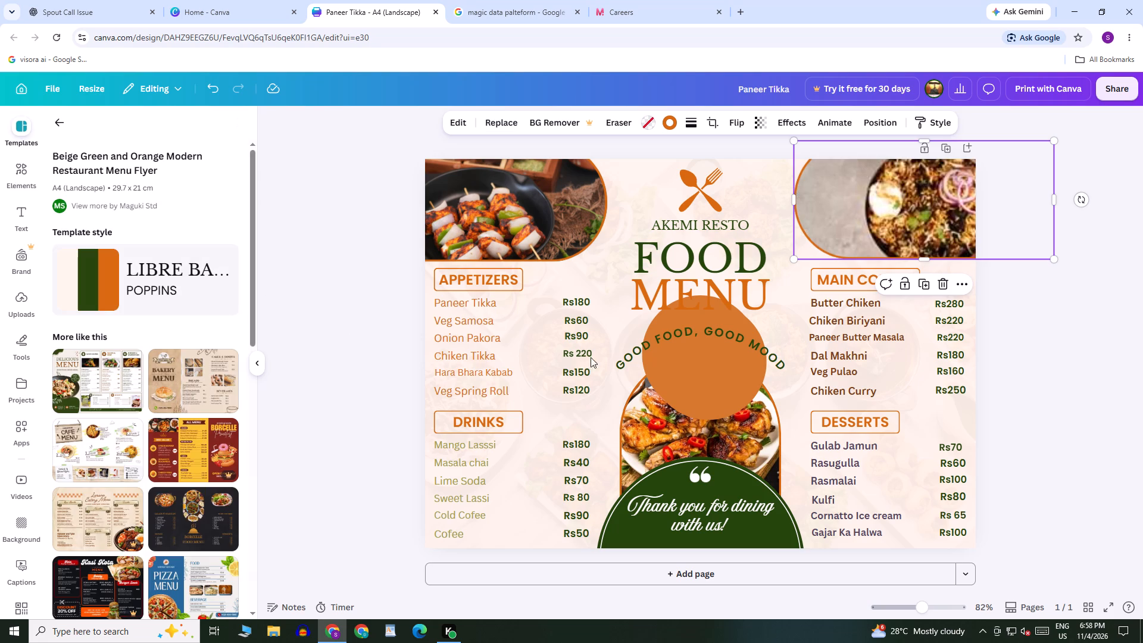
# Move the biryani photo above the main courses left and slightly down so more of the dish shows on the page.
pyautogui.moveTo(915, 224); pyautogui.dragTo(891, 230)
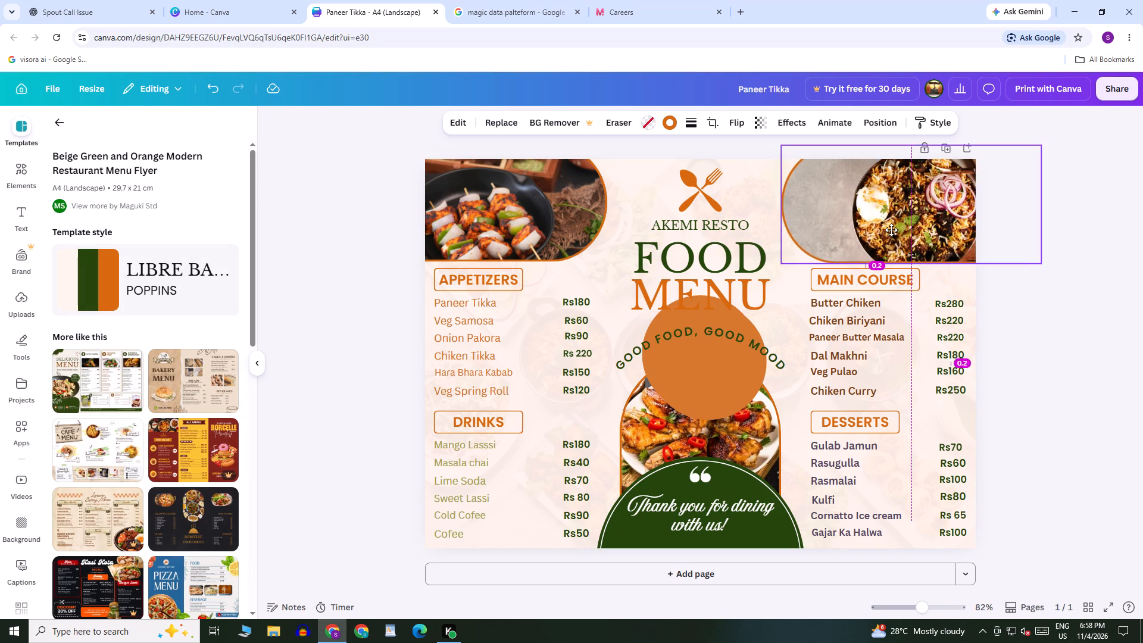
pyautogui.moveTo(891, 230); pyautogui.dragTo(822, 229)
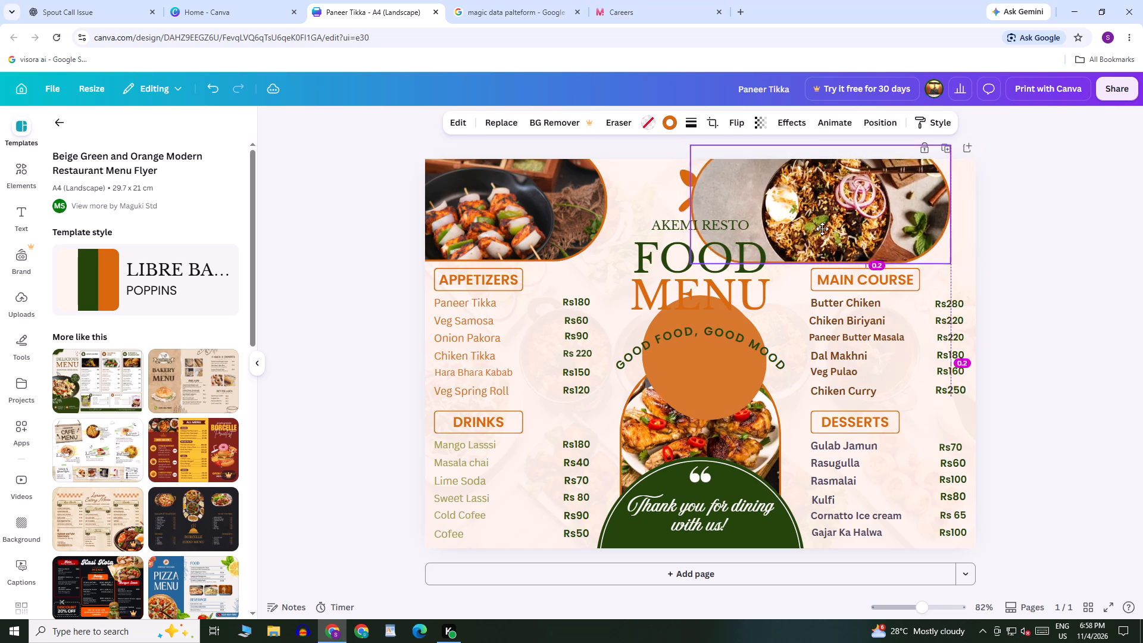
pyautogui.moveTo(822, 229); pyautogui.dragTo(889, 229)
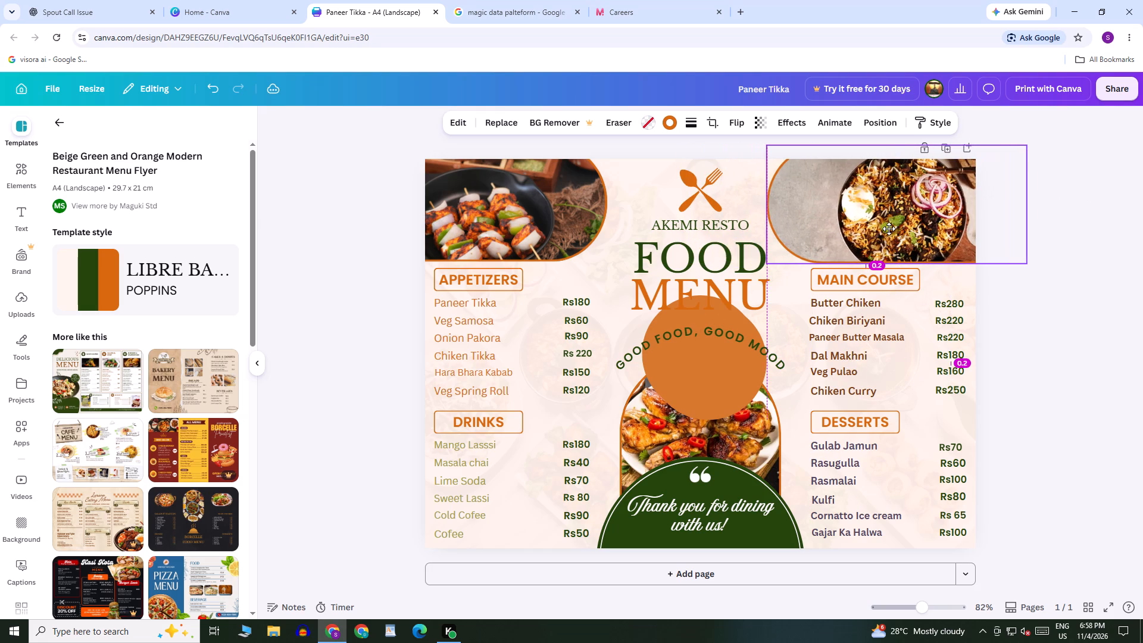
pyautogui.moveTo(889, 229); pyautogui.dragTo(888, 229)
pyautogui.moveTo(888, 229); pyautogui.dragTo(886, 229)
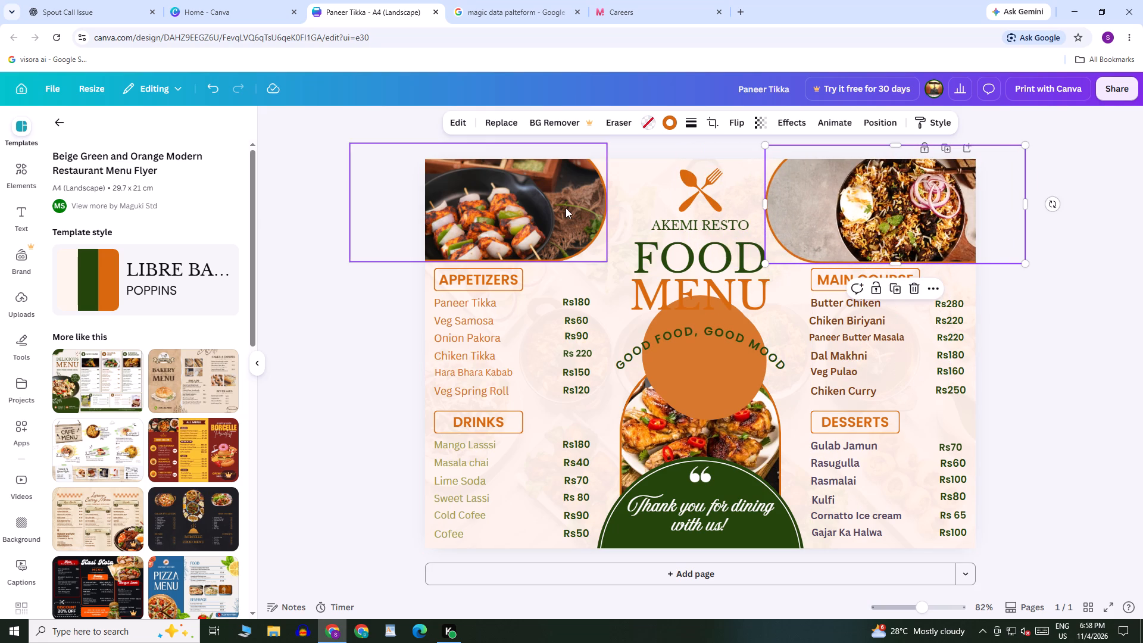
# Move the skewer photo above the appetizers slightly left, away from the central title.
pyautogui.click(566, 208)
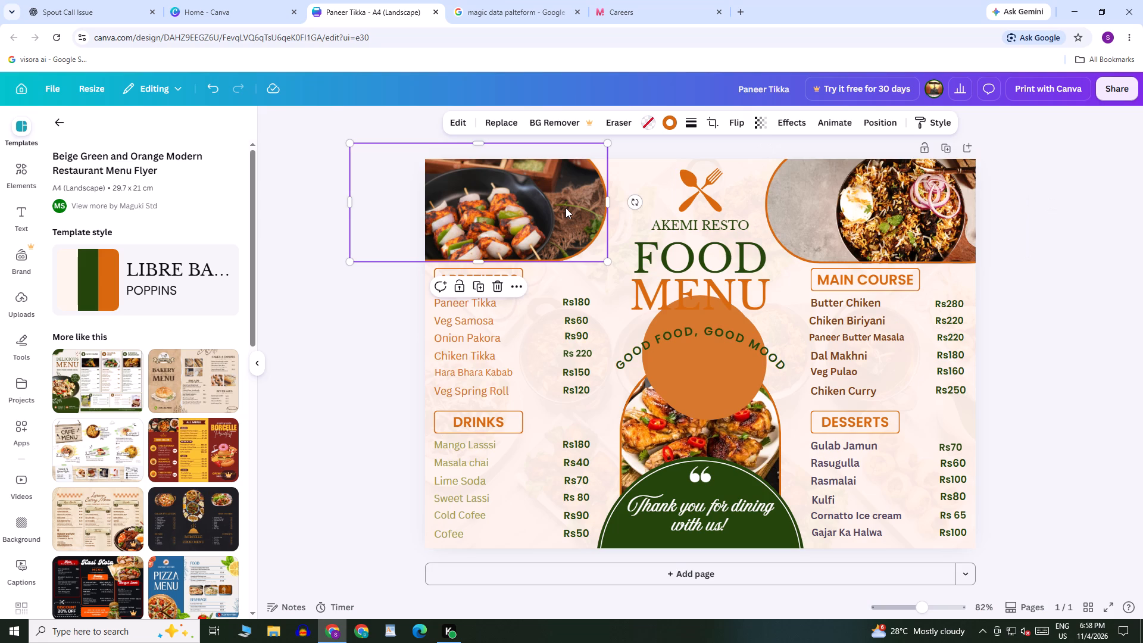
pyautogui.moveTo(566, 208); pyautogui.dragTo(575, 207)
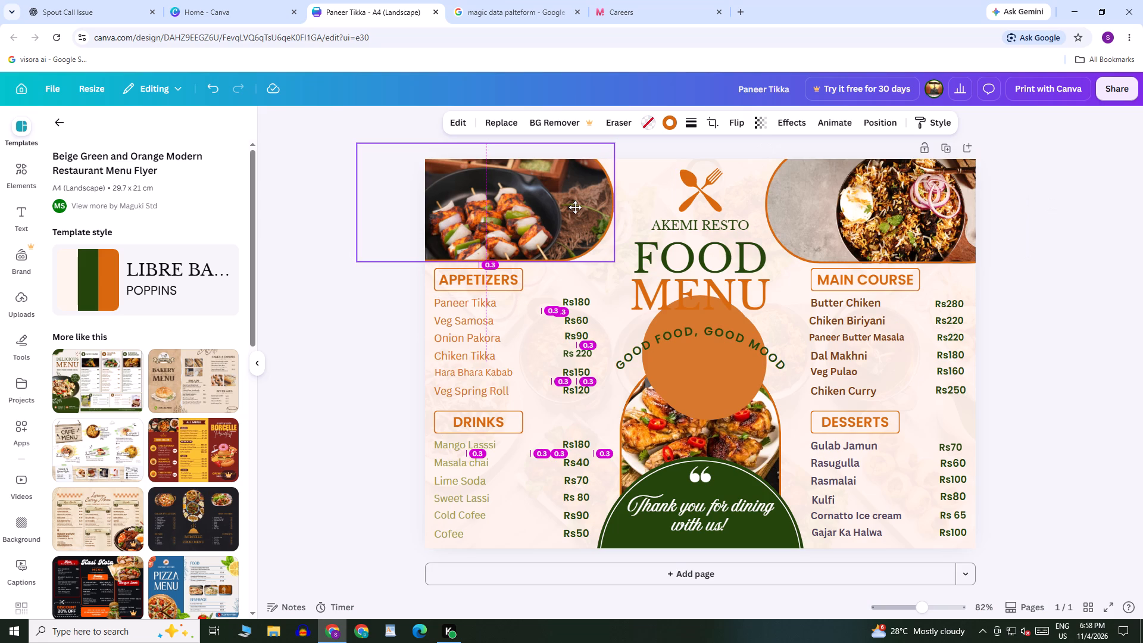
pyautogui.moveTo(575, 207); pyautogui.dragTo(576, 208)
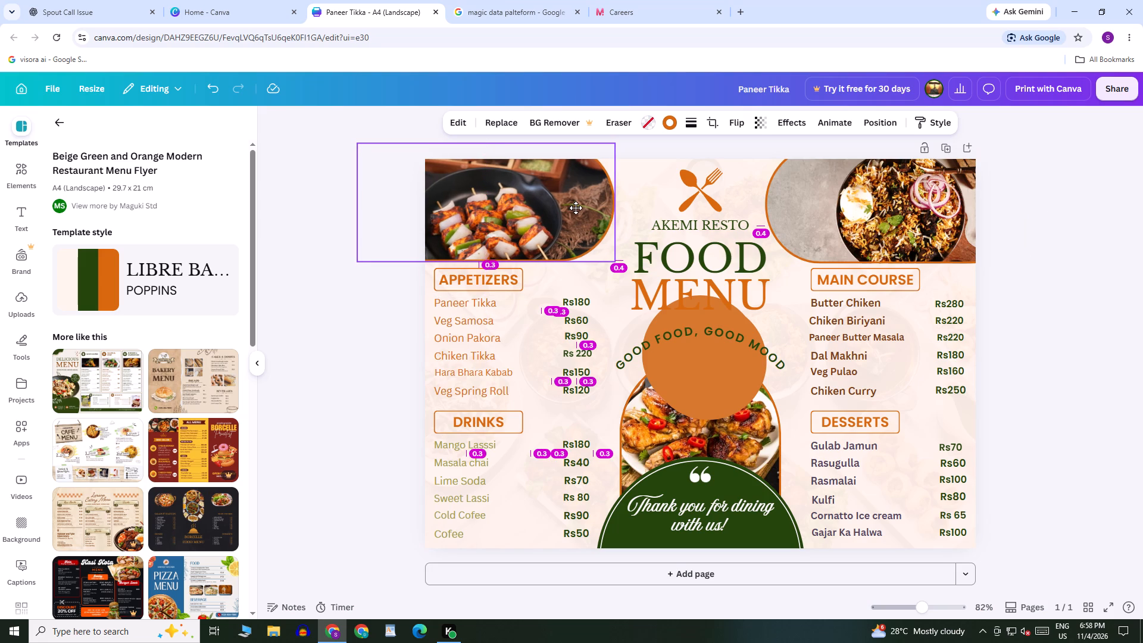
pyautogui.moveTo(576, 208); pyautogui.dragTo(572, 208)
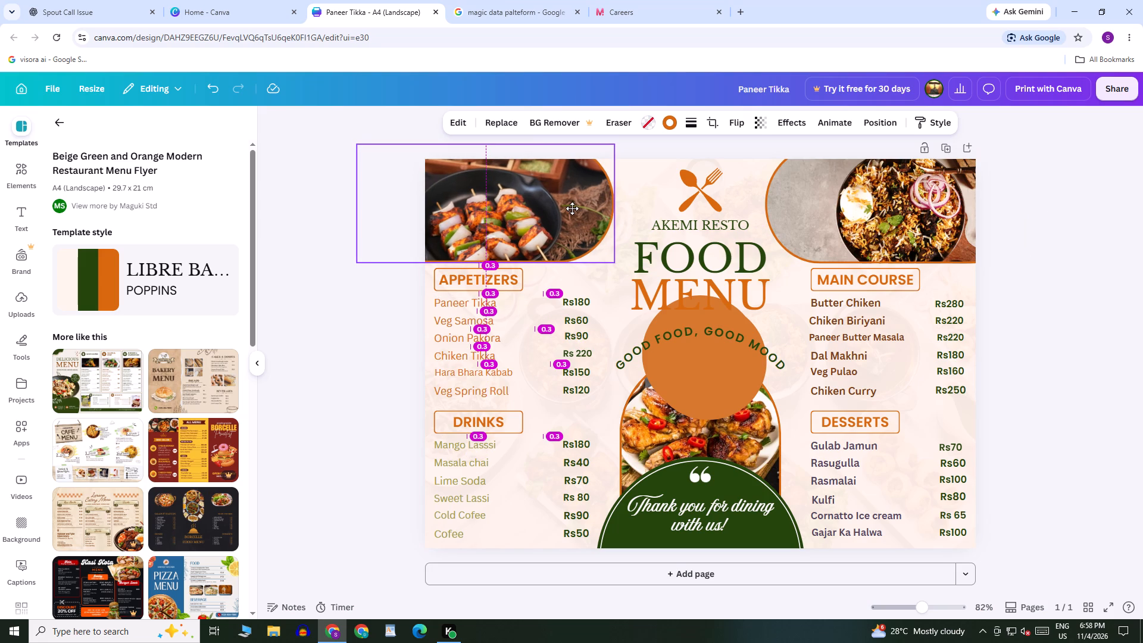
pyautogui.moveTo(572, 208); pyautogui.dragTo(564, 208)
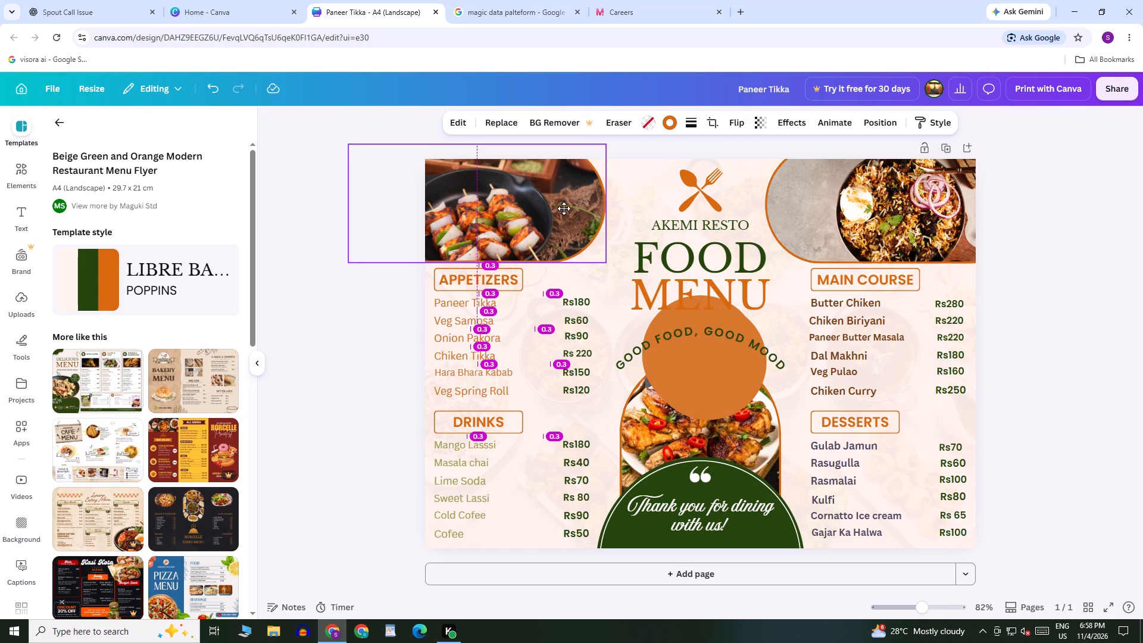
pyautogui.moveTo(564, 208); pyautogui.dragTo(560, 209)
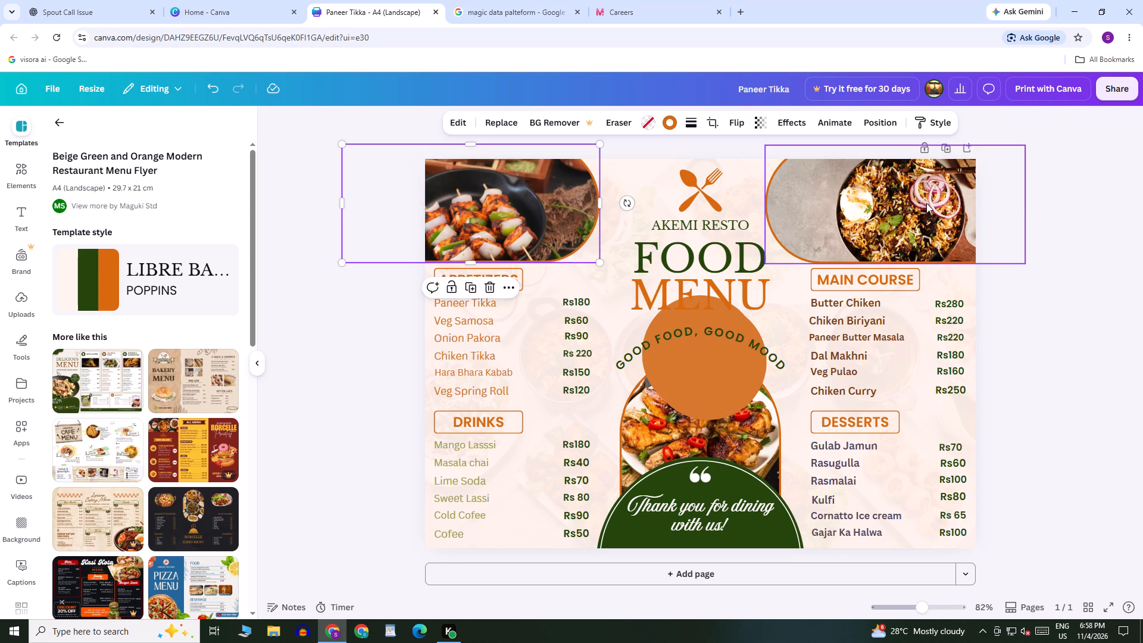
# Move the biryani photo back to the right to balance it with the skewer photo across the page.
pyautogui.moveTo(926, 203); pyautogui.dragTo(944, 202)
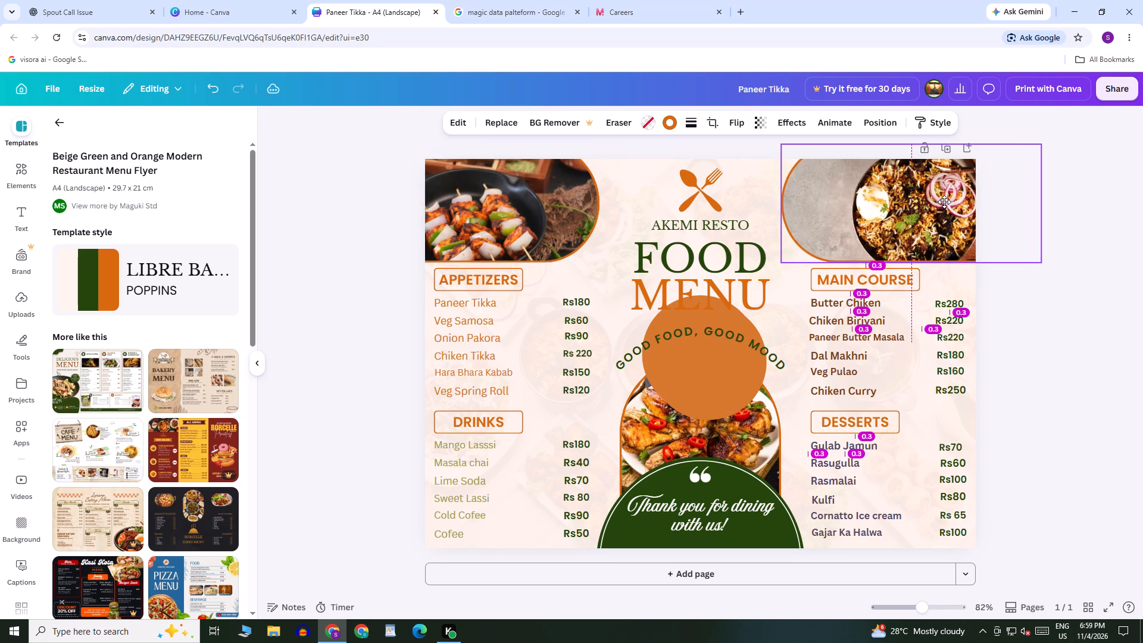
pyautogui.moveTo(944, 202); pyautogui.dragTo(944, 203)
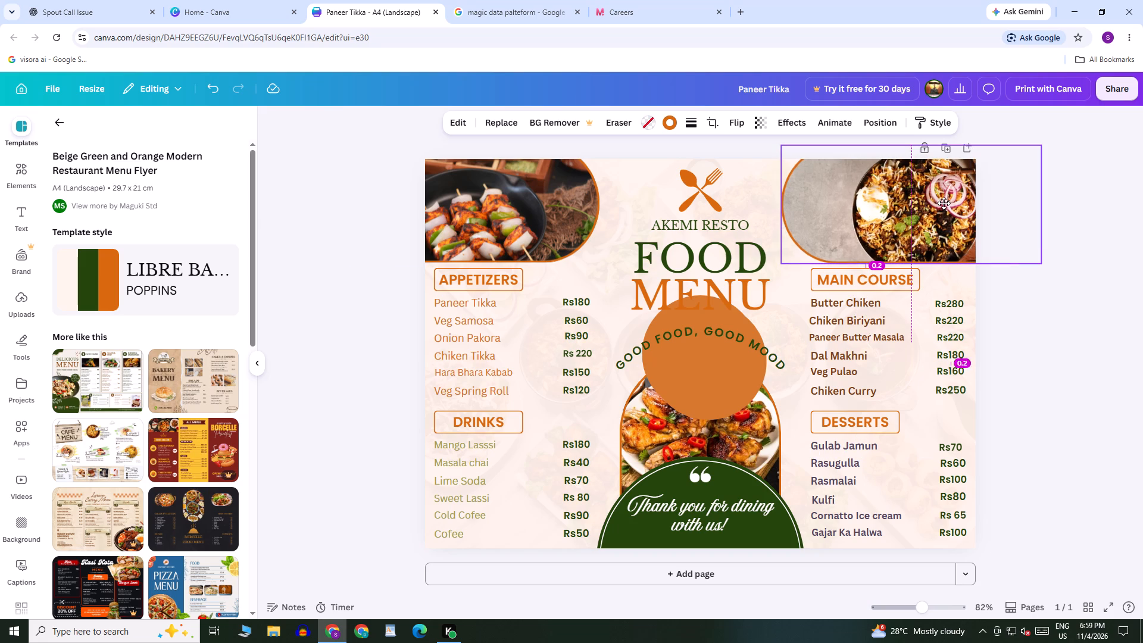
pyautogui.moveTo(944, 203); pyautogui.dragTo(942, 204)
pyautogui.click(1042, 305)
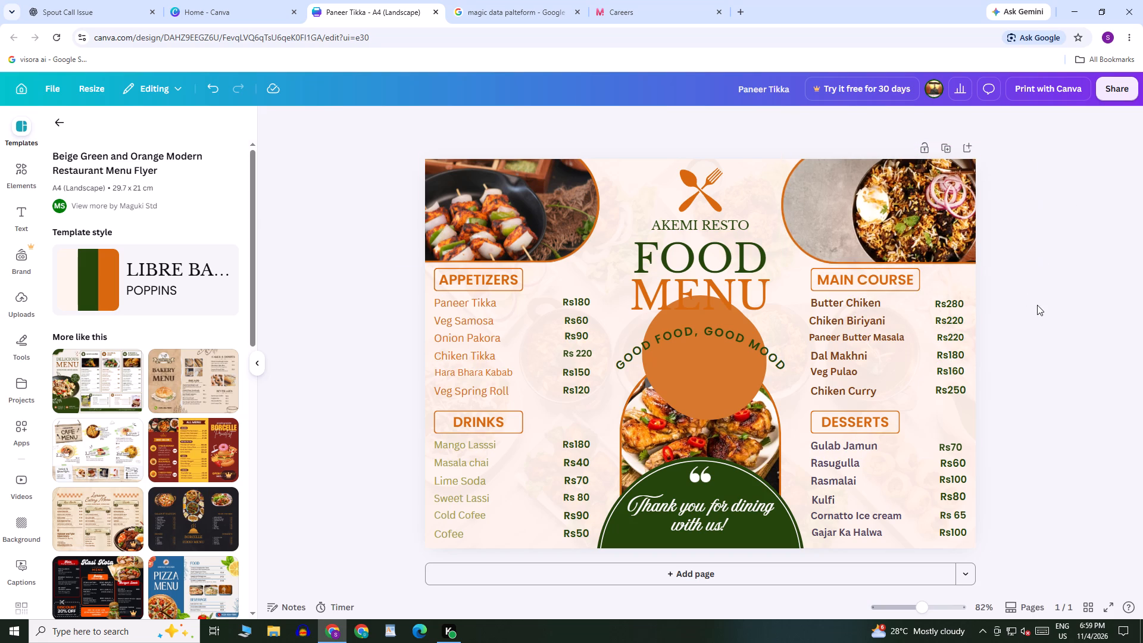
pyautogui.click(1054, 347)
# Replace the main course photo with the clay-pot biryani on a black background and move it slightly right.
pyautogui.click(899, 222)
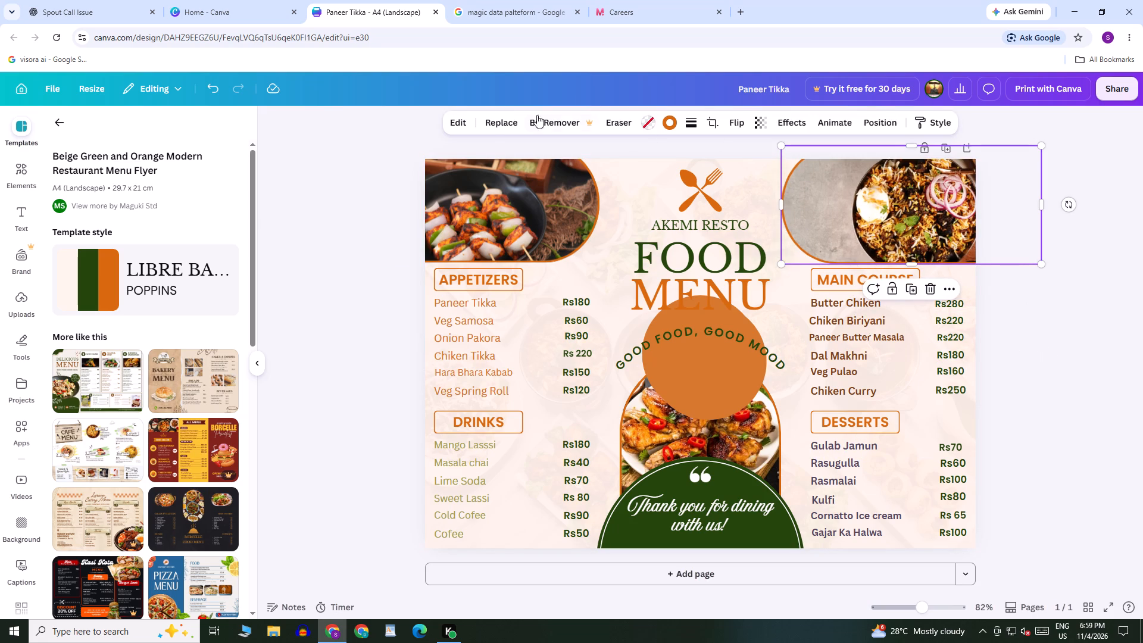
pyautogui.click(496, 123)
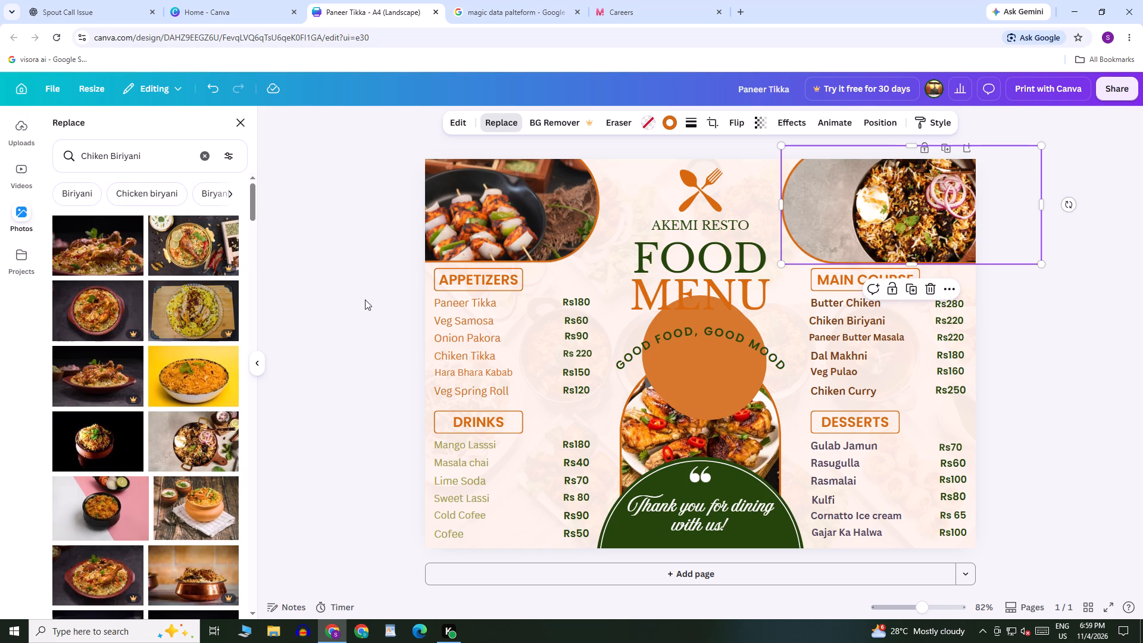
pyautogui.click(115, 429)
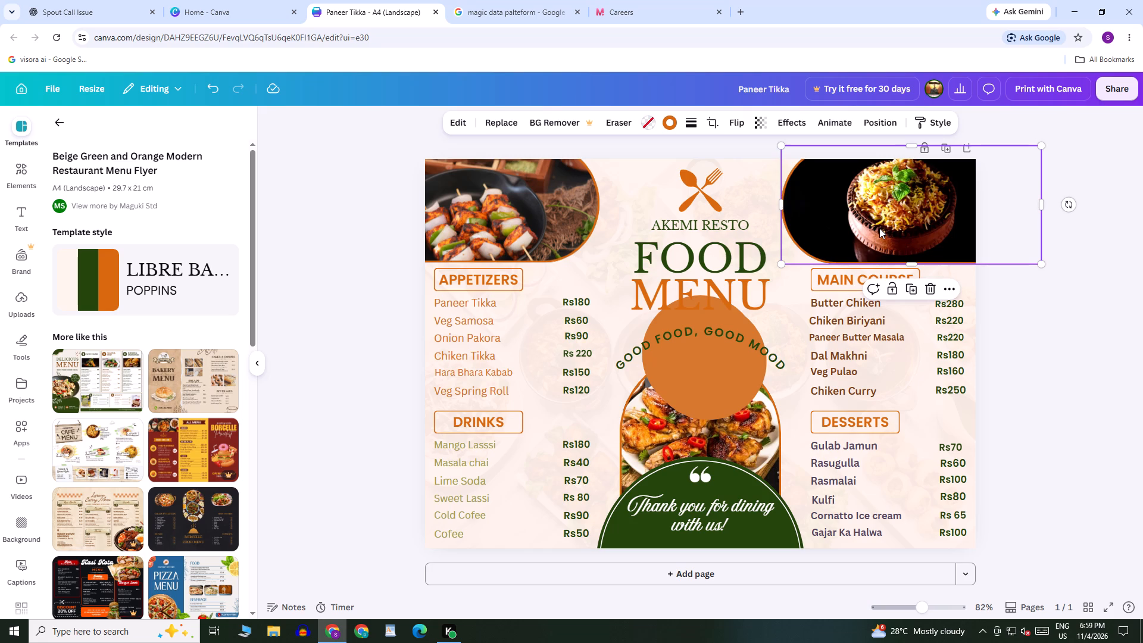
pyautogui.moveTo(879, 228); pyautogui.dragTo(889, 229)
pyautogui.click(1085, 321)
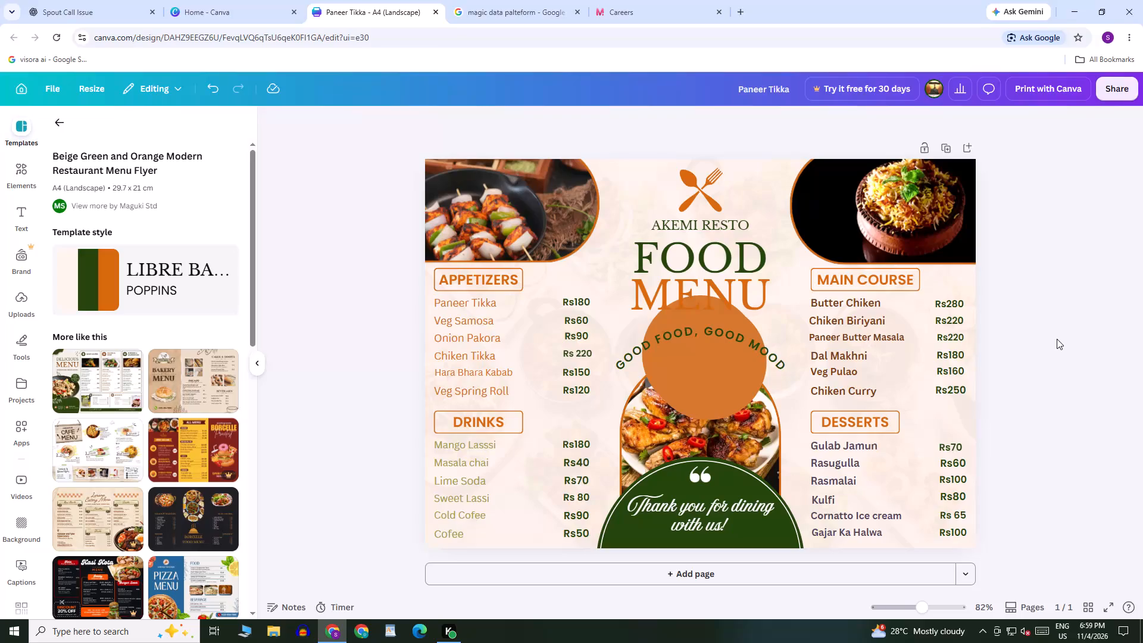
# Replace the restaurant name AKEMI RESTO above the FOOD MENU title with Royal Spice.
pyautogui.click(729, 232)
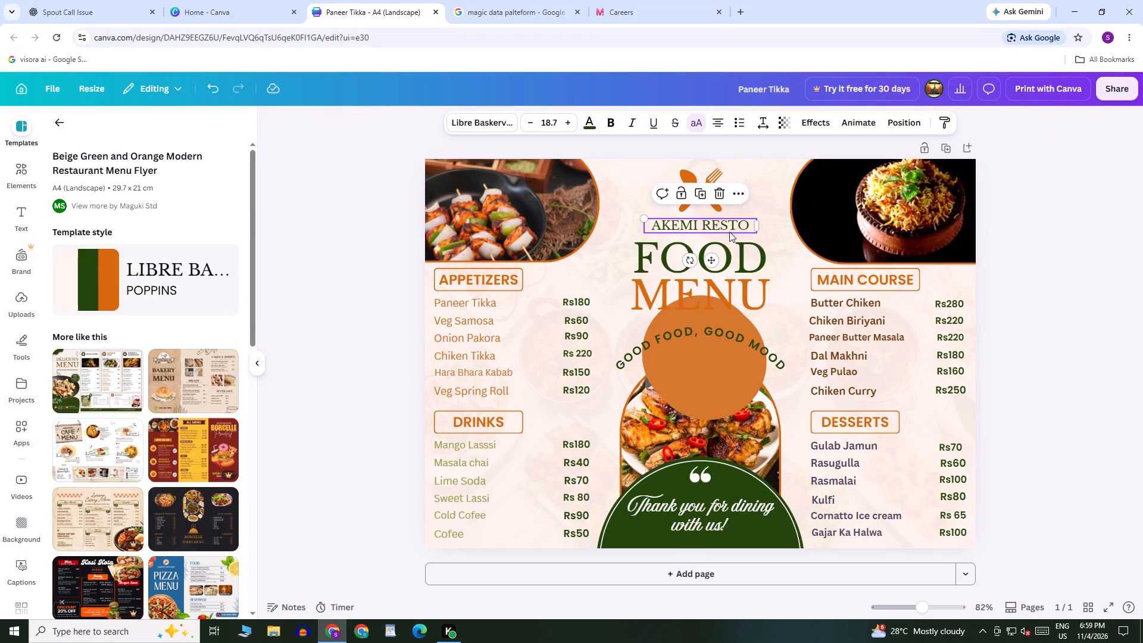
pyautogui.doubleClick(748, 225)
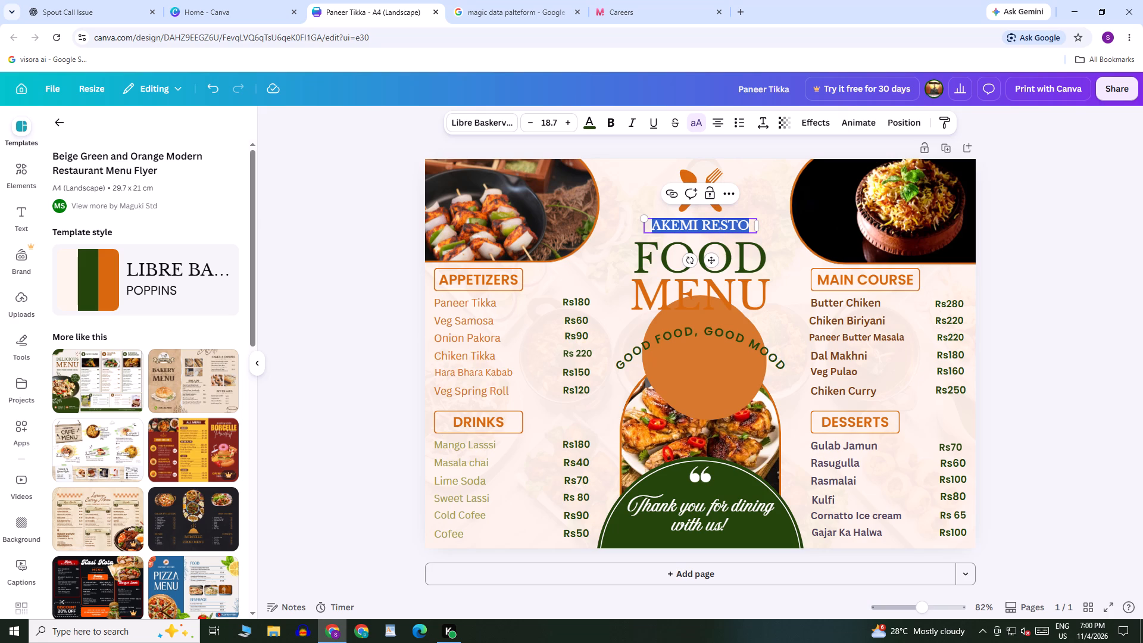
pyautogui.press('BackSpace')
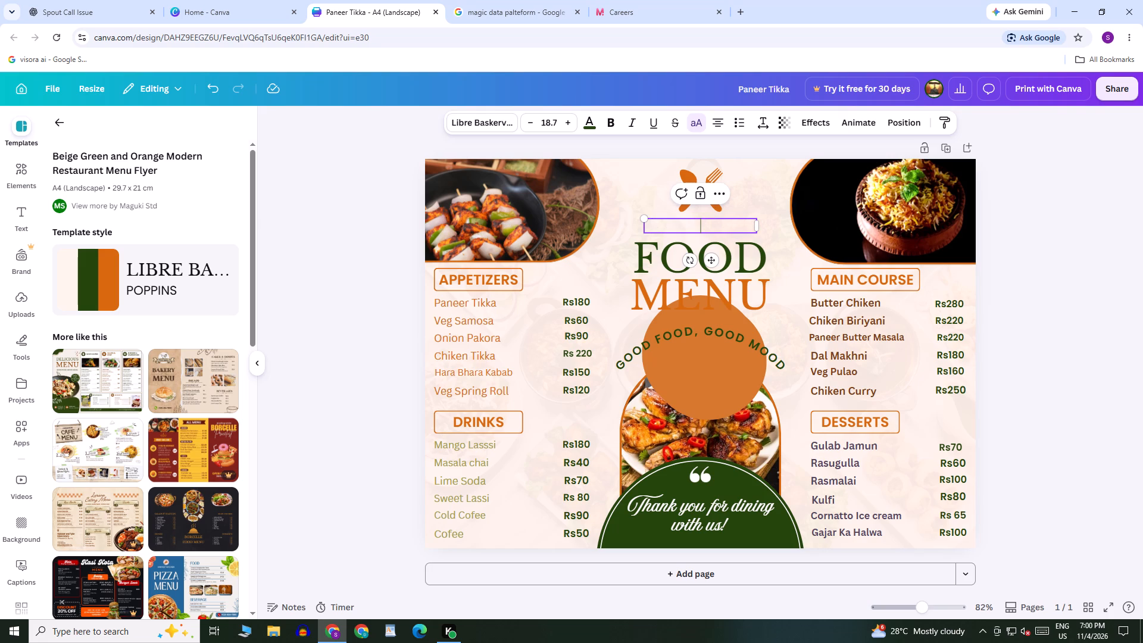
pyautogui.hotkey('shift', 'r')
pyautogui.write('oyal')
pyautogui.press('space')
pyautogui.write('Spi')
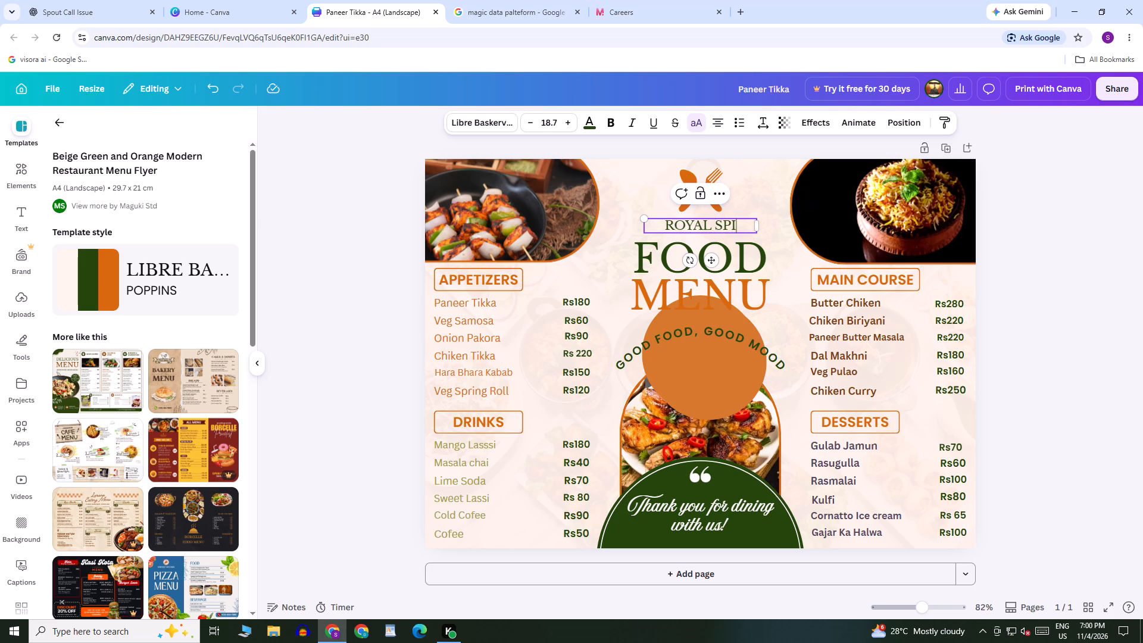
pyautogui.write('ce')
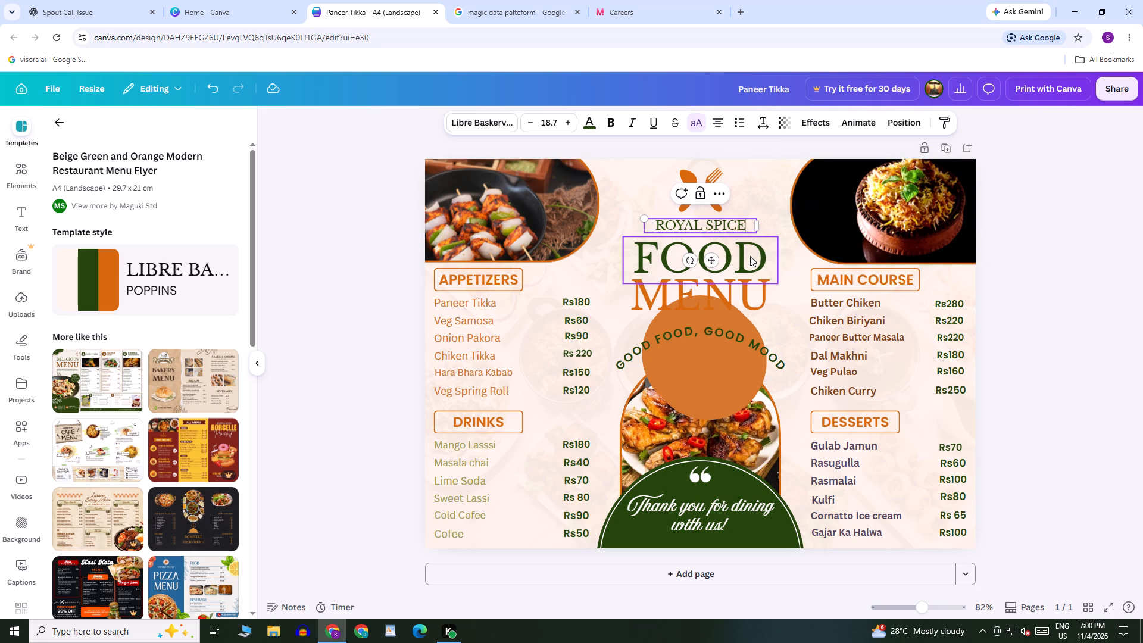
pyautogui.click(753, 202)
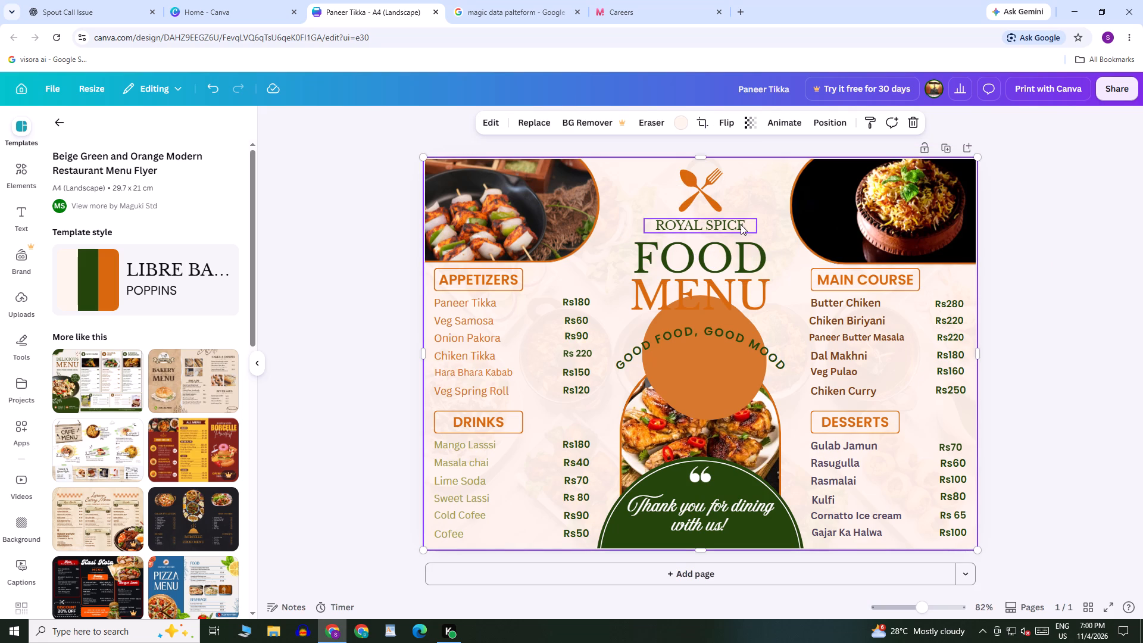
# Search the uploaded images for a replacement for the cutlery icon, trying "Resturent Logo" and "Dinner Logo", and clear the search.
pyautogui.click(698, 189)
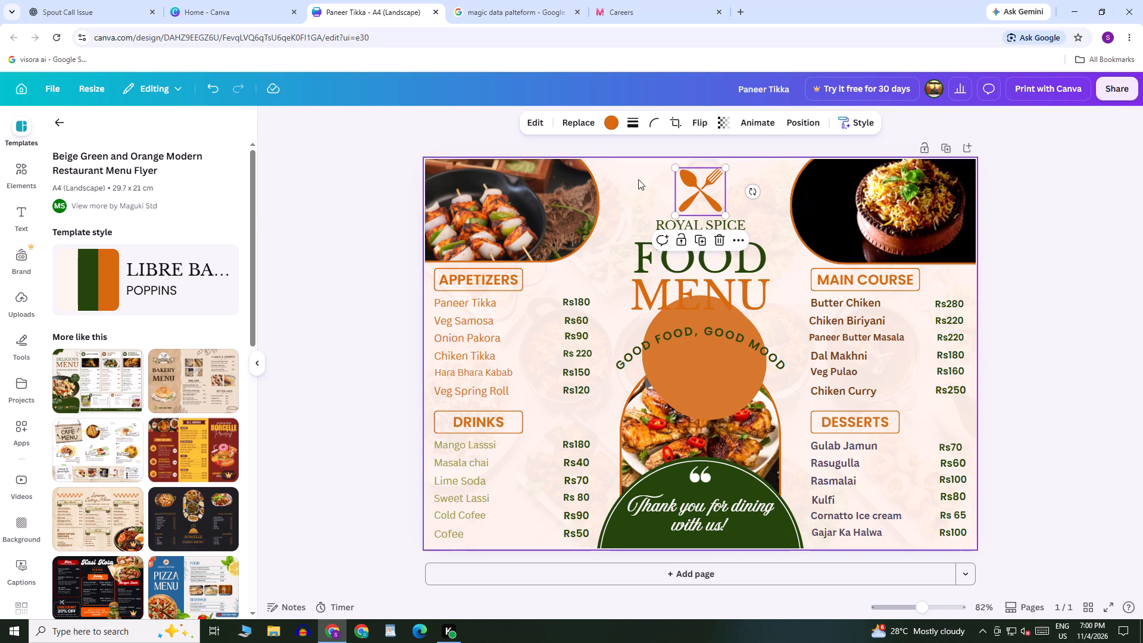
pyautogui.click(566, 124)
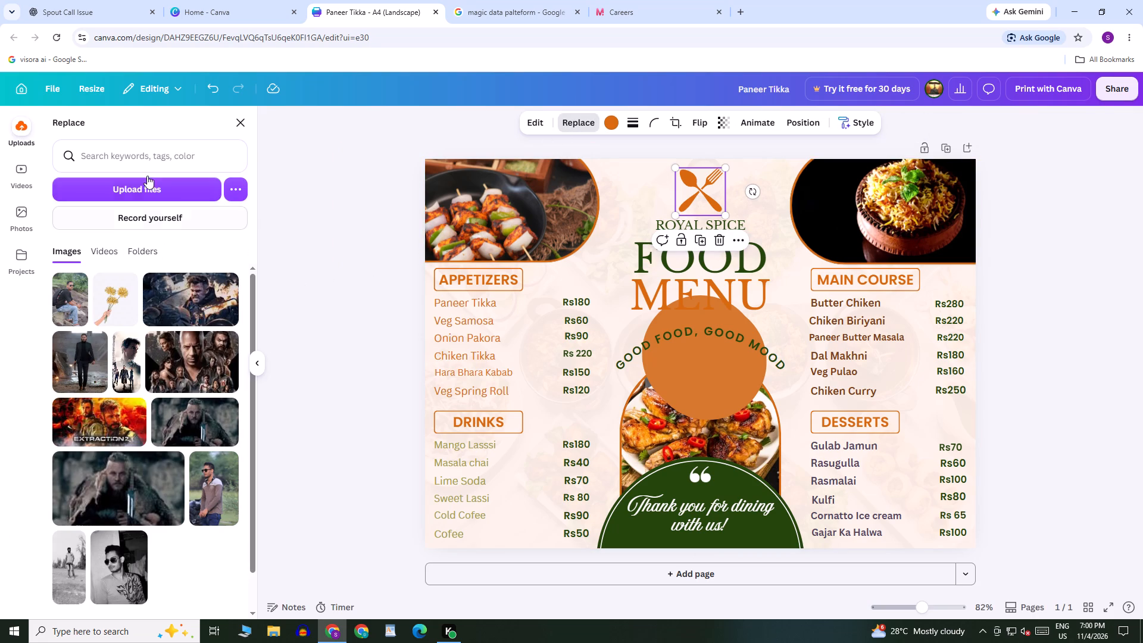
pyautogui.click(146, 155)
pyautogui.write('Resturent')
pyautogui.press('space')
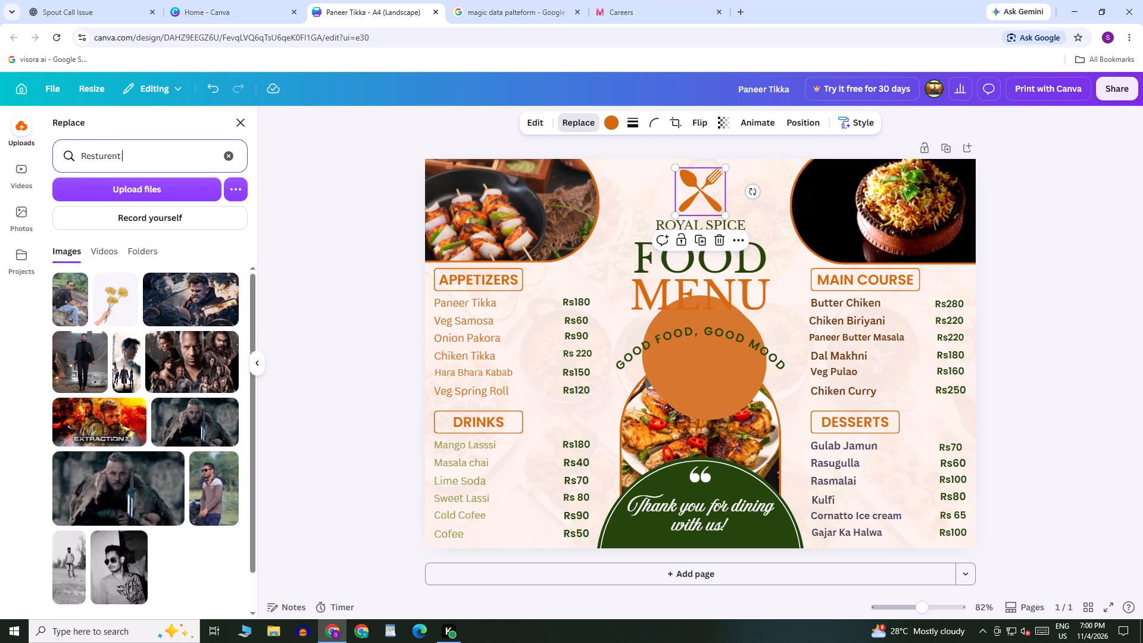
pyautogui.write('Logo')
pyautogui.press('Return')
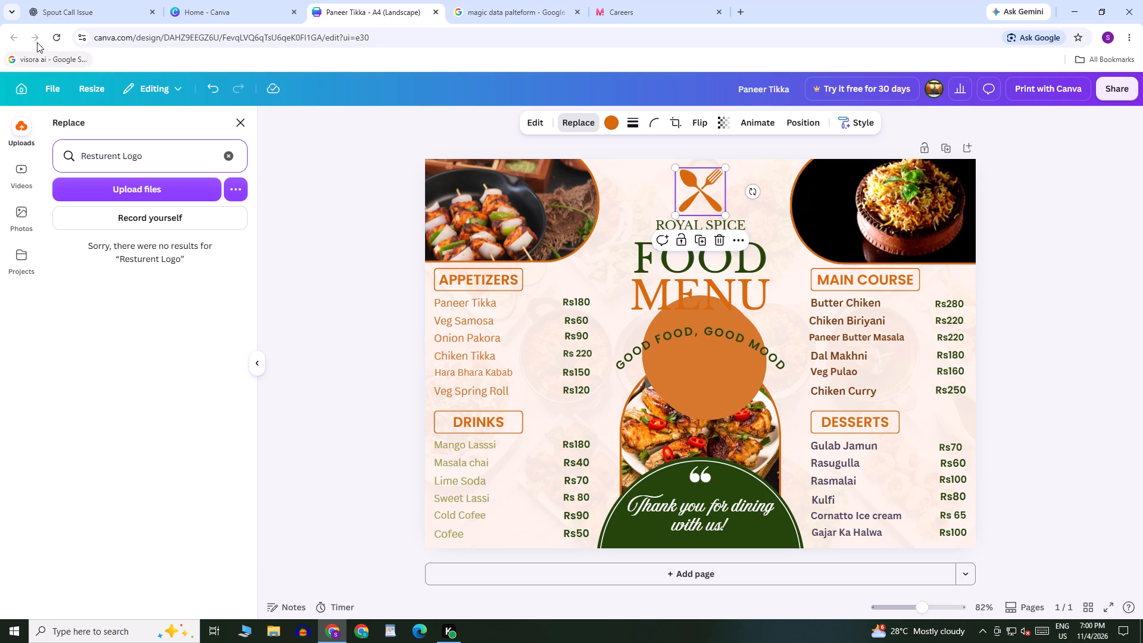
pyautogui.moveTo(154, 157); pyautogui.dragTo(54, 157)
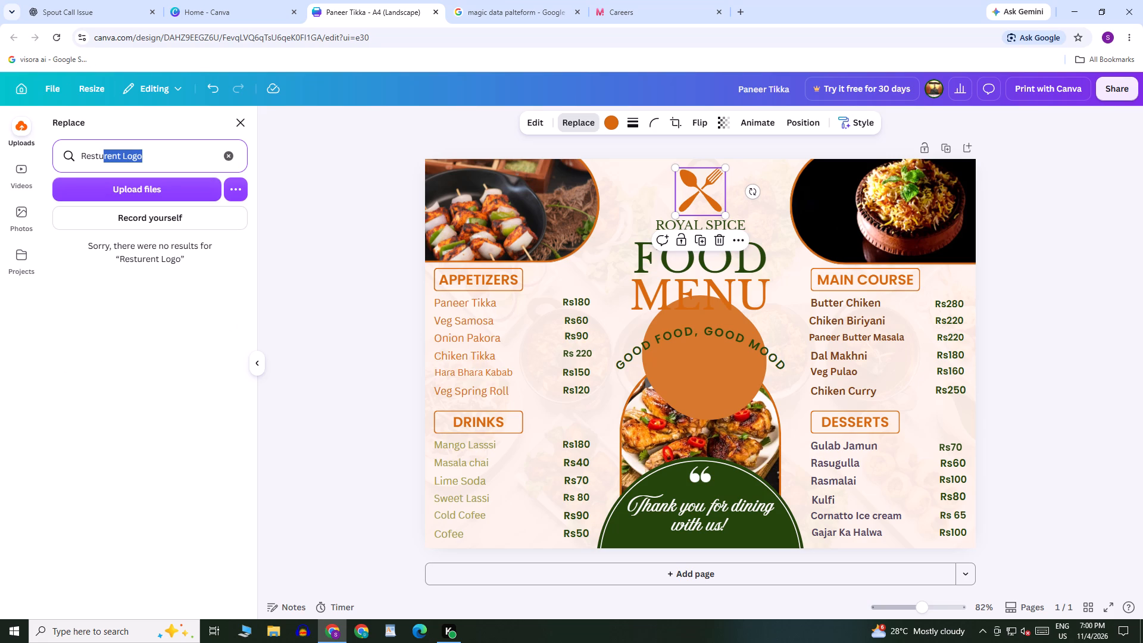
pyautogui.press('BackSpace')
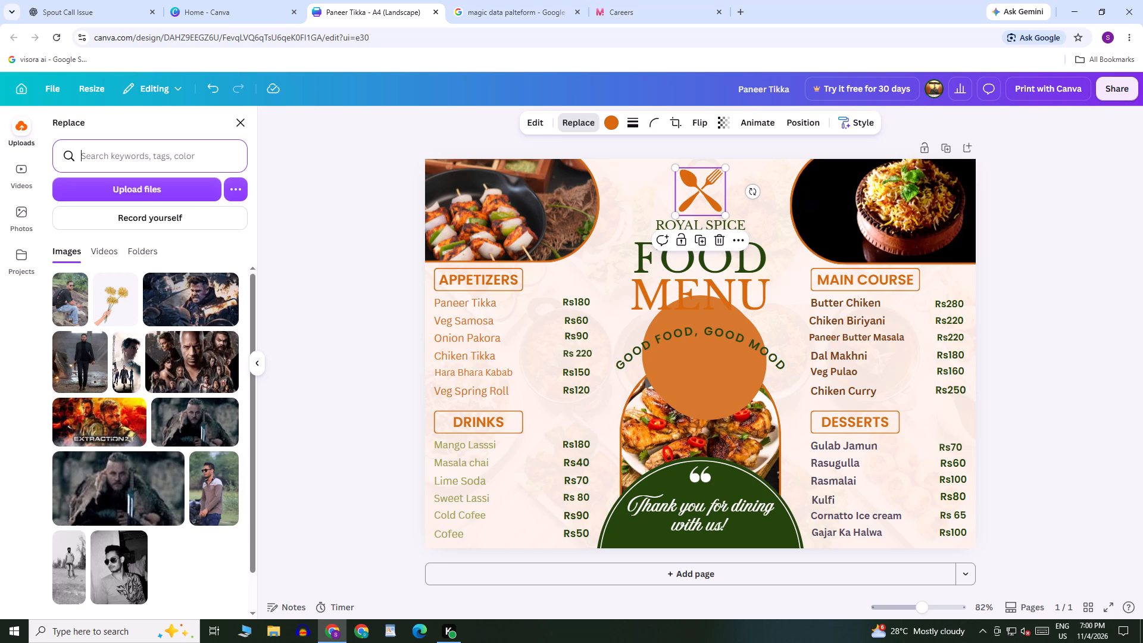
pyautogui.write('Dinner Logo')
pyautogui.press('Return')
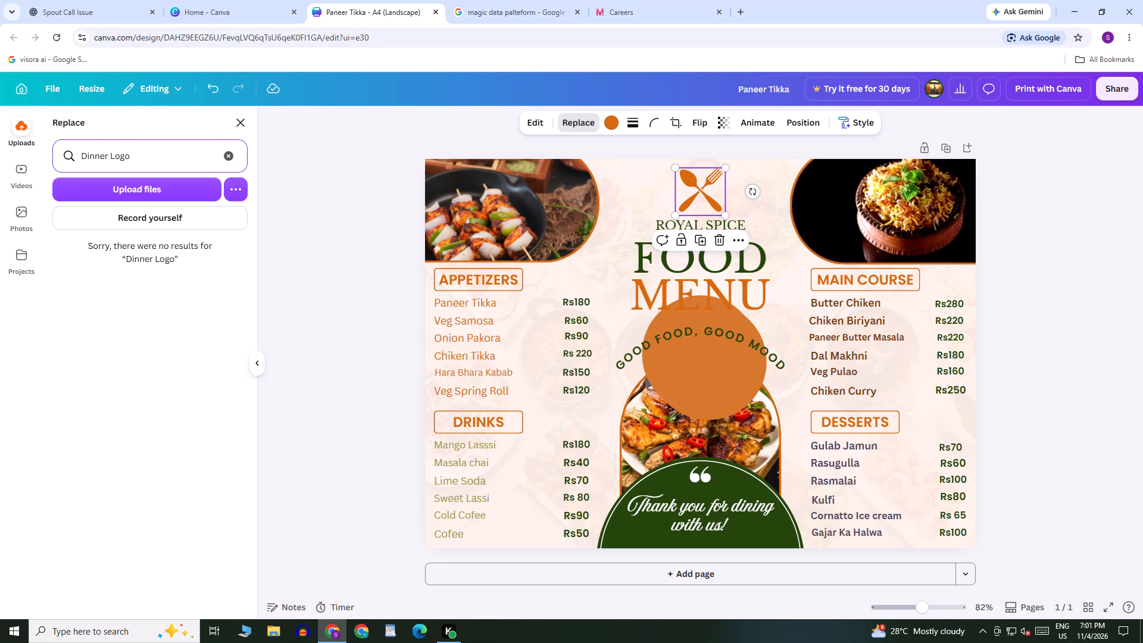
pyautogui.press('BackSpace')
pyautogui.press('BackSpace')
pyautogui.press('BackSpace')
pyautogui.press('BackSpace')
pyautogui.press('BackSpace')
pyautogui.press('BackSpace')
pyautogui.press('BackSpace')
pyautogui.press('BackSpace')
pyautogui.press('BackSpace')
pyautogui.press('BackSpace')
pyautogui.press('BackSpace')
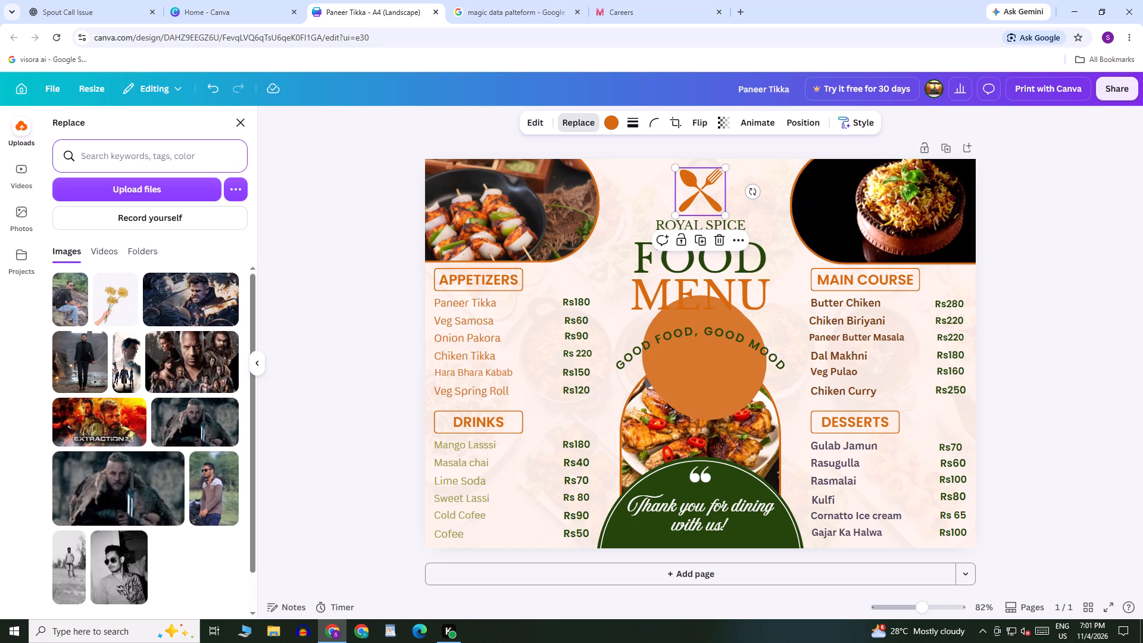
# Look through the image editing tools, style matches, filters and shadows available for the cutlery icon.
pyautogui.click(544, 130)
pyautogui.scroll(-2, 161, 414)
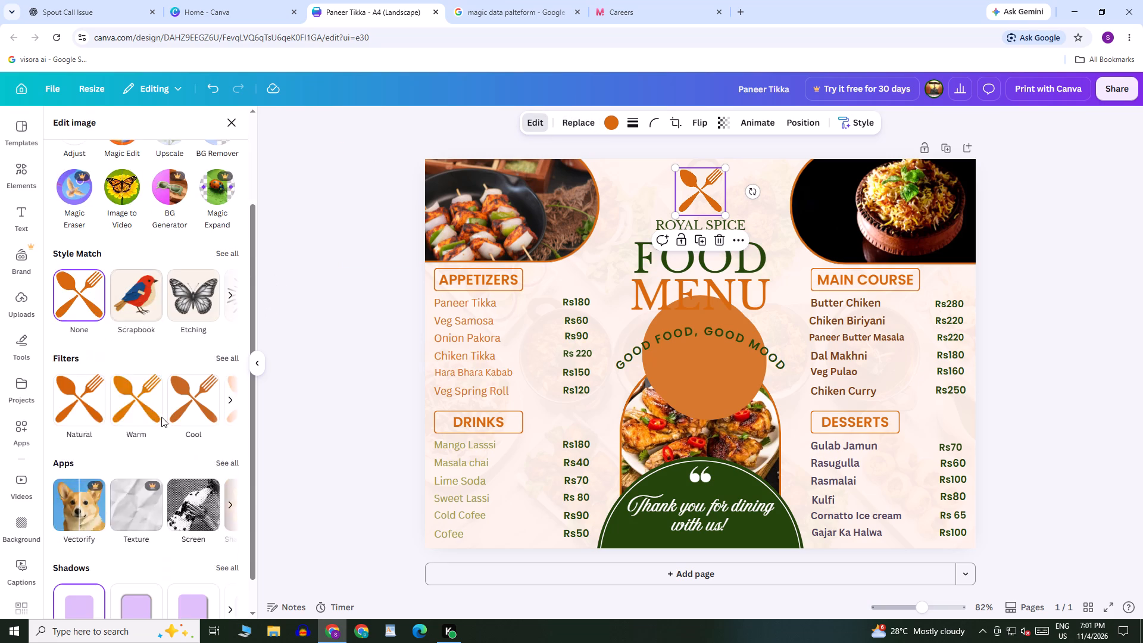
pyautogui.scroll(5, 161, 417)
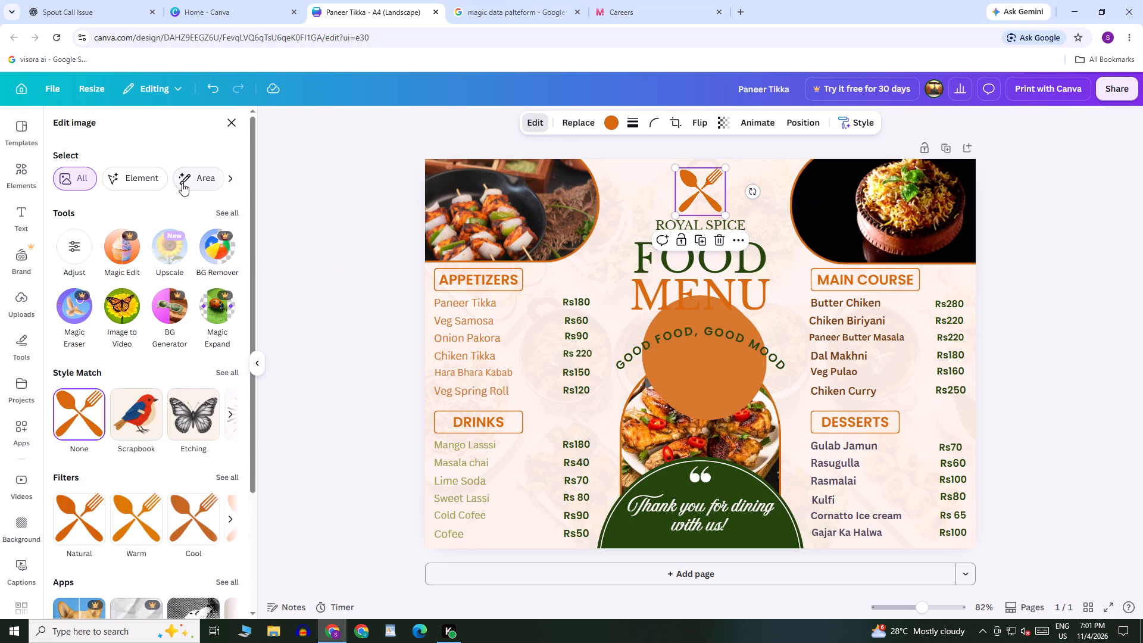
pyautogui.scroll(-3, 208, 494)
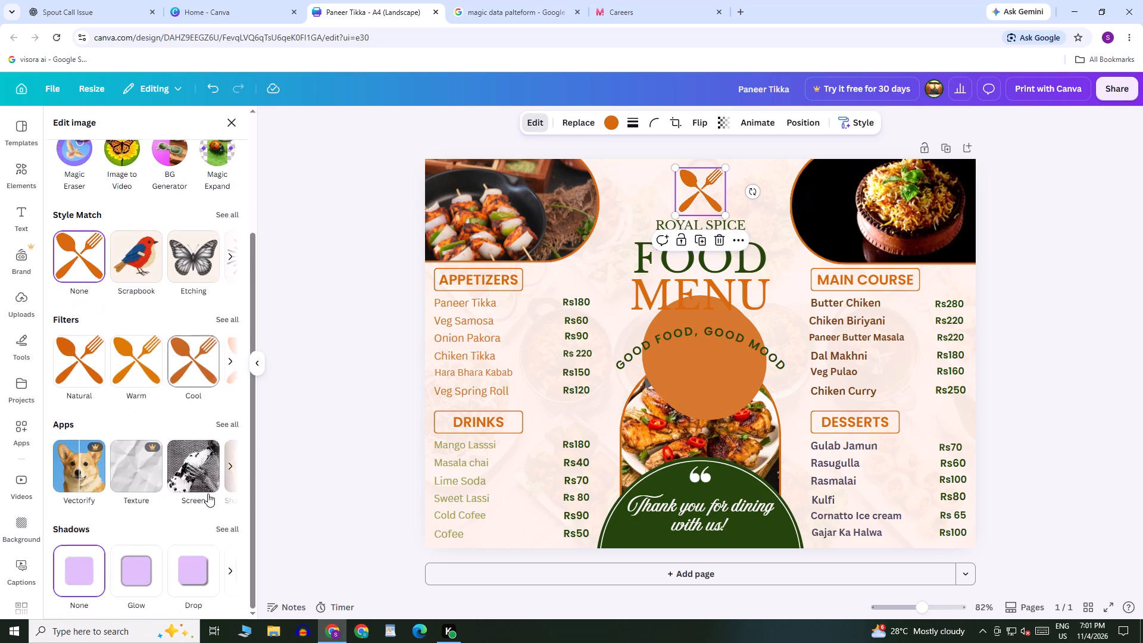
pyautogui.scroll(-6, 208, 494)
pyautogui.scroll(10, 206, 492)
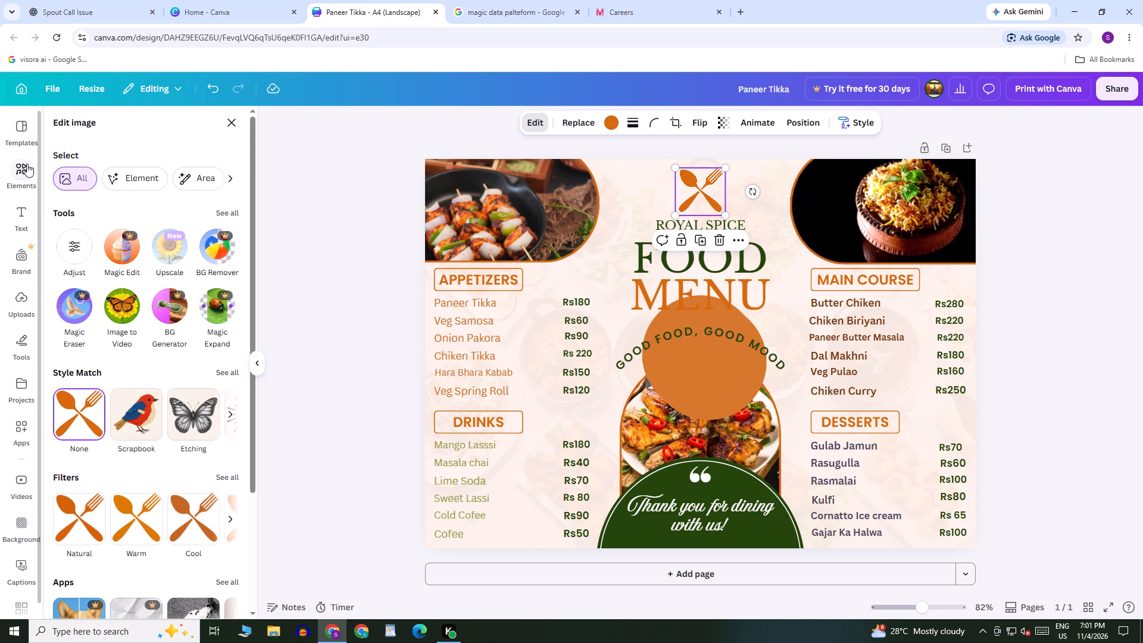
pyautogui.click(27, 139)
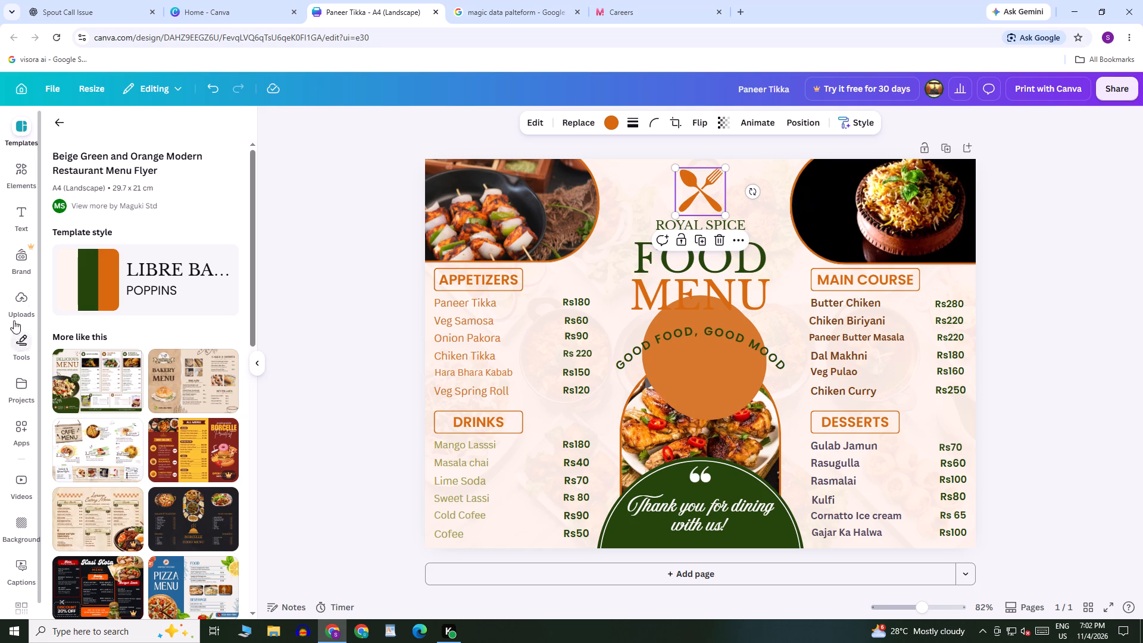
# Search the elements library for "Resturent Logo" and show the full set of graphics results.
pyautogui.click(14, 179)
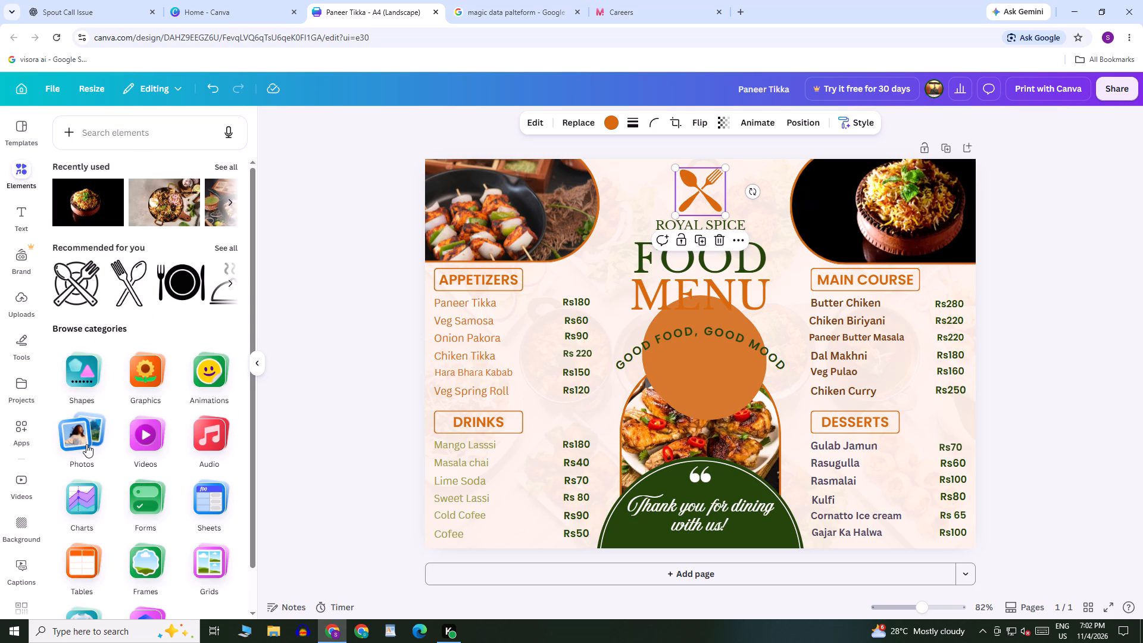
pyautogui.click(137, 125)
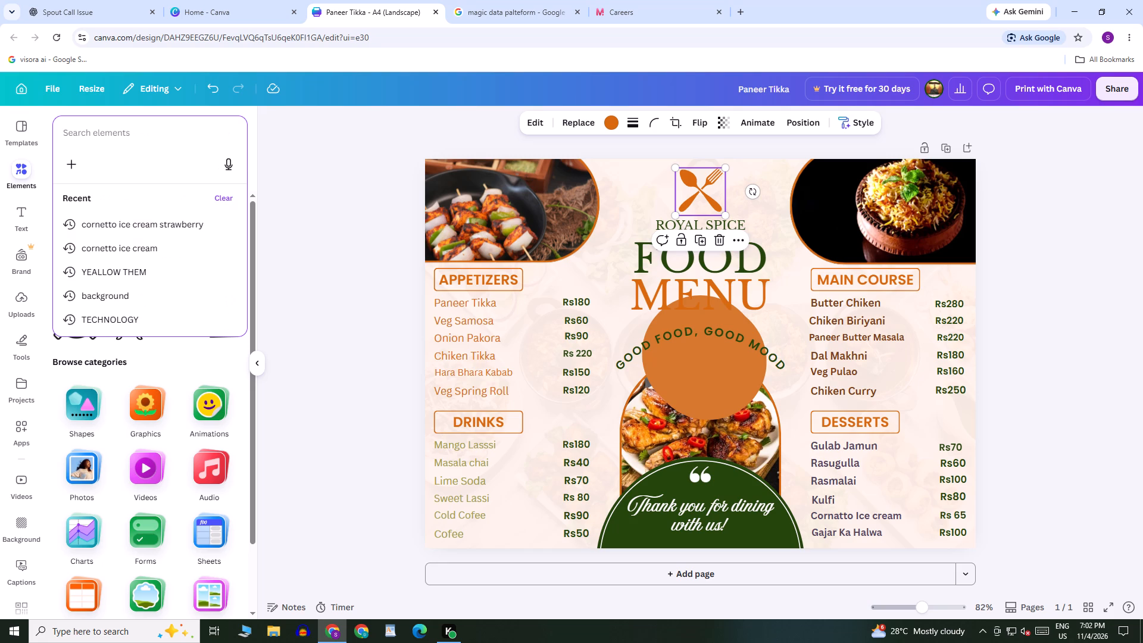
pyautogui.write('Resturent')
pyautogui.press('space')
pyautogui.write('Logo')
pyautogui.press('Return')
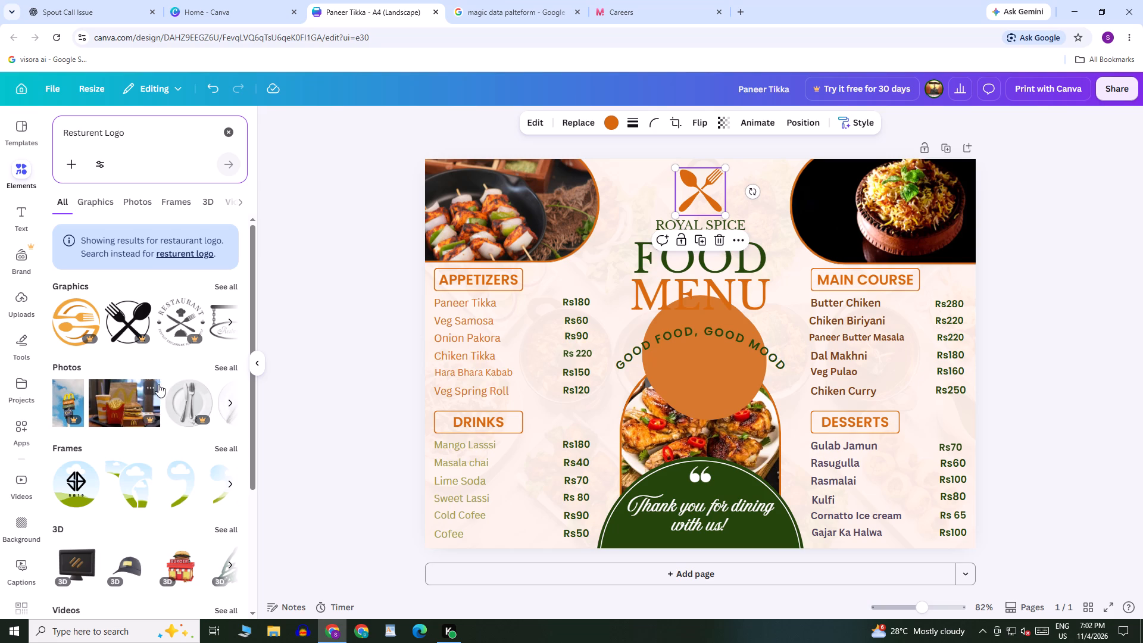
pyautogui.scroll(-4, 188, 365)
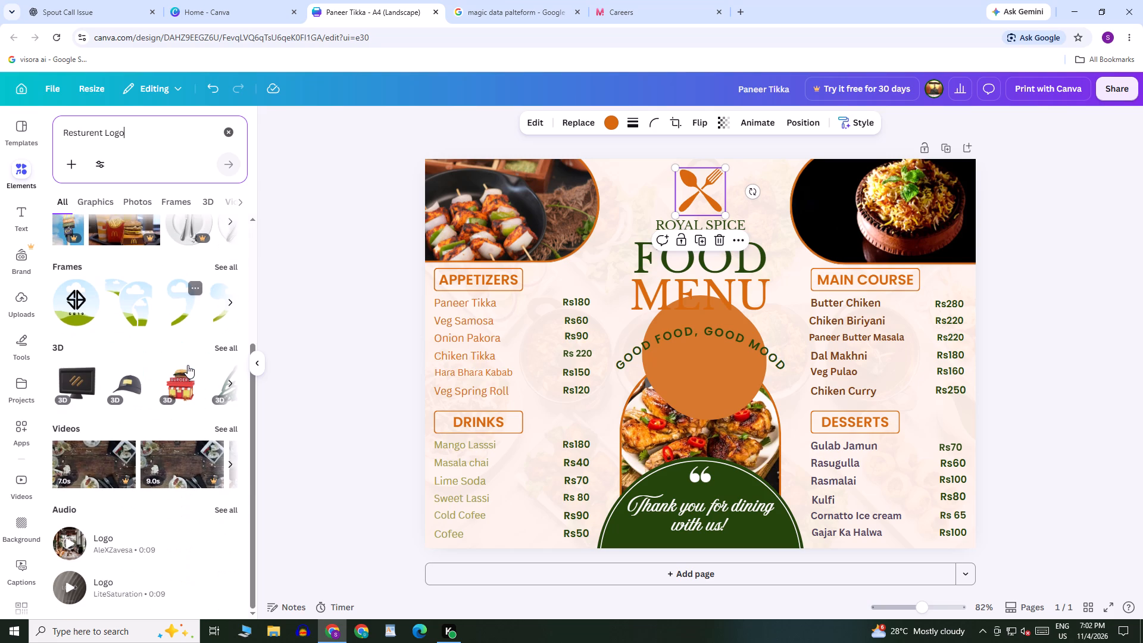
pyautogui.scroll(-3, 188, 365)
pyautogui.scroll(5, 188, 365)
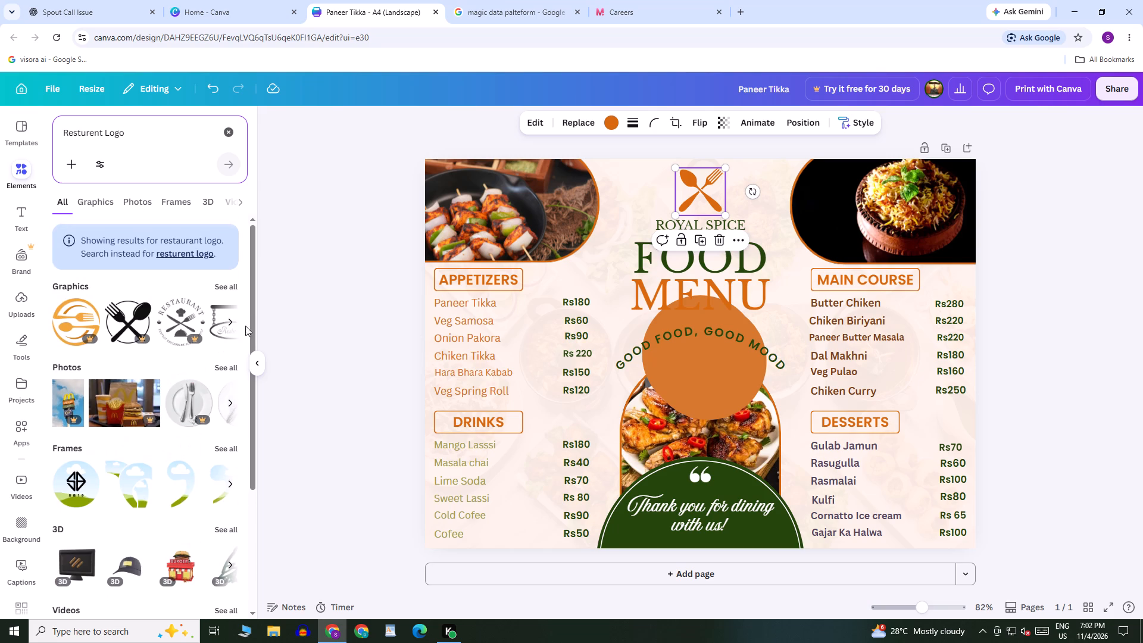
pyautogui.click(232, 282)
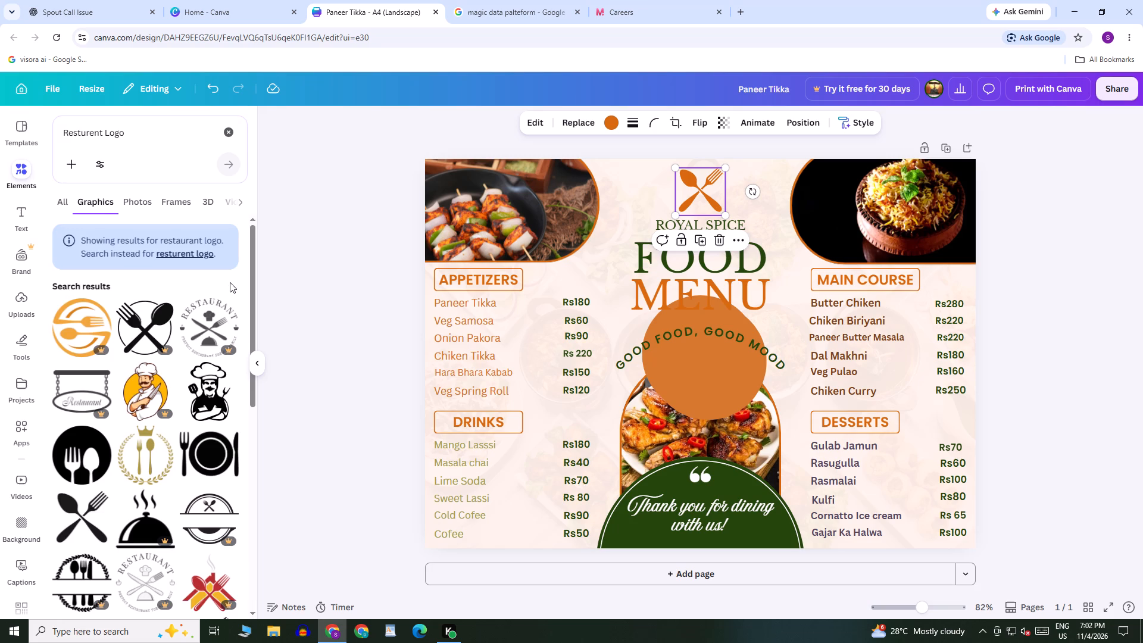
# Add the black line-art graphic of a chef holding two cleavers to the menu page.
pyautogui.scroll(-2, 229, 282)
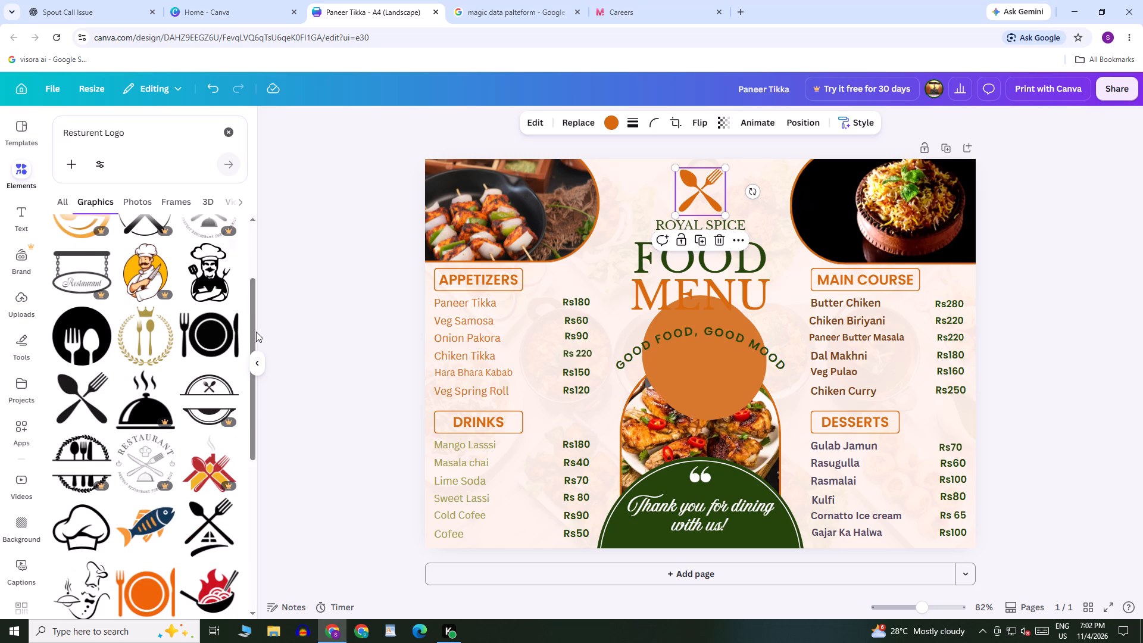
pyautogui.scroll(-3, 199, 310)
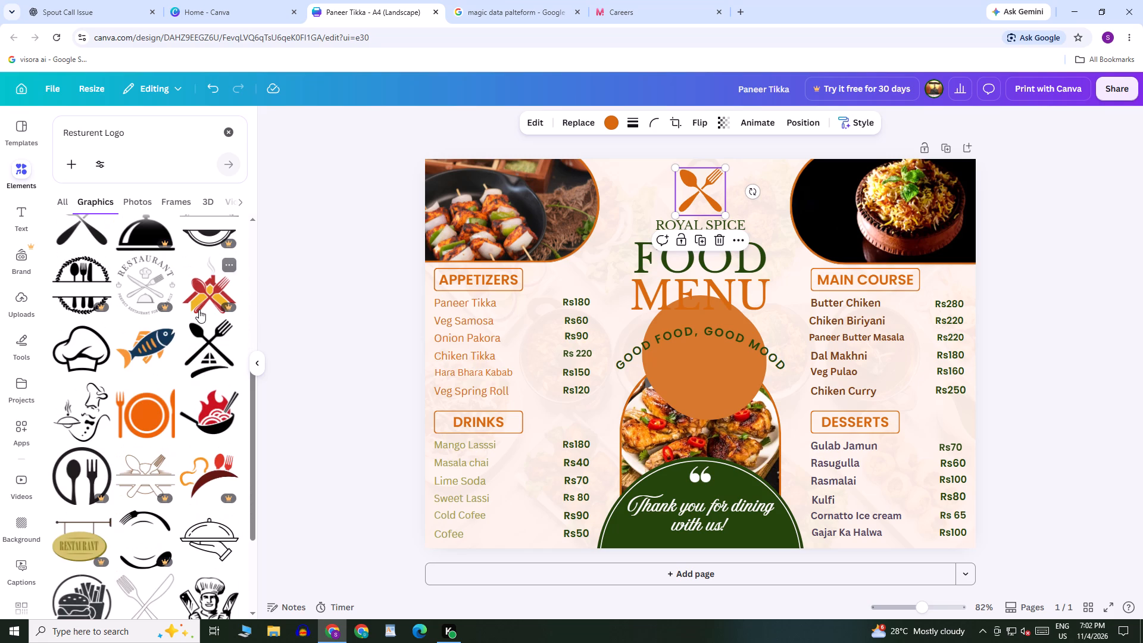
pyautogui.scroll(-3, 199, 310)
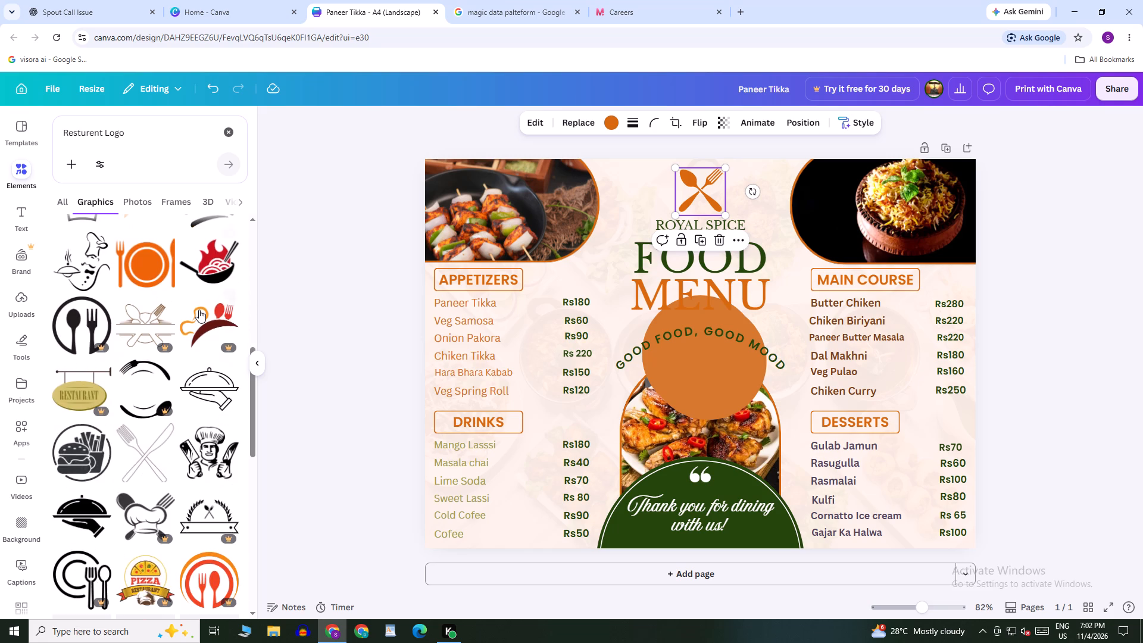
pyautogui.scroll(-1, 199, 310)
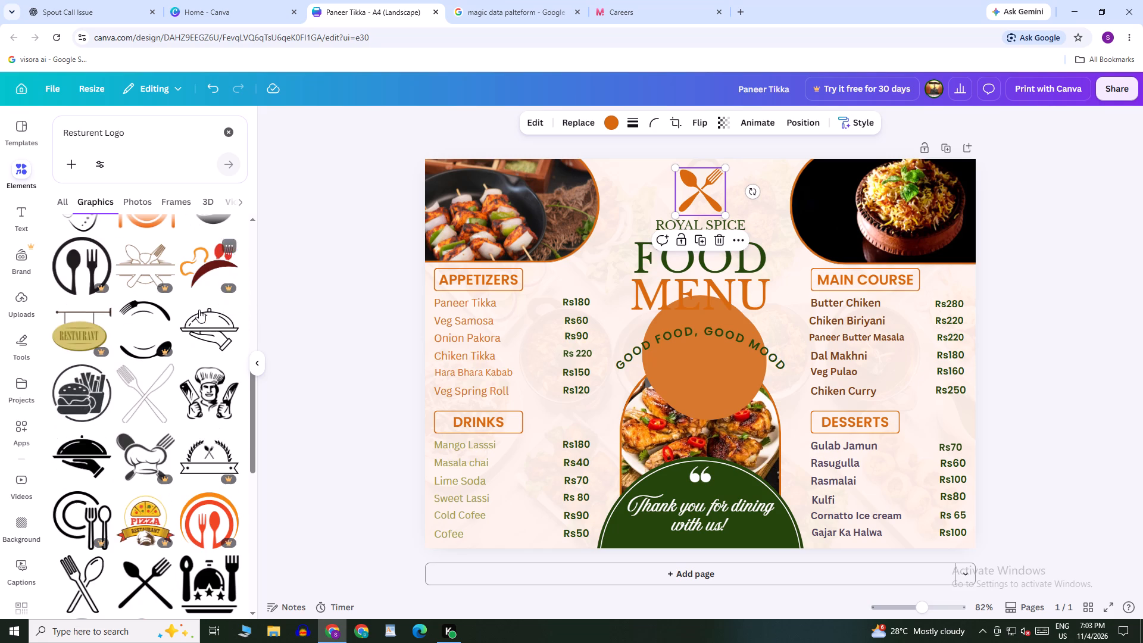
pyautogui.click(205, 399)
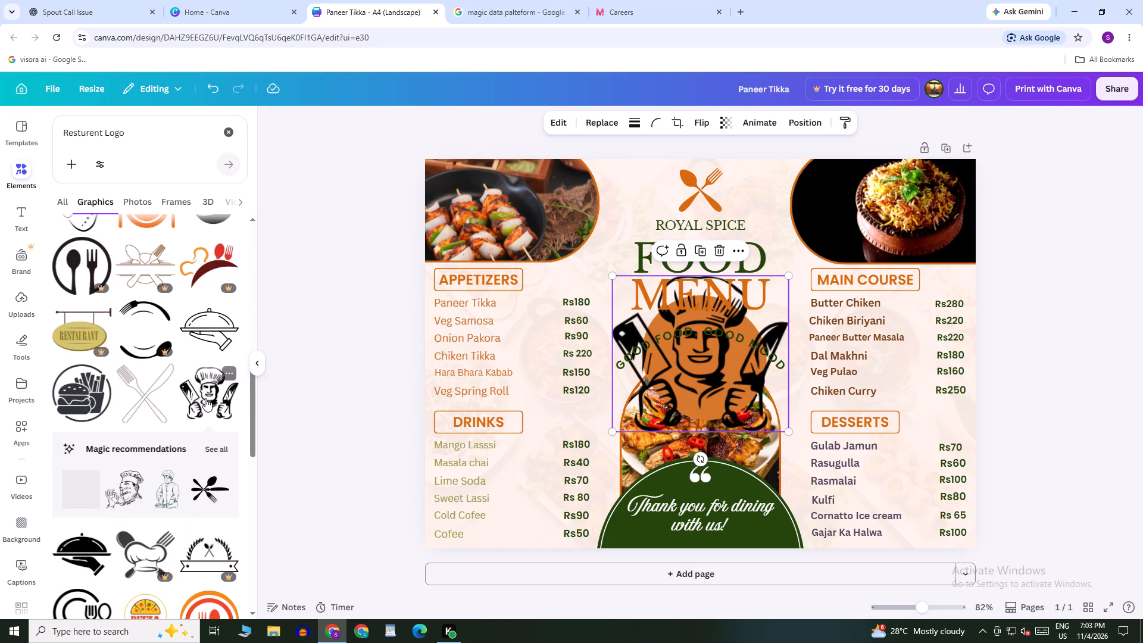
# Delete the orange crossed spoon and fork icon above ROYAL SPICE.
pyautogui.click(708, 177)
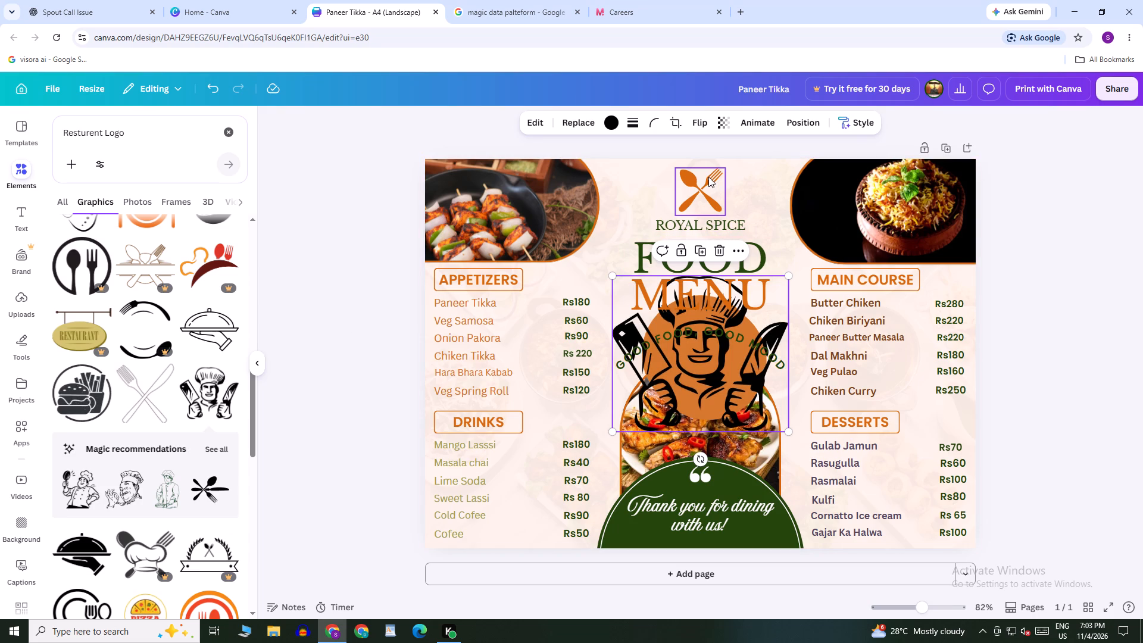
pyautogui.click(718, 242)
# Shrink the chef graphic to roughly half its size and place it above the ROYAL SPICE name.
pyautogui.moveTo(716, 383); pyautogui.dragTo(703, 207)
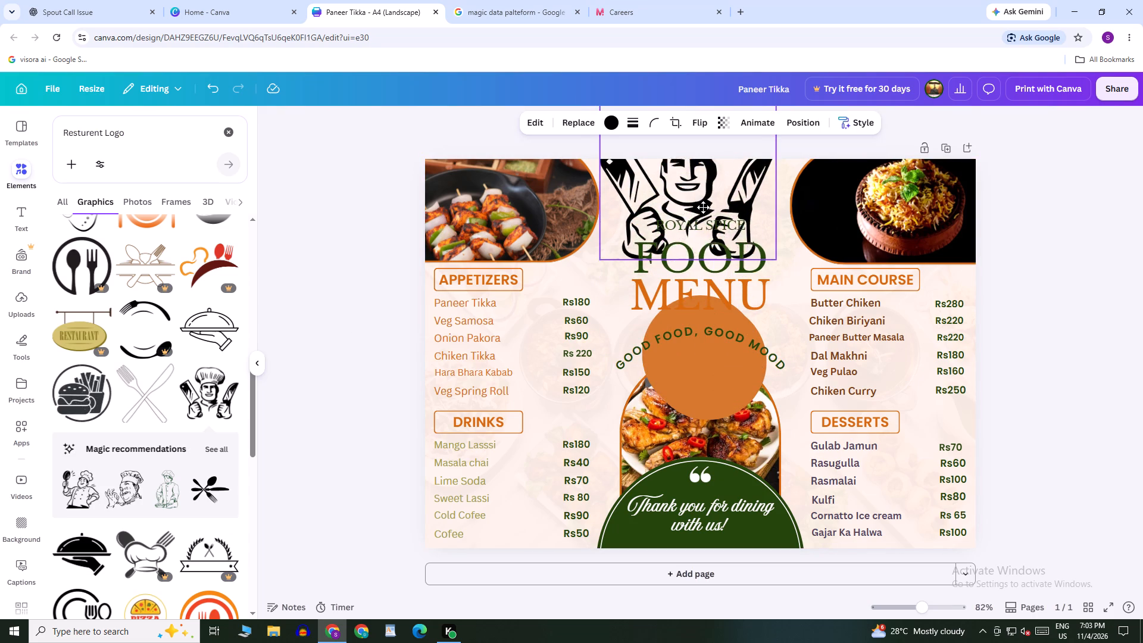
pyautogui.moveTo(703, 207); pyautogui.dragTo(713, 233)
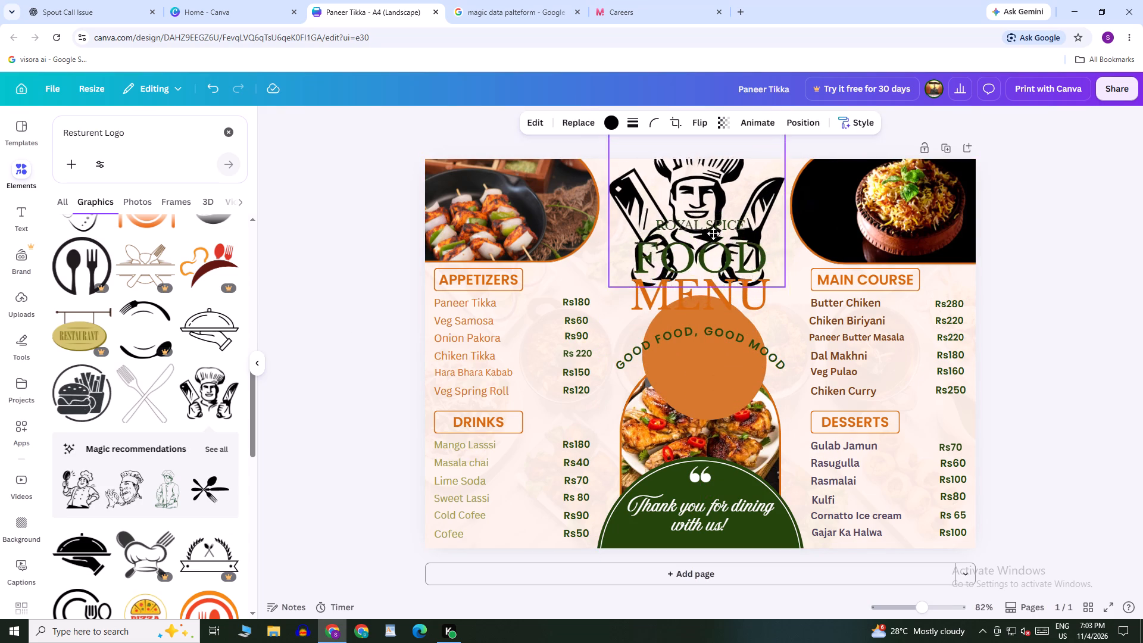
pyautogui.moveTo(713, 233); pyautogui.dragTo(713, 265)
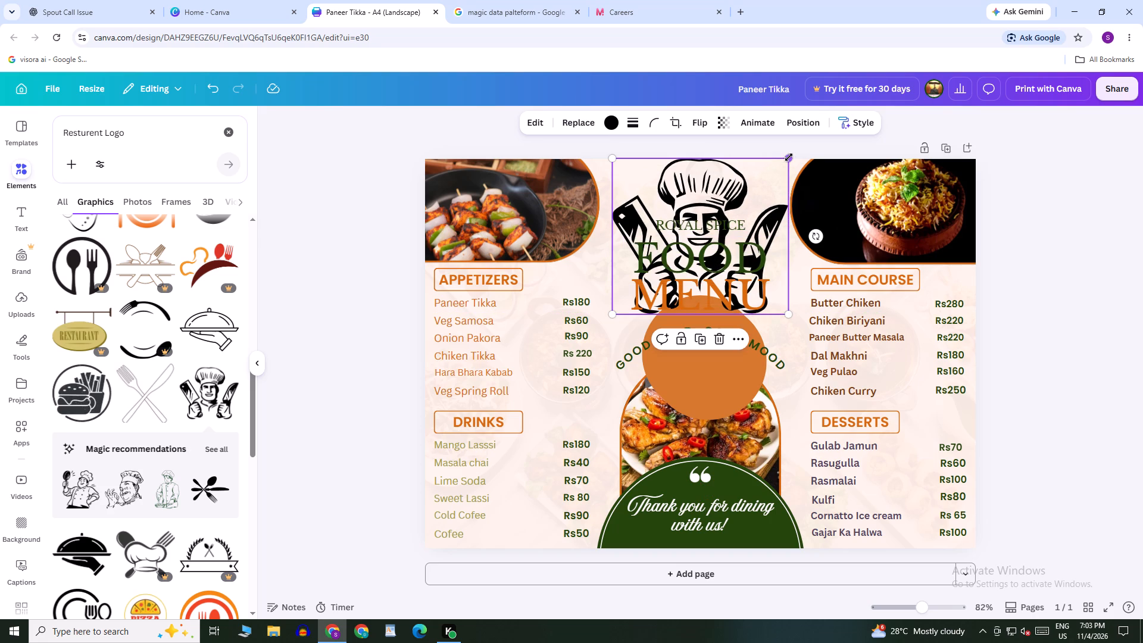
pyautogui.moveTo(789, 157); pyautogui.dragTo(733, 212)
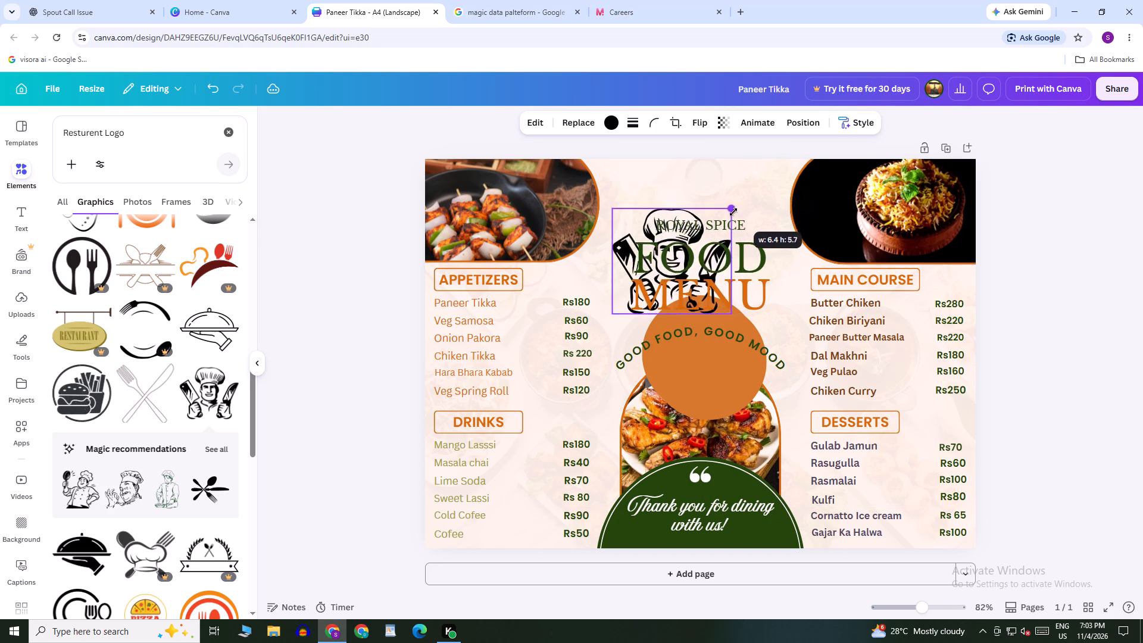
pyautogui.moveTo(733, 212); pyautogui.dragTo(726, 226)
pyautogui.moveTo(611, 313); pyautogui.dragTo(630, 302)
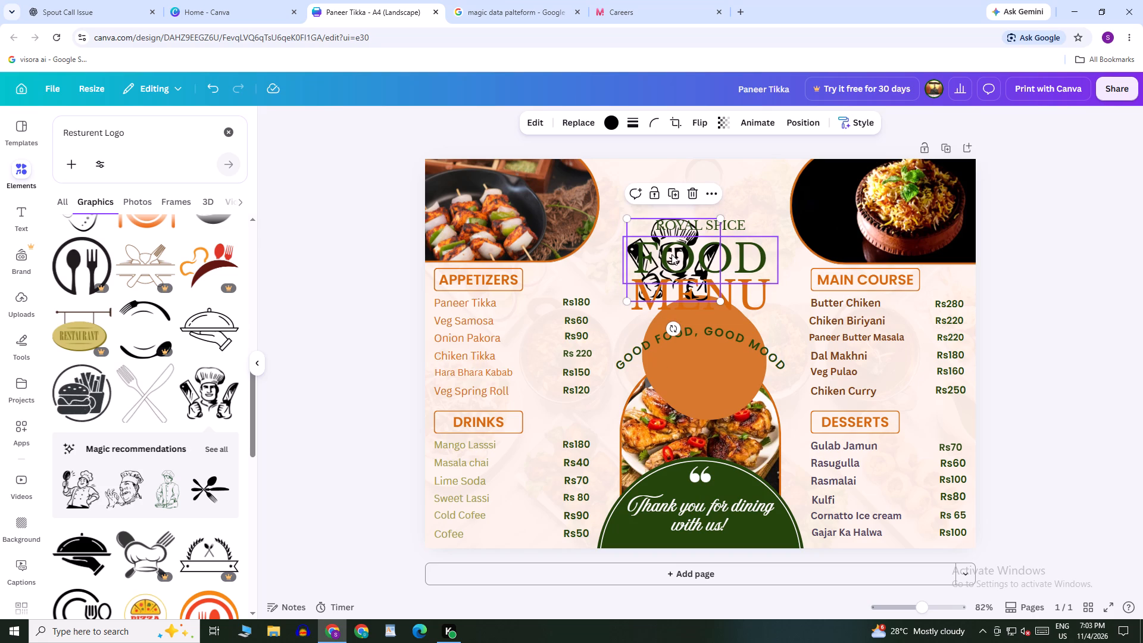
pyautogui.moveTo(639, 232); pyautogui.dragTo(645, 217)
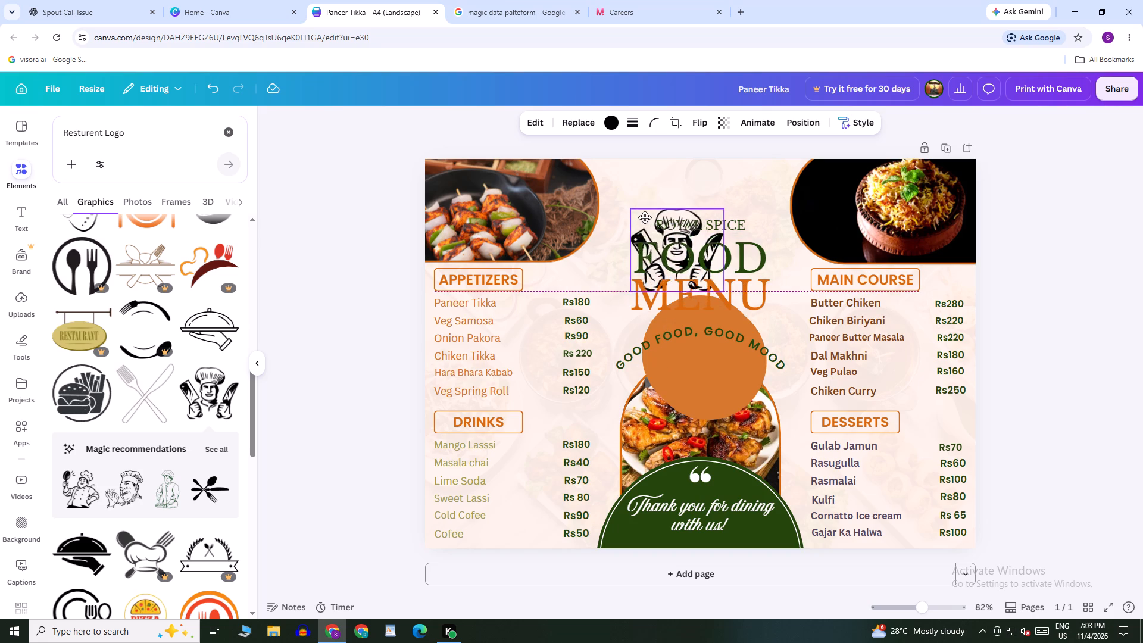
pyautogui.moveTo(645, 217); pyautogui.dragTo(659, 150)
# Reduce the title's text size, setting FOOD to 19.4 and shrinking MENU to about the same size.
pyautogui.click(708, 261)
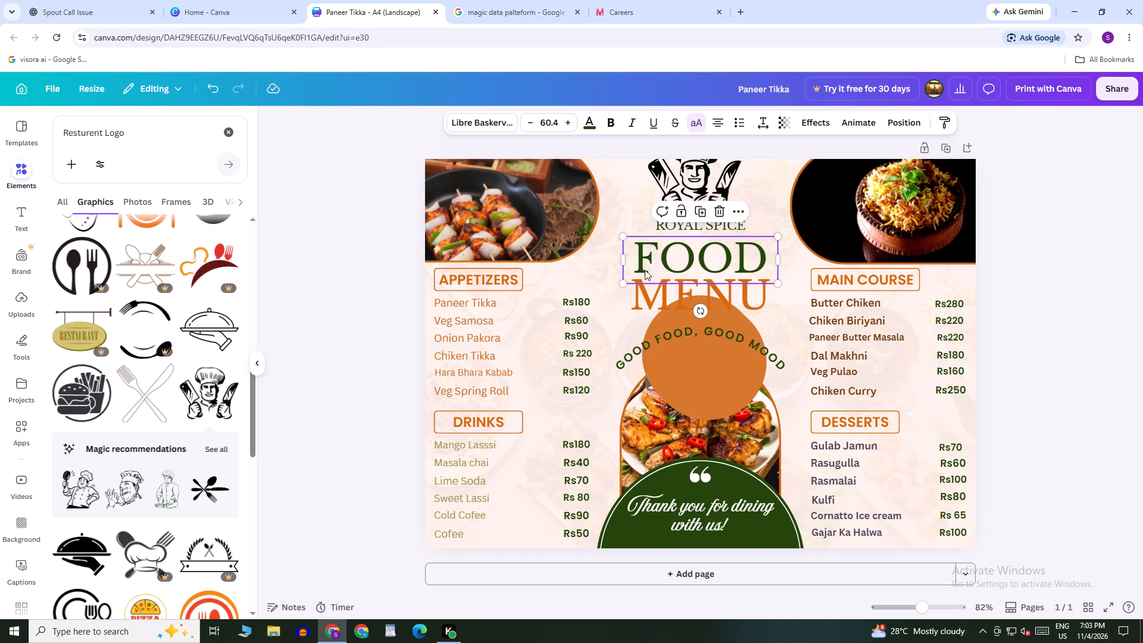
pyautogui.click(532, 125)
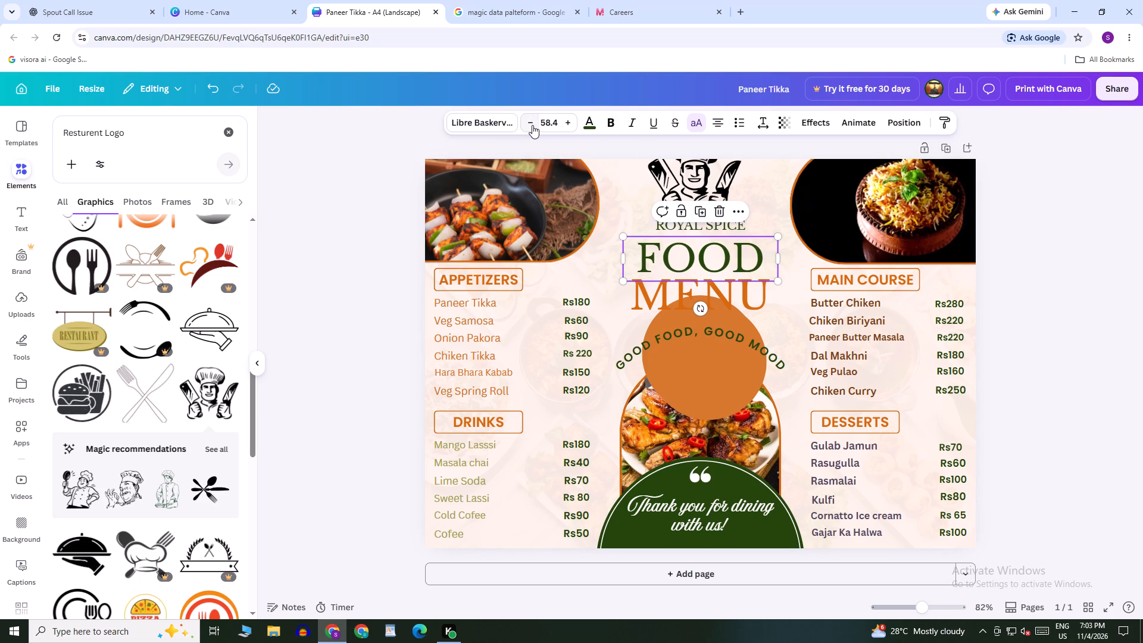
pyautogui.click(747, 296)
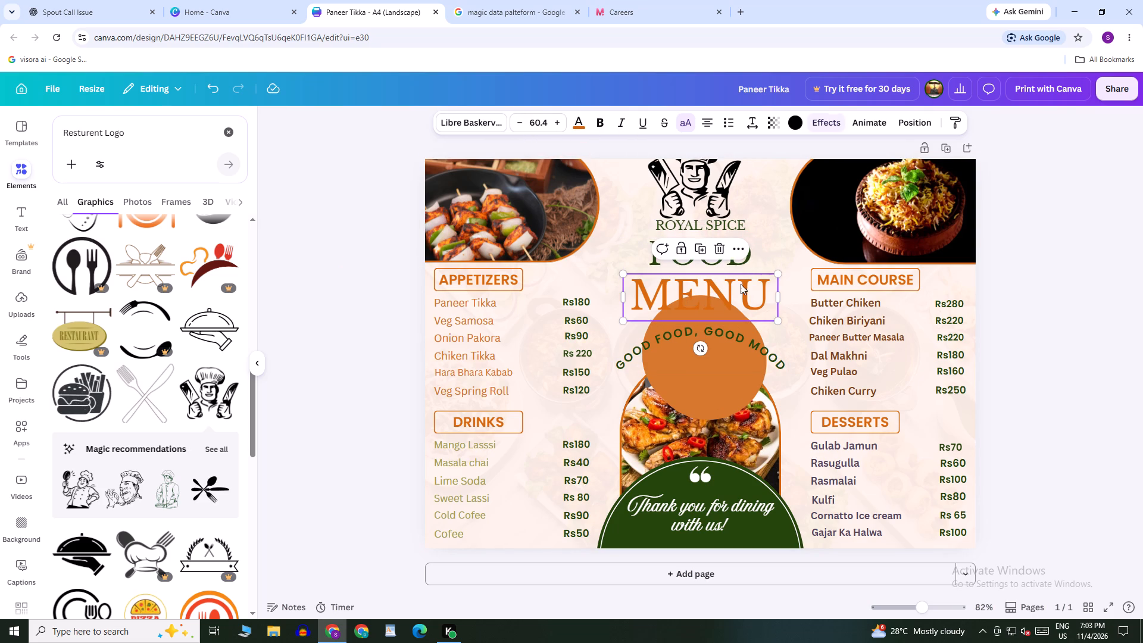
pyautogui.click(520, 117)
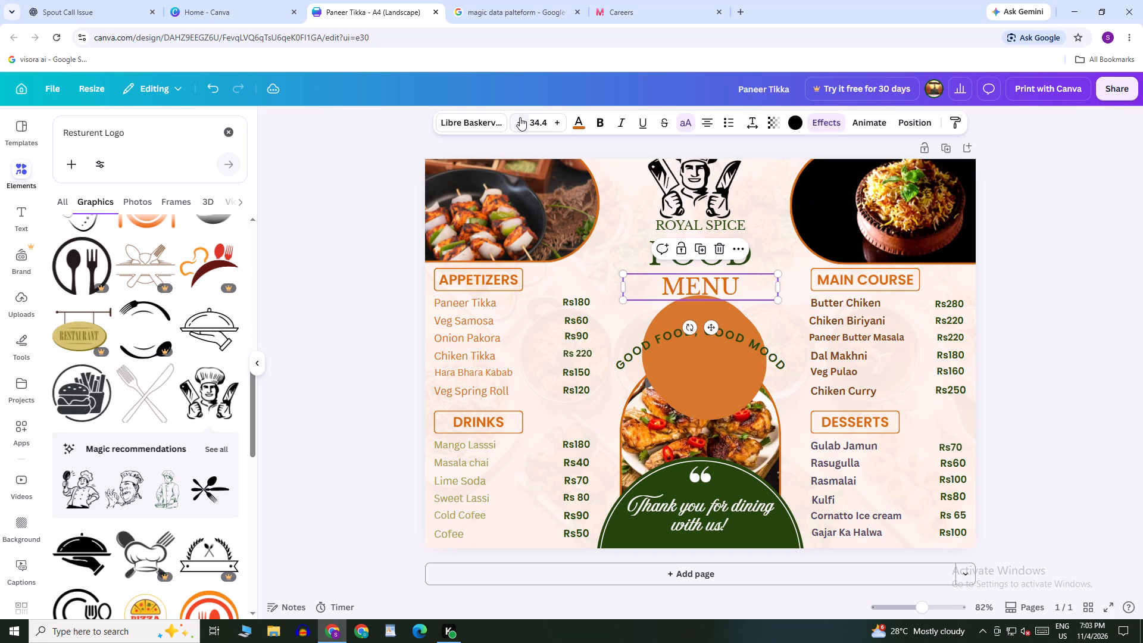
pyautogui.click(385, 171)
pyautogui.click(699, 246)
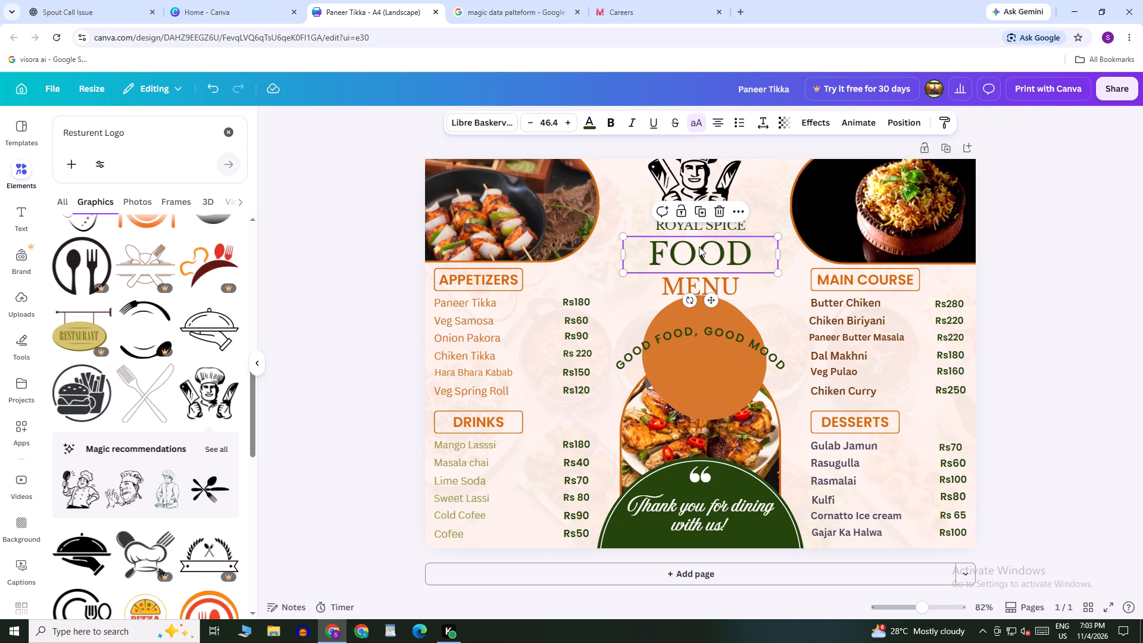
pyautogui.click(531, 122)
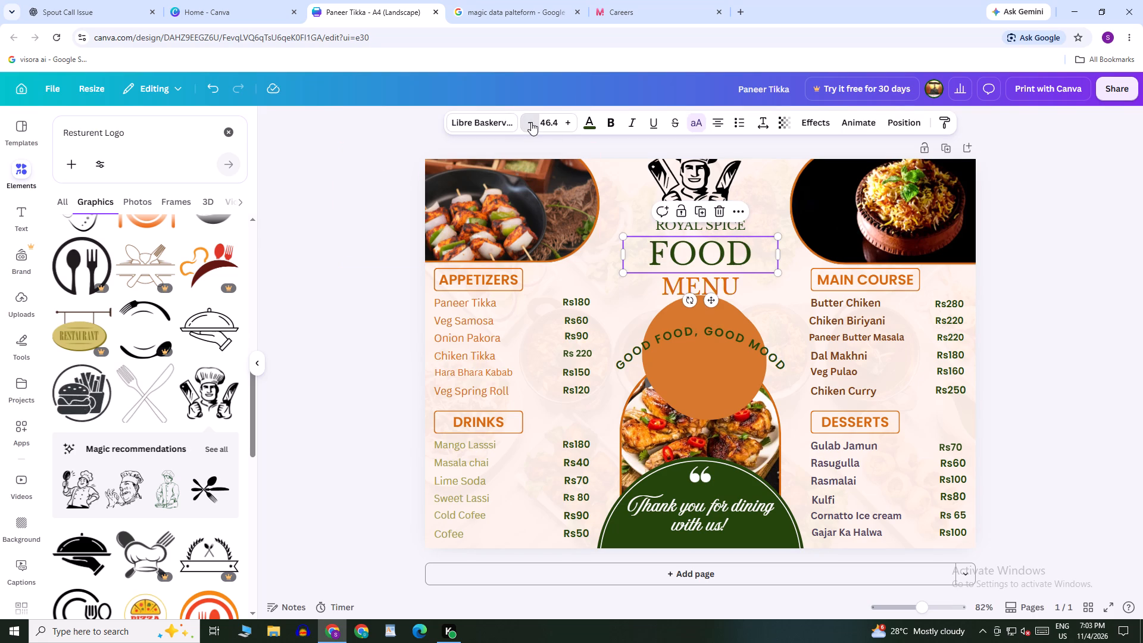
pyautogui.click(531, 122)
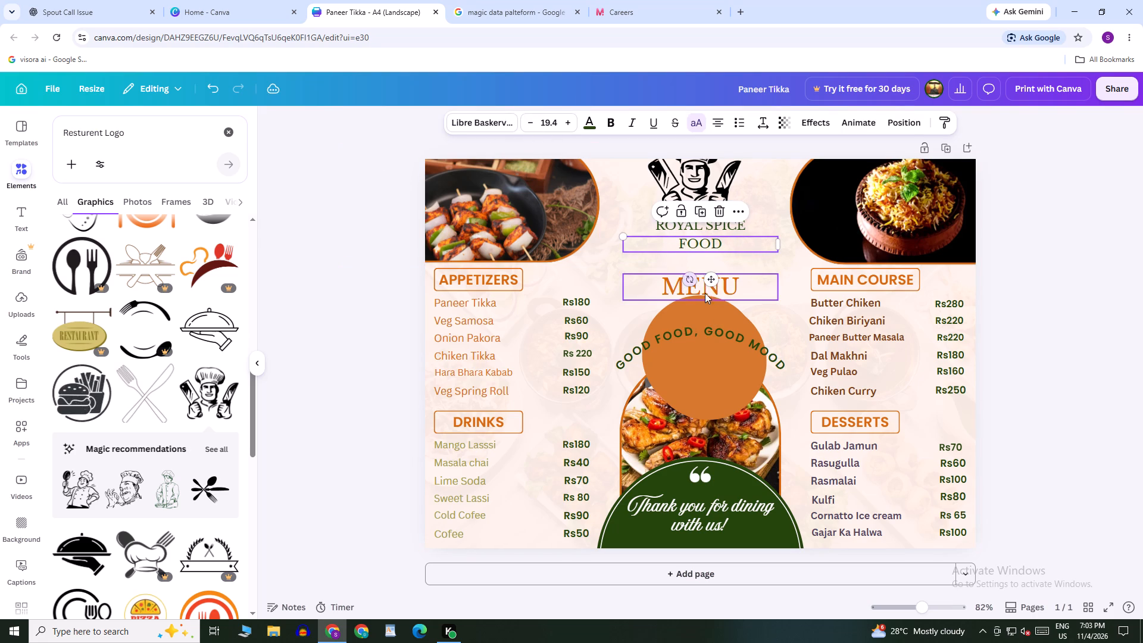
pyautogui.click(713, 287)
pyautogui.click(521, 121)
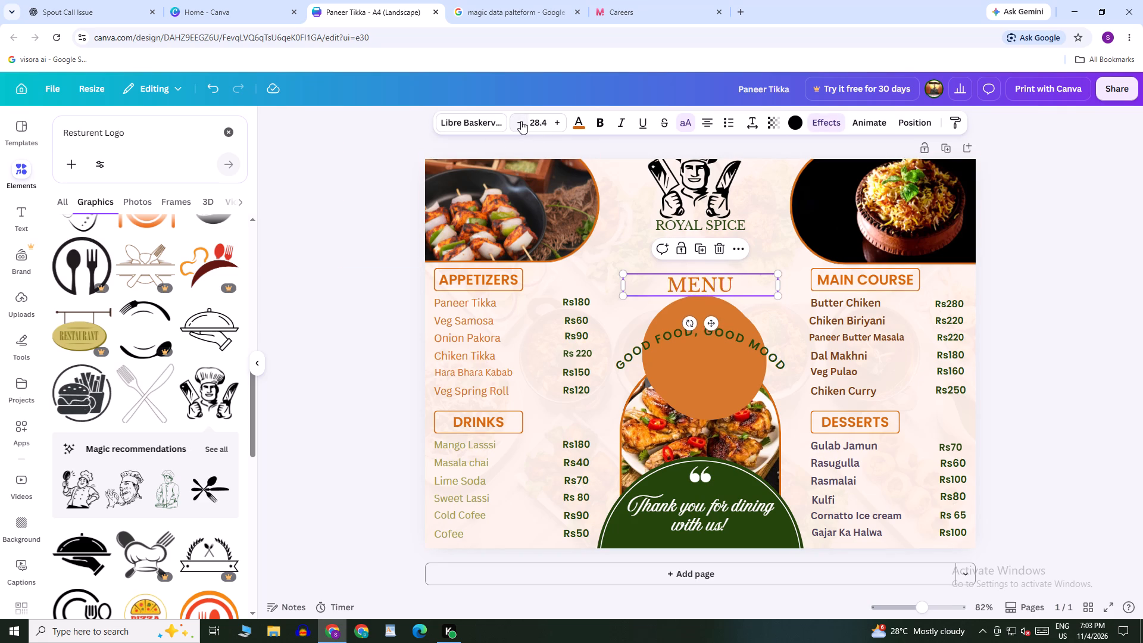
pyautogui.click(338, 142)
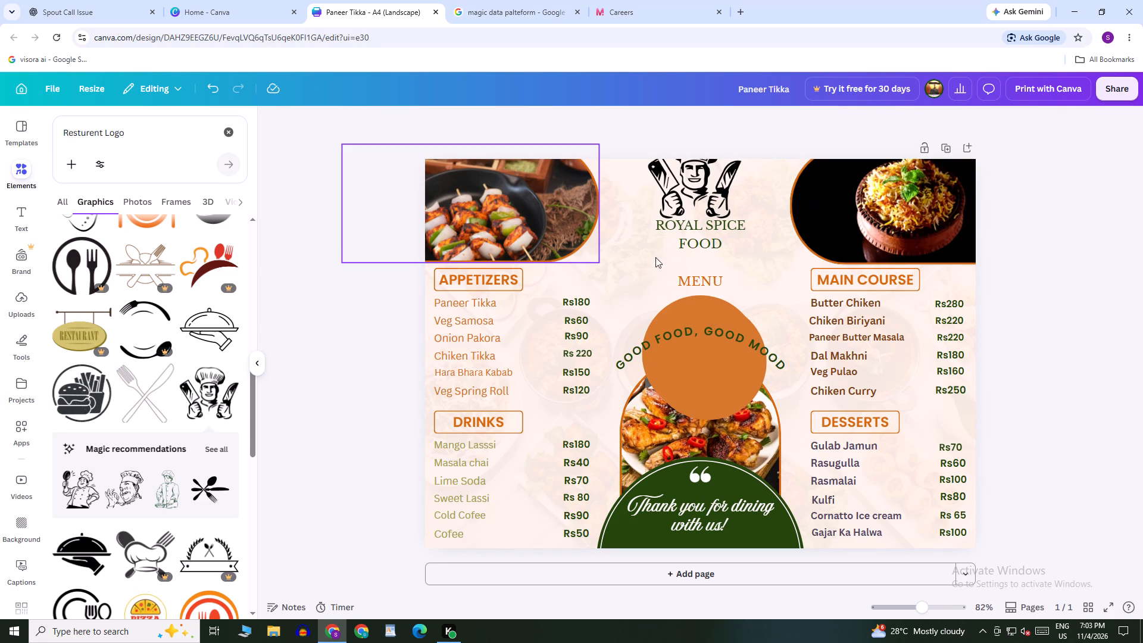
# Move FOOD down to just above MENU, and lower ROYAL SPICE and the chef graphic slightly.
pyautogui.moveTo(724, 243); pyautogui.dragTo(724, 260)
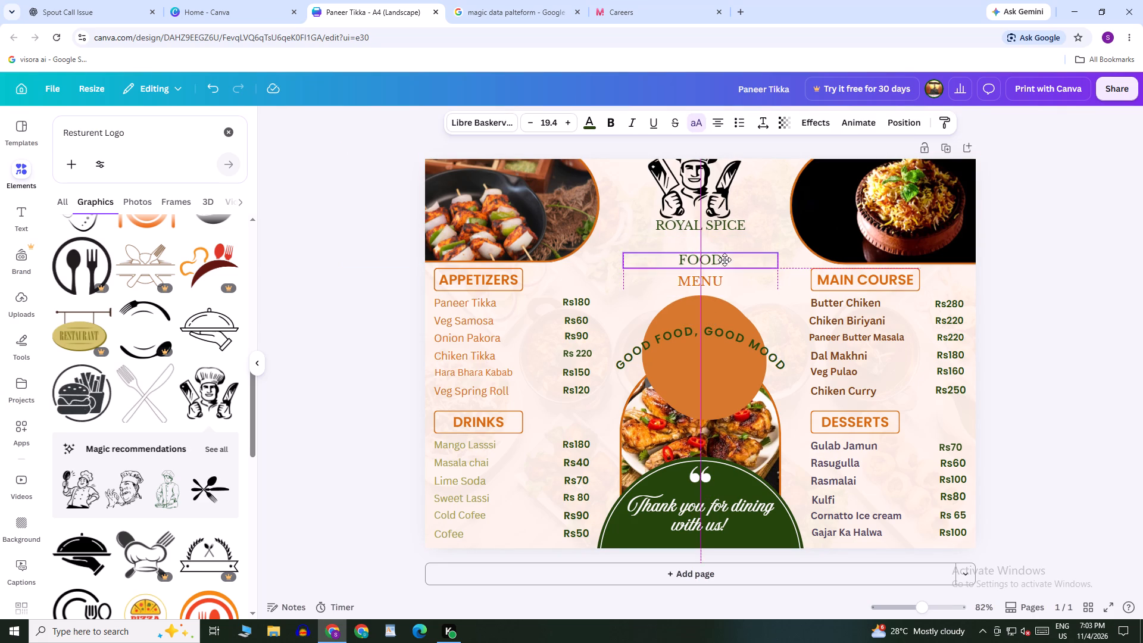
pyautogui.moveTo(724, 260); pyautogui.dragTo(724, 261)
pyautogui.click(750, 192)
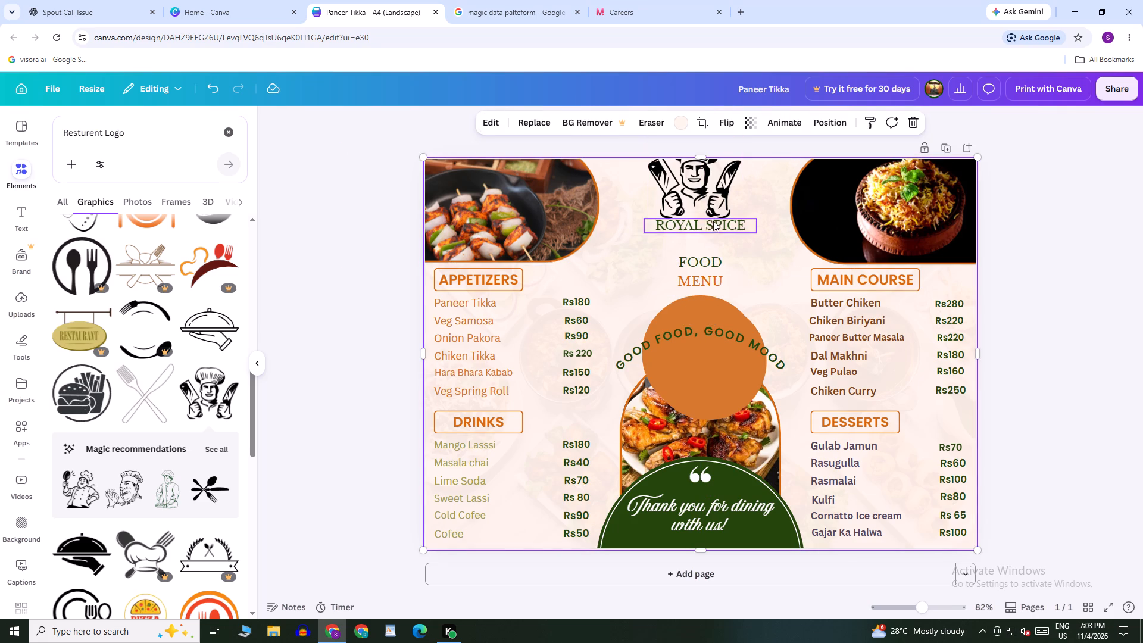
pyautogui.moveTo(709, 224); pyautogui.dragTo(710, 230)
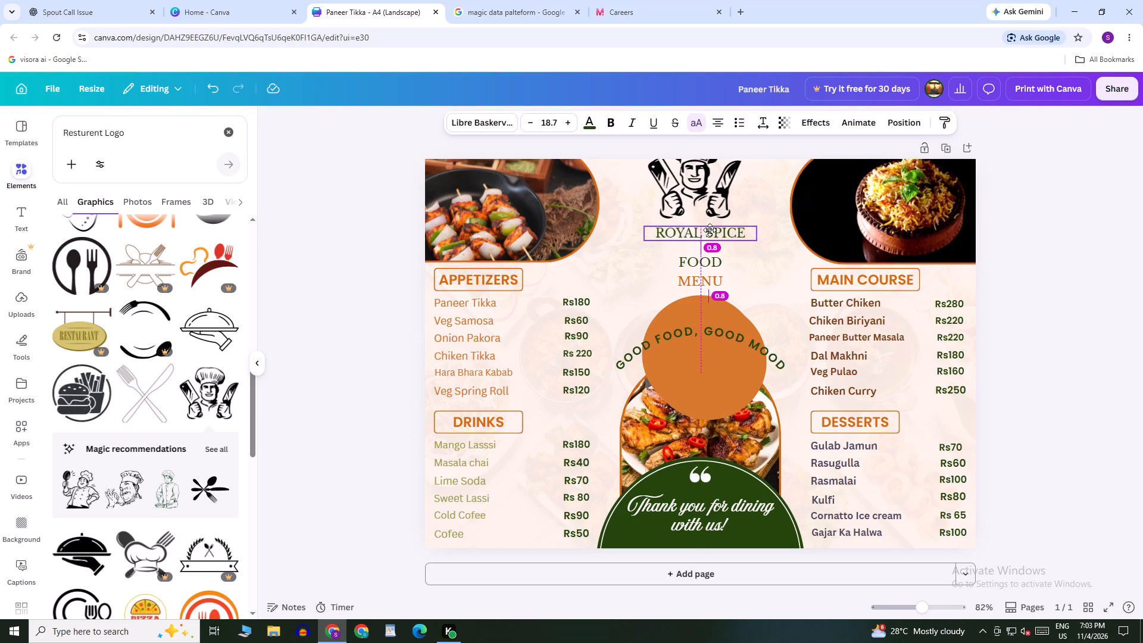
pyautogui.moveTo(710, 230); pyautogui.dragTo(710, 233)
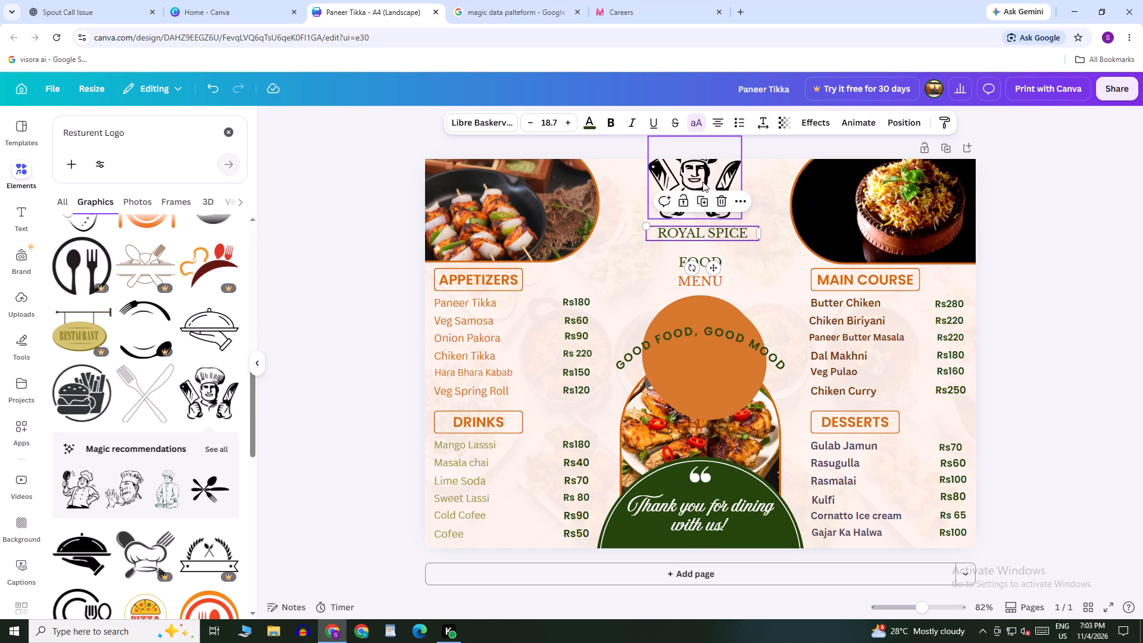
pyautogui.moveTo(702, 182); pyautogui.dragTo(704, 189)
# Move MENU down to the top edge of the orange circle and bring FOOD down directly above it.
pyautogui.moveTo(705, 282); pyautogui.dragTo(705, 288)
pyautogui.click(772, 224)
pyautogui.moveTo(714, 257); pyautogui.dragTo(713, 258)
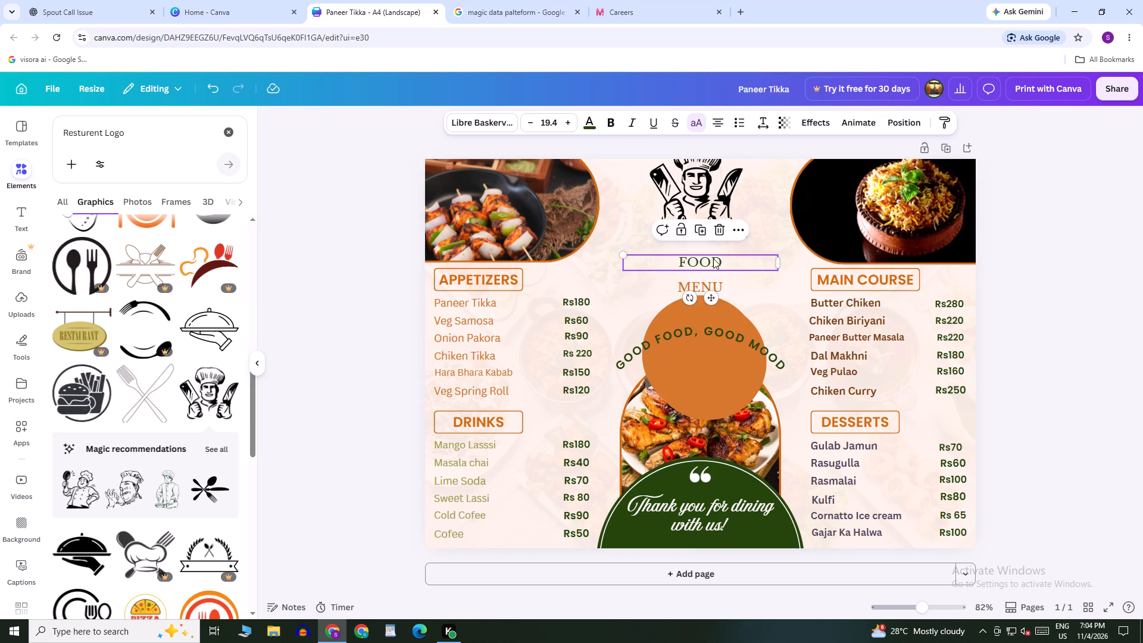
pyautogui.moveTo(713, 258); pyautogui.dragTo(713, 265)
pyautogui.click(751, 207)
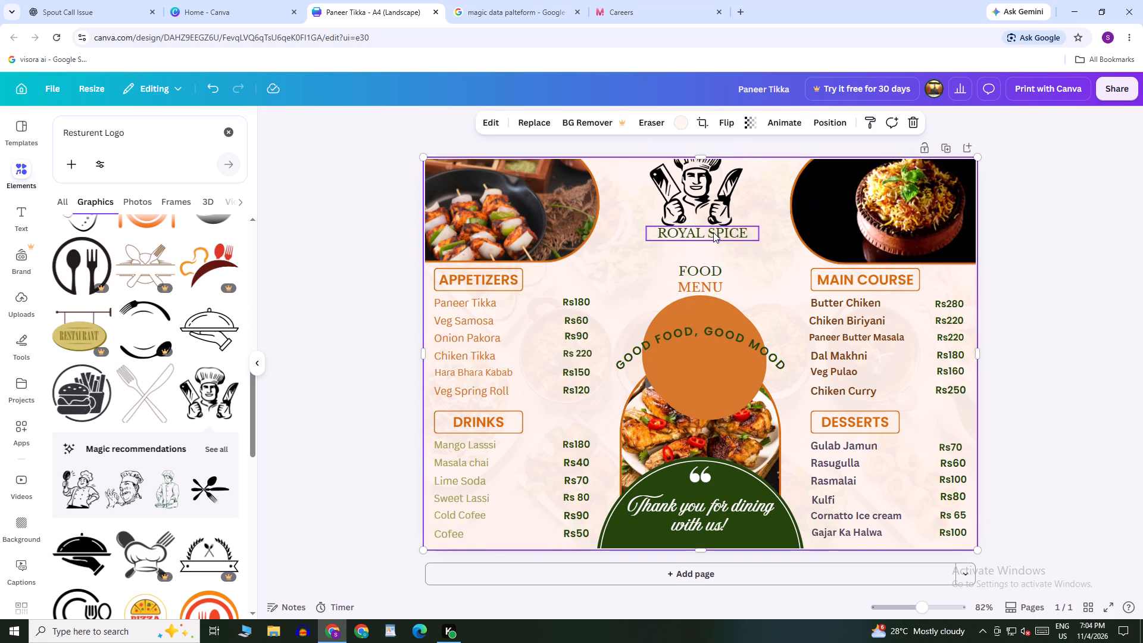
# Move ROYAL SPICE down directly above FOOD and lower the chef graphic fully onto the page, centred above the name.
pyautogui.moveTo(713, 232); pyautogui.dragTo(710, 258)
pyautogui.moveTo(704, 204); pyautogui.dragTo(704, 222)
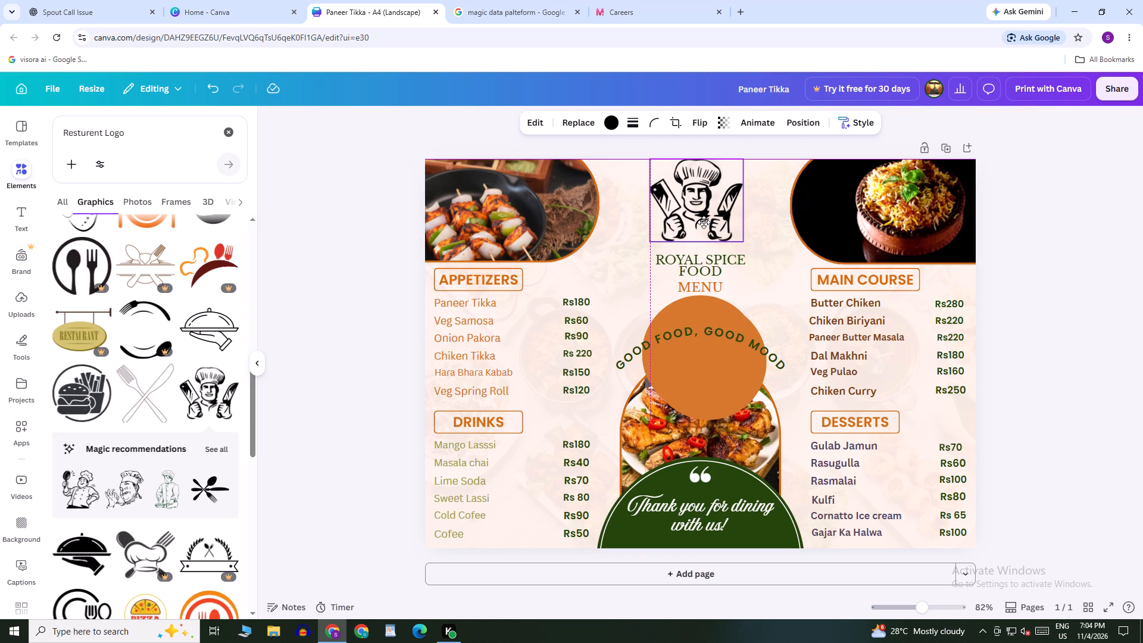
pyautogui.moveTo(704, 222); pyautogui.dragTo(706, 225)
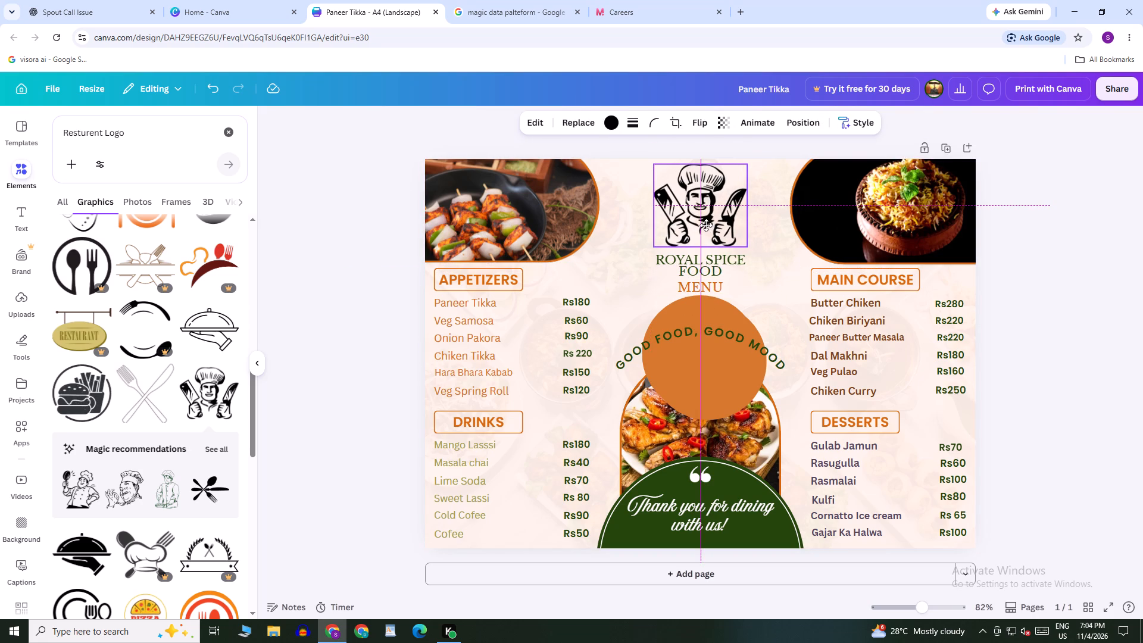
# Nudge the chef graphic very slightly to the left and up above ROYAL SPICE.
pyautogui.moveTo(706, 225); pyautogui.dragTo(705, 223)
pyautogui.click(1099, 215)
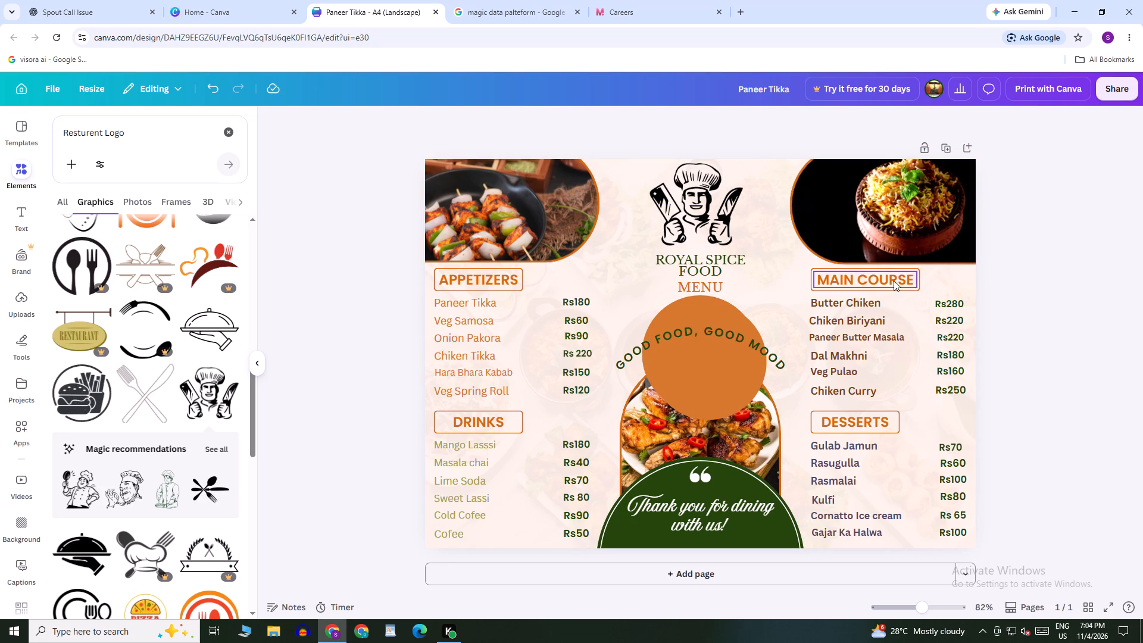
# Browse the image filters for the chef graphic and apply the warm Bronz filter.
pyautogui.click(707, 207)
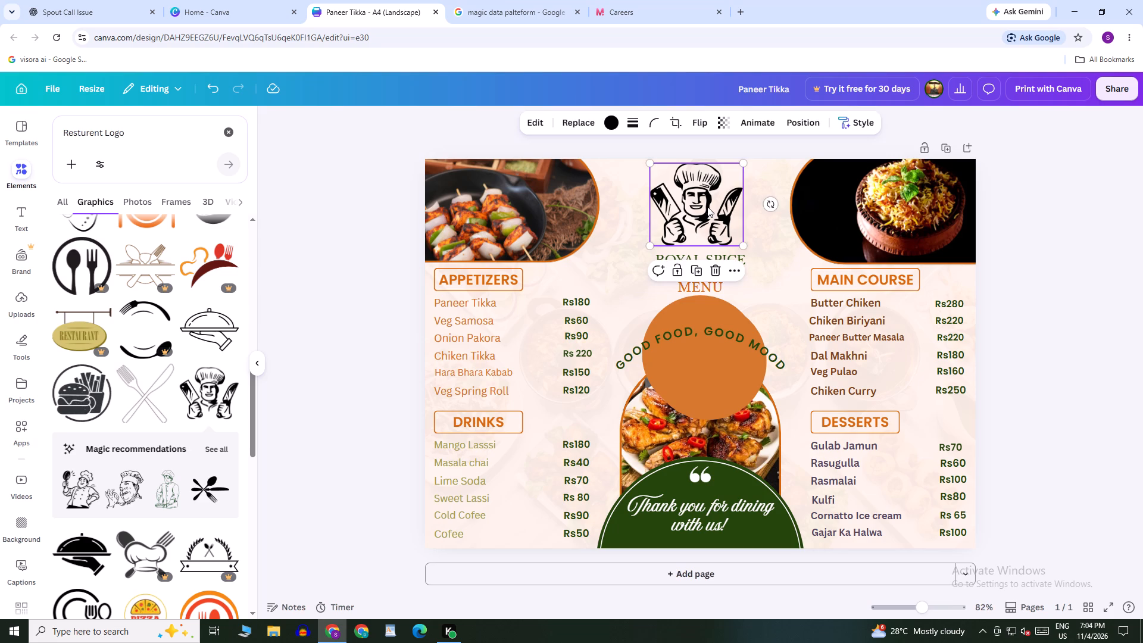
pyautogui.click(539, 124)
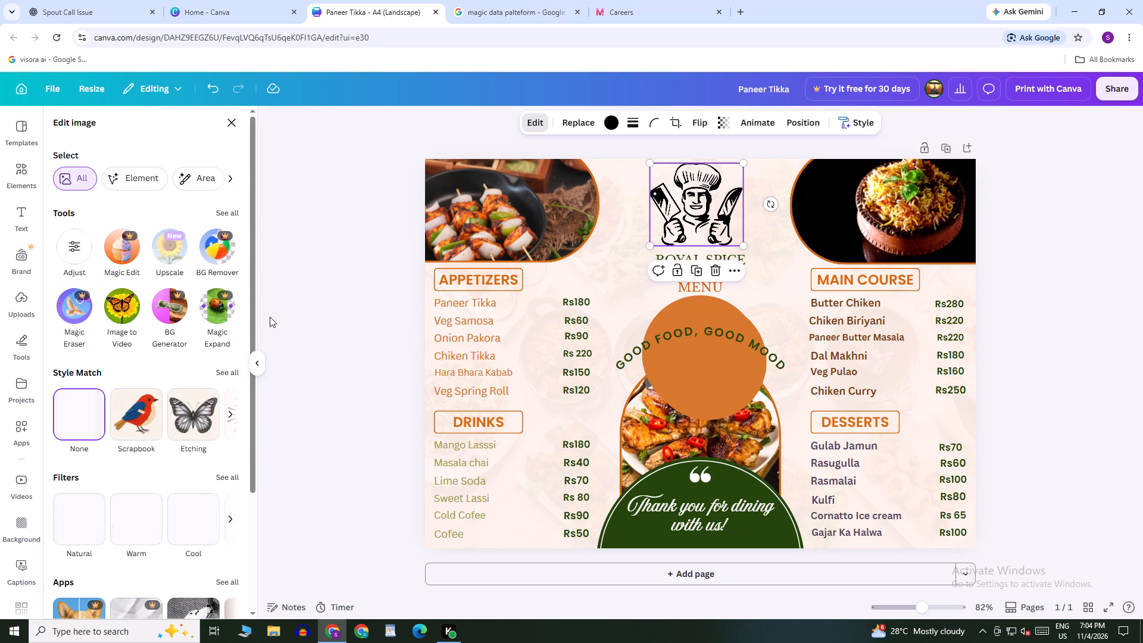
pyautogui.scroll(-2, 201, 386)
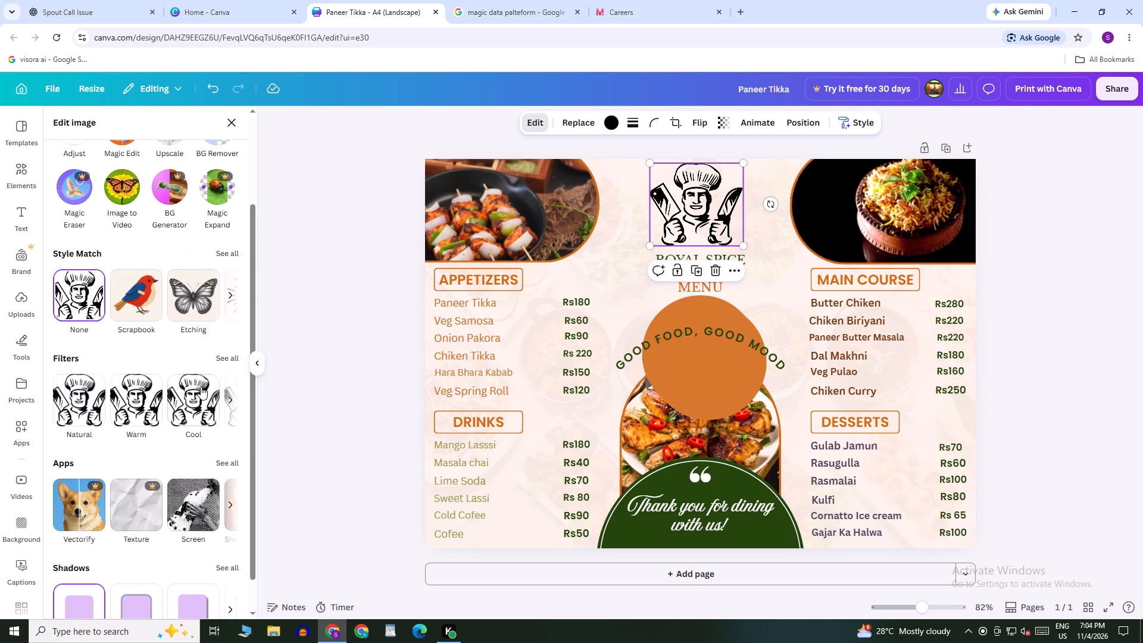
pyautogui.click(214, 355)
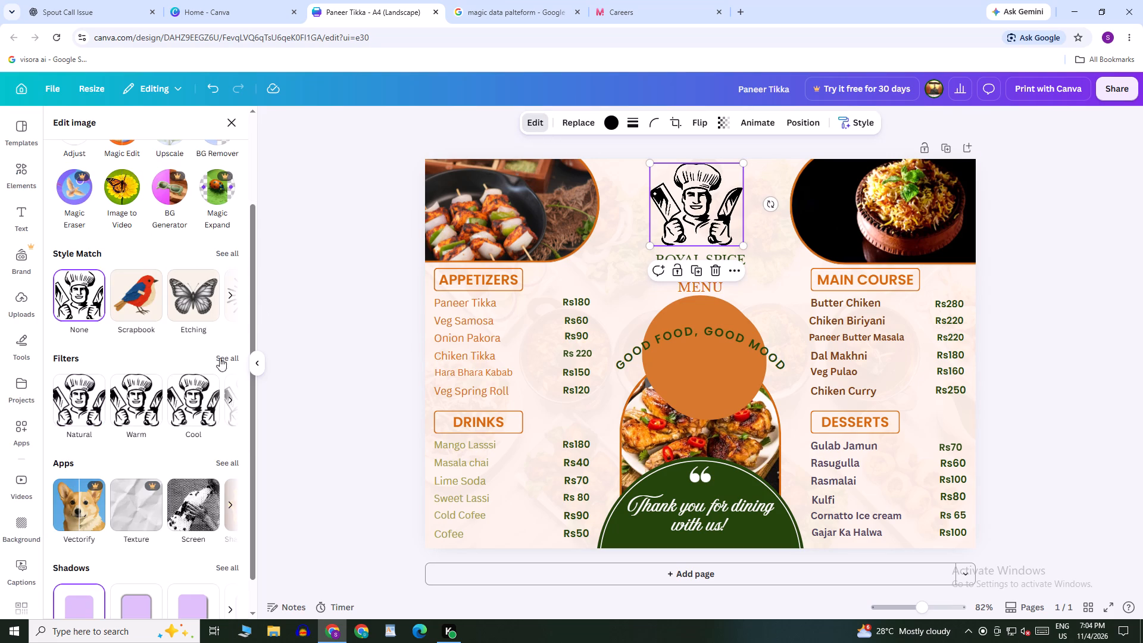
pyautogui.click(223, 360)
pyautogui.scroll(-3, 223, 360)
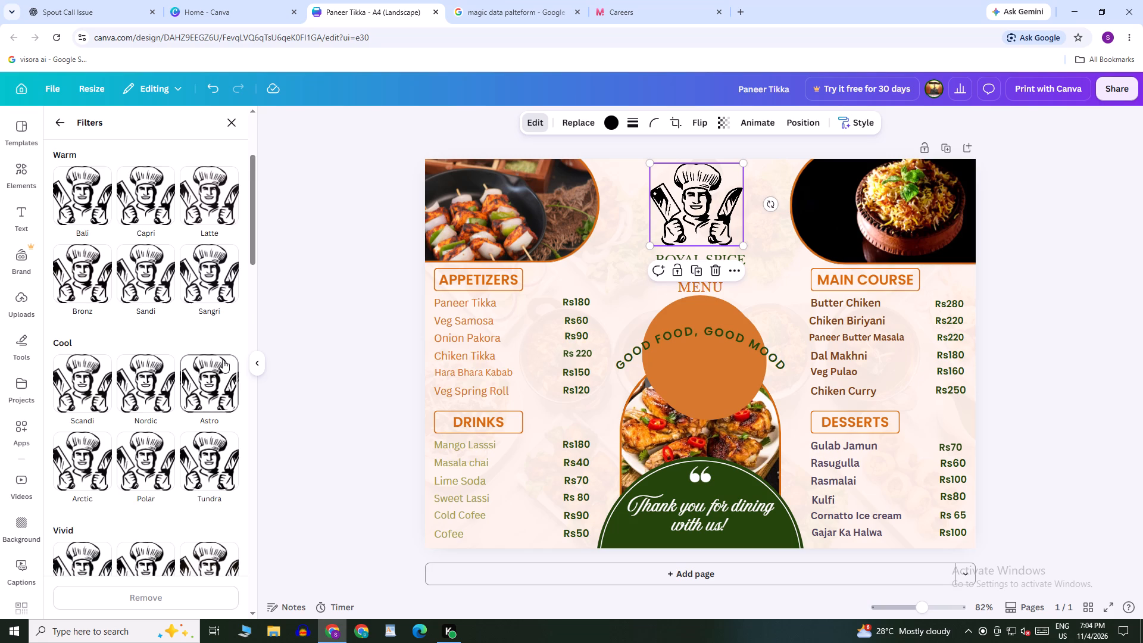
pyautogui.scroll(-8, 223, 360)
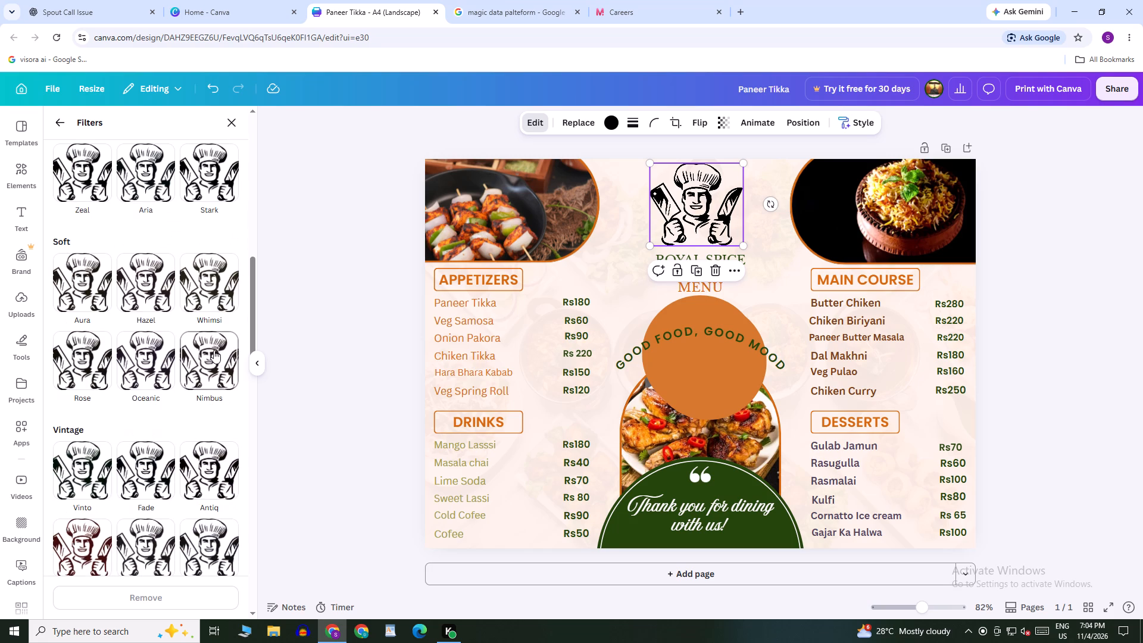
pyautogui.scroll(1, 214, 350)
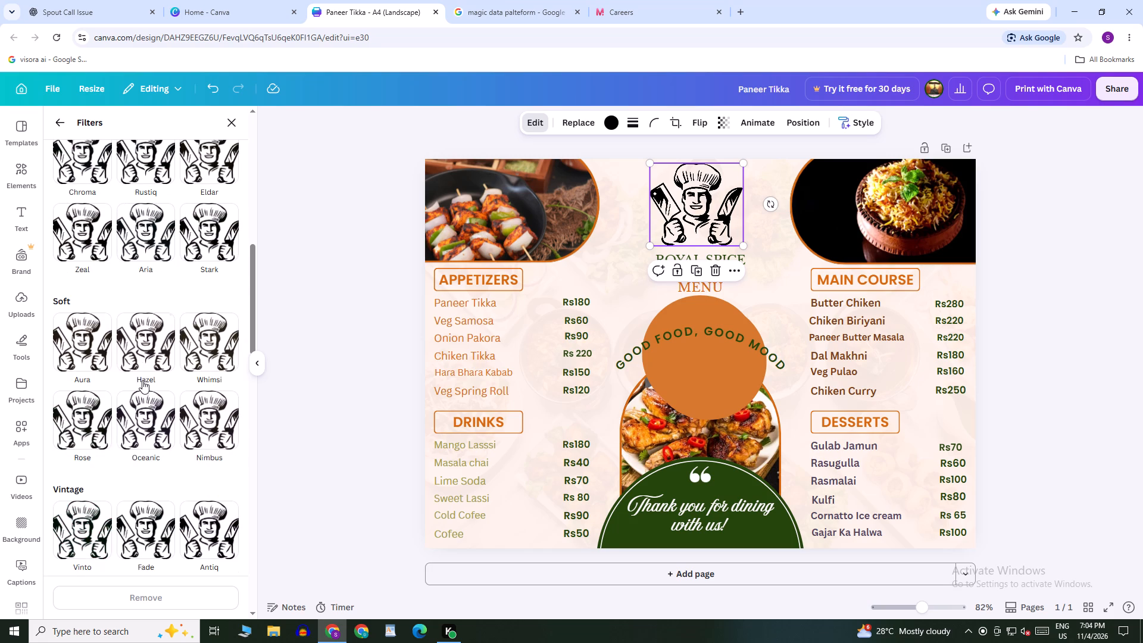
pyautogui.scroll(6, 133, 339)
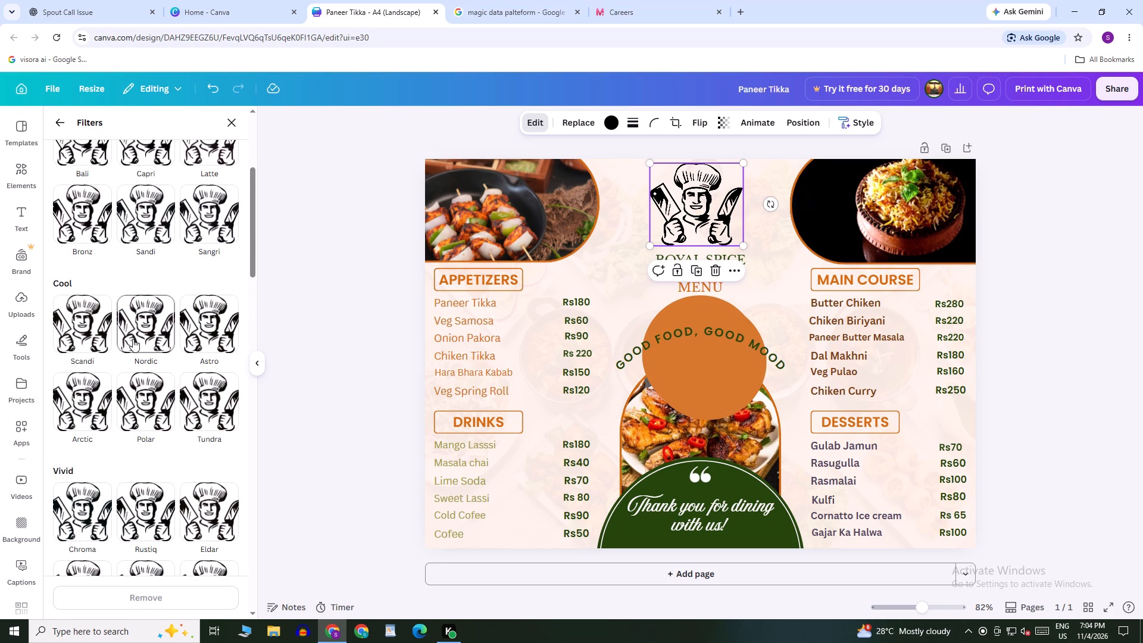
pyautogui.click(89, 223)
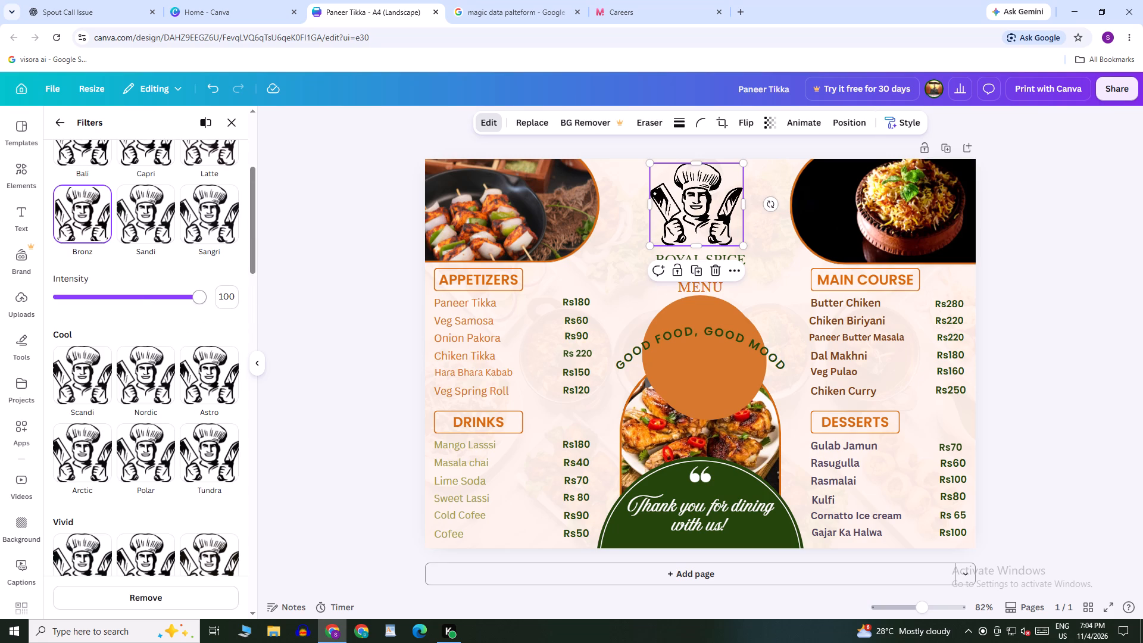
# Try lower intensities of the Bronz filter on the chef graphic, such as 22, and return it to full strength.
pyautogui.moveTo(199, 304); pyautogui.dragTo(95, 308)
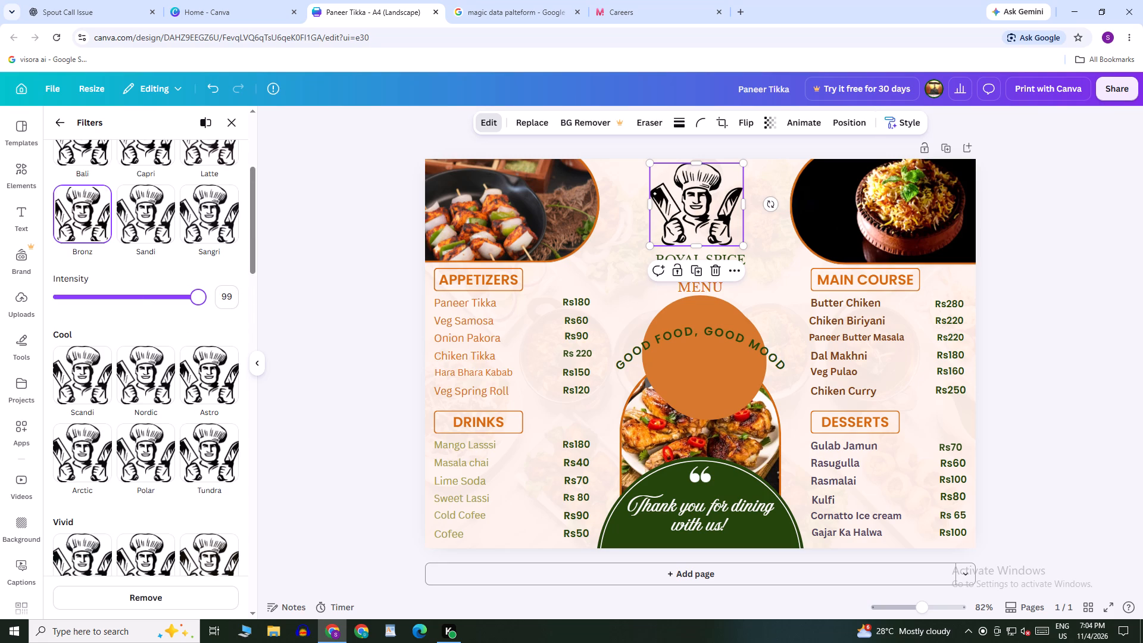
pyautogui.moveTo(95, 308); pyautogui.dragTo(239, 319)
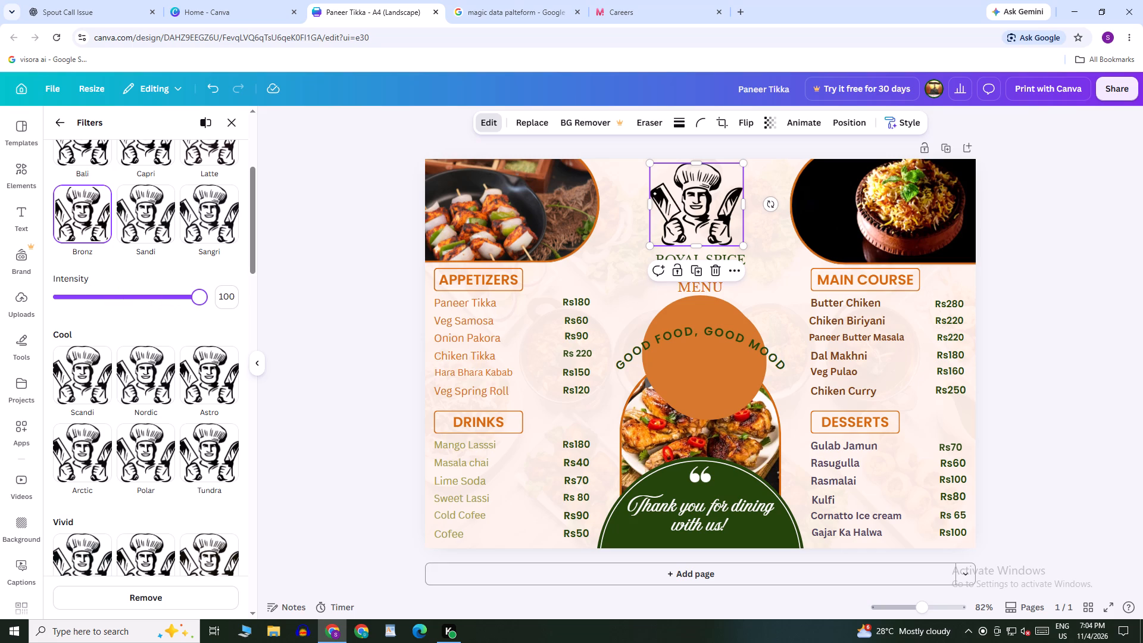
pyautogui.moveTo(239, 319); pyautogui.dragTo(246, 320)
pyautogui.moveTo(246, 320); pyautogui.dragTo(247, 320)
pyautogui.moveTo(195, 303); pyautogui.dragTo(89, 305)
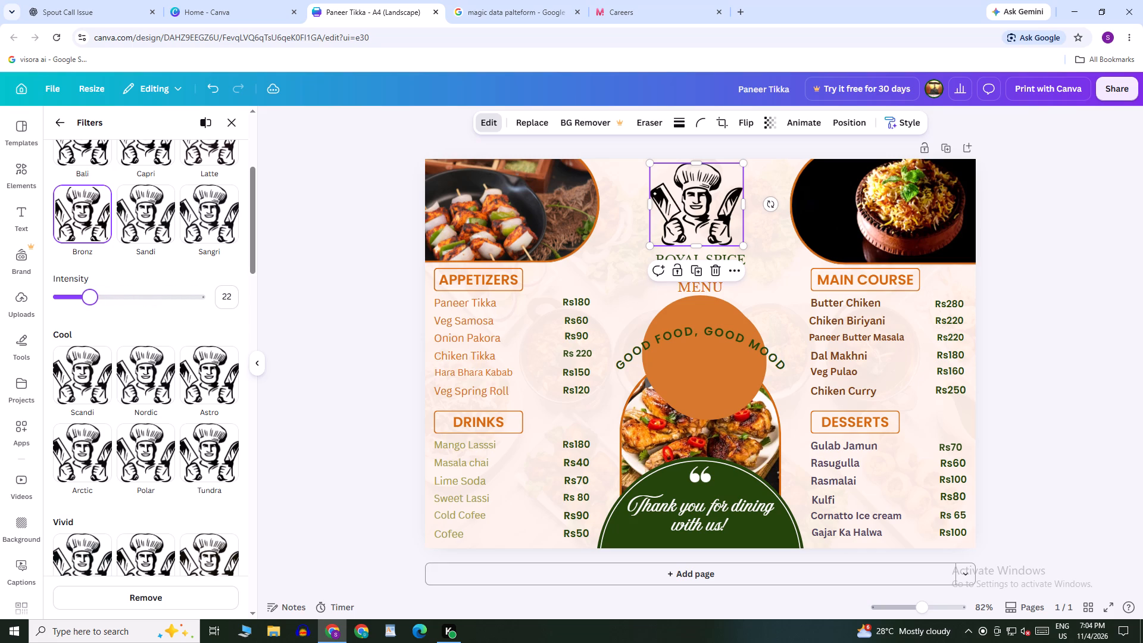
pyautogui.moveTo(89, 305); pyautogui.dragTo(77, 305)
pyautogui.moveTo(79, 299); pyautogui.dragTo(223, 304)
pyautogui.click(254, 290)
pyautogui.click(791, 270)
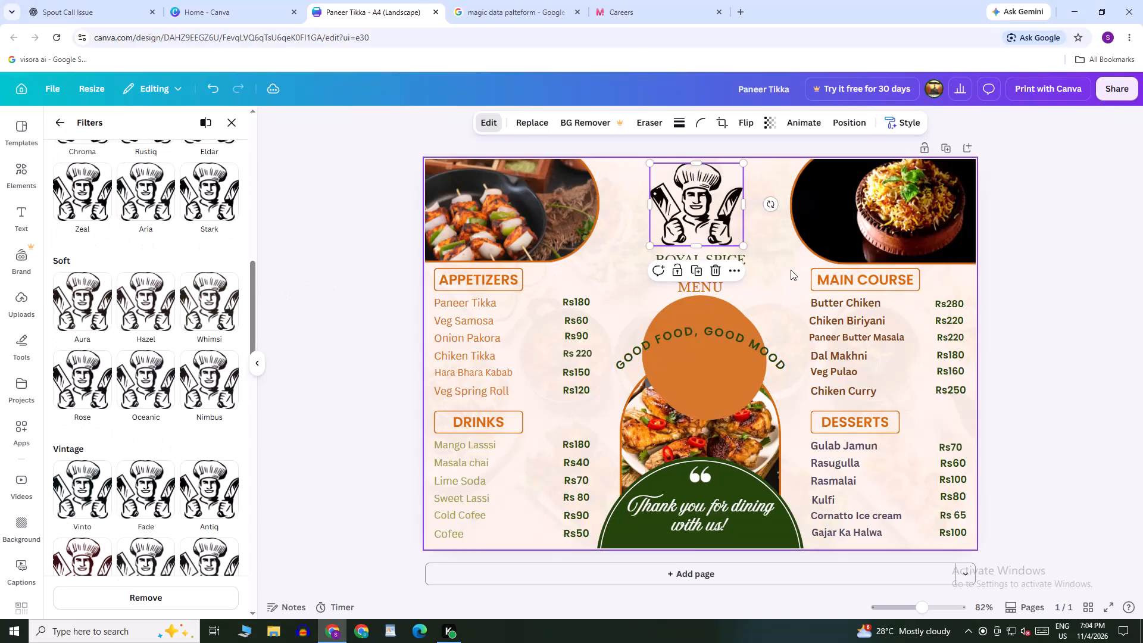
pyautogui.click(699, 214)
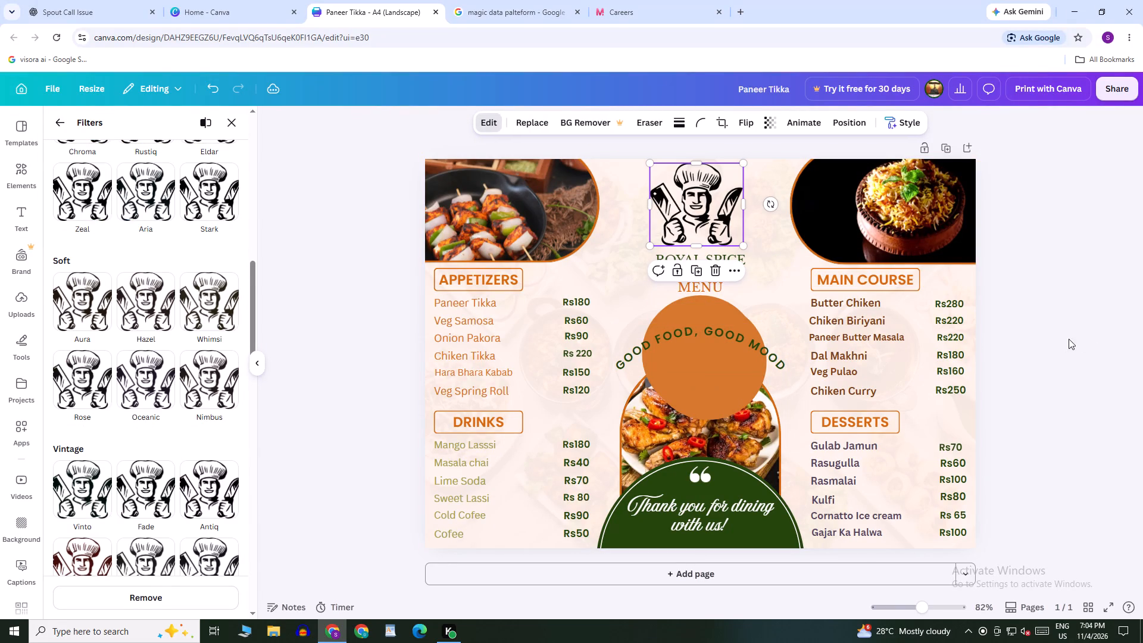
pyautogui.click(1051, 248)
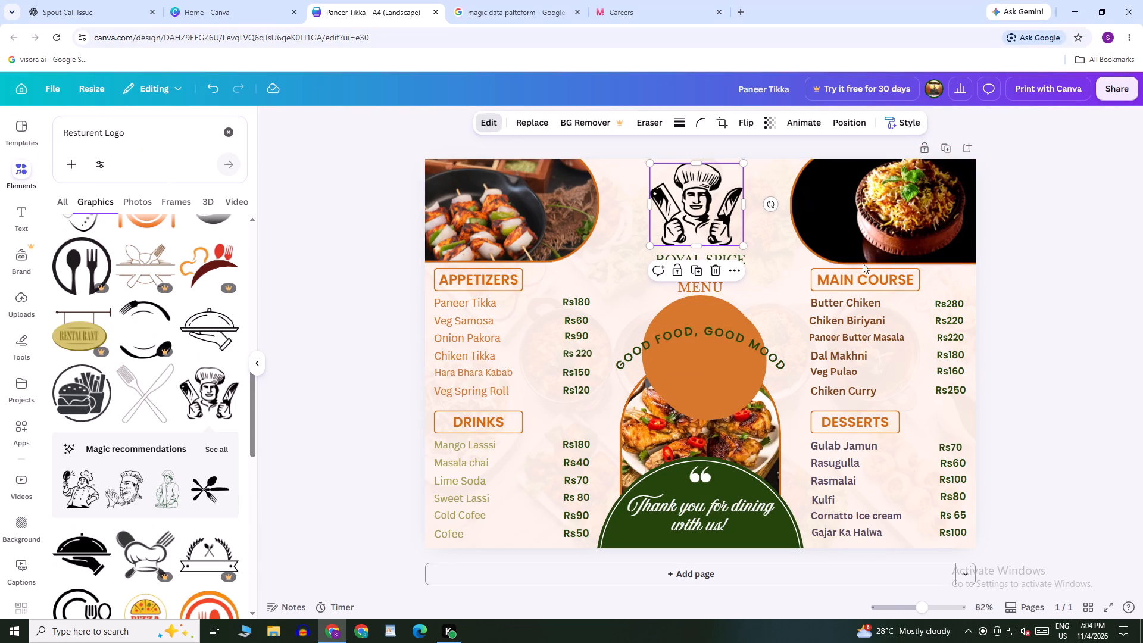
# Delete both overlapping orange circles behind the curved slogan, including the one containing the text anva.
pyautogui.click(607, 254)
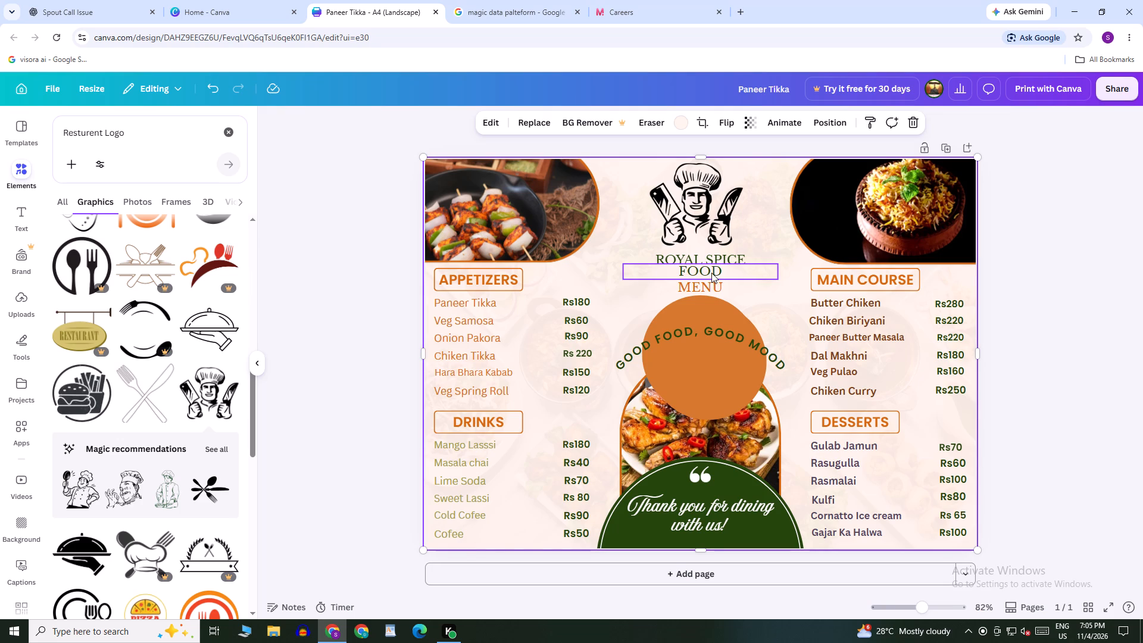
pyautogui.click(711, 273)
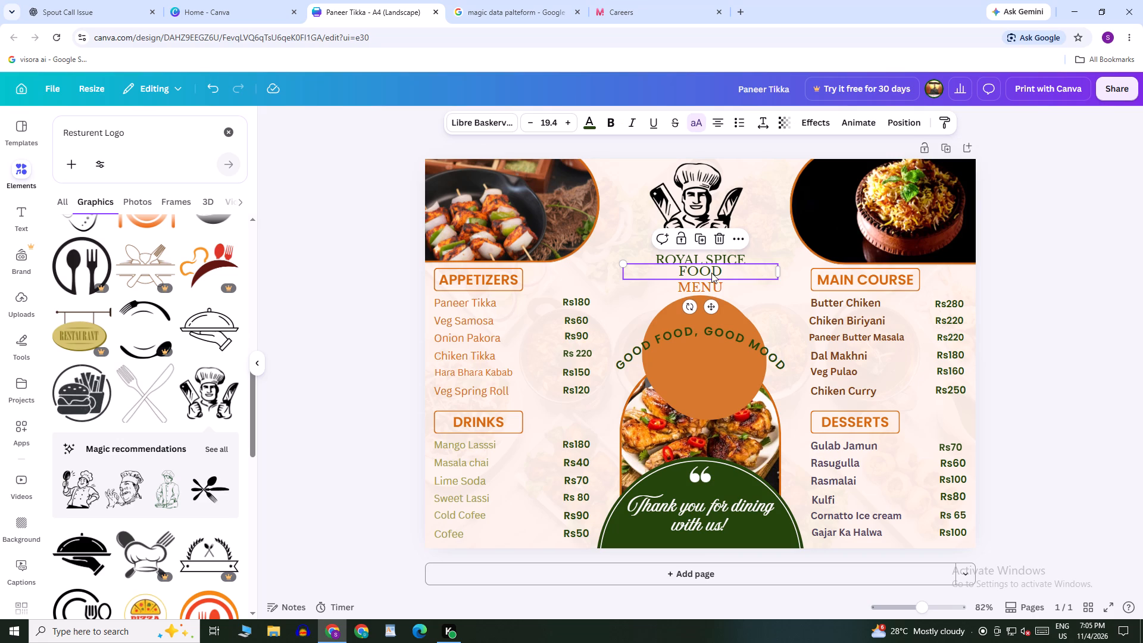
pyautogui.click(700, 372)
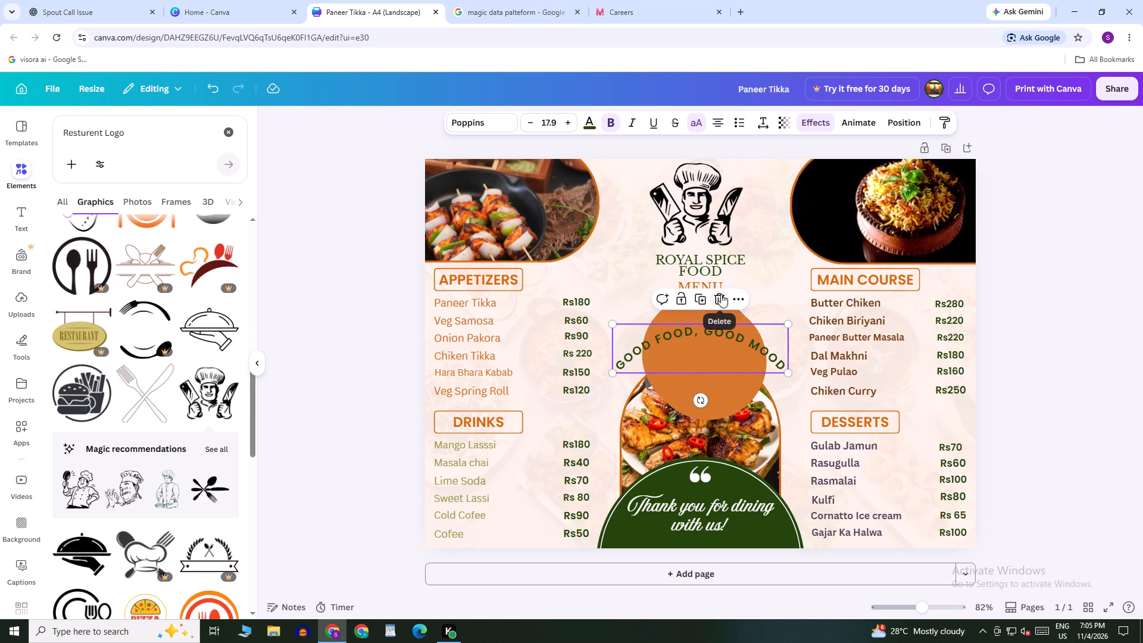
pyautogui.click(698, 354)
pyautogui.click(717, 407)
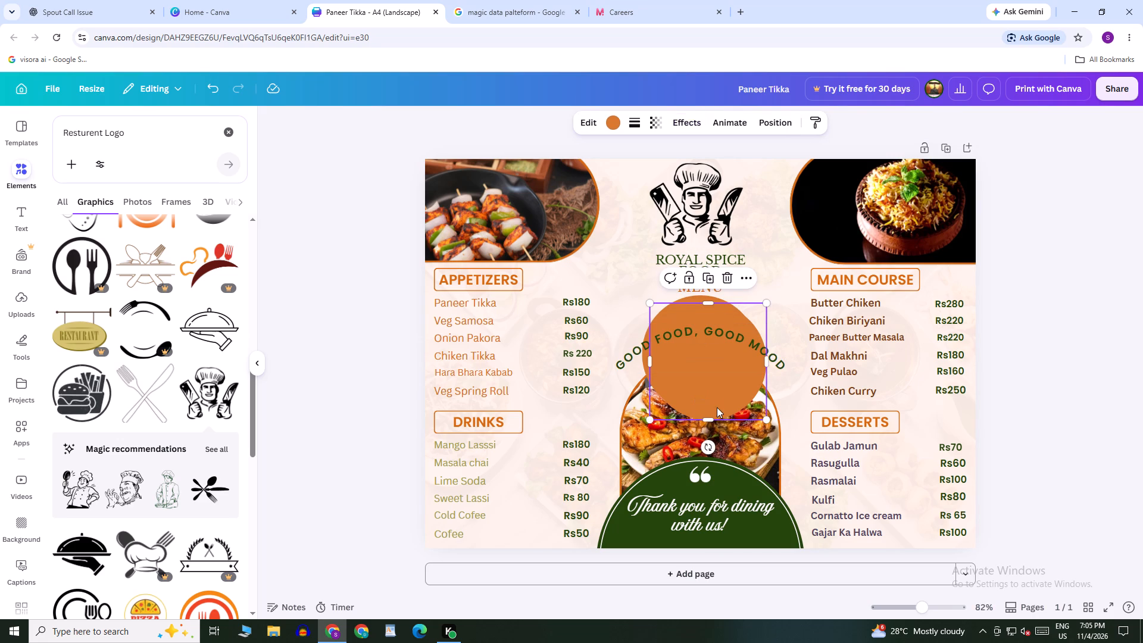
pyautogui.click(726, 281)
pyautogui.click(724, 361)
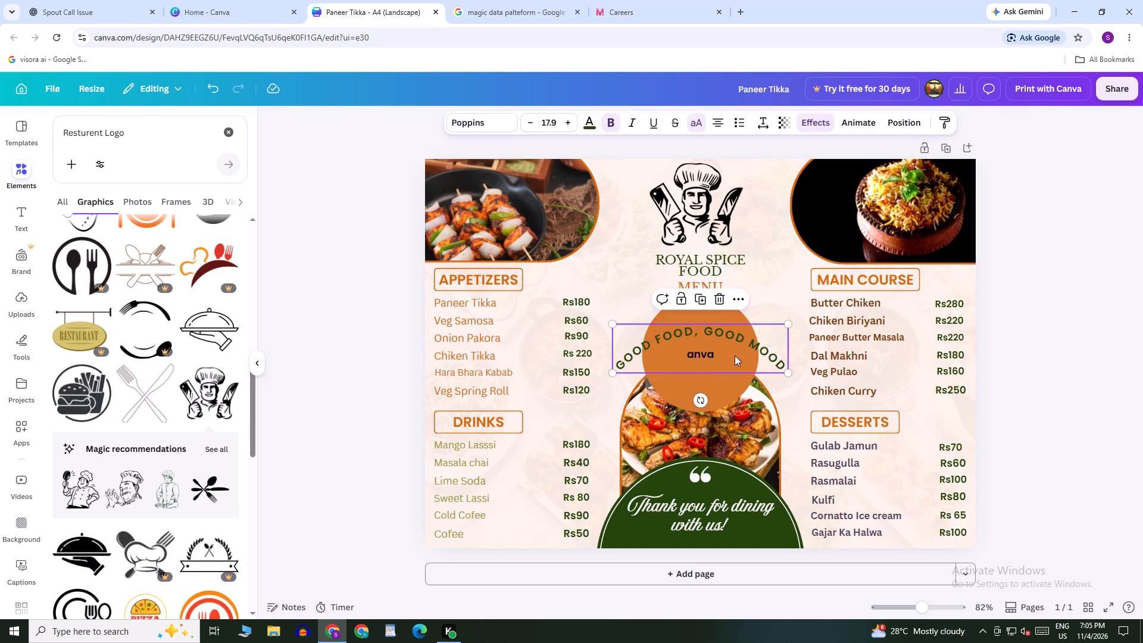
pyautogui.click(732, 389)
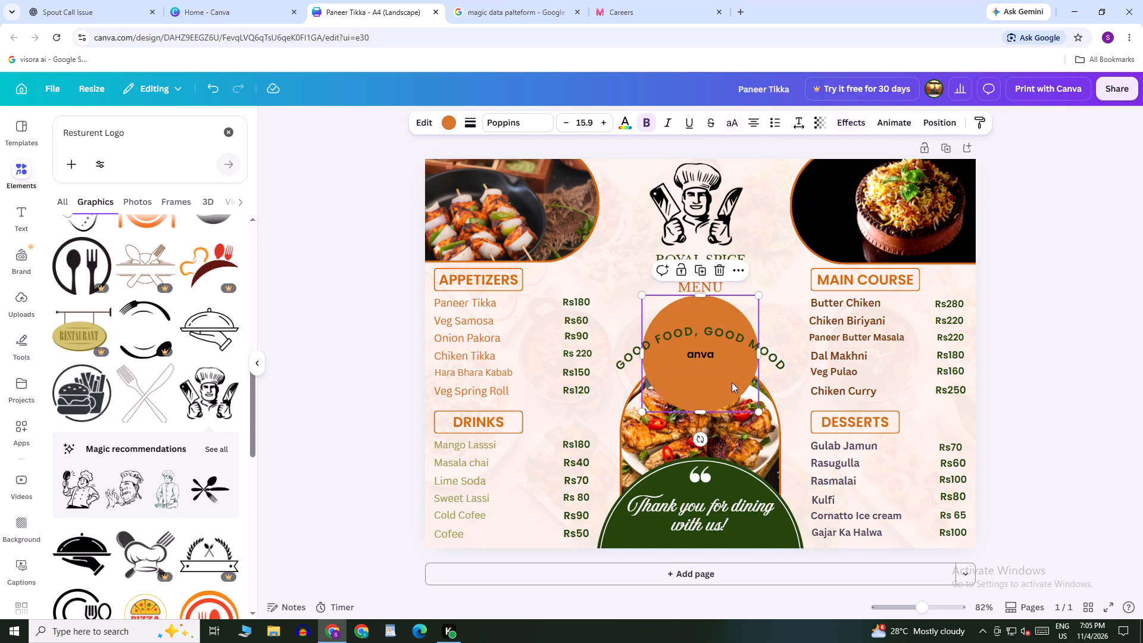
pyautogui.click(722, 273)
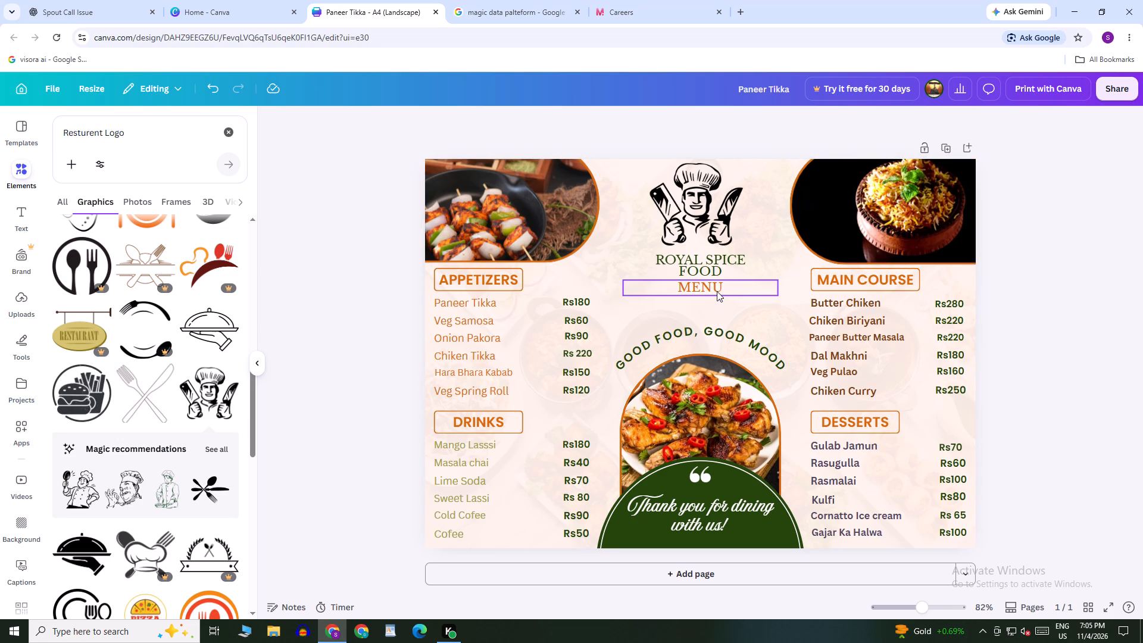
# Move MENU down to just above the curved slogan GOOD FOOD, GOOD MOOD, and bring FOOD down directly above MENU.
pyautogui.moveTo(713, 291); pyautogui.dragTo(713, 298)
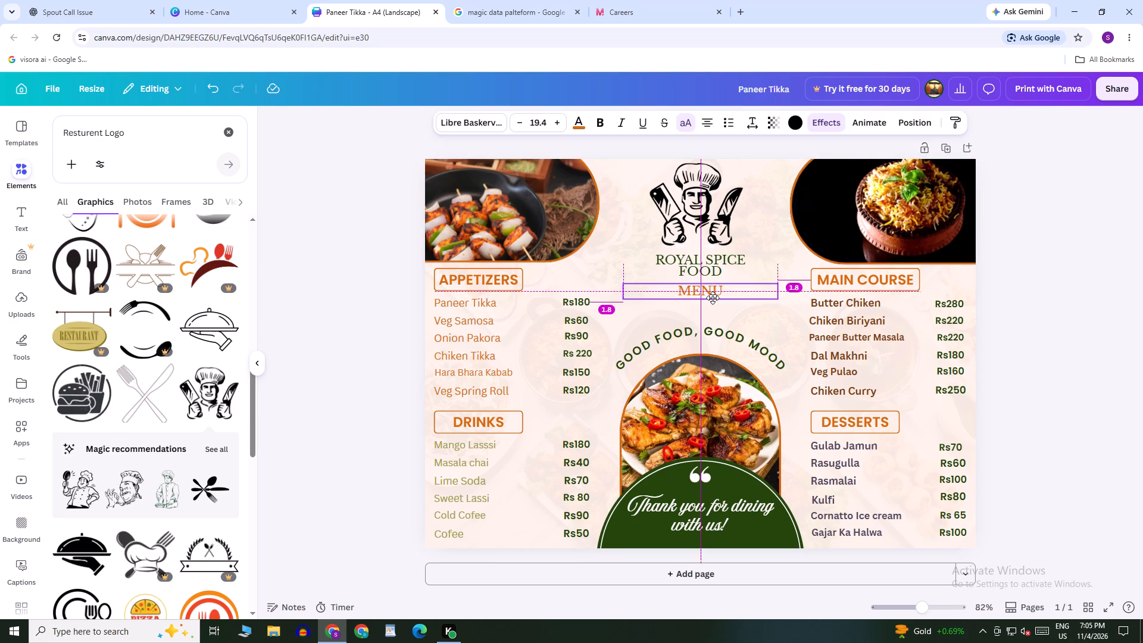
pyautogui.moveTo(713, 298); pyautogui.dragTo(713, 319)
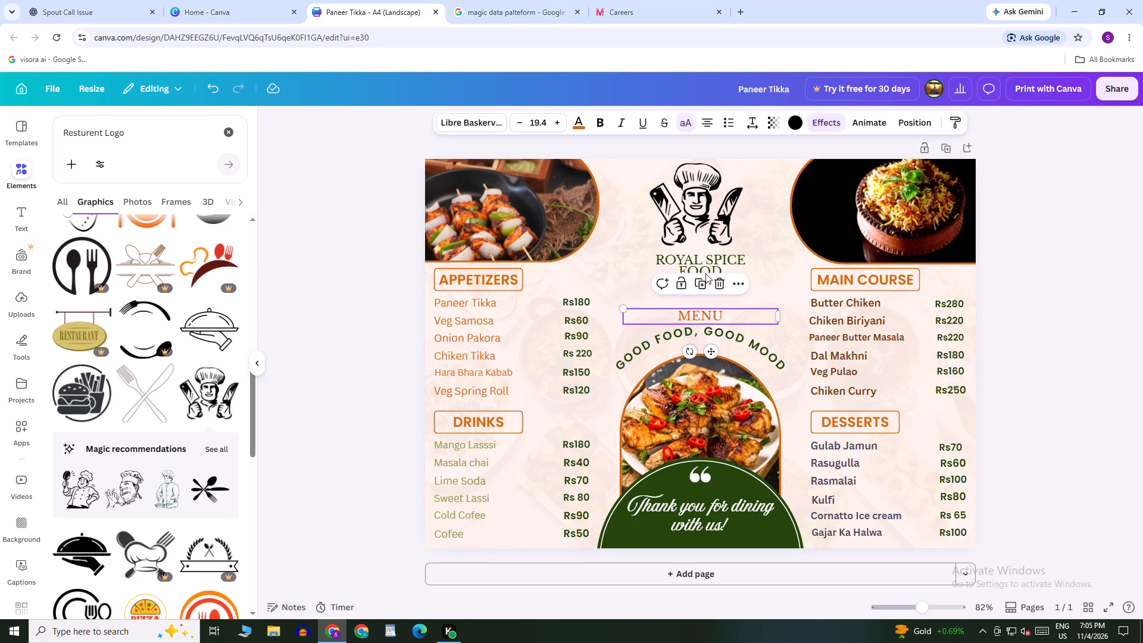
pyautogui.click(705, 269)
pyautogui.moveTo(705, 269); pyautogui.dragTo(705, 299)
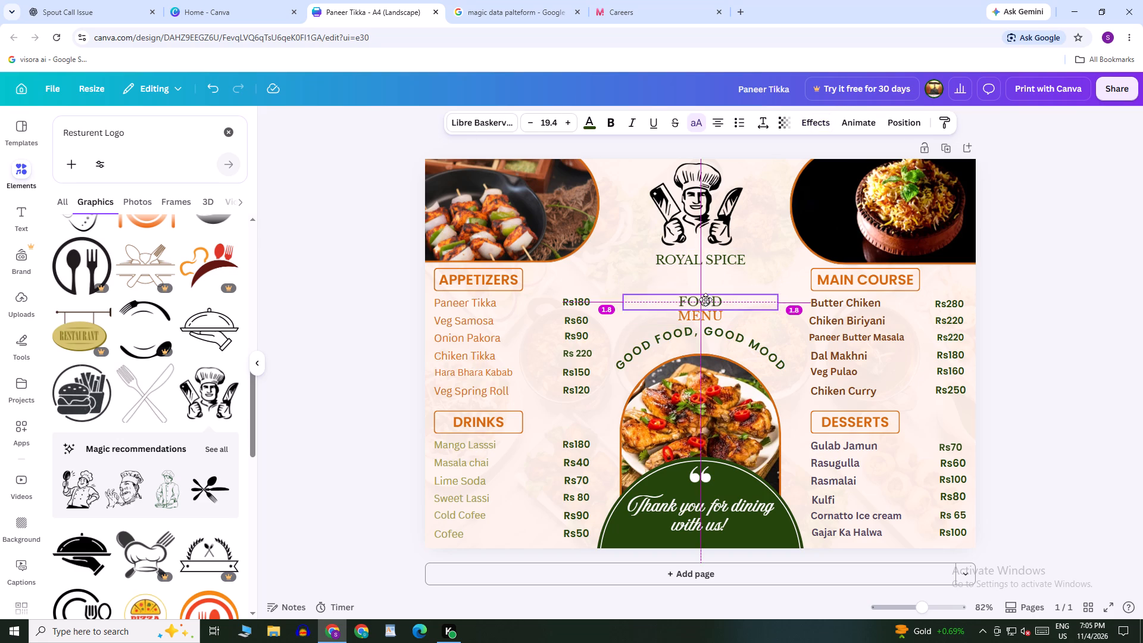
pyautogui.moveTo(705, 299); pyautogui.dragTo(702, 299)
pyautogui.click(1123, 292)
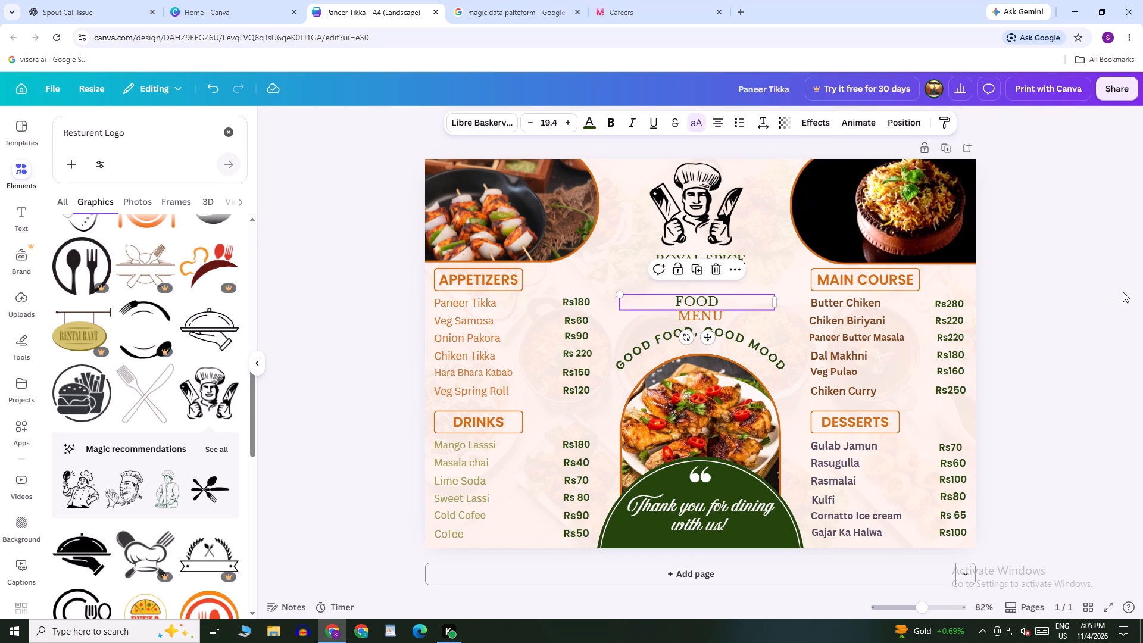
# Place FOOD on the same line as MENU, immediately before it, so the title reads FOOD MENU.
pyautogui.click(708, 305)
pyautogui.moveTo(714, 302); pyautogui.dragTo(669, 316)
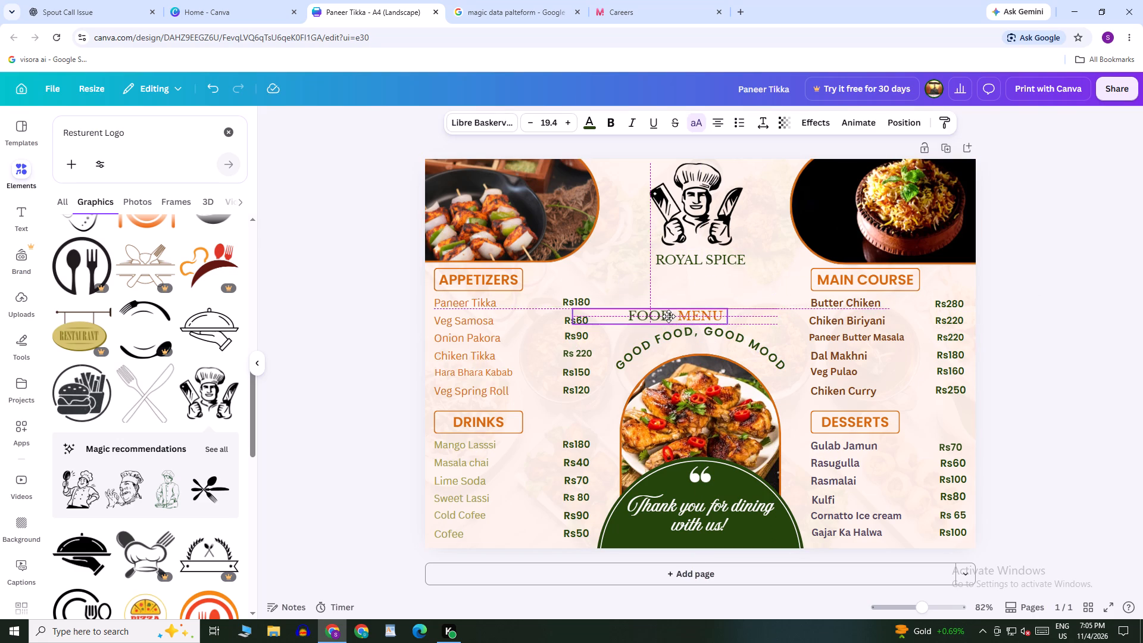
pyautogui.moveTo(669, 316); pyautogui.dragTo(673, 316)
# Delete the text of the separate orange MENU box beside FOOD, leaving FOOD alone above the curved slogan.
pyautogui.click(709, 314)
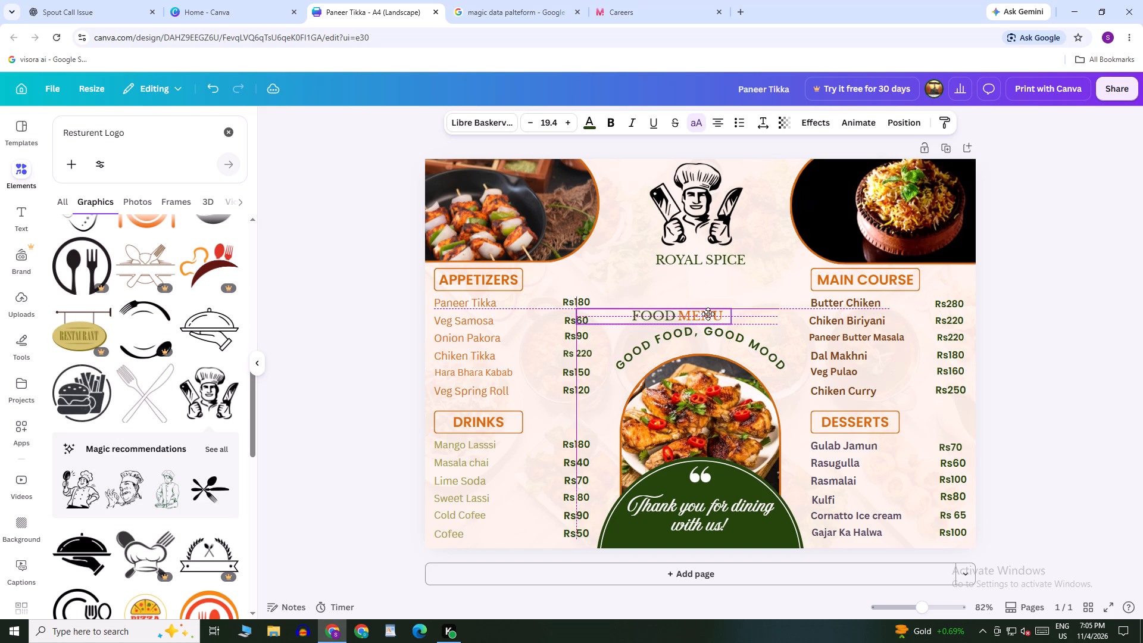
pyautogui.doubleClick(630, 317)
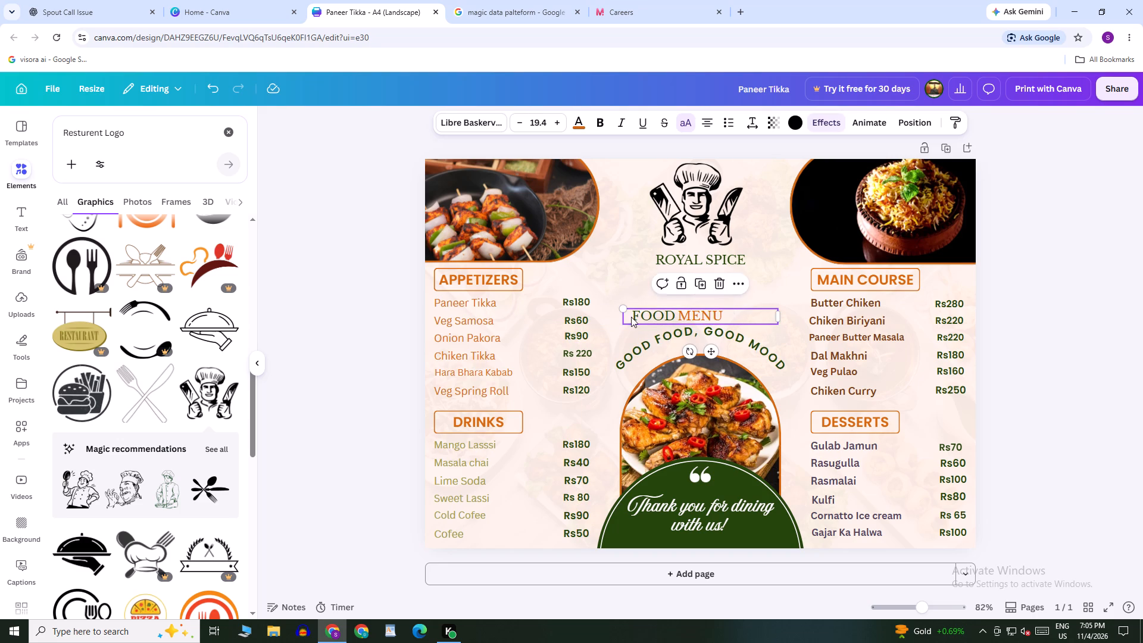
pyautogui.moveTo(631, 317); pyautogui.dragTo(685, 311)
pyautogui.click(738, 316)
pyautogui.moveTo(738, 316); pyautogui.dragTo(682, 317)
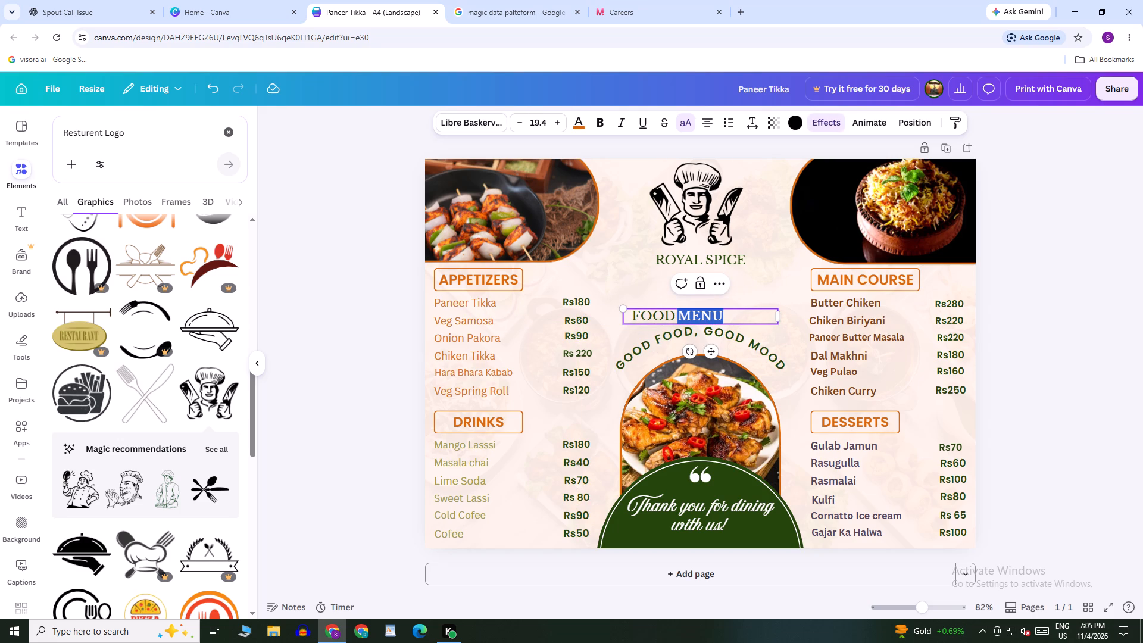
pyautogui.moveTo(682, 317); pyautogui.dragTo(647, 317)
pyautogui.click(741, 312)
pyautogui.hotkey('ctrl', 'a')
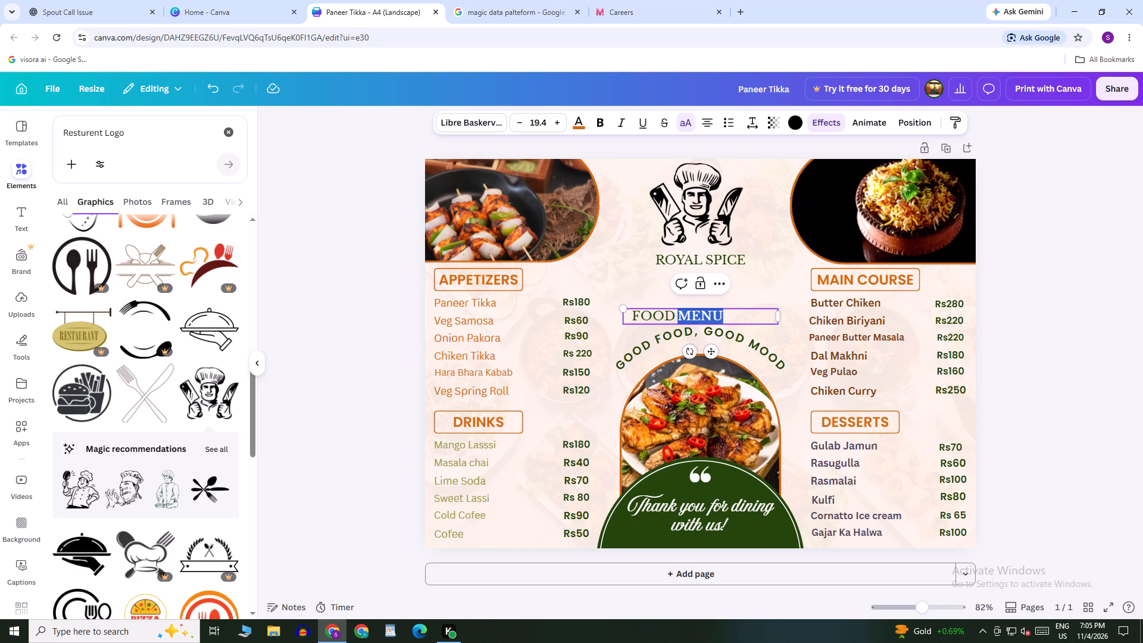
pyautogui.press('BackSpace')
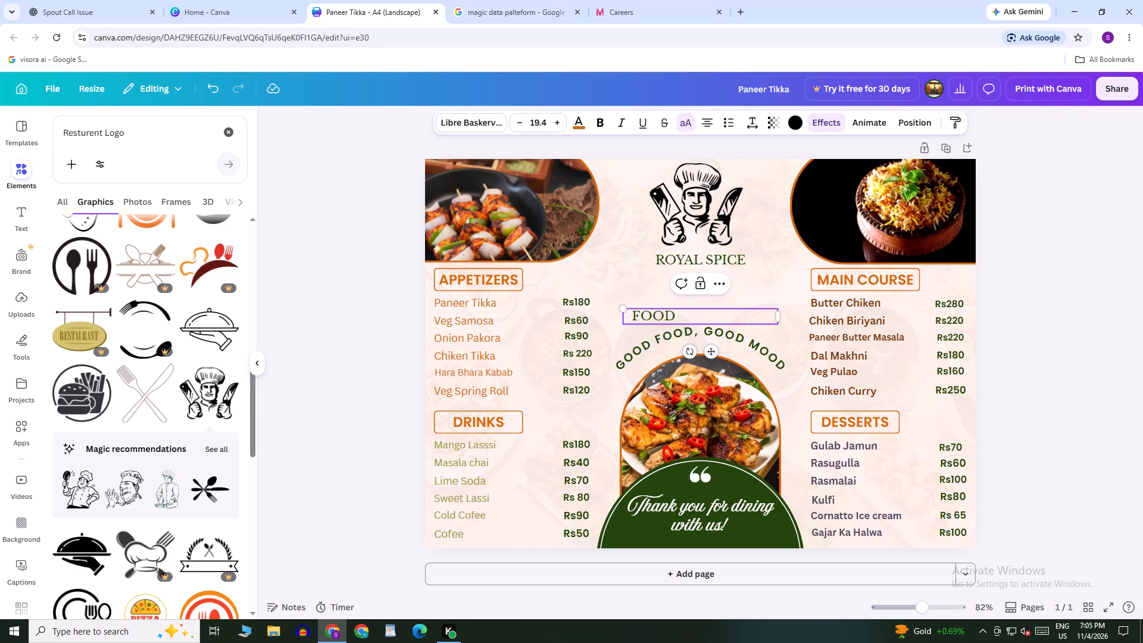
# Edit the FOOD text box above the curved slogan so that it reads FOOD MENU as a single title.
pyautogui.click(677, 323)
pyautogui.doubleClick(677, 318)
pyautogui.click(648, 312)
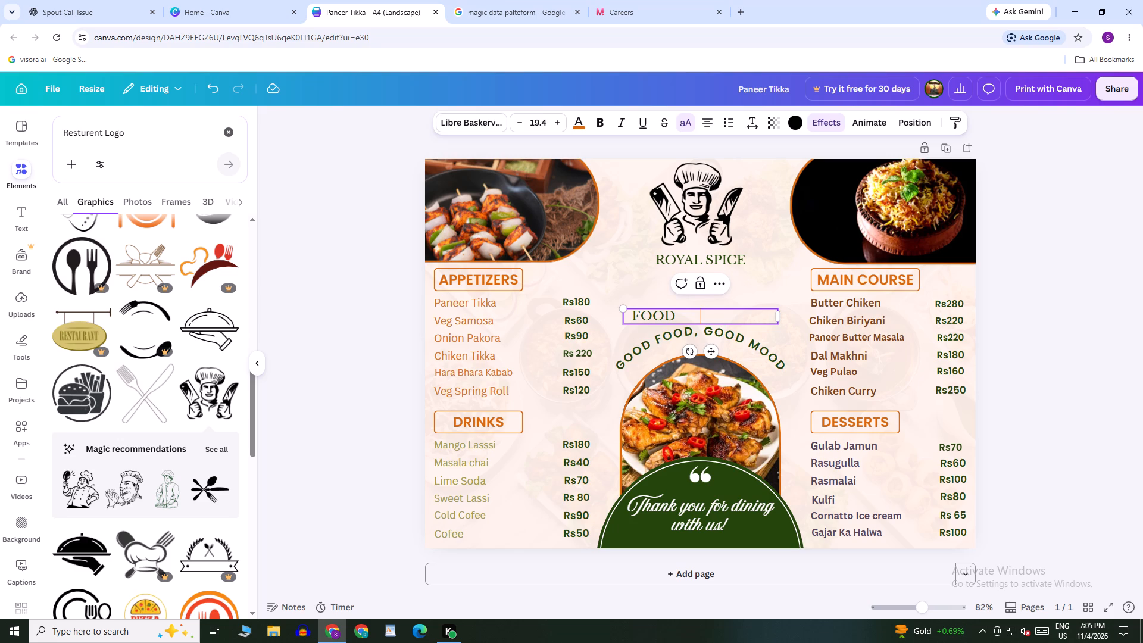
pyautogui.click(651, 316)
pyautogui.click(641, 295)
pyautogui.click(692, 316)
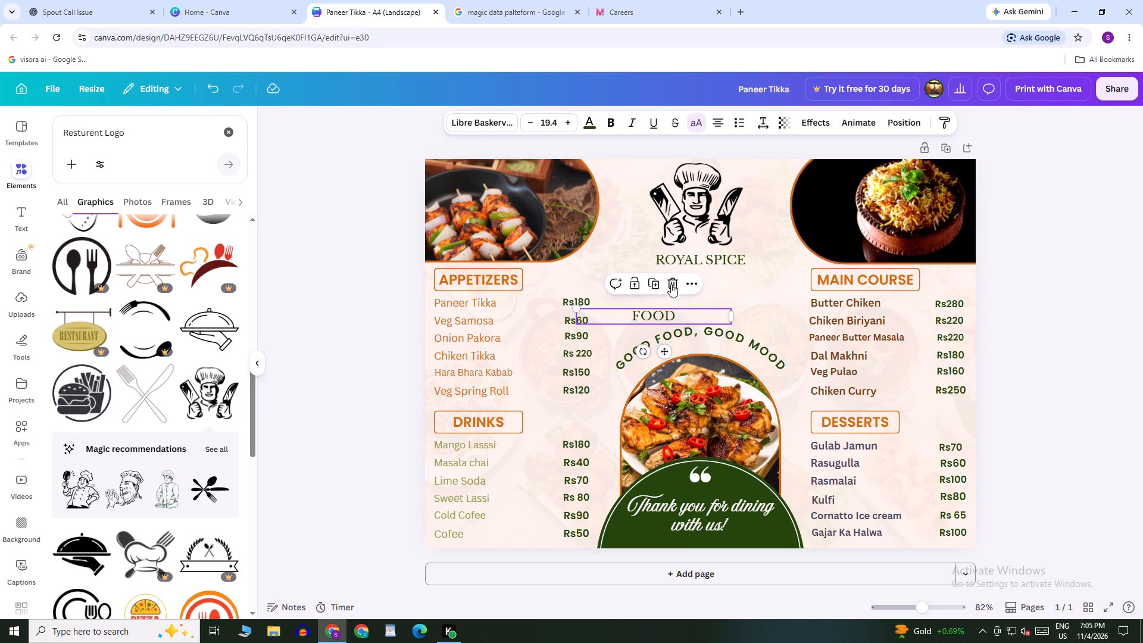
pyautogui.doubleClick(699, 321)
pyautogui.click(711, 315)
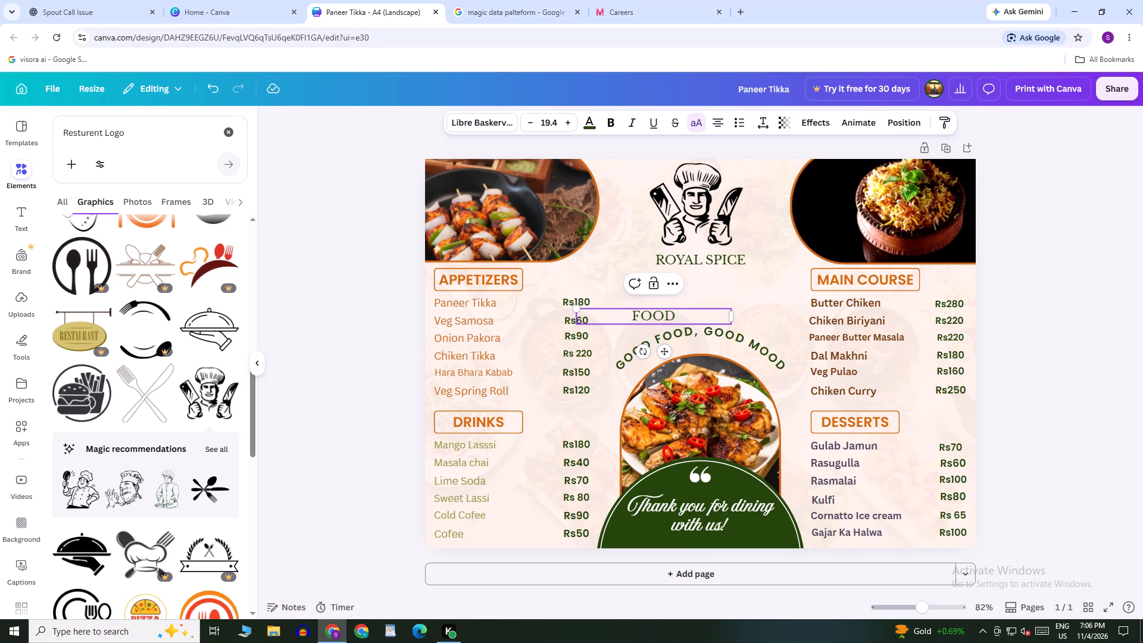
pyautogui.press('space')
pyautogui.hotkey('shift', 'f')
pyautogui.write('ood')
pyautogui.press('space')
pyautogui.write('Menu')
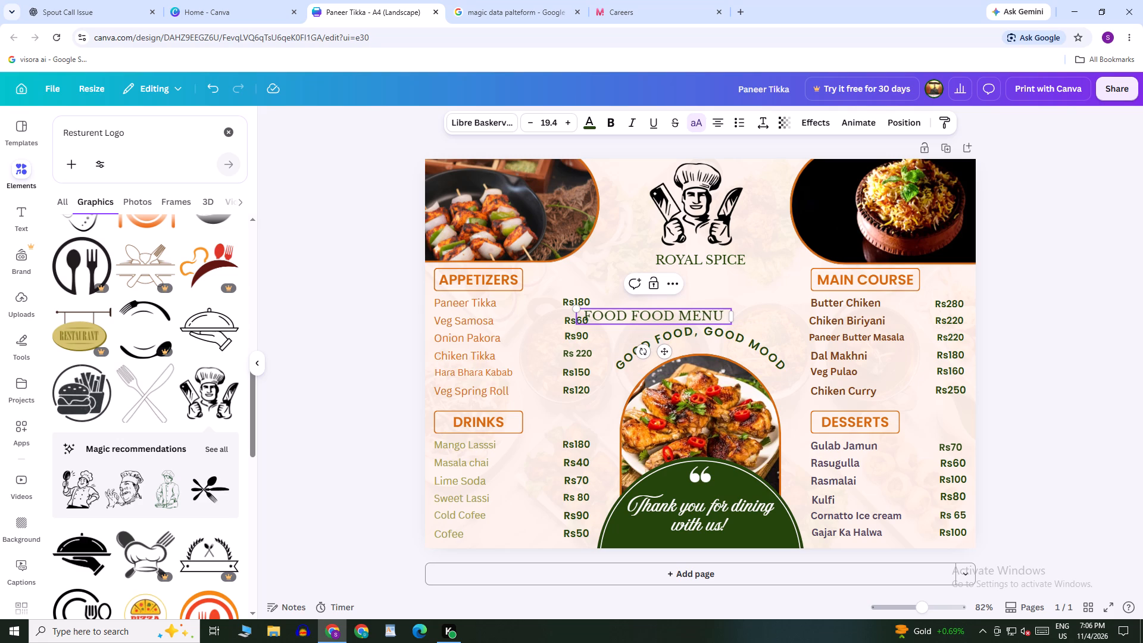
pyautogui.click(620, 318)
pyautogui.click(629, 319)
pyautogui.click(627, 335)
pyautogui.click(623, 321)
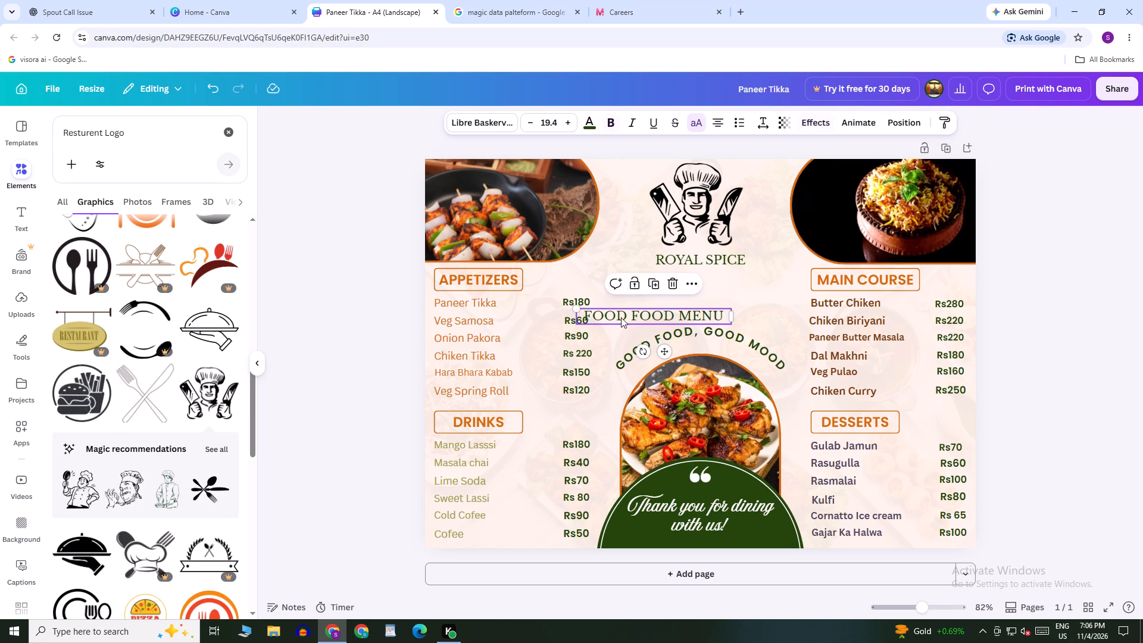
pyautogui.doubleClick(621, 317)
pyautogui.press('BackSpace')
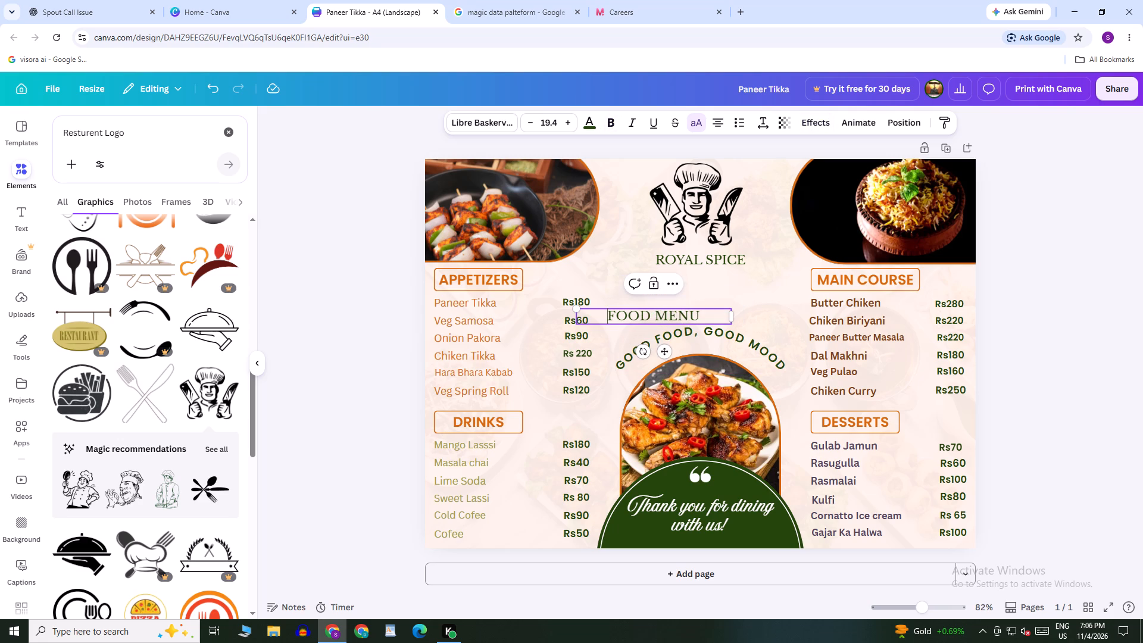
# Shift the curved slogan slightly down onto the arched chicken photo and place FOOD MENU centrally just above it.
pyautogui.click(769, 318)
pyautogui.moveTo(697, 317); pyautogui.dragTo(720, 310)
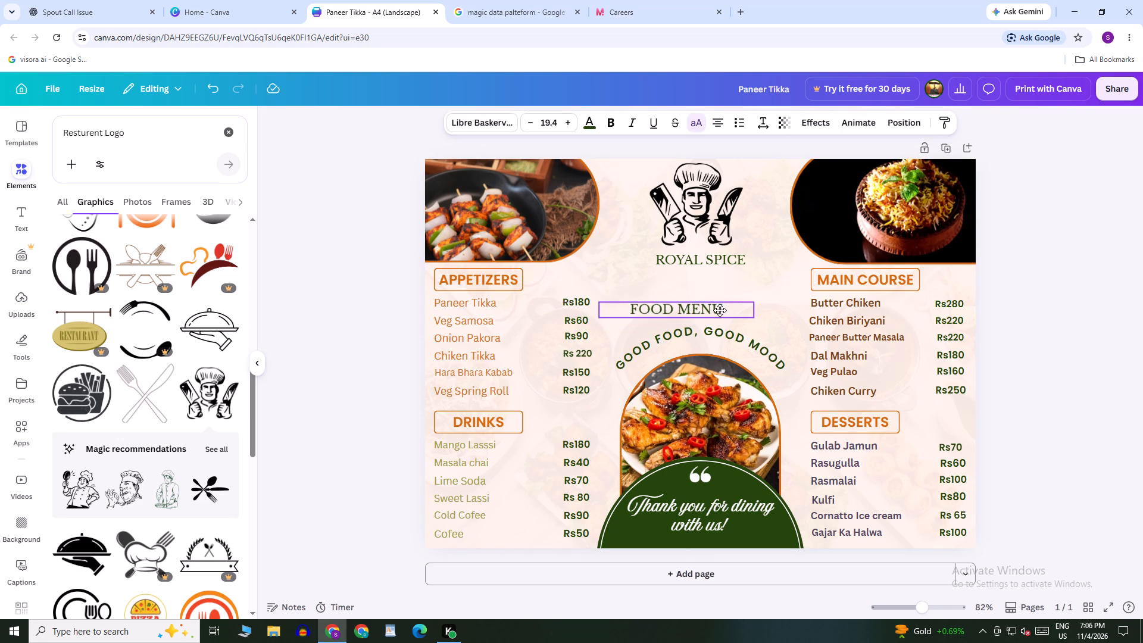
pyautogui.moveTo(720, 310); pyautogui.dragTo(733, 312)
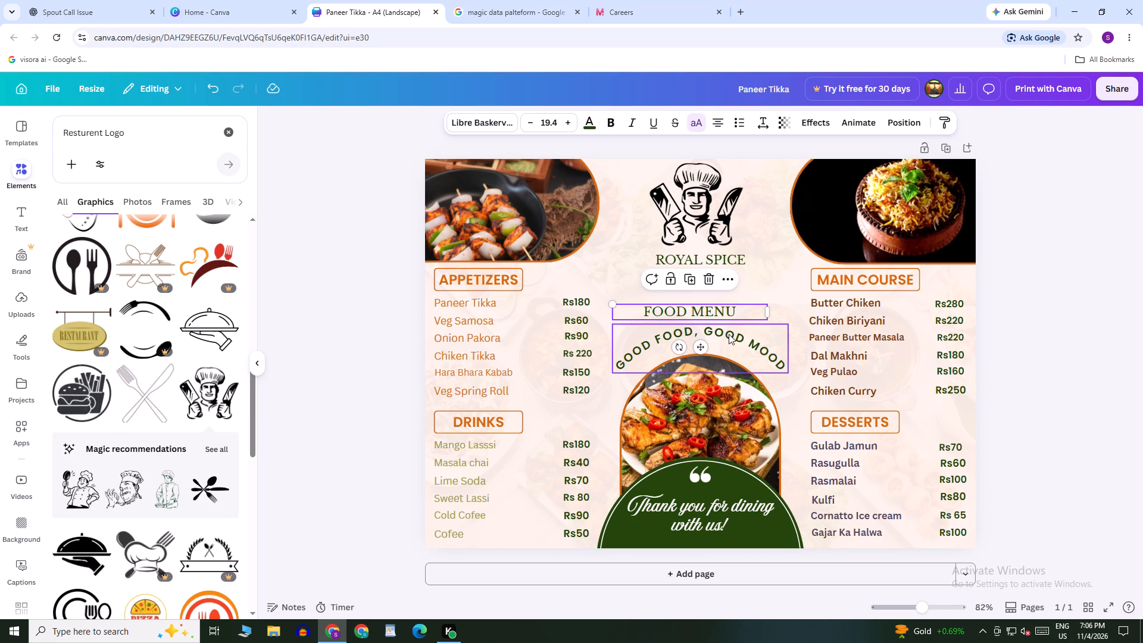
pyautogui.moveTo(728, 335); pyautogui.dragTo(729, 345)
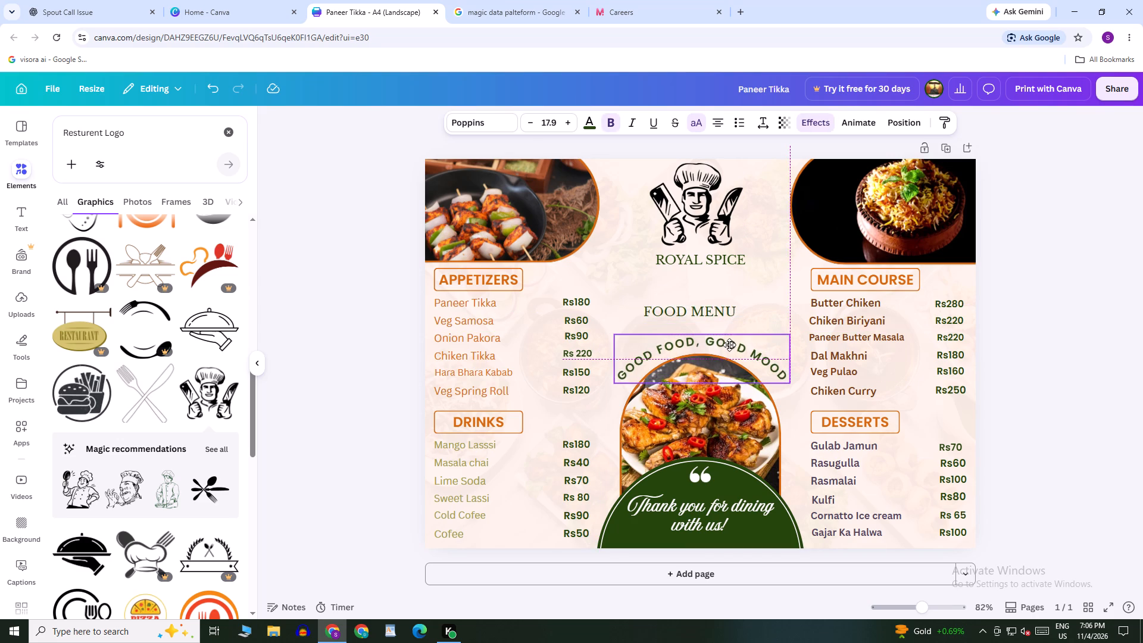
pyautogui.moveTo(729, 345); pyautogui.dragTo(724, 344)
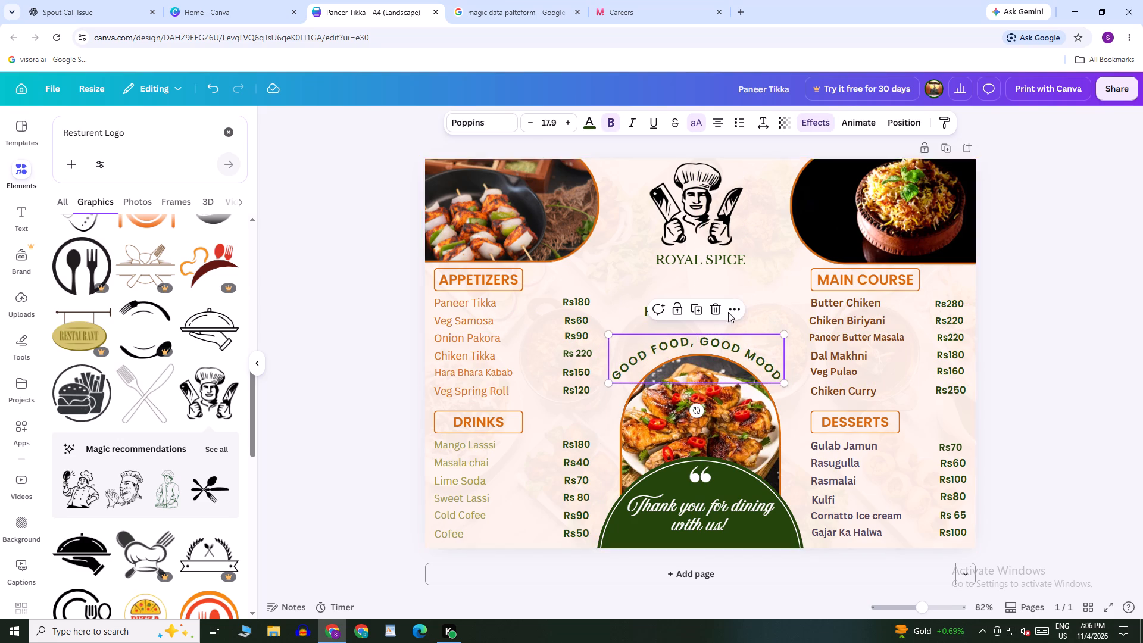
pyautogui.click(757, 292)
pyautogui.moveTo(732, 313); pyautogui.dragTo(734, 321)
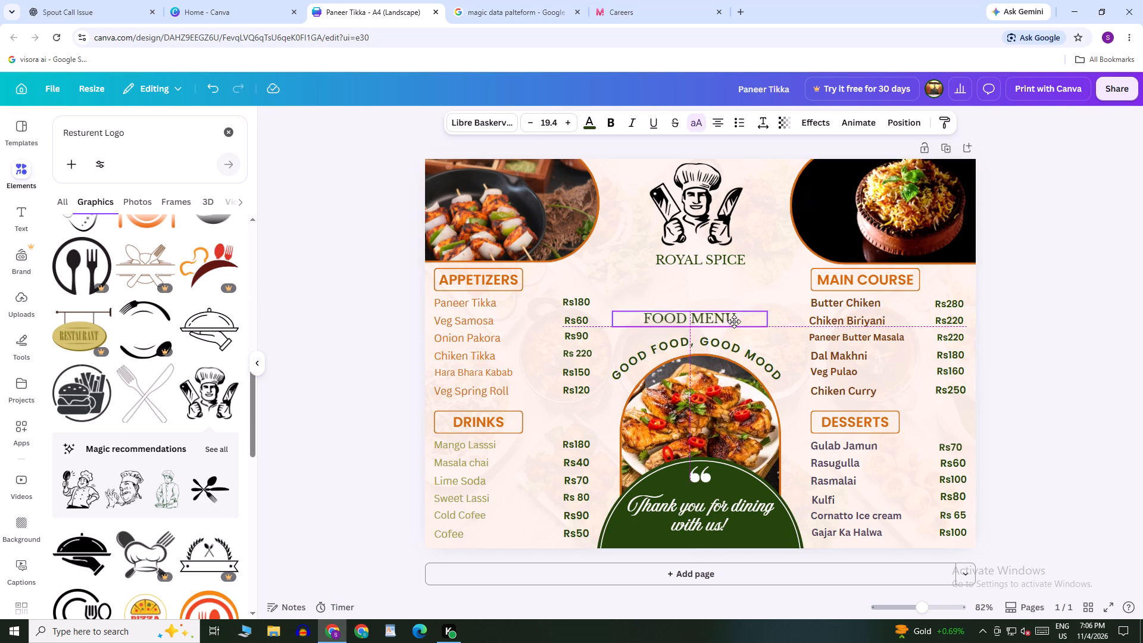
pyautogui.moveTo(734, 321); pyautogui.dragTo(736, 323)
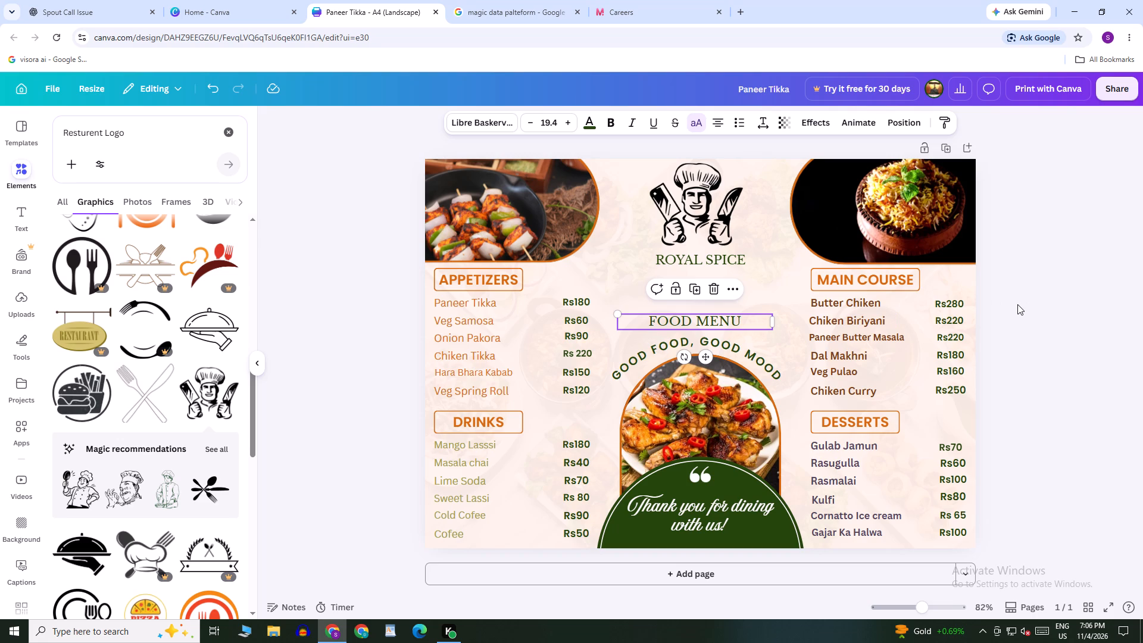
# Try Canva Student Font on the FOOD MENU title, and set the title in bold Poppins instead.
pyautogui.click(742, 320)
pyautogui.moveTo(745, 320); pyautogui.dragTo(641, 318)
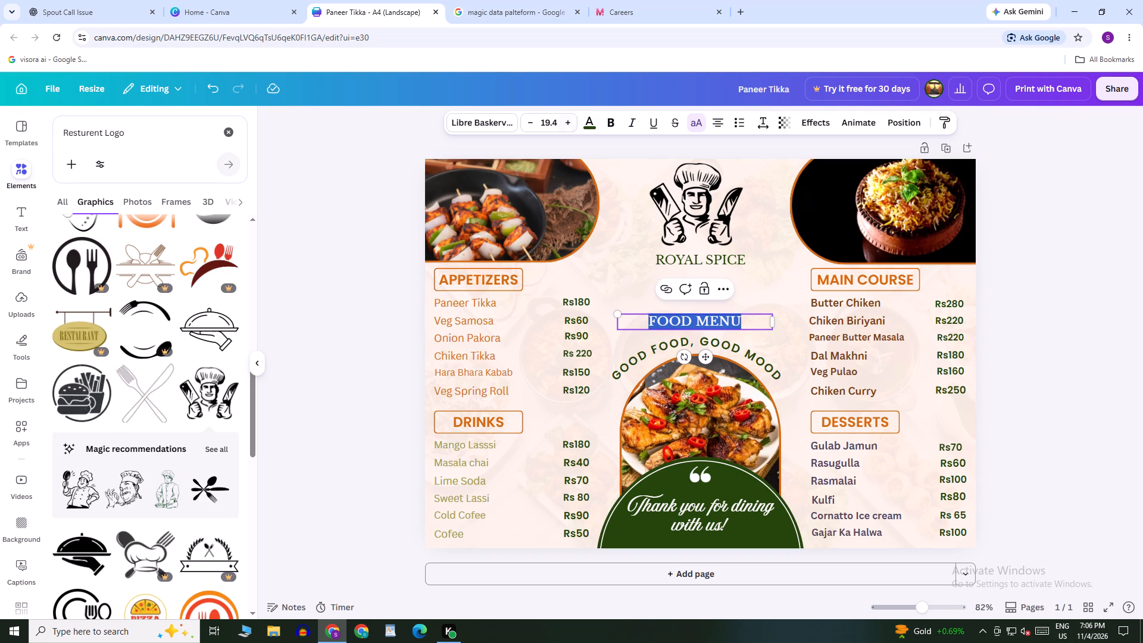
pyautogui.click(500, 118)
pyautogui.click(108, 368)
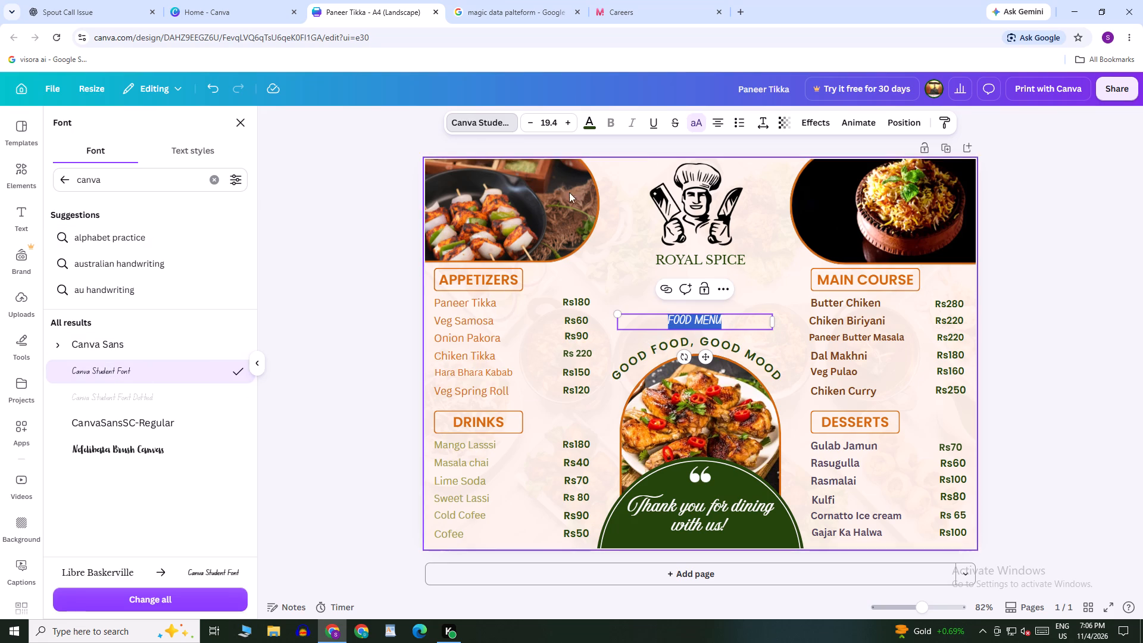
pyautogui.click(604, 123)
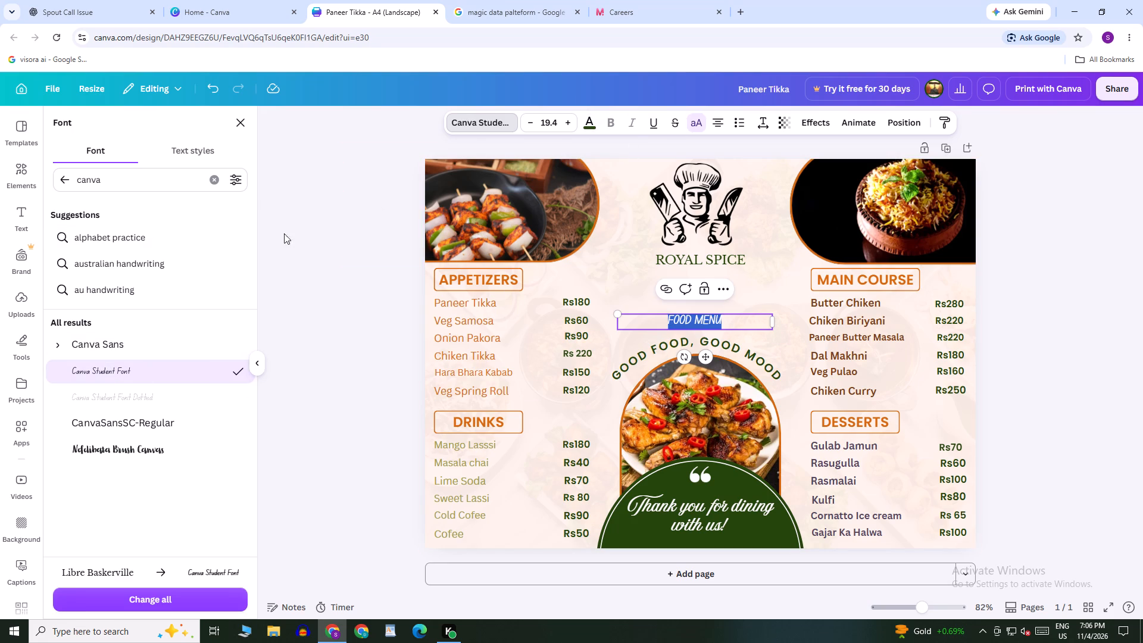
pyautogui.scroll(2, 145, 287)
pyautogui.click(61, 178)
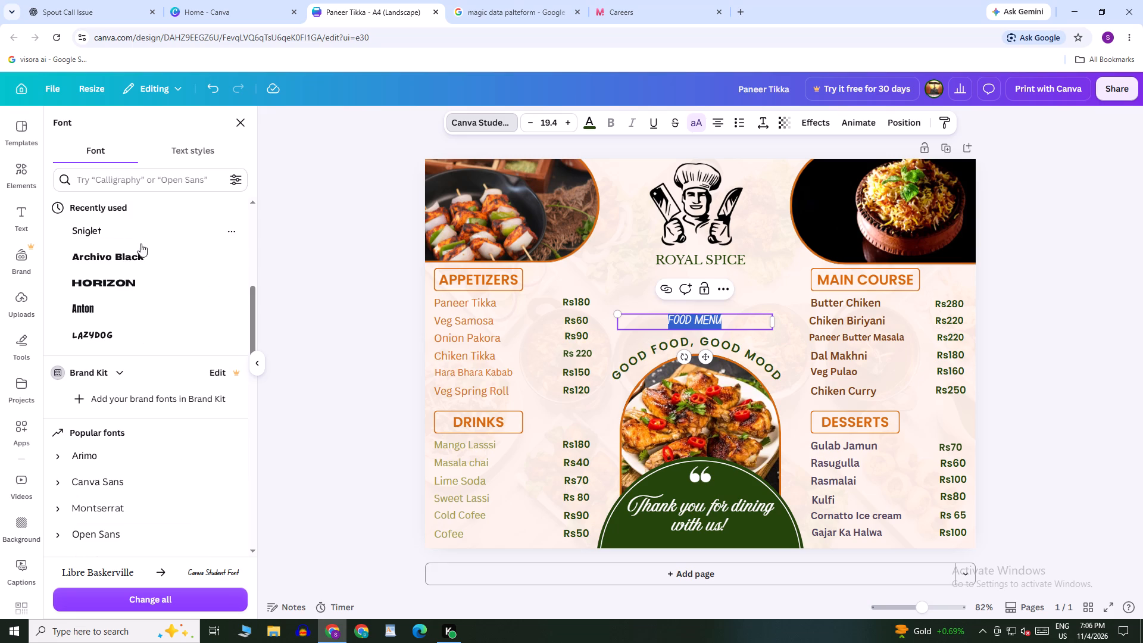
pyautogui.scroll(-3, 184, 304)
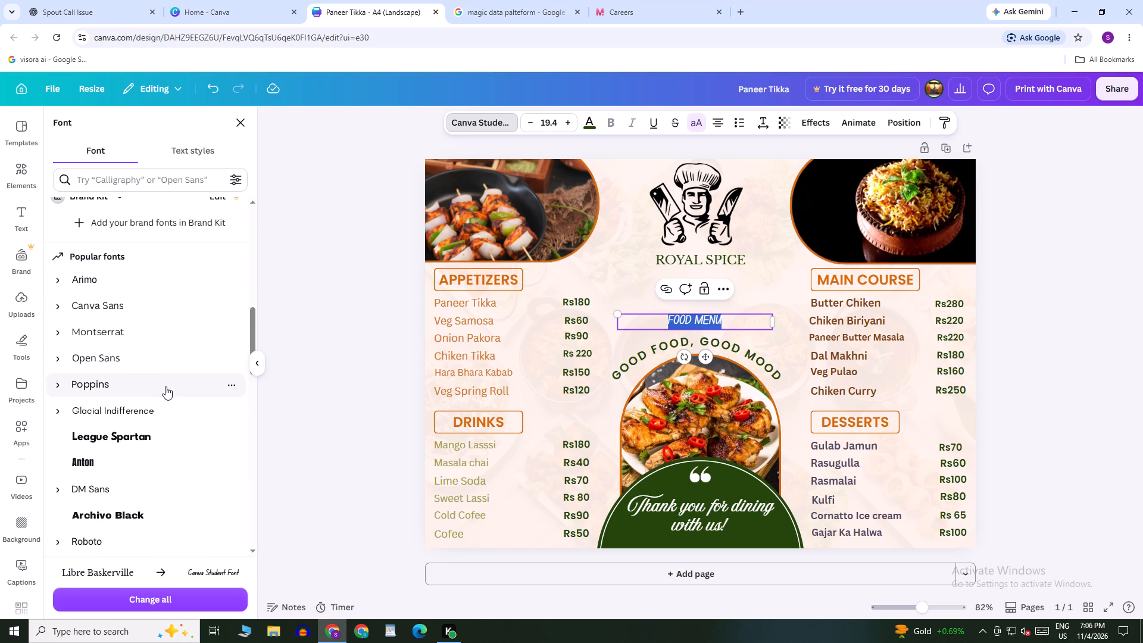
pyautogui.click(166, 387)
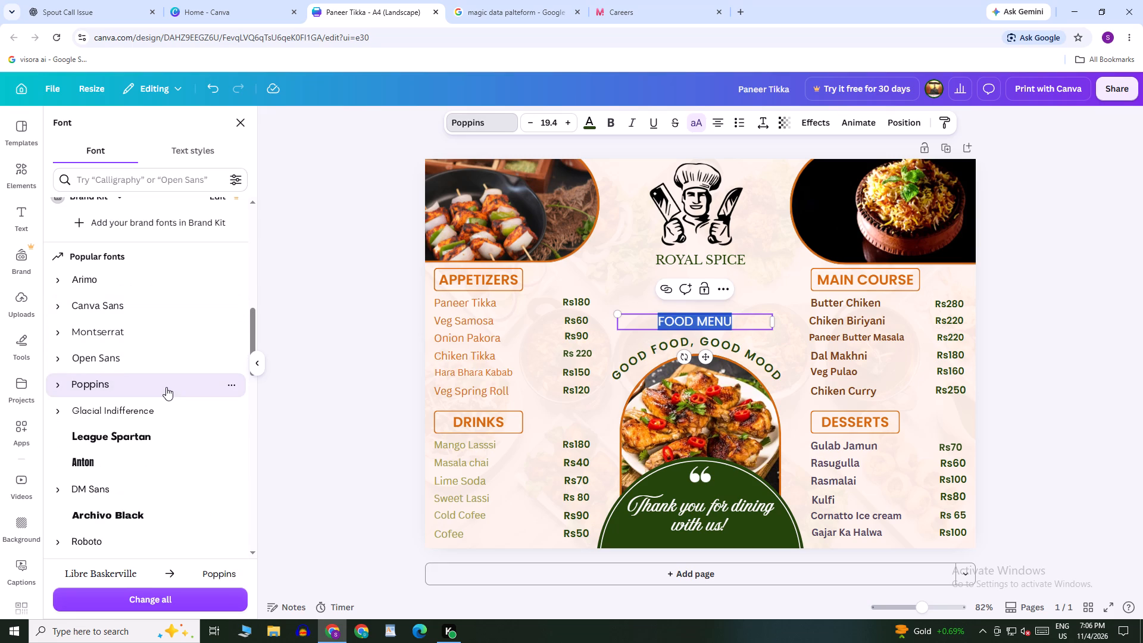
pyautogui.click(608, 121)
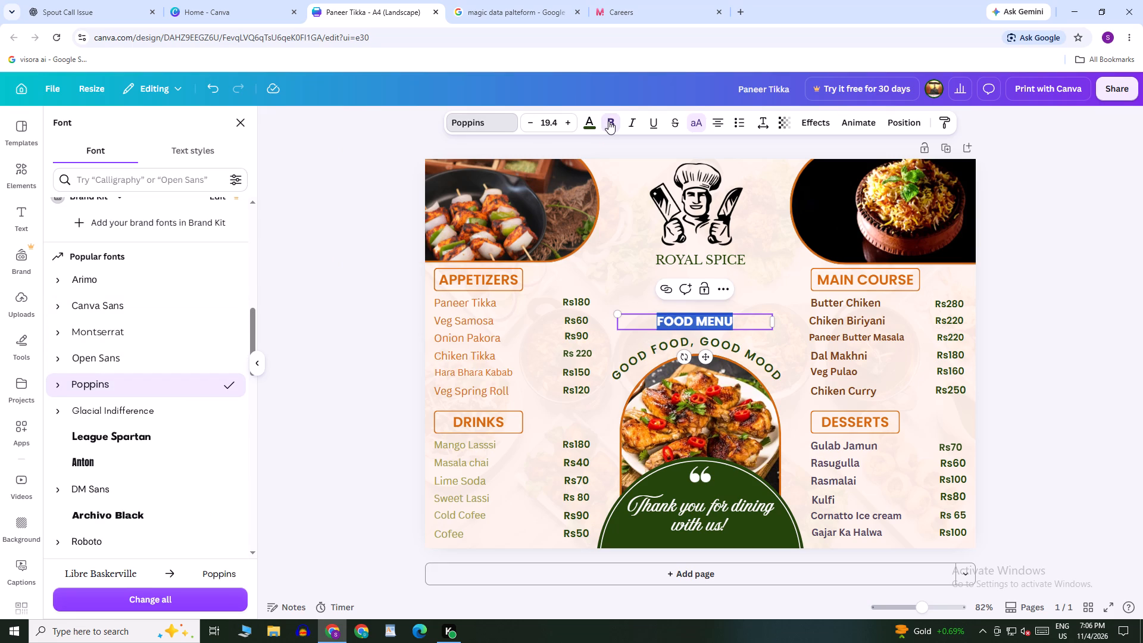
# Colour the FOOD MENU title with the orange taken from the photo colours.
pyautogui.click(594, 126)
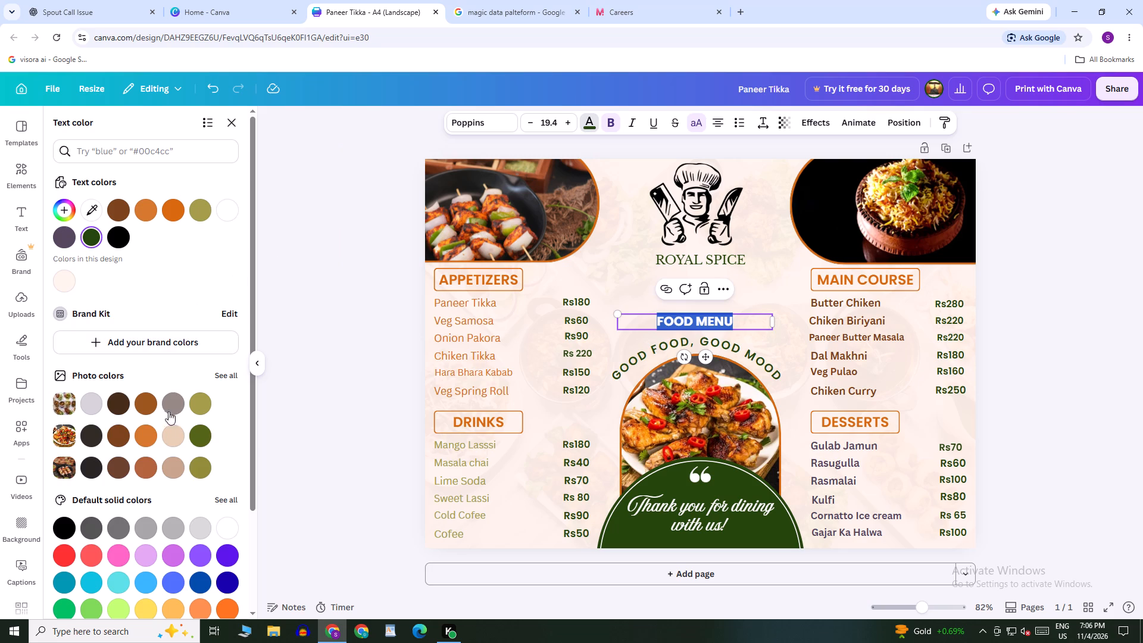
pyautogui.click(151, 438)
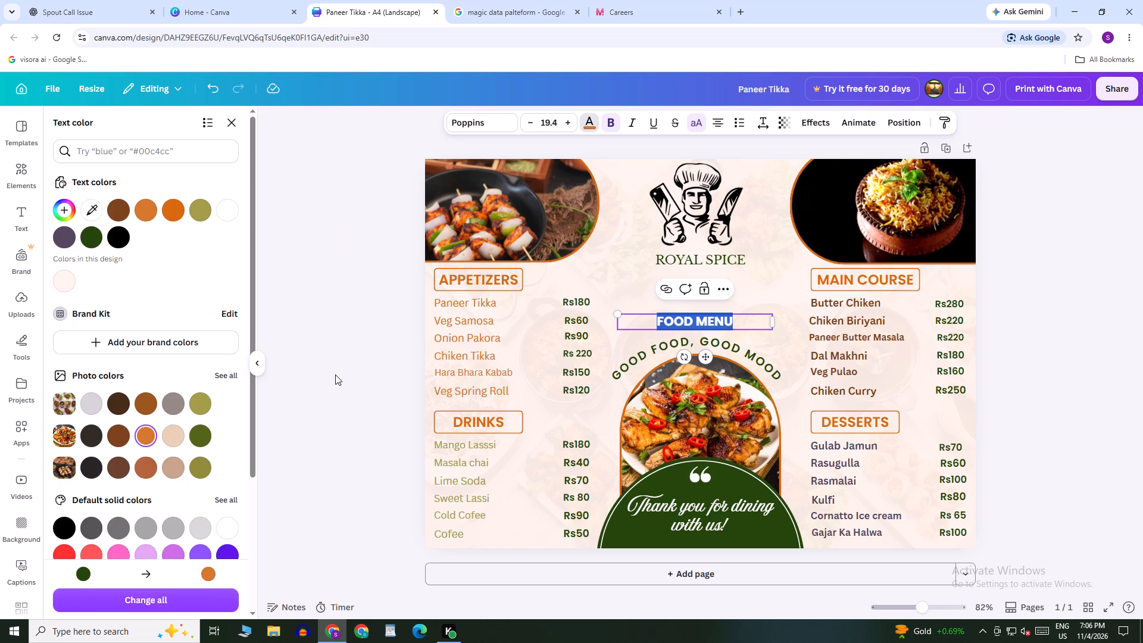
pyautogui.click(336, 369)
pyautogui.click(336, 369)
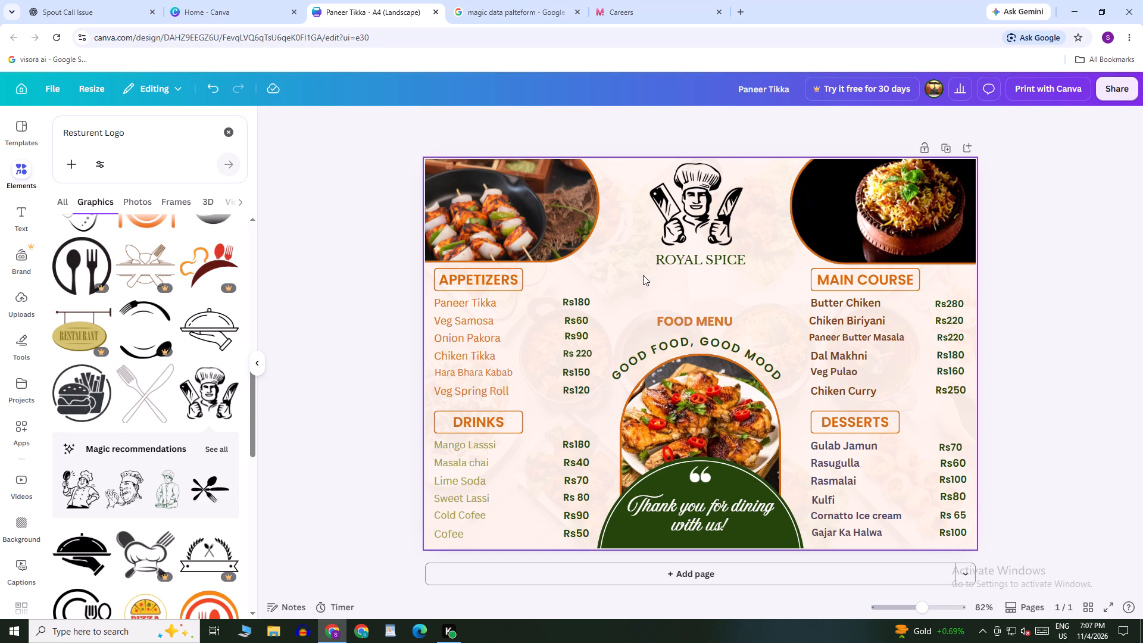
# Add a heading text box over the centre of the menu reading Diamond Harbour followed by its postal code.
pyautogui.click(18, 126)
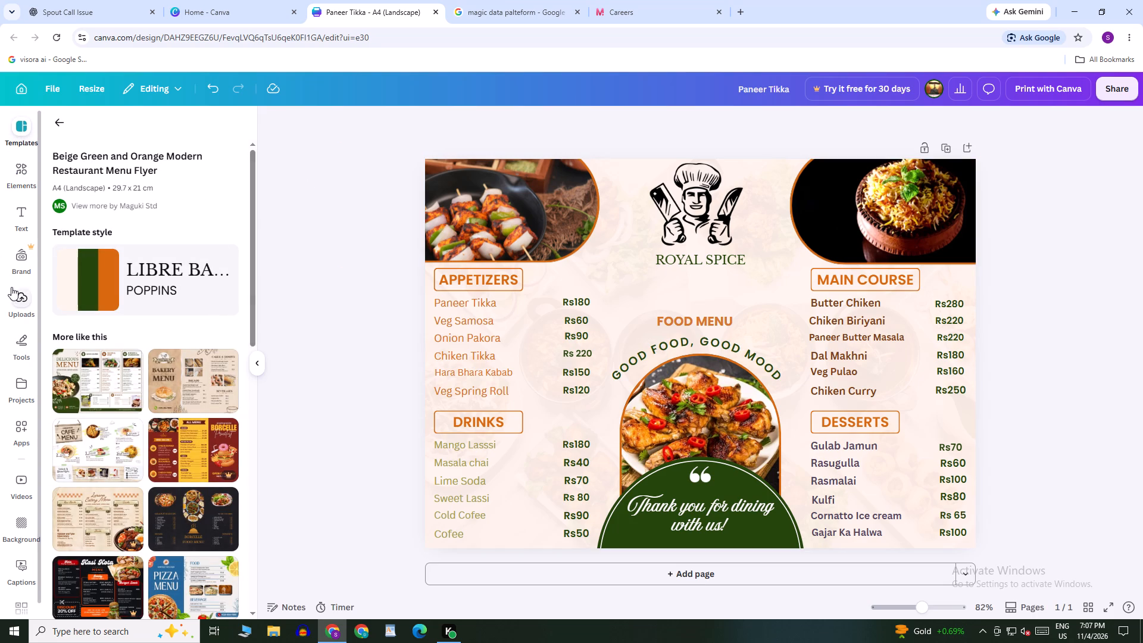
pyautogui.click(24, 219)
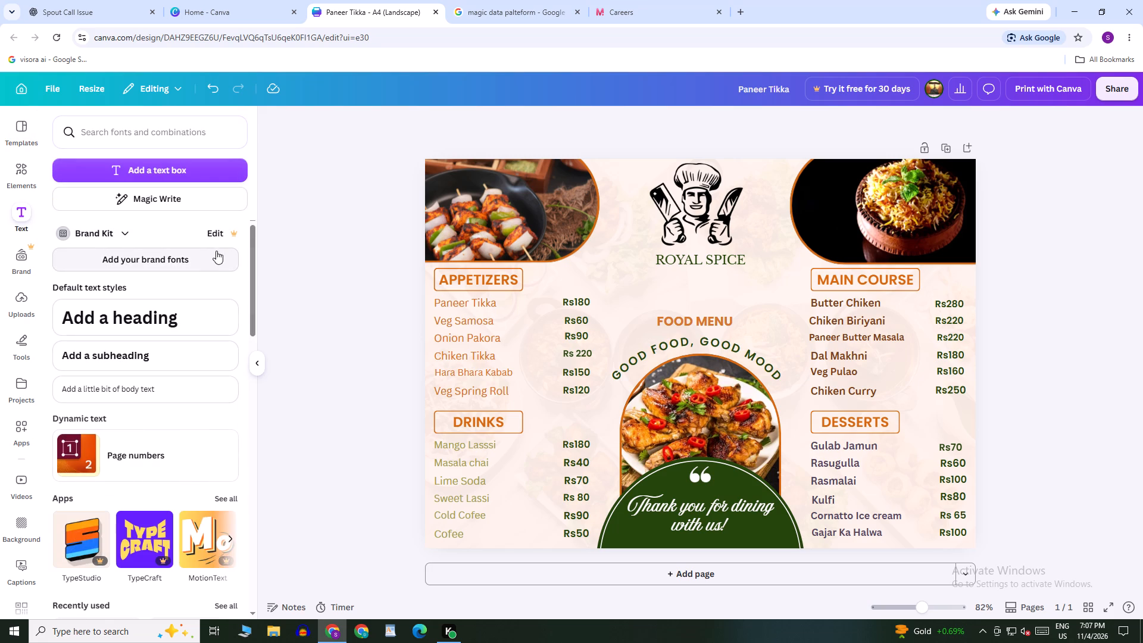
pyautogui.click(175, 321)
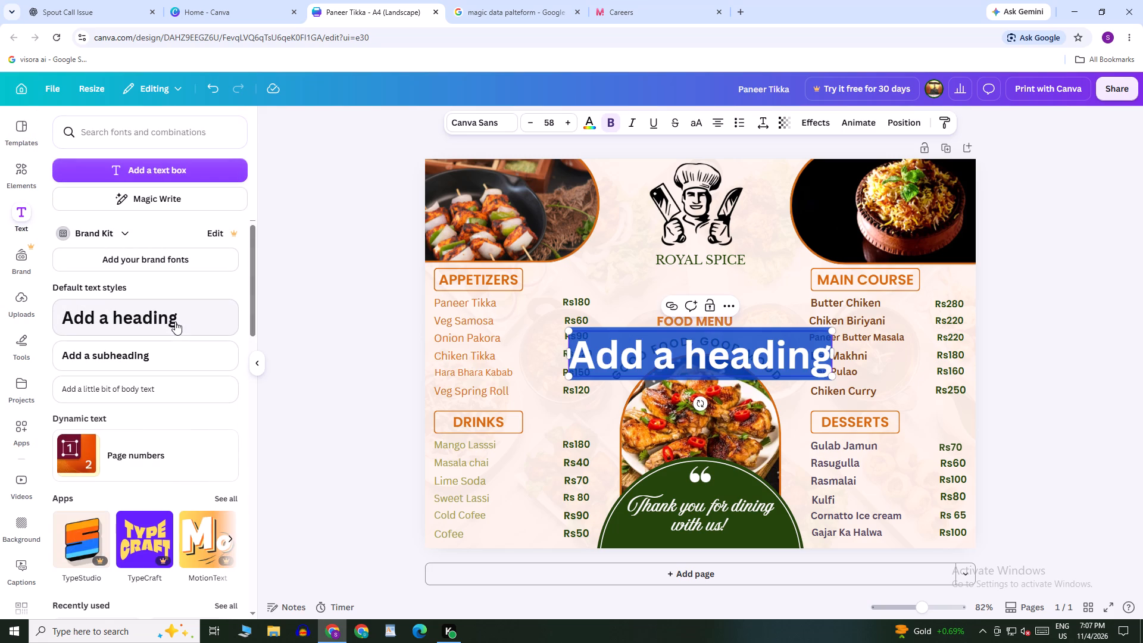
pyautogui.hotkey('shift', 'd')
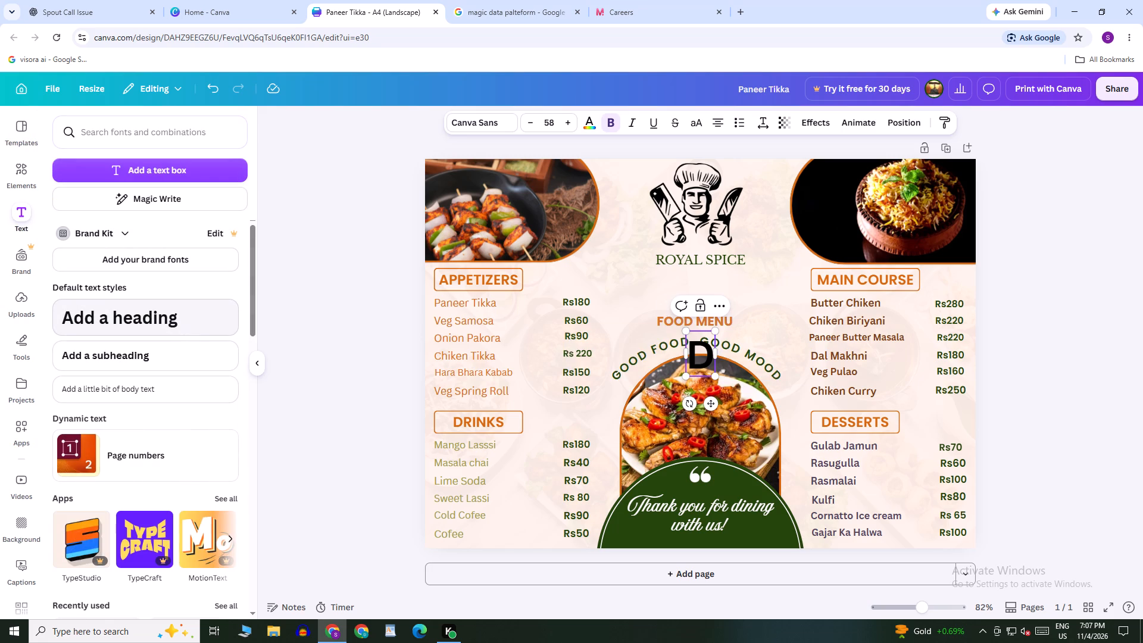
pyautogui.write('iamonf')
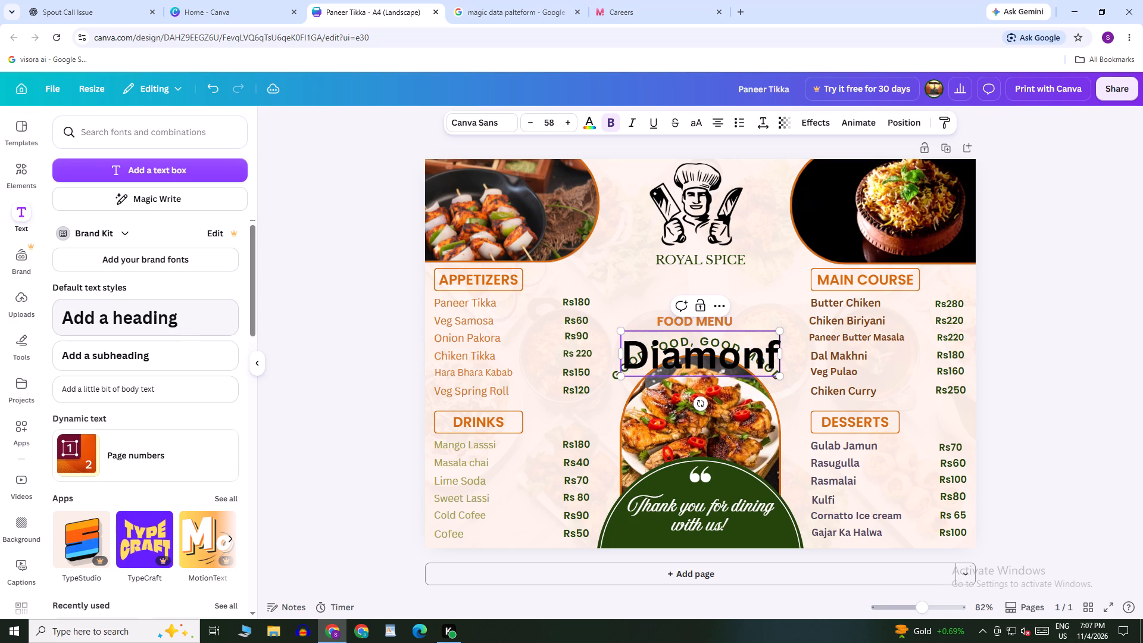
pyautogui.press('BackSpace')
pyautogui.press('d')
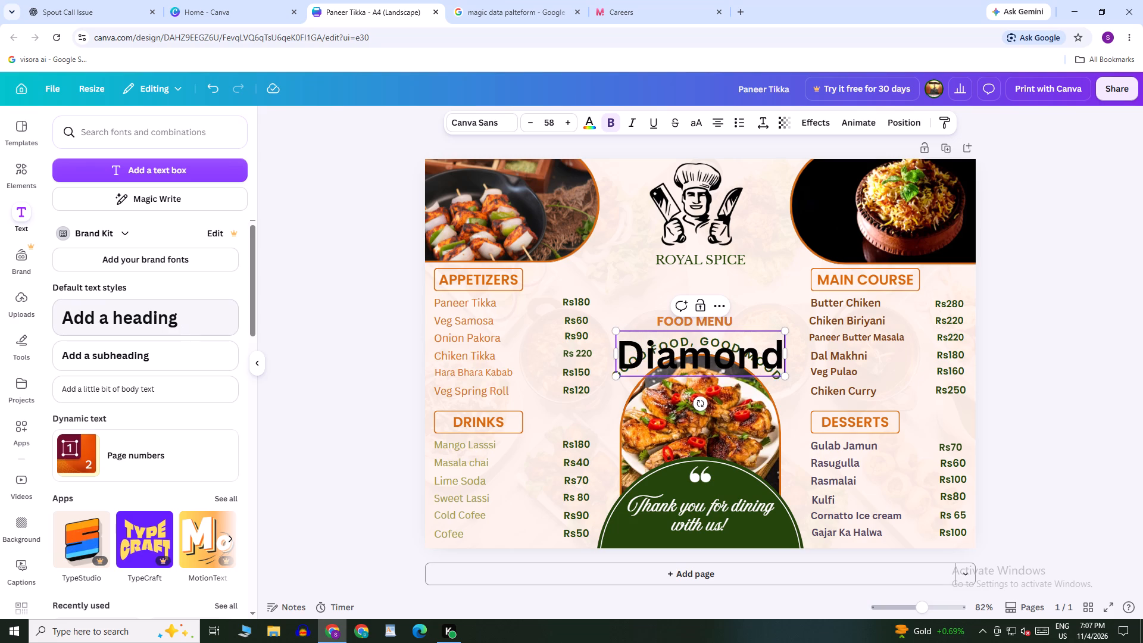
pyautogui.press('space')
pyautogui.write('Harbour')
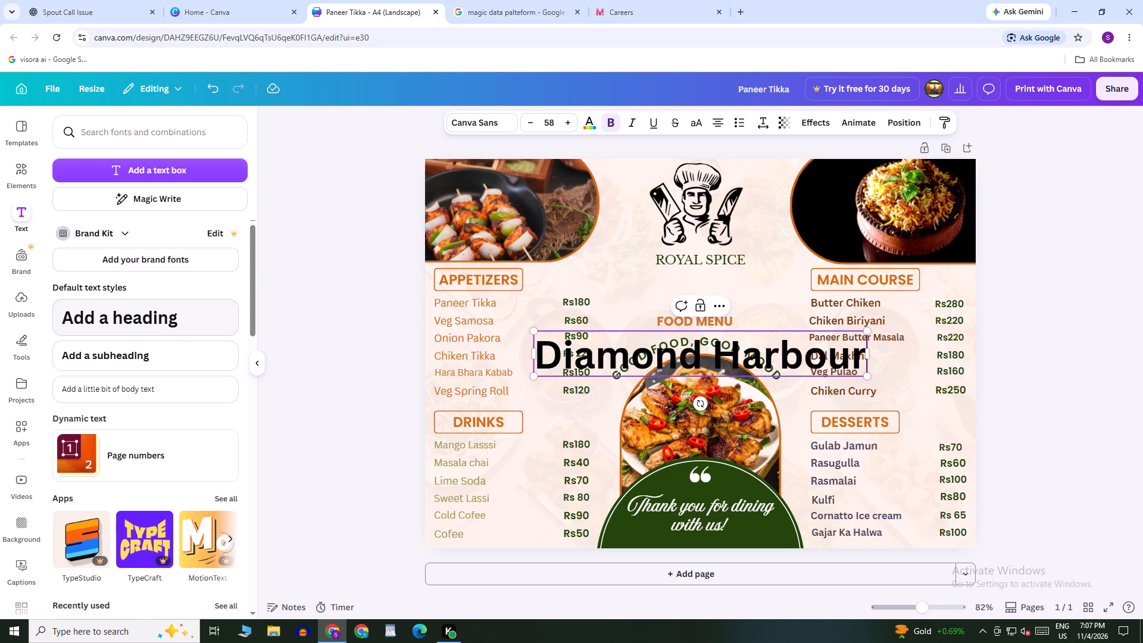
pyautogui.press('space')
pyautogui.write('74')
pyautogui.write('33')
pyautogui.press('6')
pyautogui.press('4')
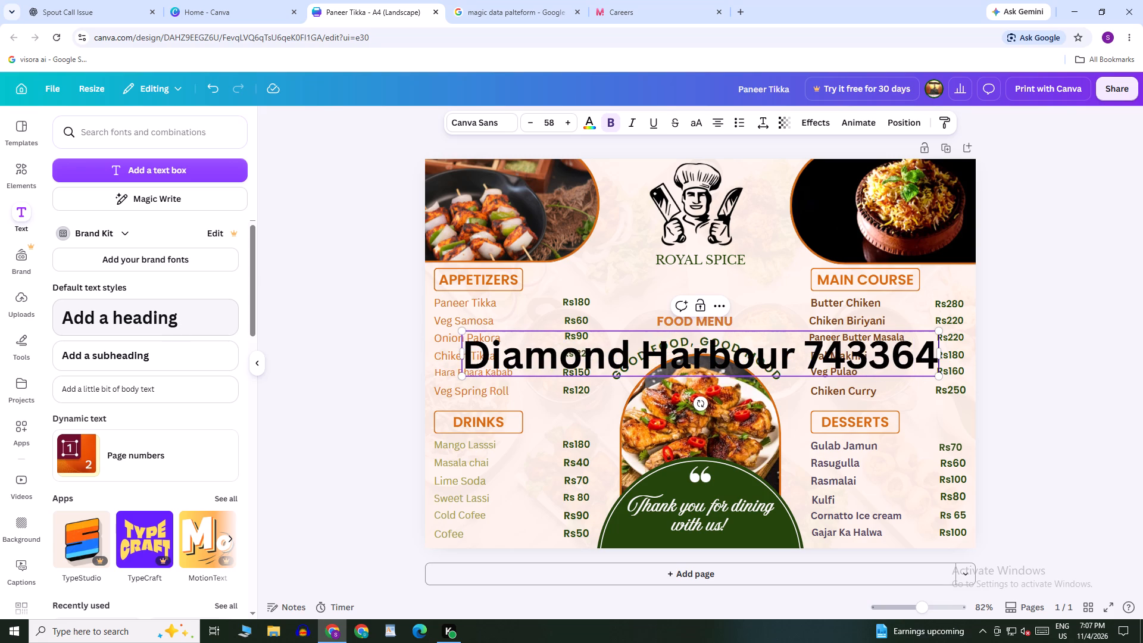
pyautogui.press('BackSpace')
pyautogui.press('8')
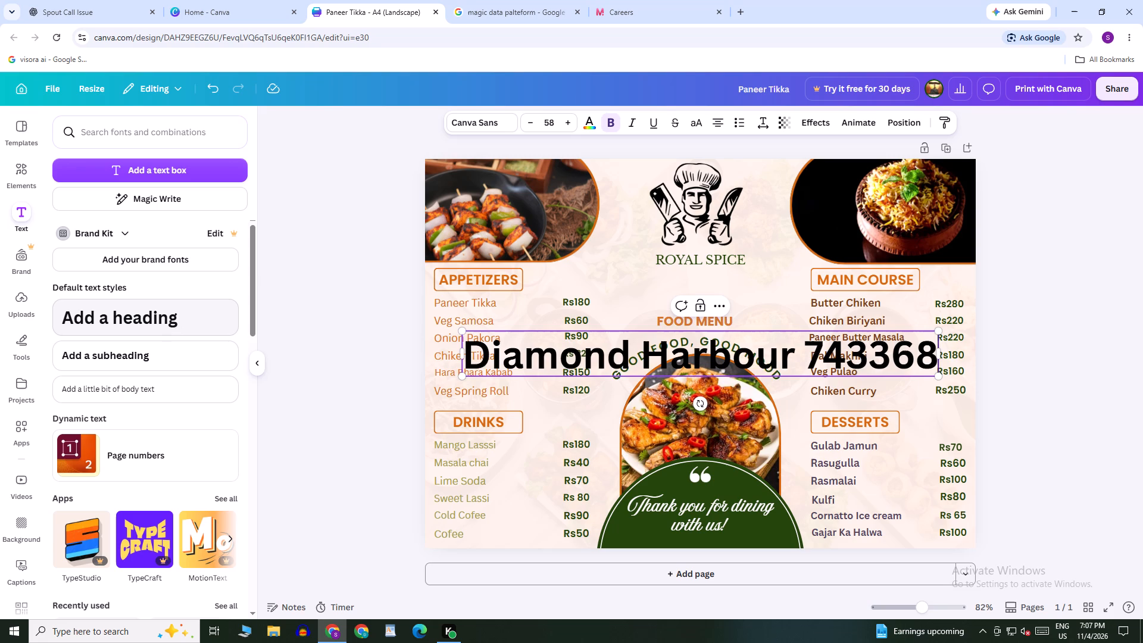
# Set the font size of the whole Diamond Harbour heading to 20.
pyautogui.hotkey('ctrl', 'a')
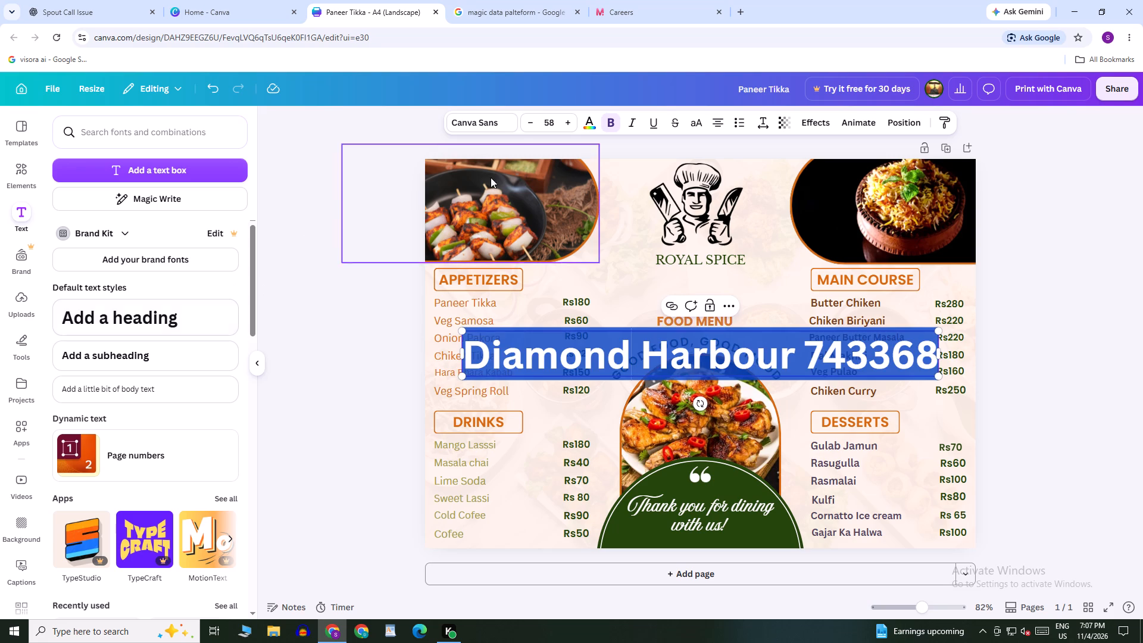
pyautogui.click(553, 120)
pyautogui.write('20')
pyautogui.press('Return')
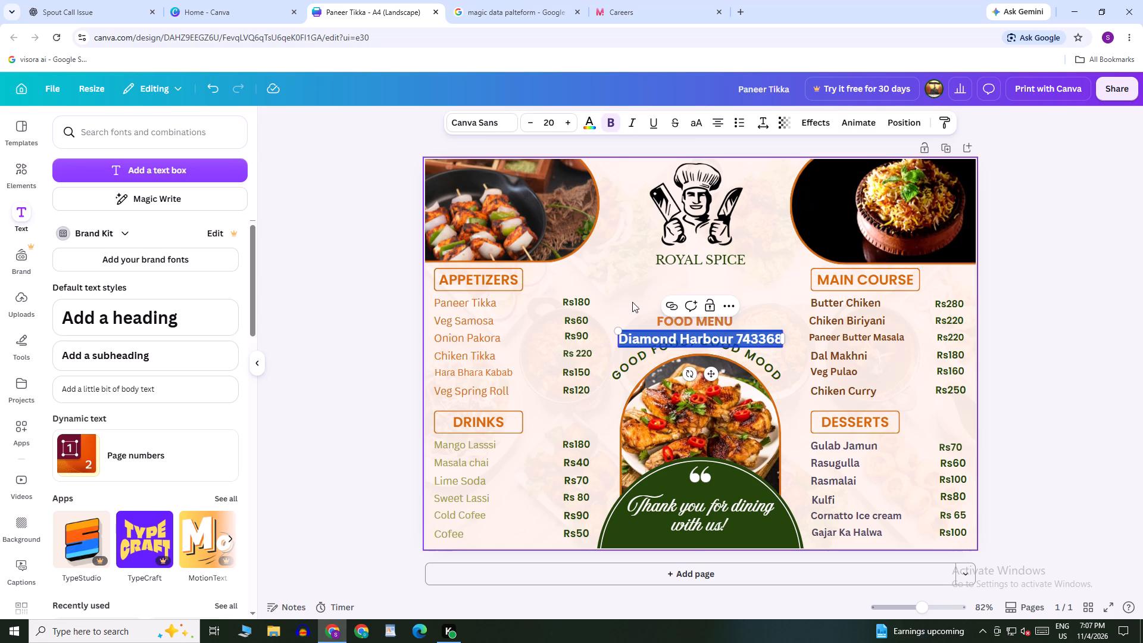
pyautogui.click(632, 301)
# Place the Diamond Harbour line roughly centred just beneath ROYAL SPICE, above the FOOD MENU title.
pyautogui.moveTo(748, 339); pyautogui.dragTo(755, 285)
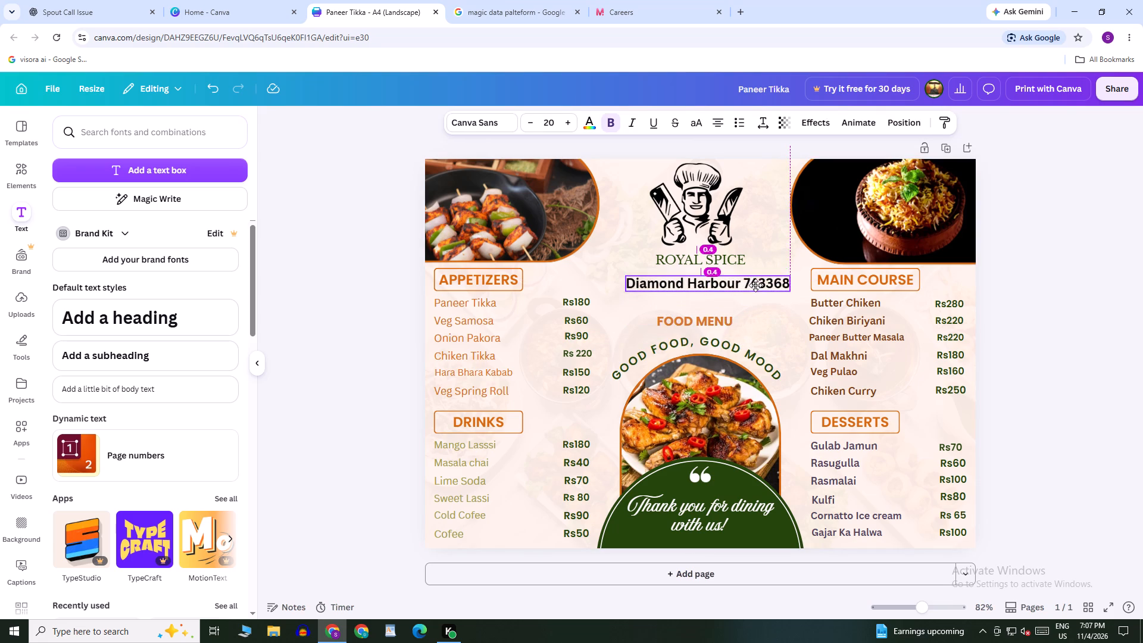
pyautogui.moveTo(755, 285); pyautogui.dragTo(748, 277)
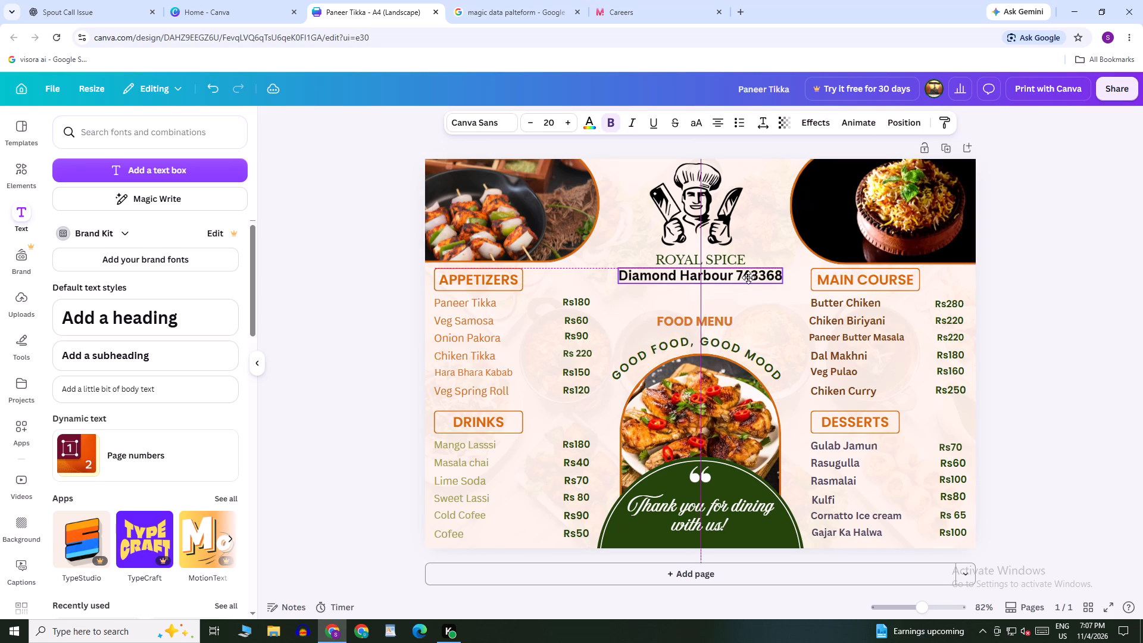
pyautogui.moveTo(748, 277); pyautogui.dragTo(749, 282)
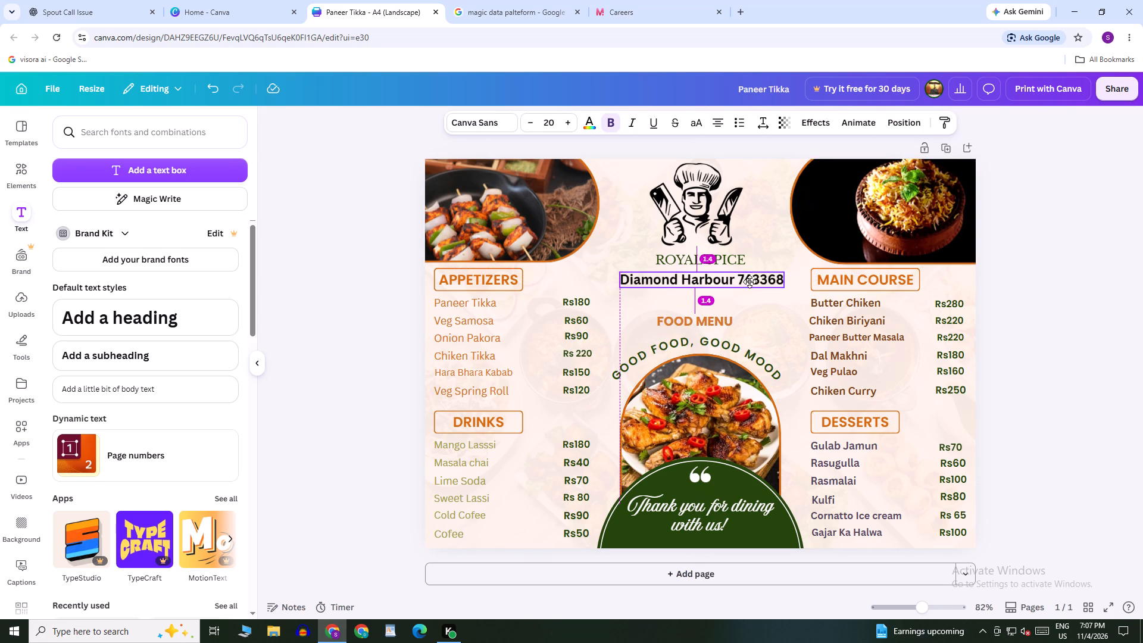
pyautogui.moveTo(749, 282); pyautogui.dragTo(749, 283)
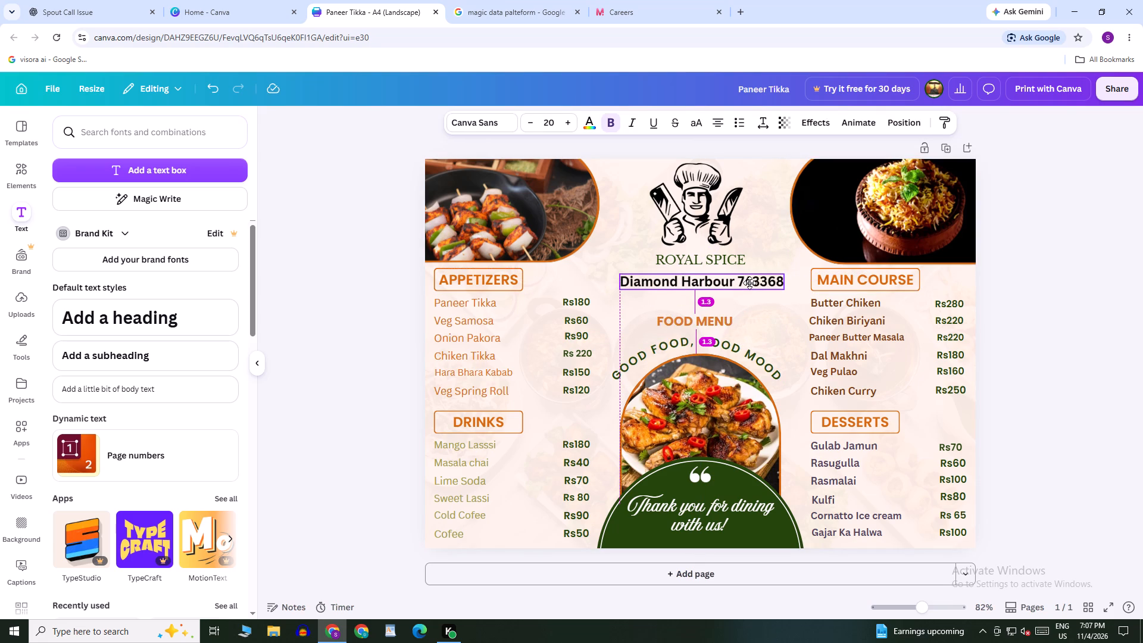
pyautogui.moveTo(749, 283); pyautogui.dragTo(749, 285)
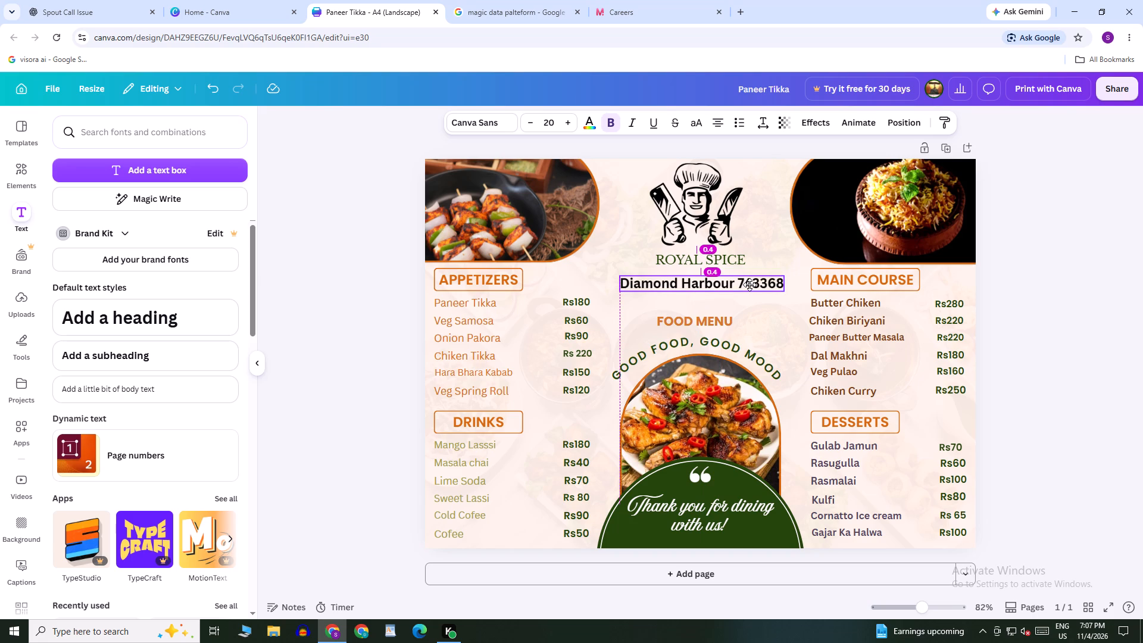
pyautogui.moveTo(749, 285); pyautogui.dragTo(749, 288)
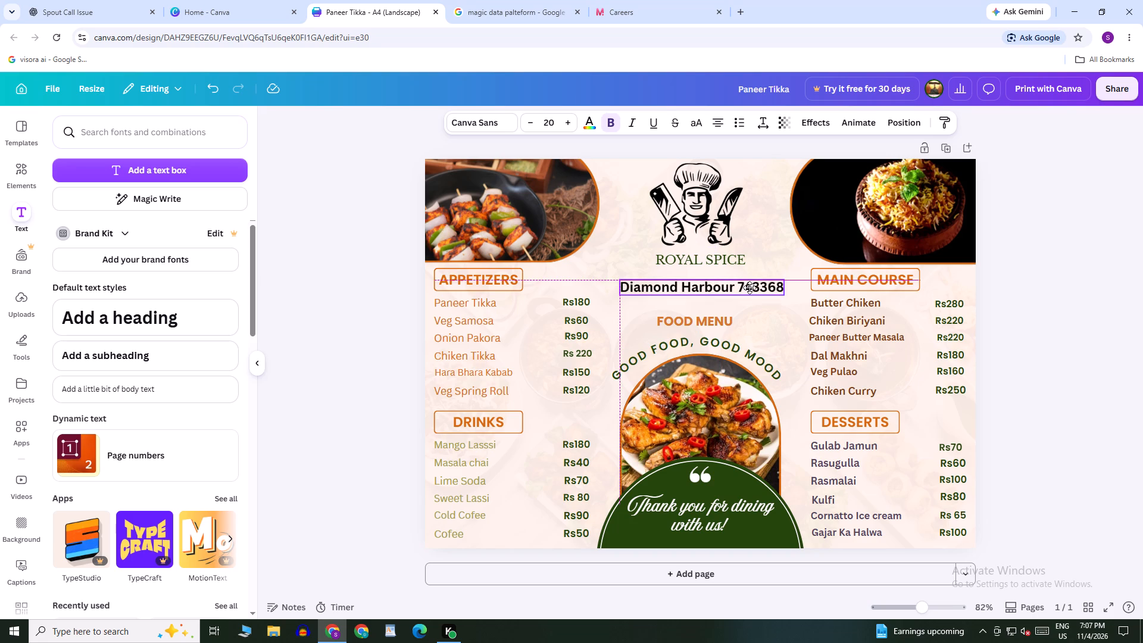
pyautogui.moveTo(749, 288); pyautogui.dragTo(752, 284)
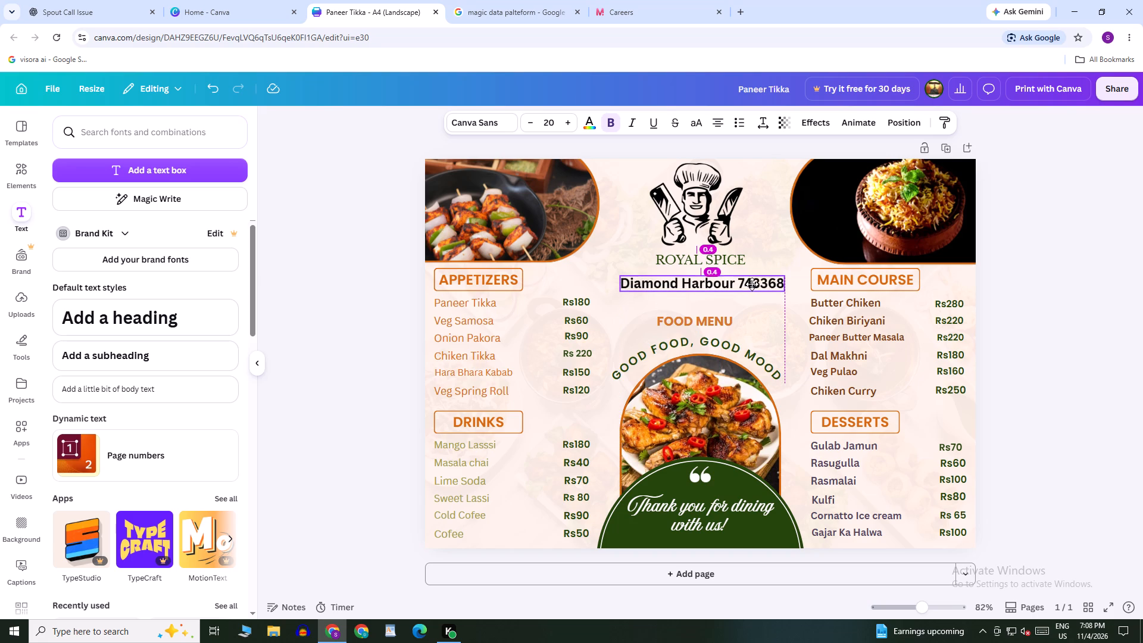
pyautogui.moveTo(752, 284); pyautogui.dragTo(752, 282)
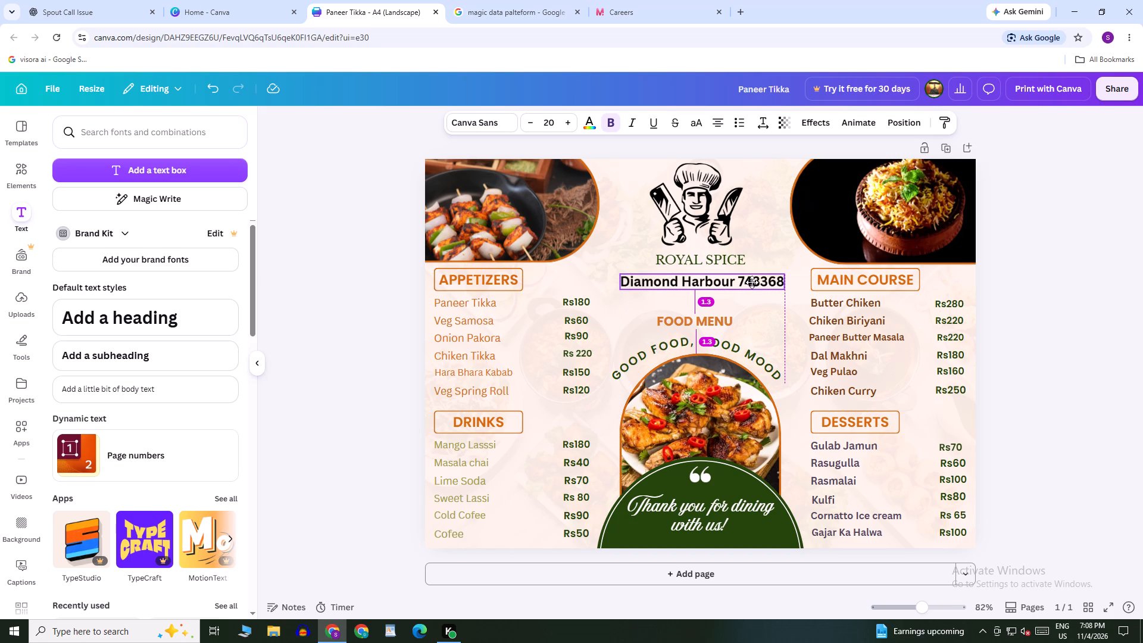
pyautogui.moveTo(752, 282); pyautogui.dragTo(753, 282)
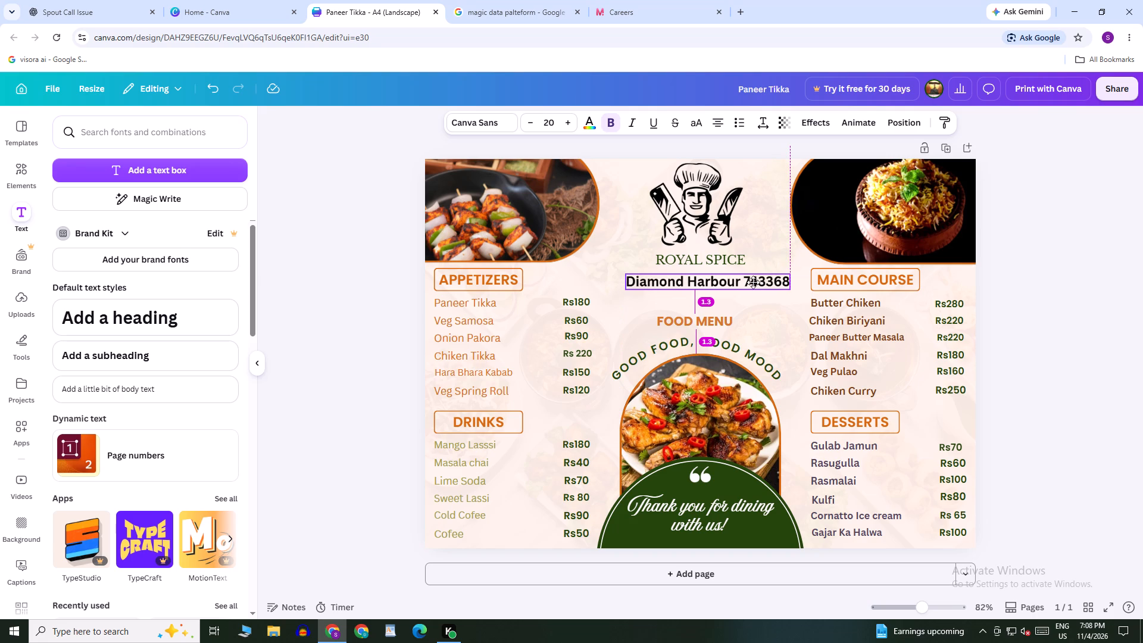
pyautogui.moveTo(753, 282); pyautogui.dragTo(751, 282)
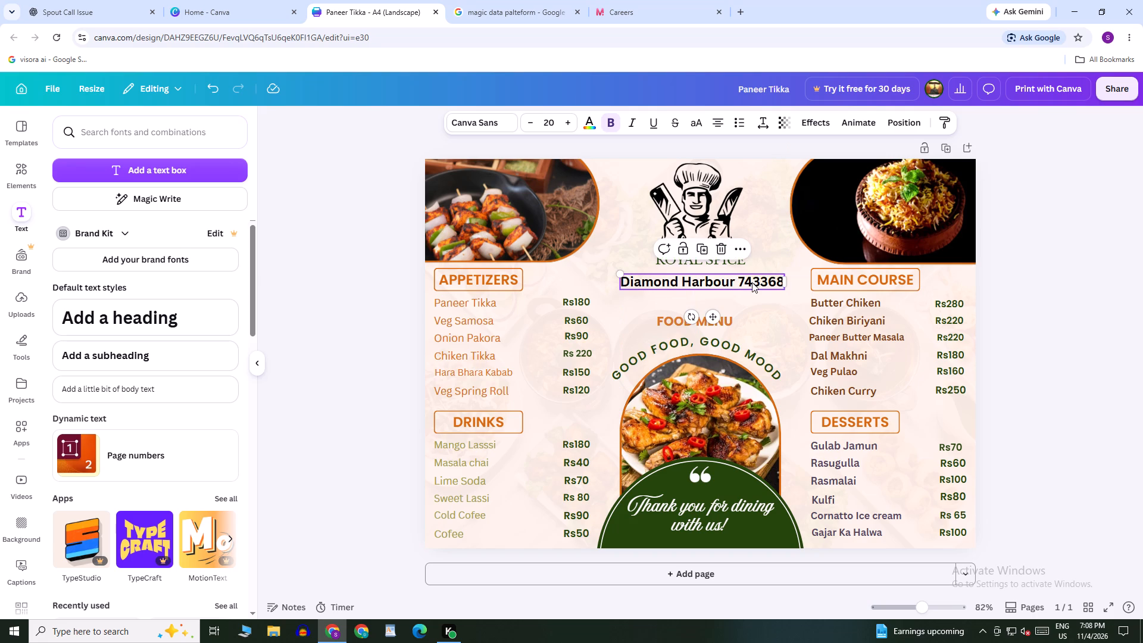
# Replace the whole Diamond Harbour line beneath ROYAL SPICE with the text estd.
pyautogui.doubleClick(759, 280)
pyautogui.hotkey('ctrl', 'a')
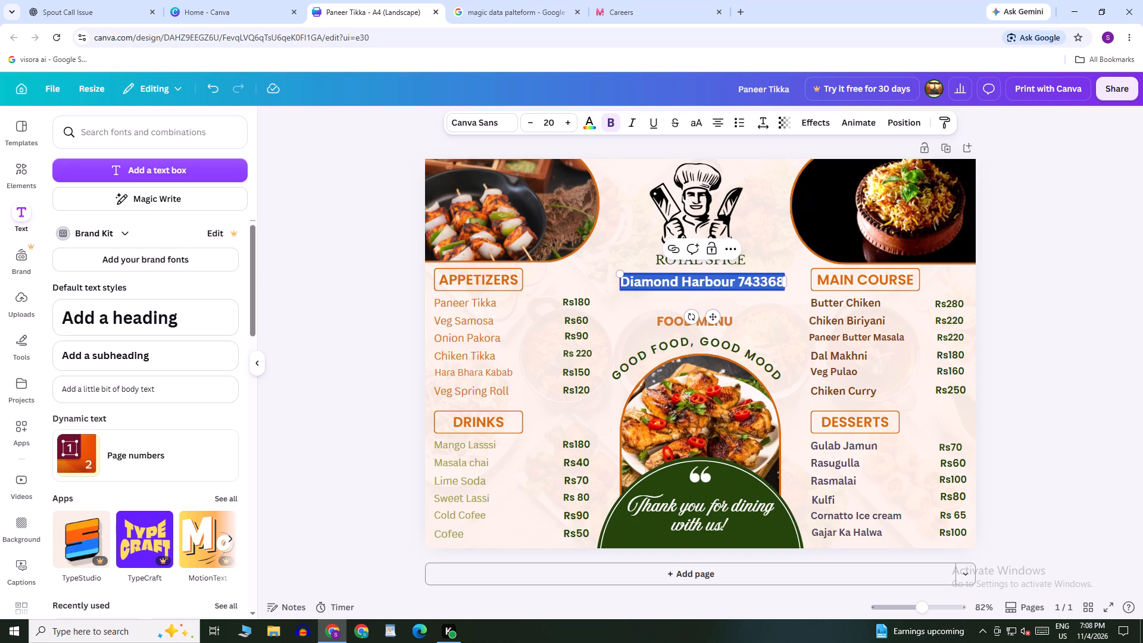
pyautogui.press('BackSpace')
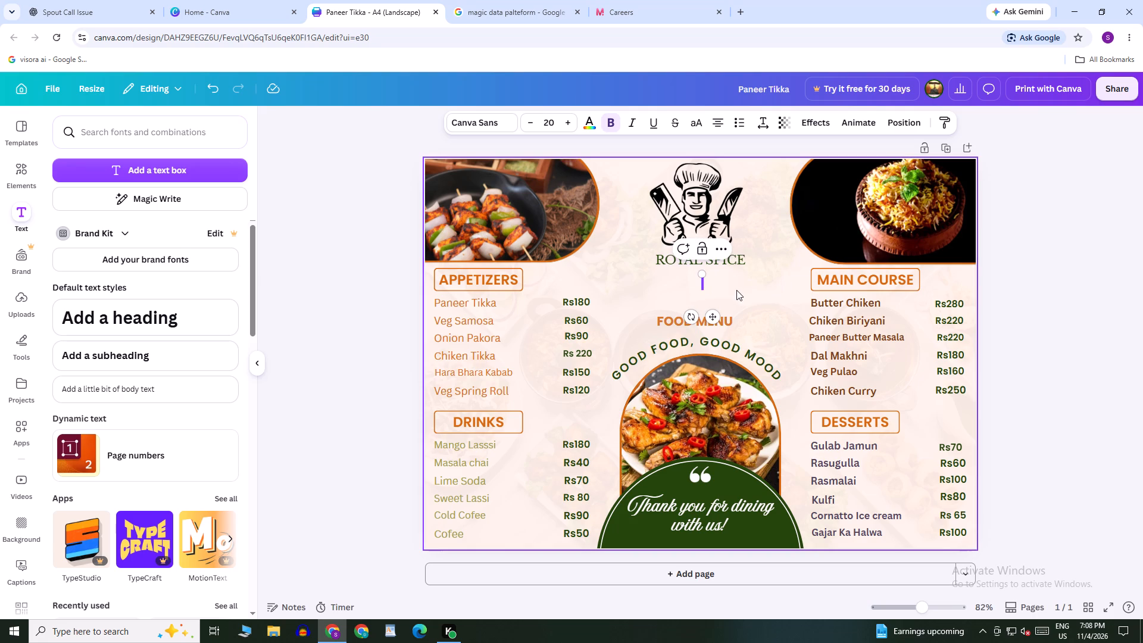
pyautogui.write('estd')
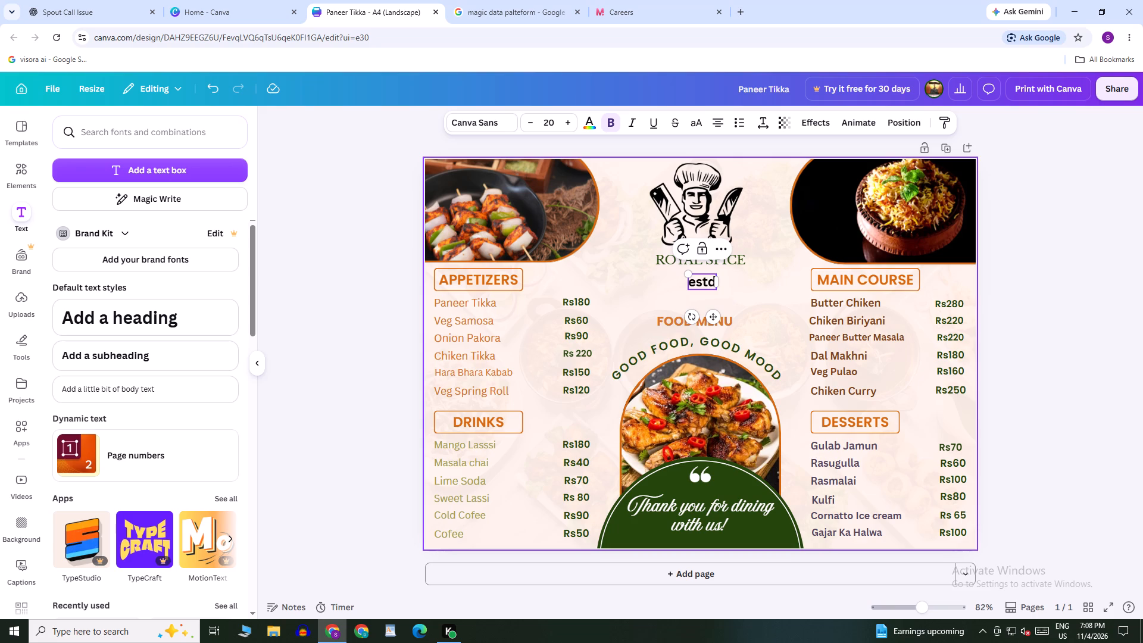
# Search the graphics elements for estd, look through the designs offered, and clear the search.
pyautogui.click(24, 171)
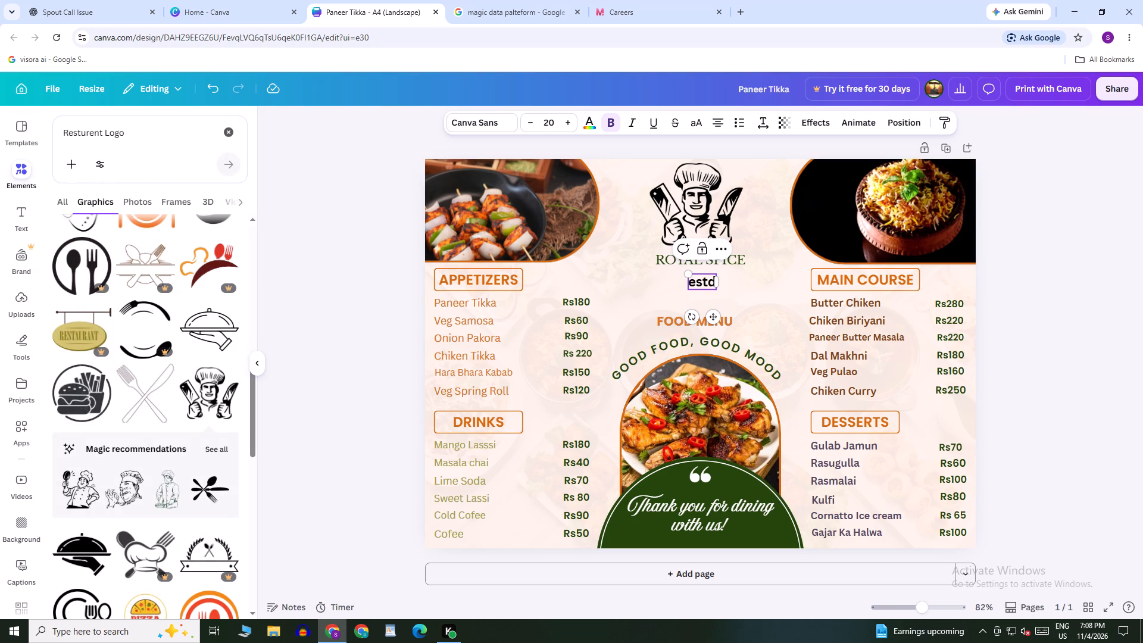
pyautogui.moveTo(150, 135); pyautogui.dragTo(68, 123)
pyautogui.press('BackSpace')
pyautogui.press('BackSpace')
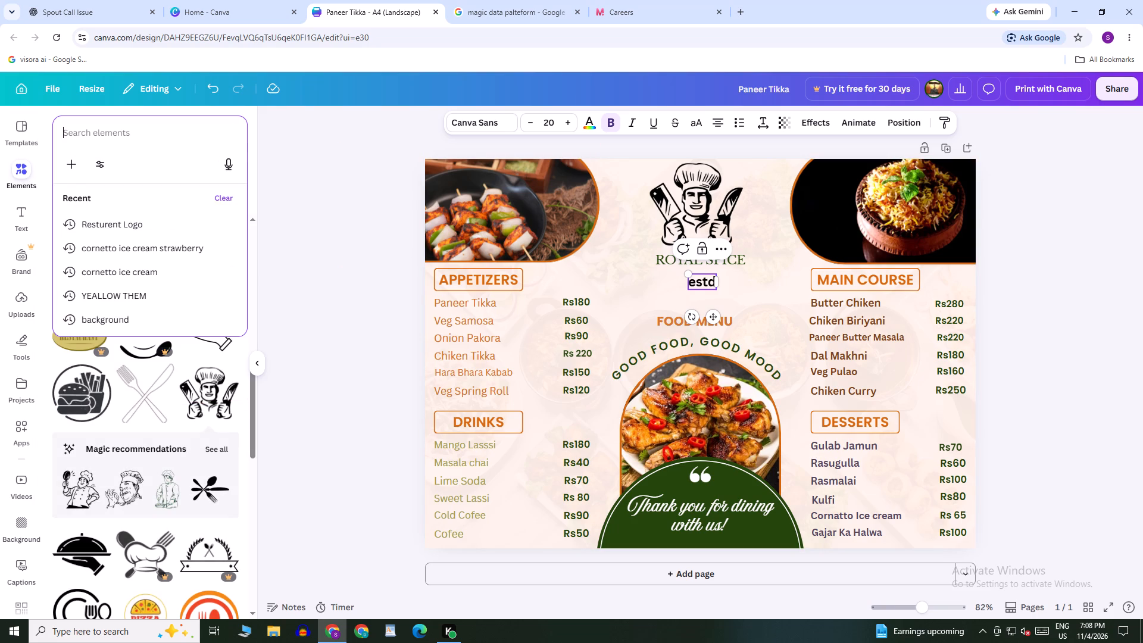
pyautogui.write('estd')
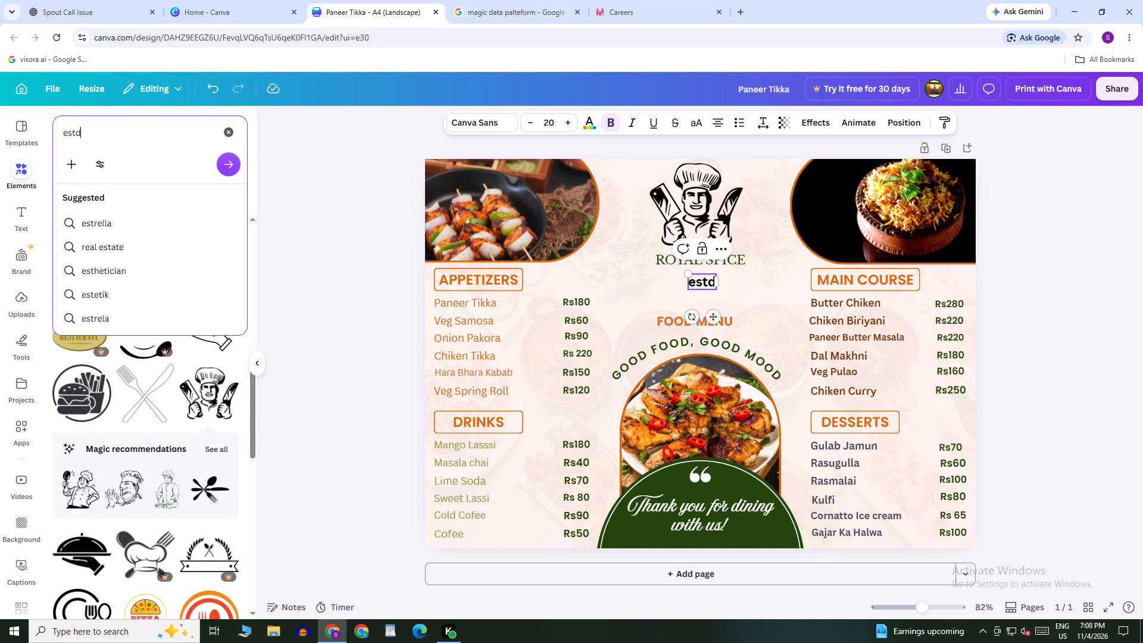
pyautogui.press('Return')
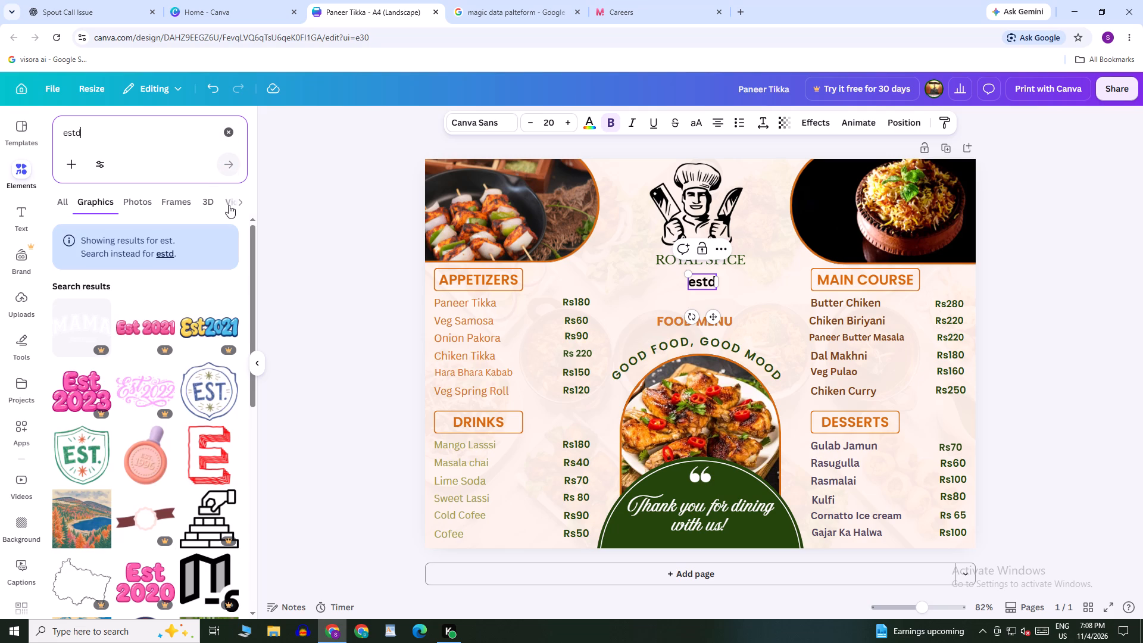
pyautogui.scroll(-4, 142, 143)
pyautogui.scroll(-3, 192, 367)
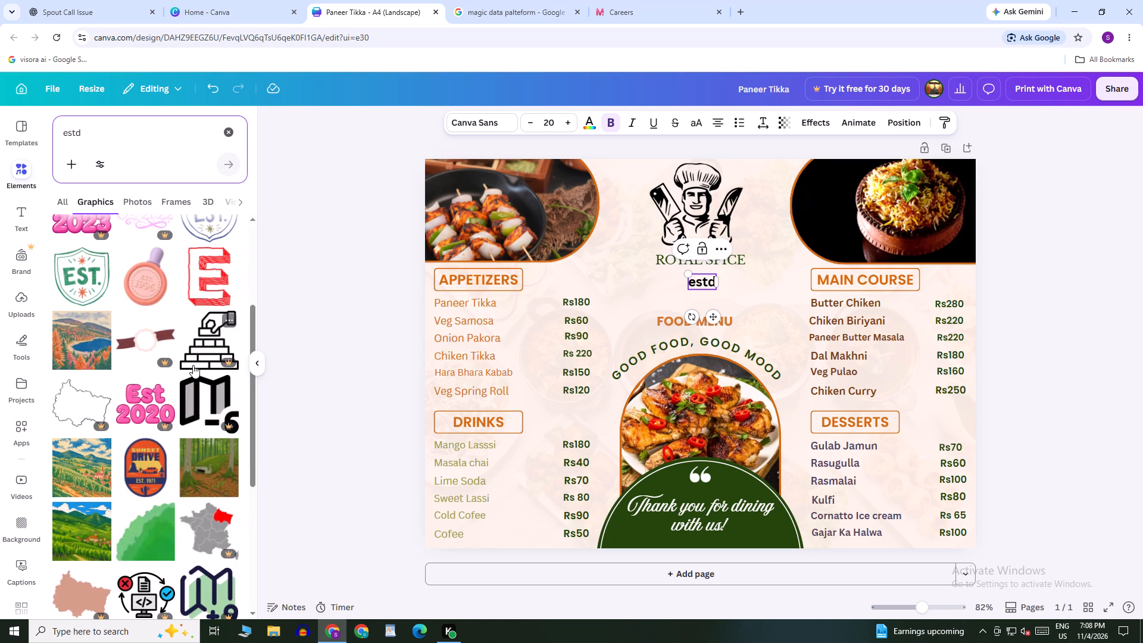
pyautogui.scroll(-6, 199, 347)
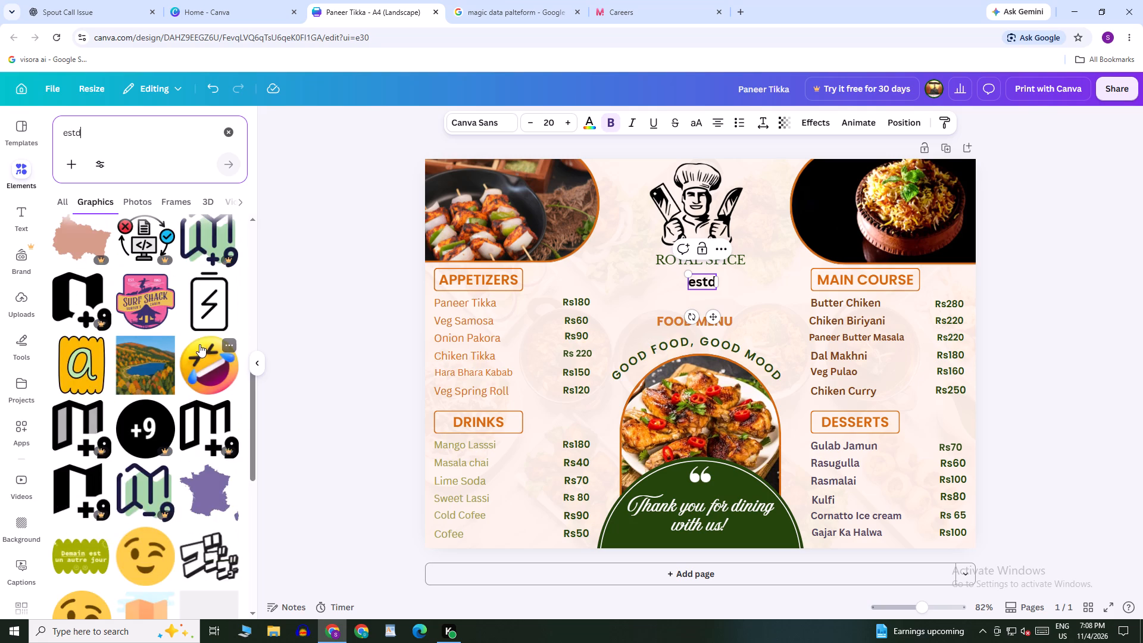
pyautogui.scroll(-13, 199, 344)
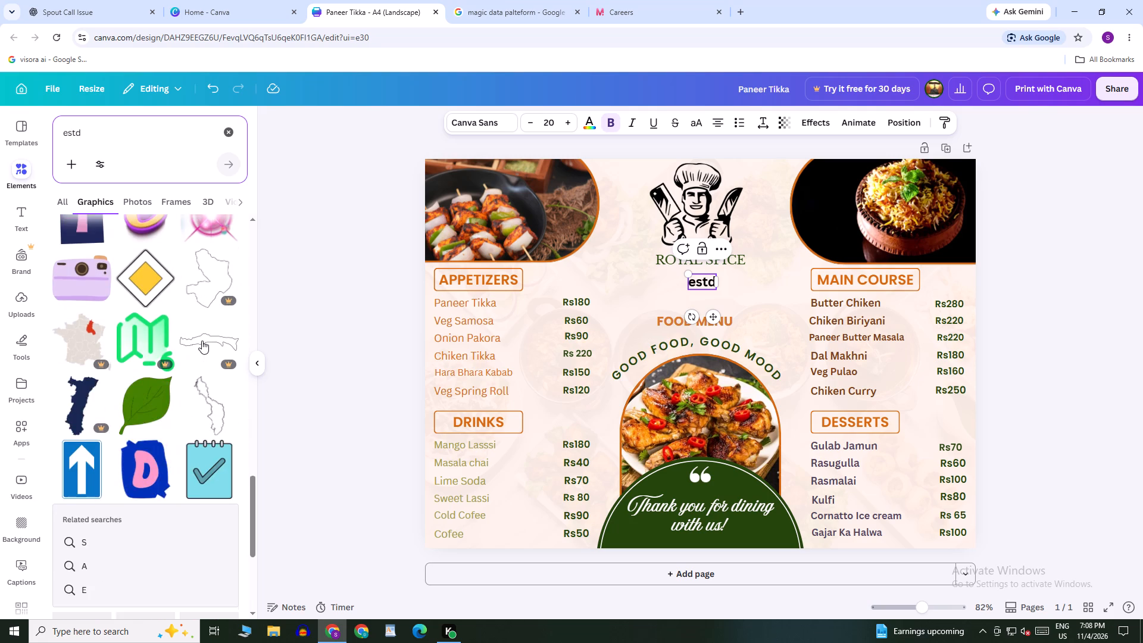
pyautogui.scroll(-8, 202, 339)
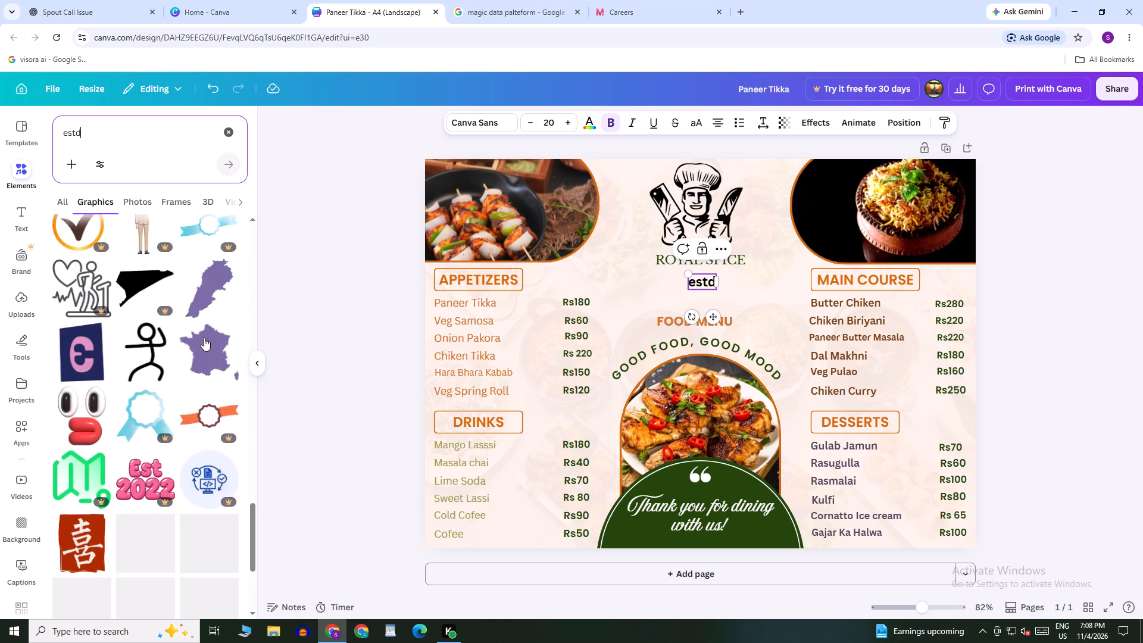
pyautogui.scroll(20, 205, 336)
pyautogui.scroll(5, 205, 336)
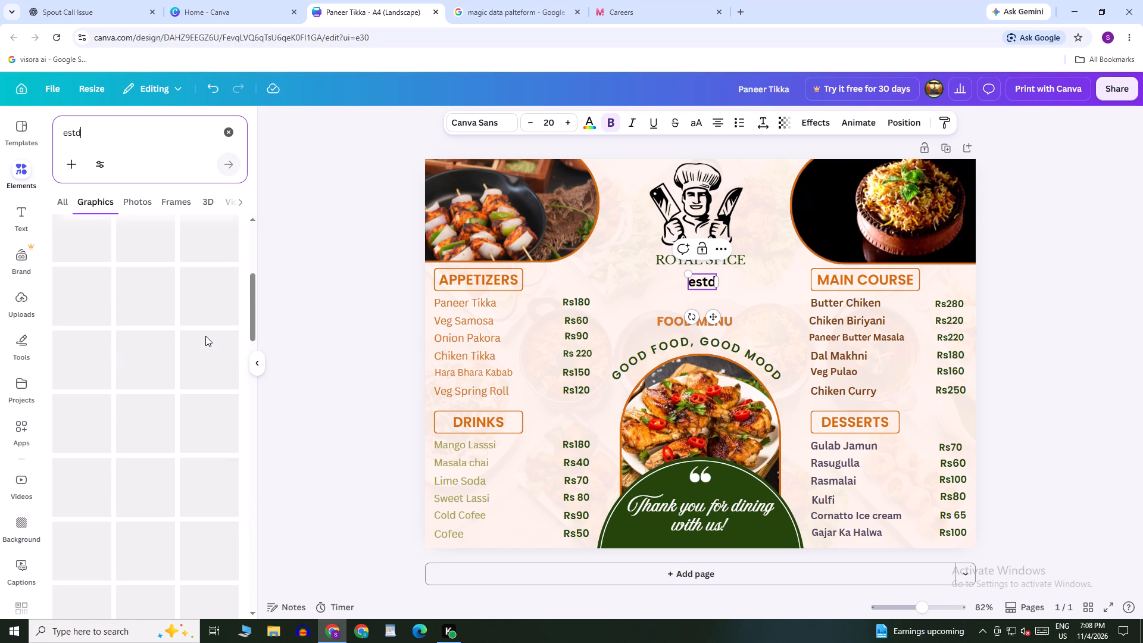
pyautogui.scroll(12, 205, 336)
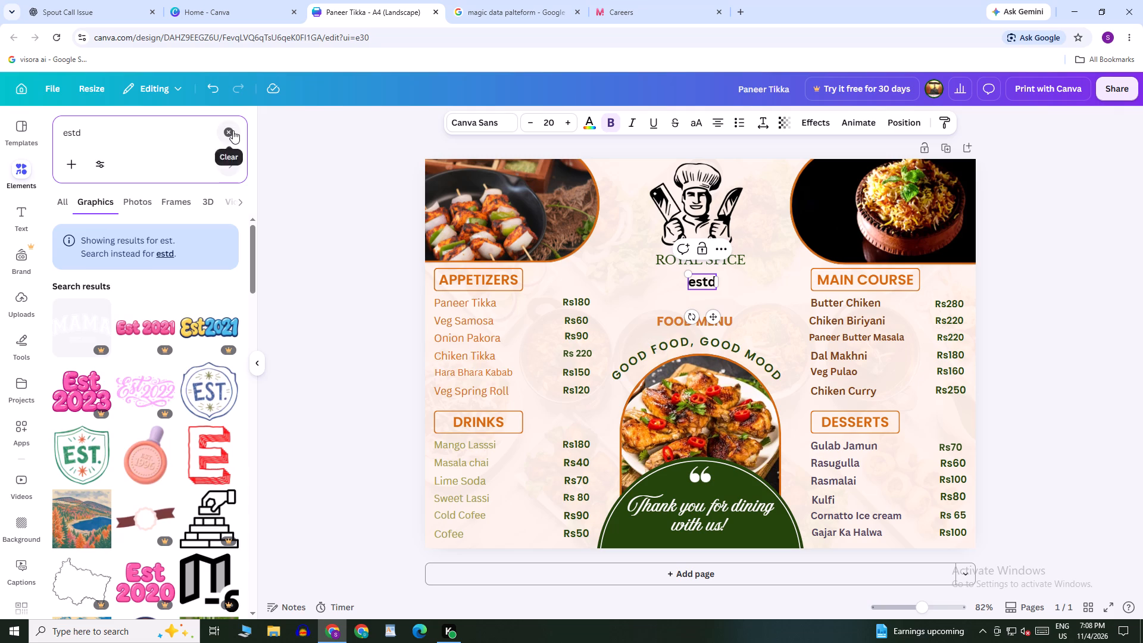
pyautogui.click(233, 130)
# Replace the estd text beneath ROYAL SPICE with Behala Chow-Rasta D.H.
pyautogui.click(714, 282)
pyautogui.moveTo(714, 282); pyautogui.dragTo(691, 282)
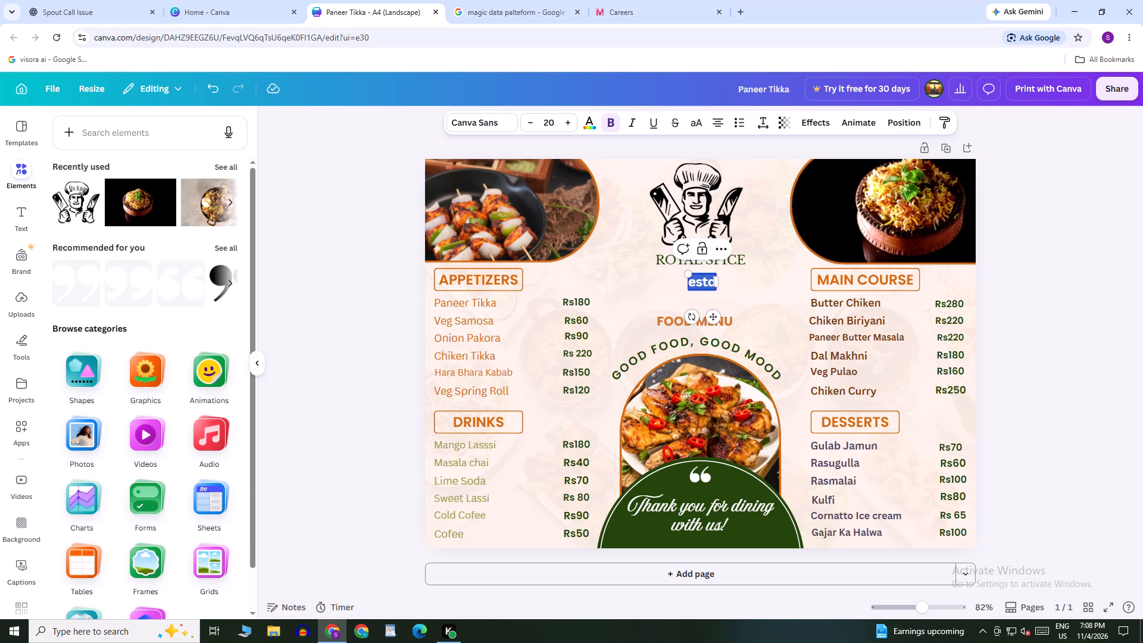
pyautogui.moveTo(691, 282); pyautogui.dragTo(689, 282)
pyautogui.press('BackSpace')
pyautogui.hotkey('shift', 'd')
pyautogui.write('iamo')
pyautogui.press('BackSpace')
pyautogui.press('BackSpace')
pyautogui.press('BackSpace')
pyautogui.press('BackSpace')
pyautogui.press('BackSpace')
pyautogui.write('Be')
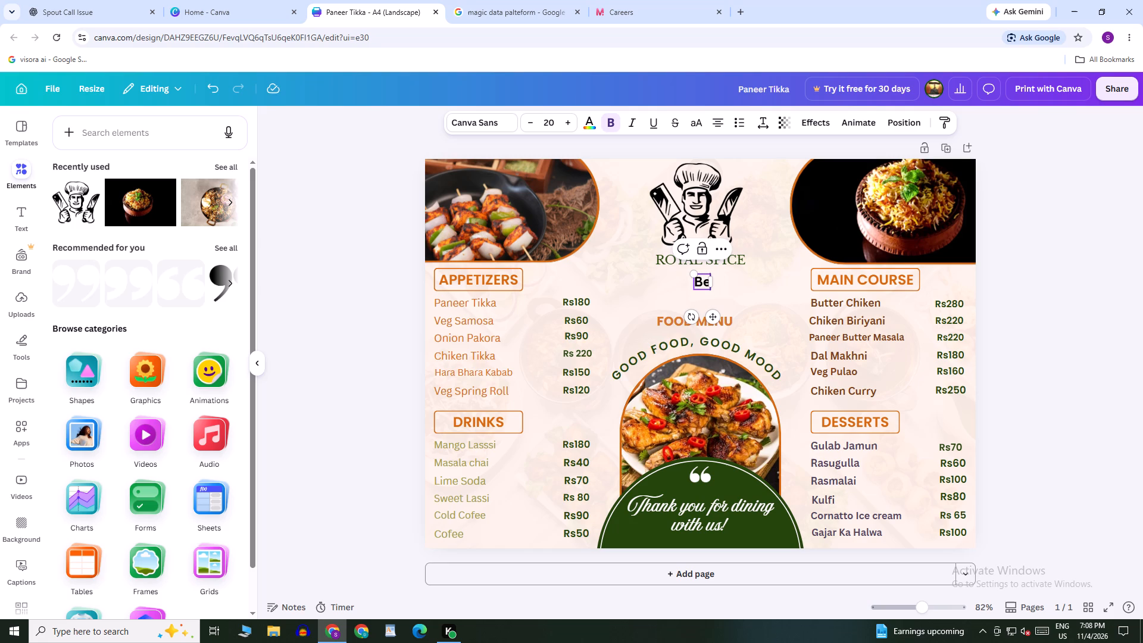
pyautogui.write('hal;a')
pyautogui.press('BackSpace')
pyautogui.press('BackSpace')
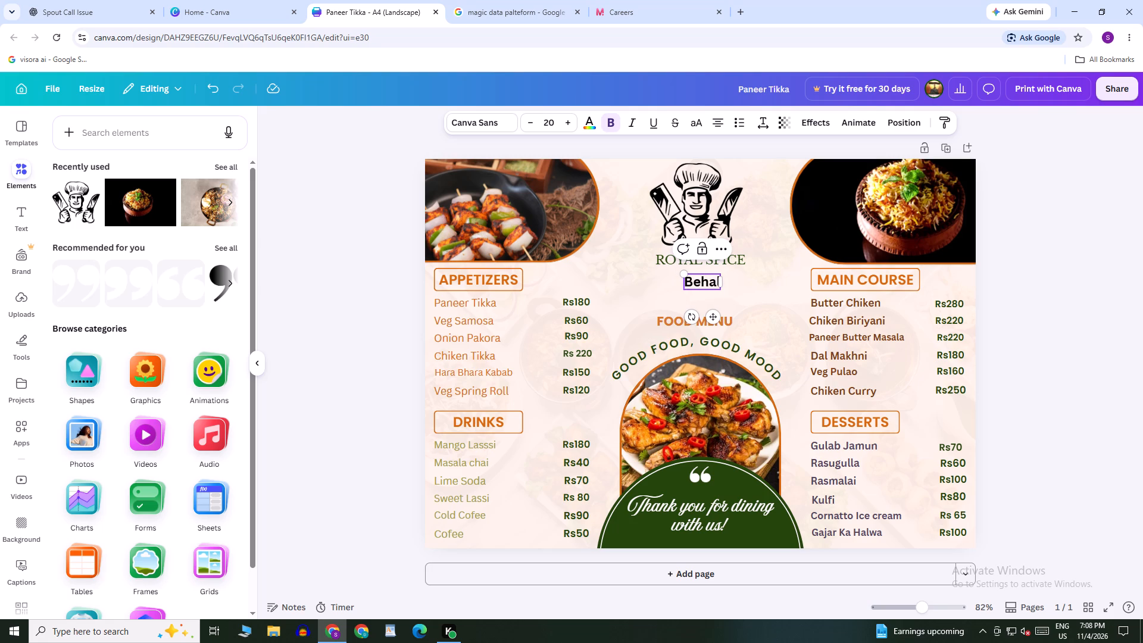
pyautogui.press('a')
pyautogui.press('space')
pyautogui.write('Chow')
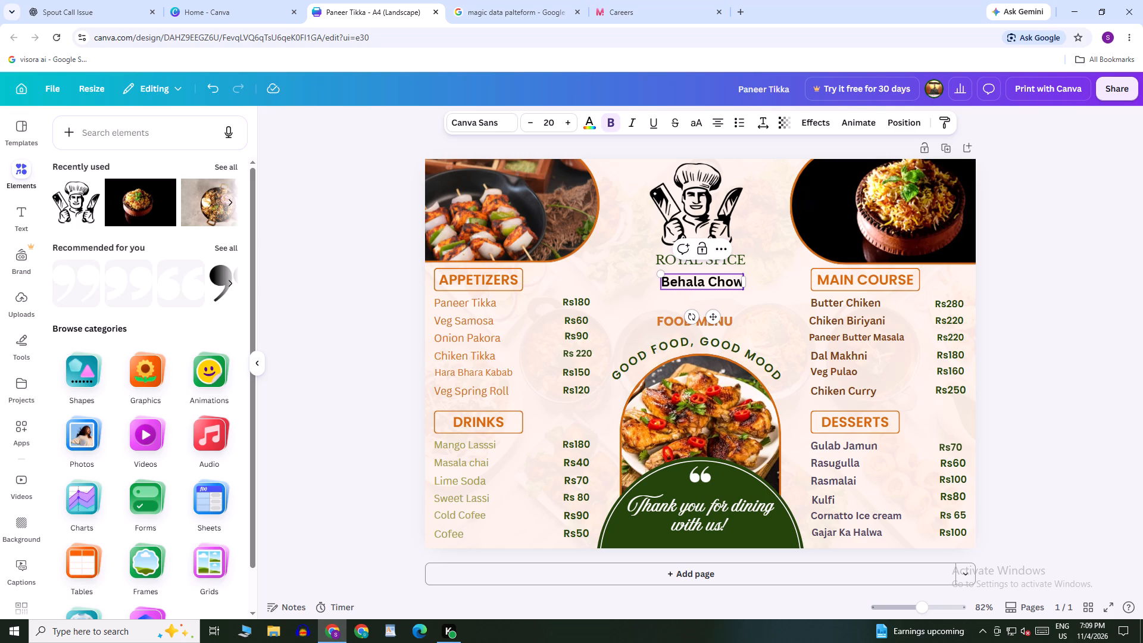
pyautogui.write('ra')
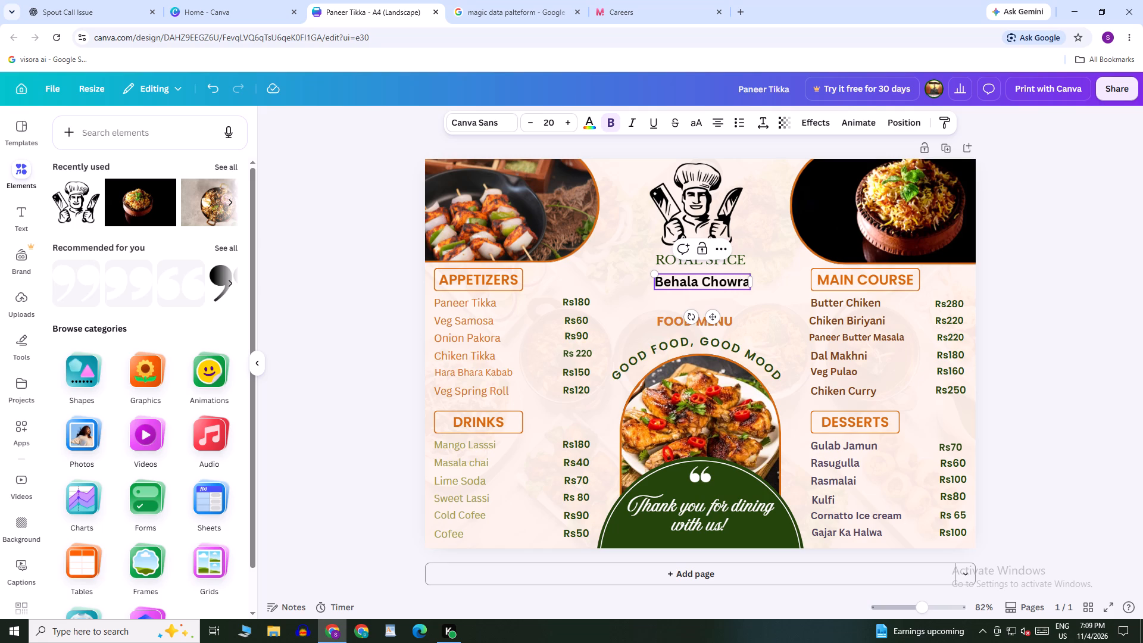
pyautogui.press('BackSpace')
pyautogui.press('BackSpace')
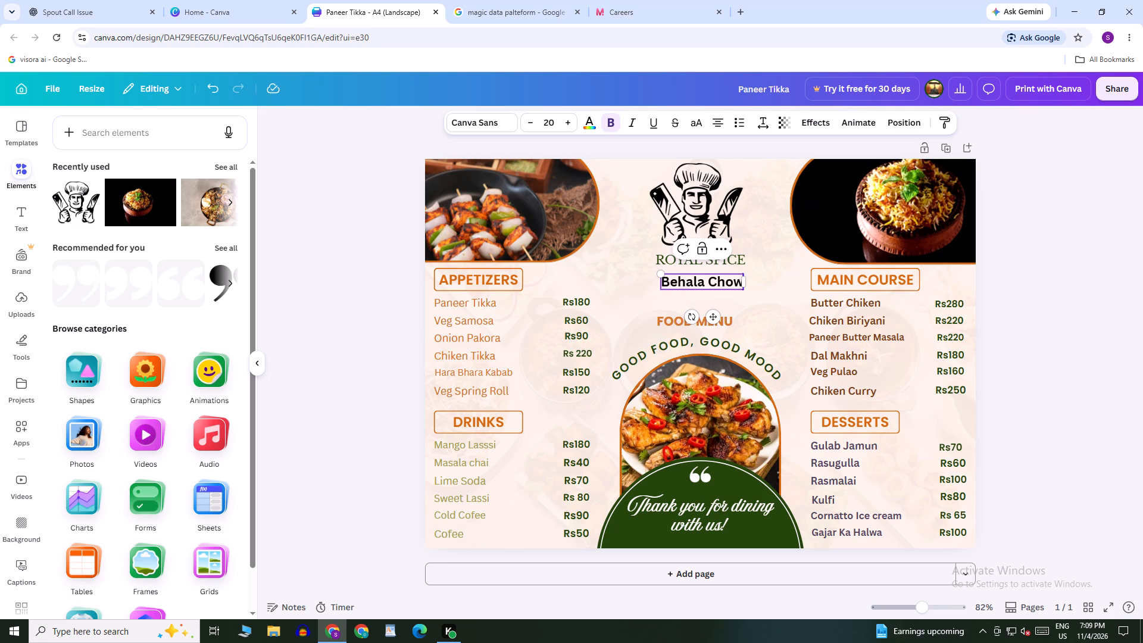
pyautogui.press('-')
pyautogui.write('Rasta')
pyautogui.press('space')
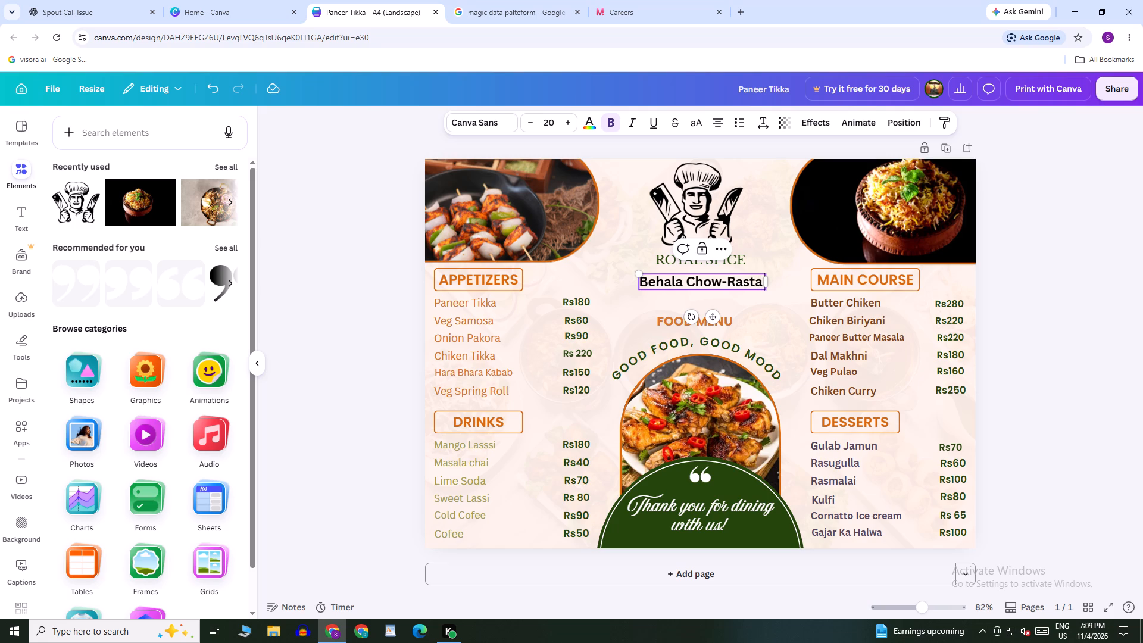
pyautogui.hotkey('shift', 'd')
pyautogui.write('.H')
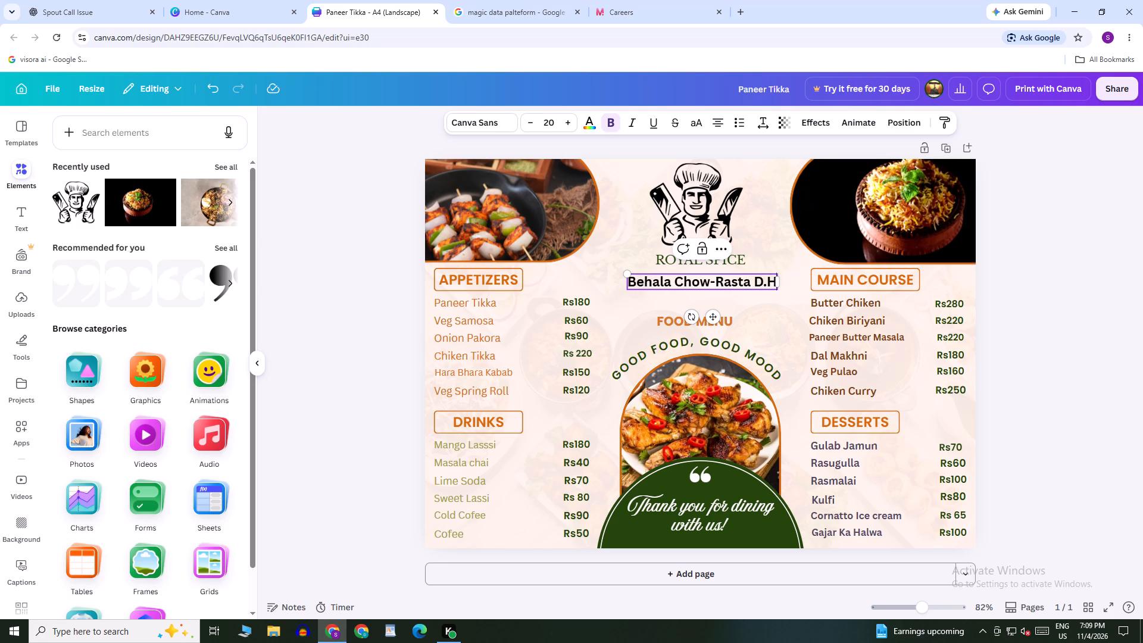
pyautogui.click(760, 312)
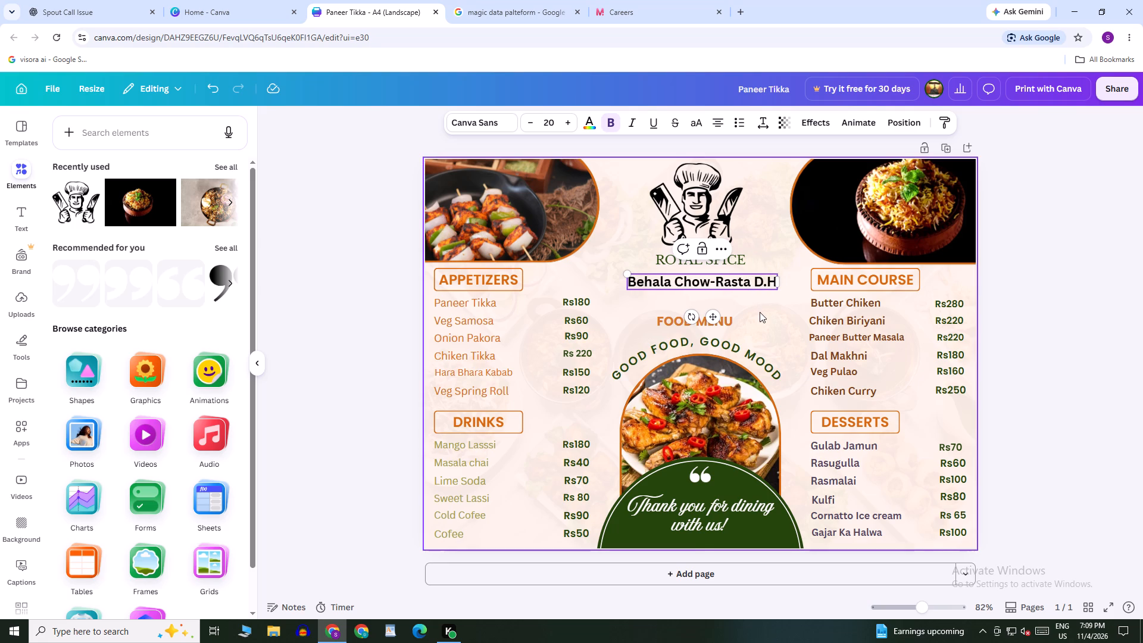
# Recolour the whole Behala Chow-Rasta D.H line with the dark olive green from the photo colours.
pyautogui.click(704, 280)
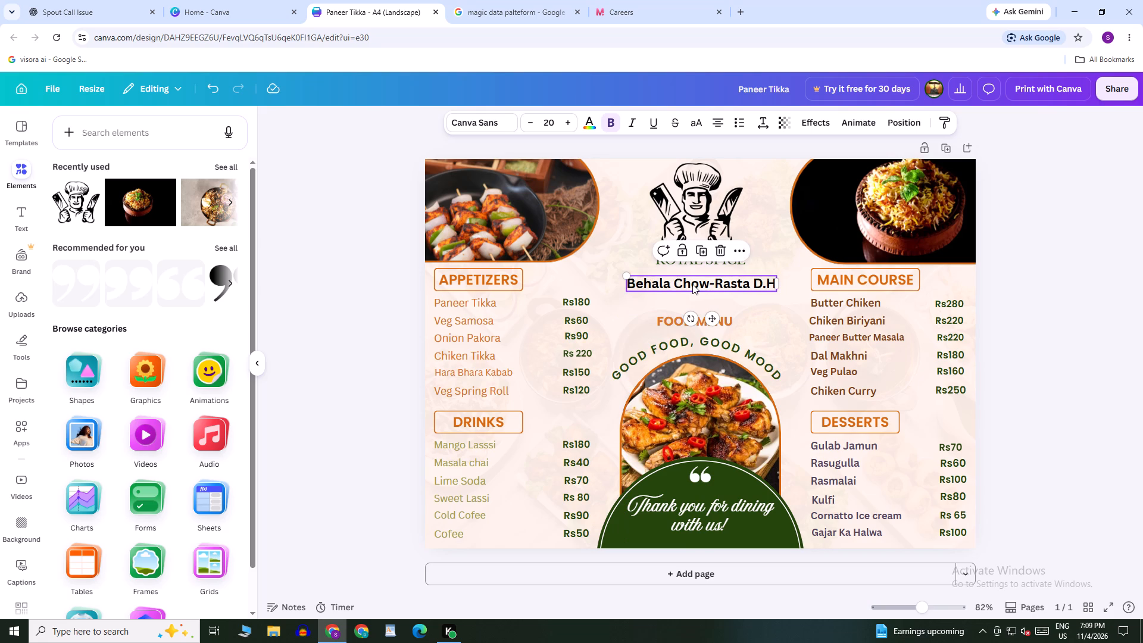
pyautogui.click(692, 284)
pyautogui.hotkey('ctrl', 'a')
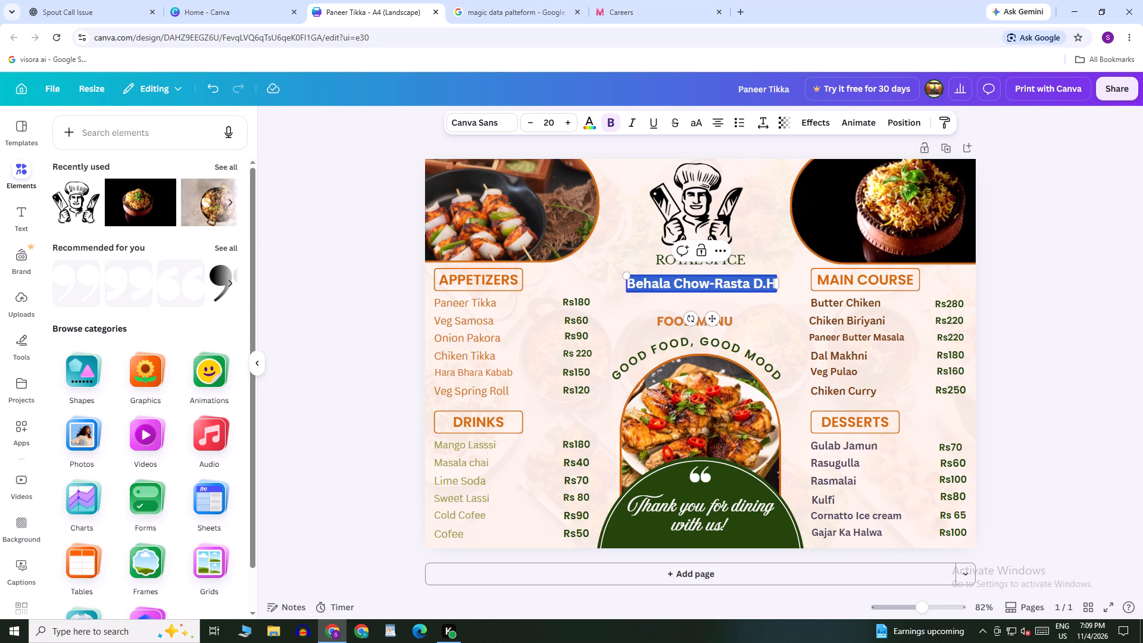
pyautogui.click(594, 127)
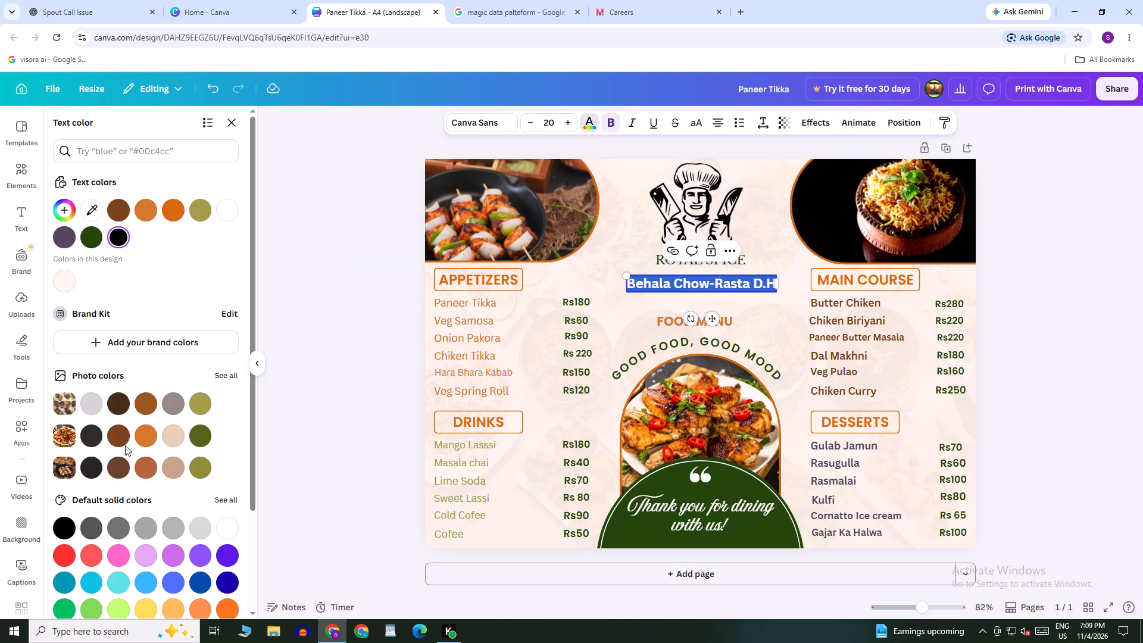
pyautogui.click(197, 435)
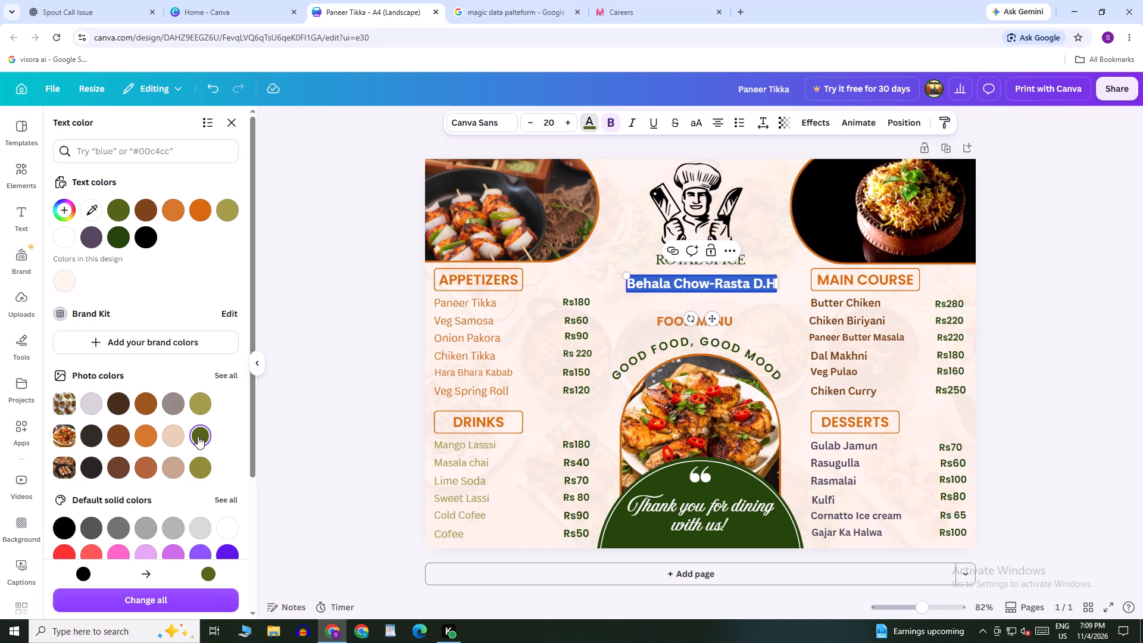
# Change the font of the Behala Chow-Rasta D.H line to Anton.
pyautogui.click(491, 125)
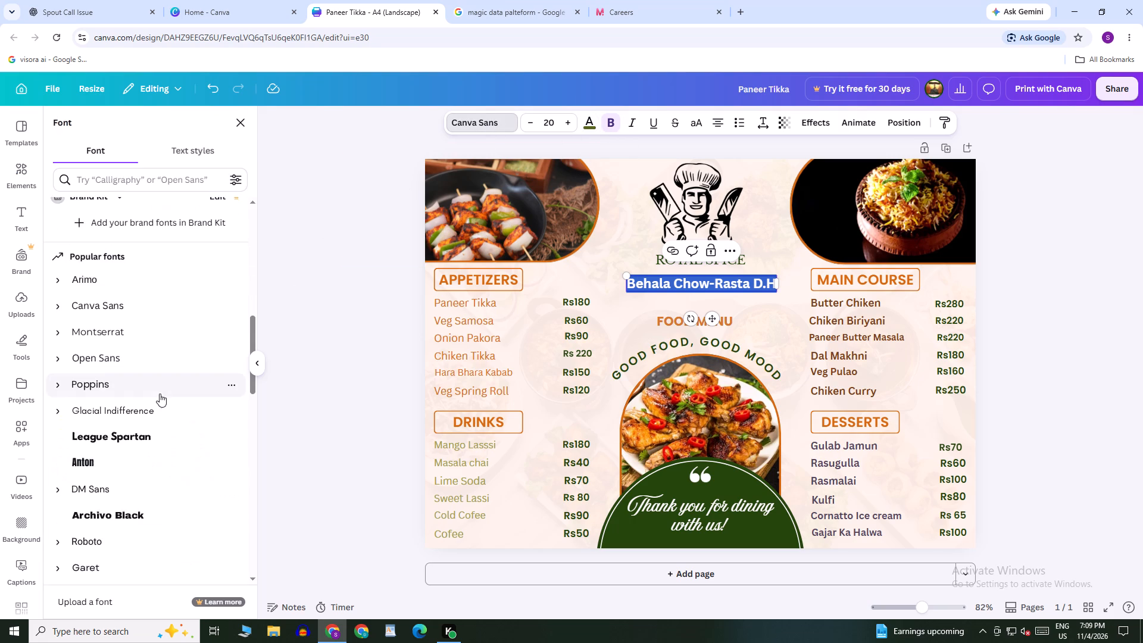
pyautogui.click(191, 488)
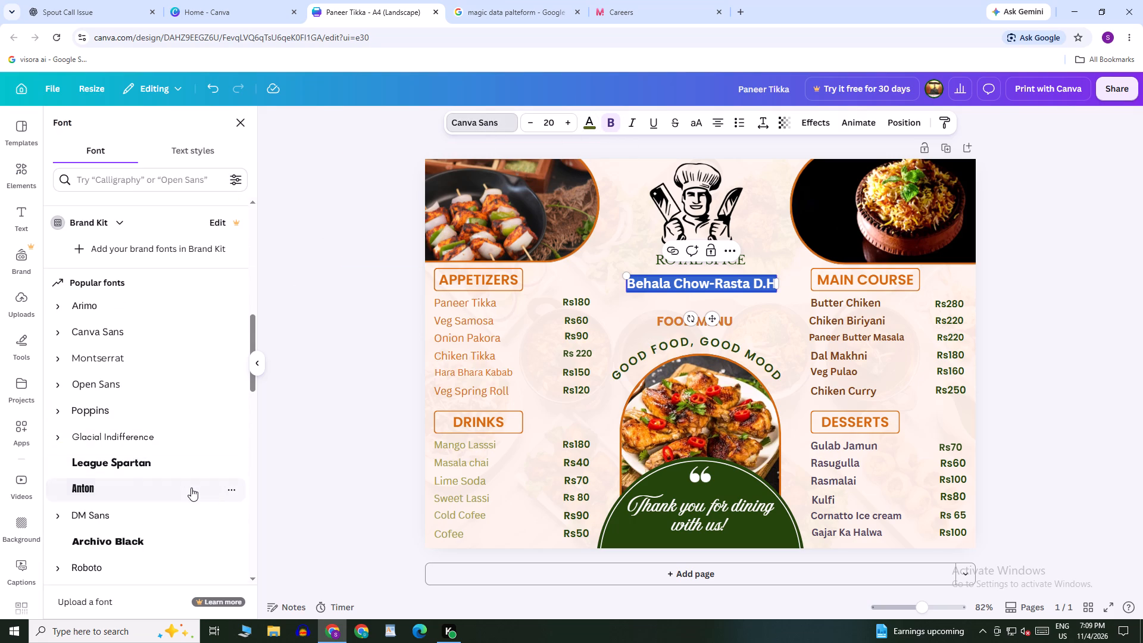
pyautogui.click(317, 379)
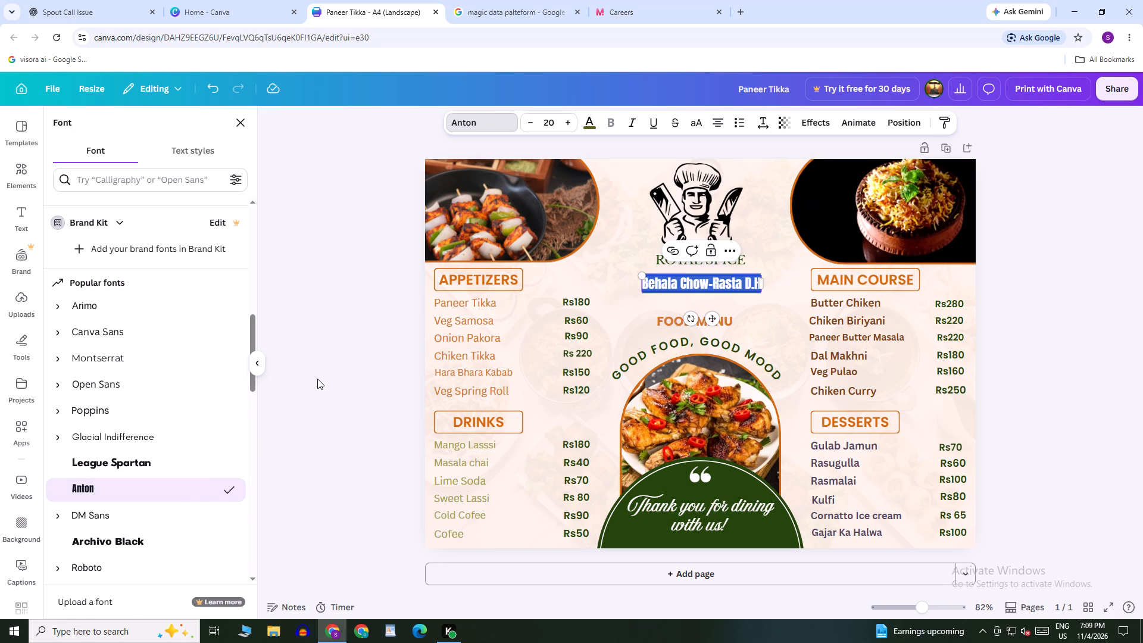
pyautogui.click(317, 379)
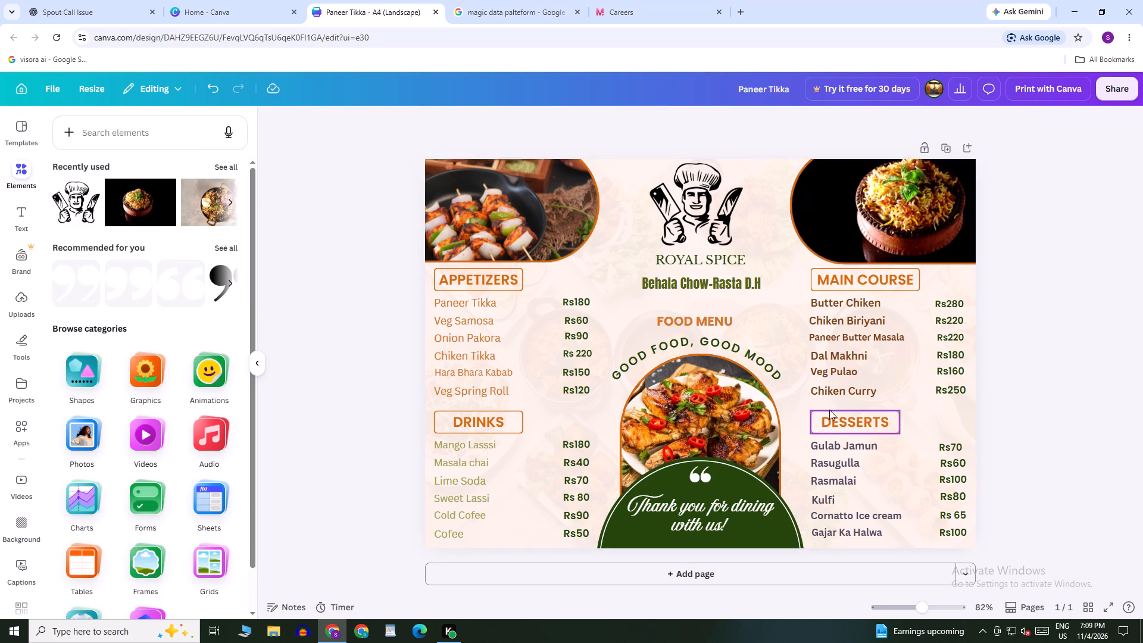
# Nudge the Behala Chow-Rasta D.H line slightly up beneath ROYAL SPICE, aligned to the page's vertical centre line.
pyautogui.click(716, 284)
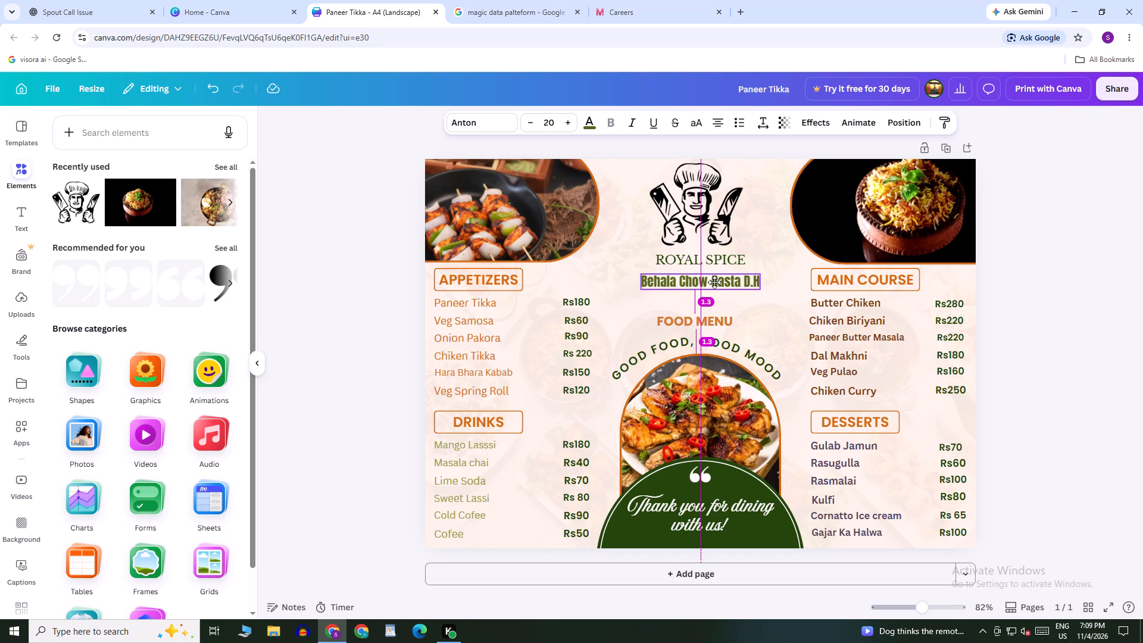
pyautogui.click(1123, 296)
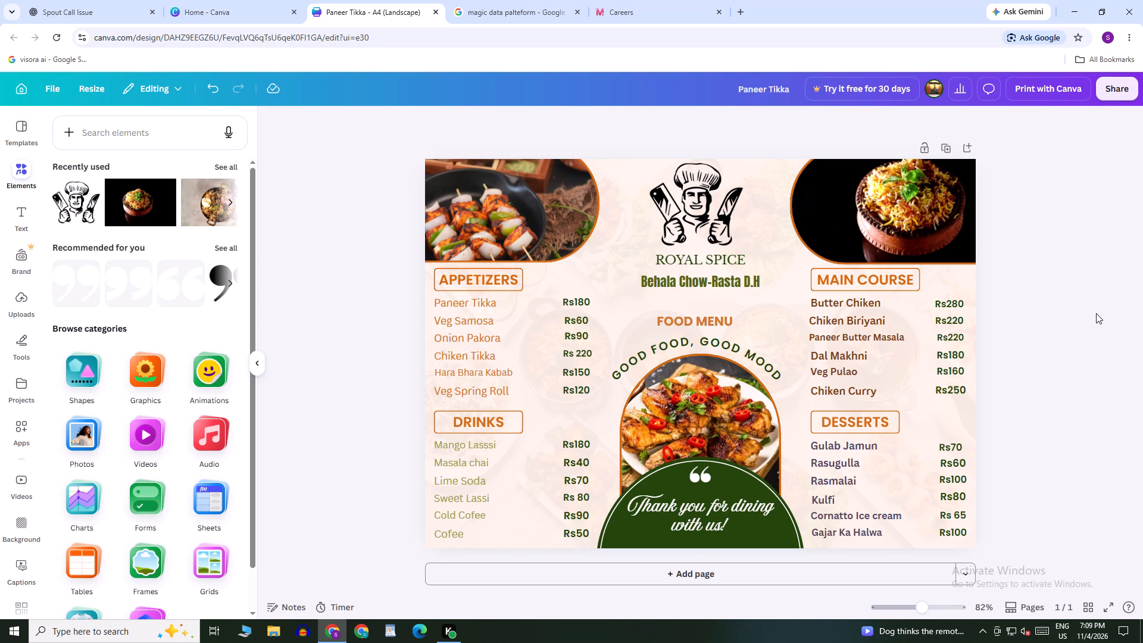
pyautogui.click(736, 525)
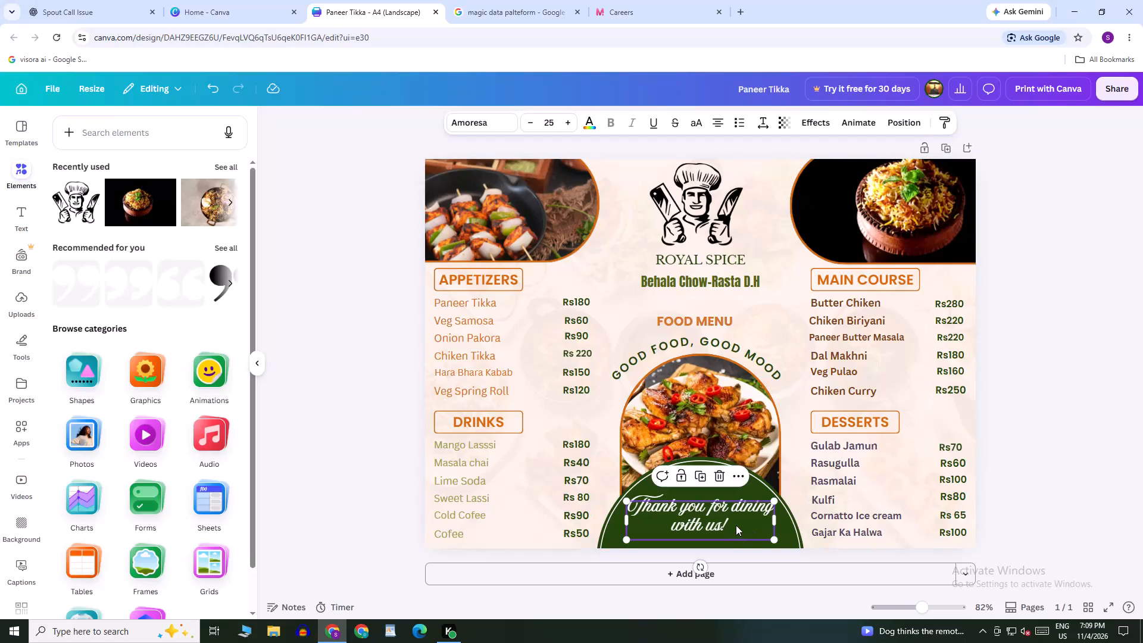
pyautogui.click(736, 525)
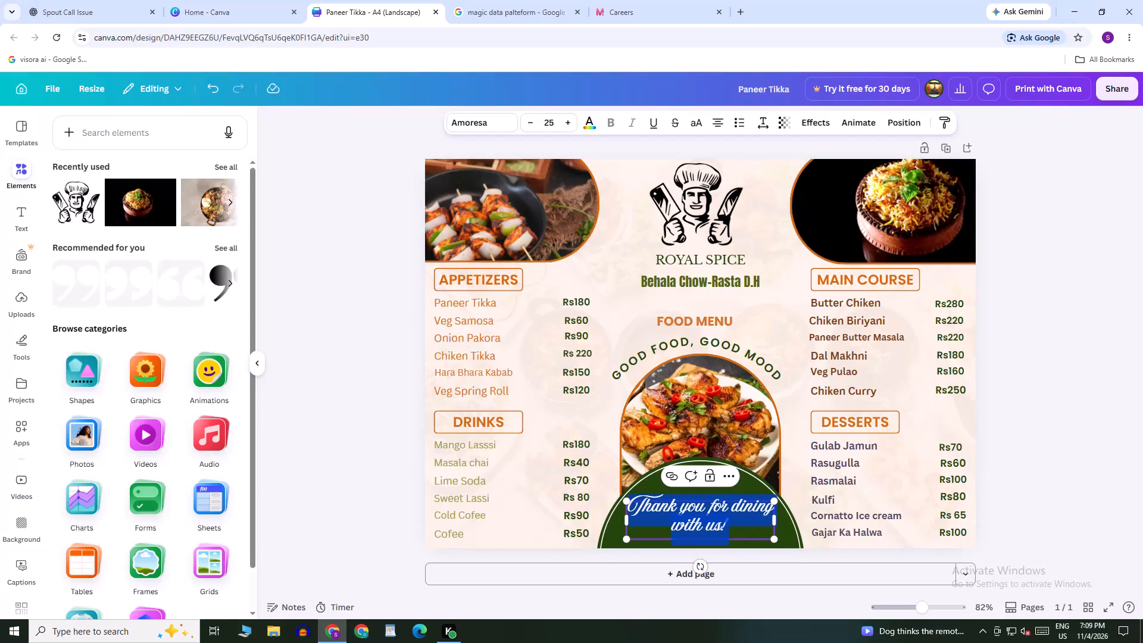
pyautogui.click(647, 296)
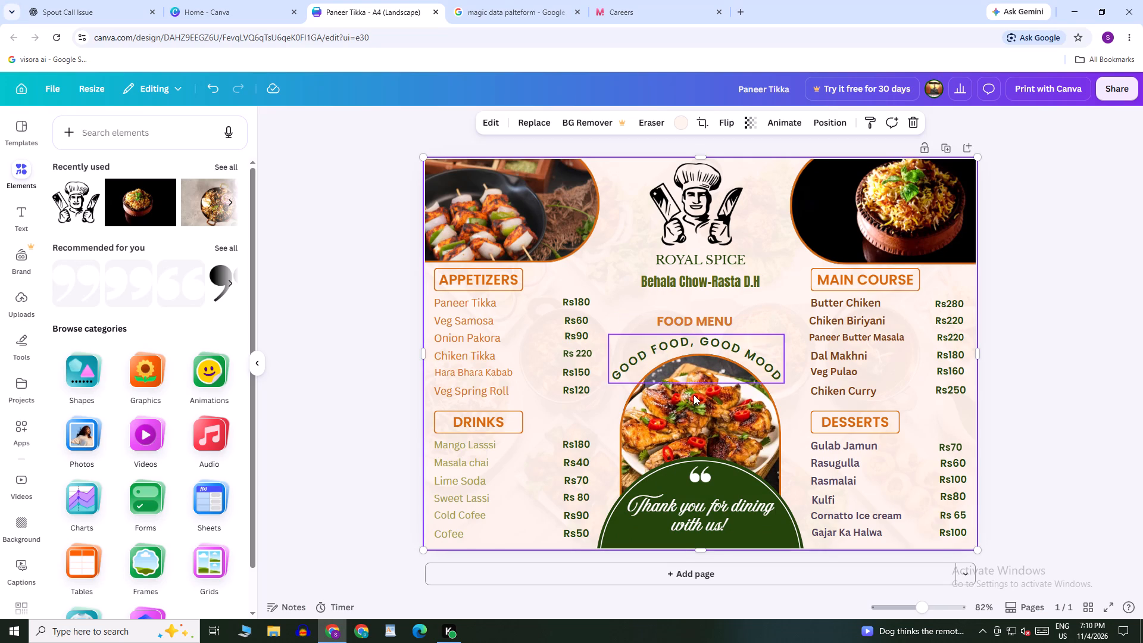
# Replace the thank-you message in the green semicircle with the text Visit Again.
pyautogui.click(724, 503)
pyautogui.click(724, 503)
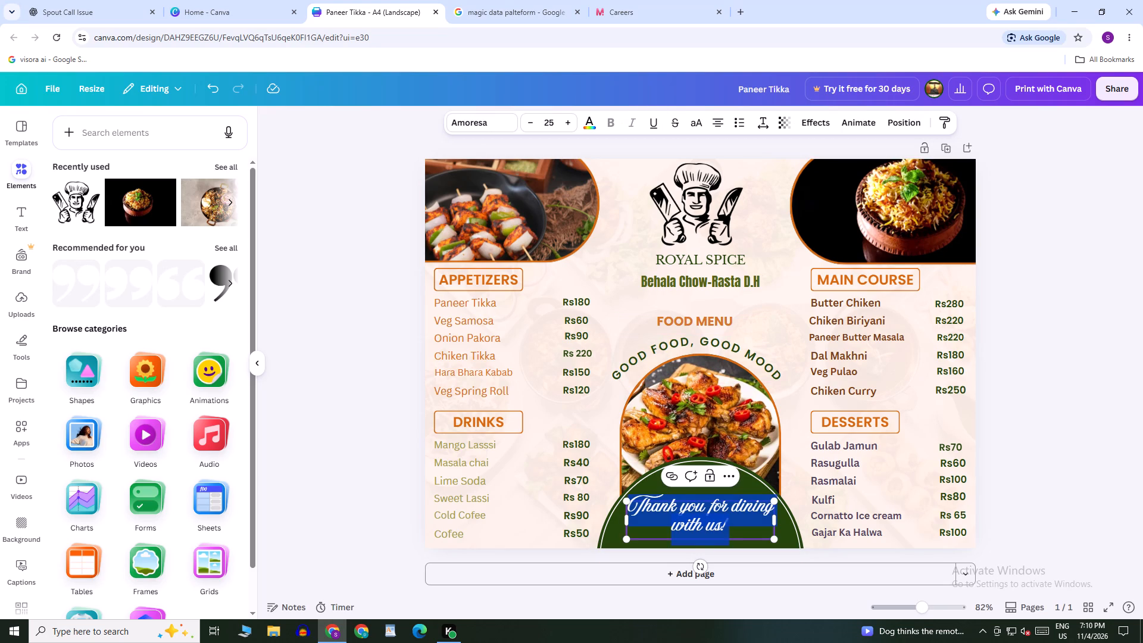
pyautogui.press('BackSpace')
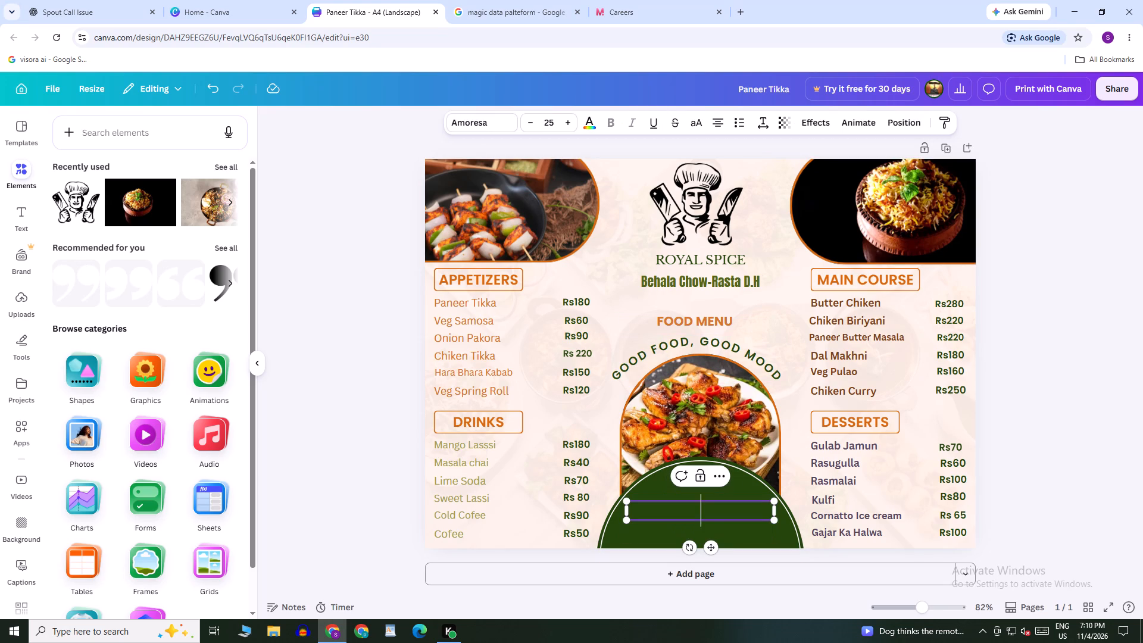
pyautogui.hotkey('shift', 'v')
pyautogui.write('isit')
pyautogui.press('space')
pyautogui.write('Again')
pyautogui.click(1048, 449)
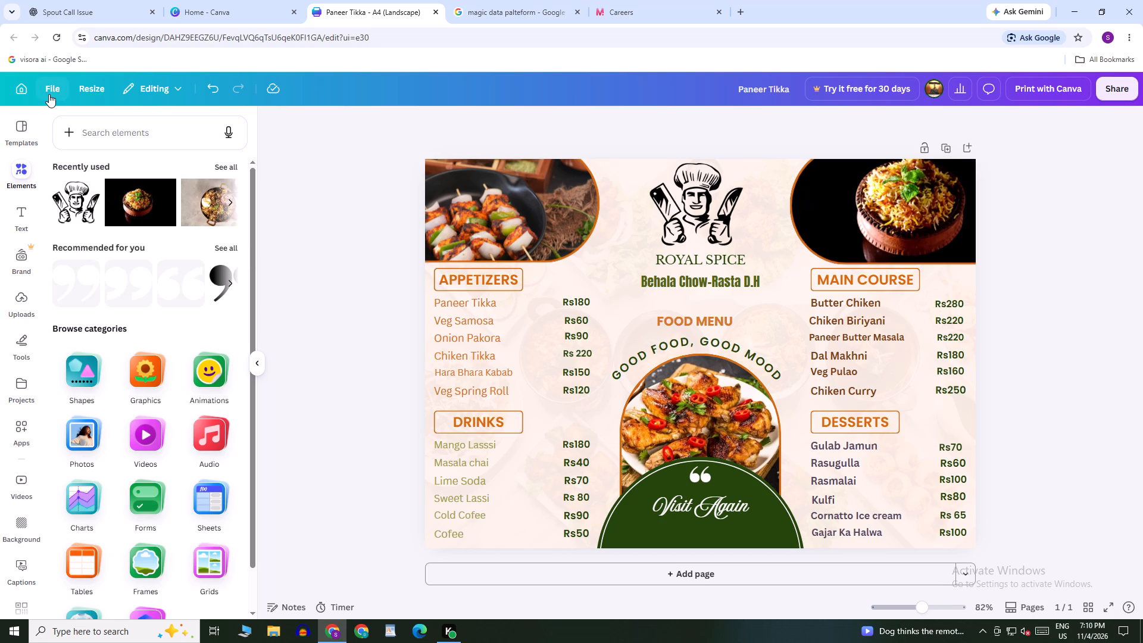
# Download the finished menu design as a PNG at size 1 with High quality.
pyautogui.click(1116, 77)
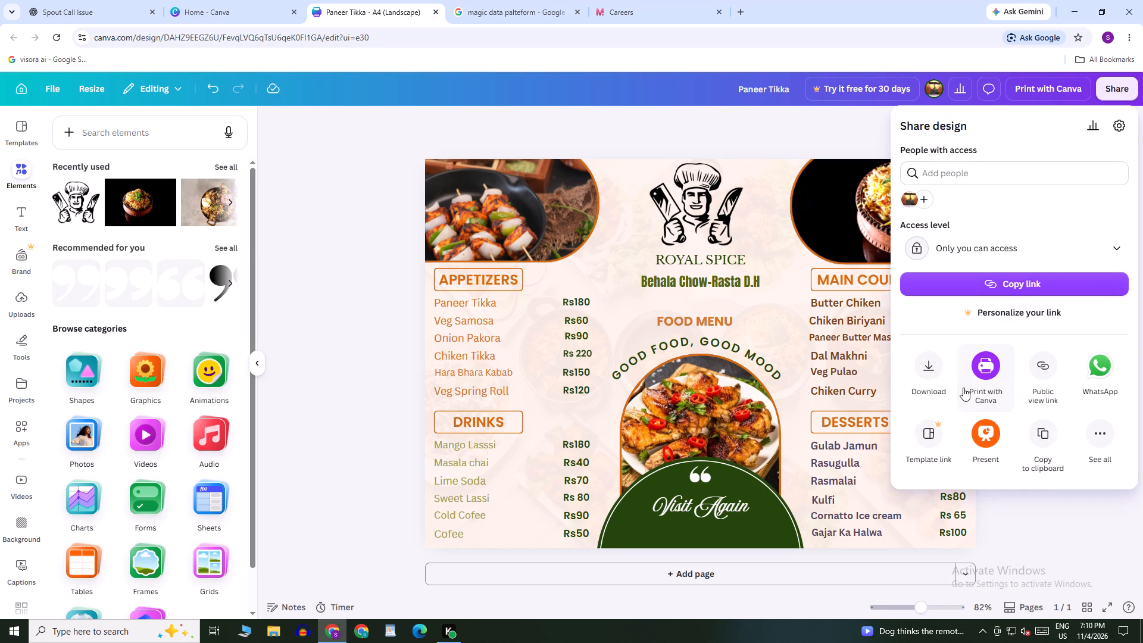
pyautogui.click(939, 383)
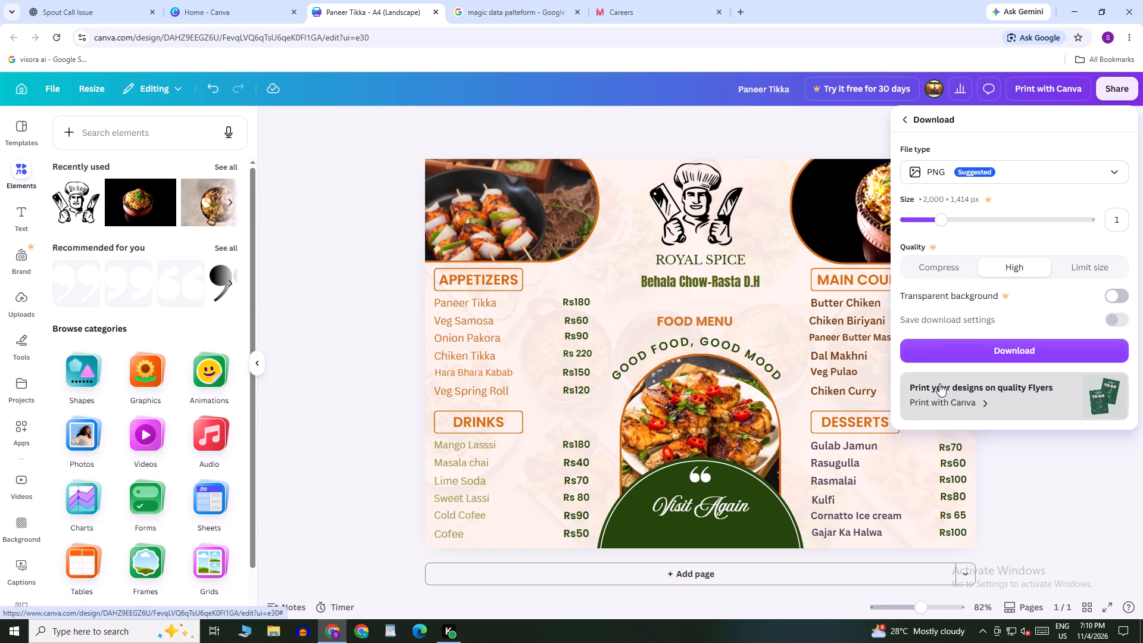
pyautogui.click(961, 347)
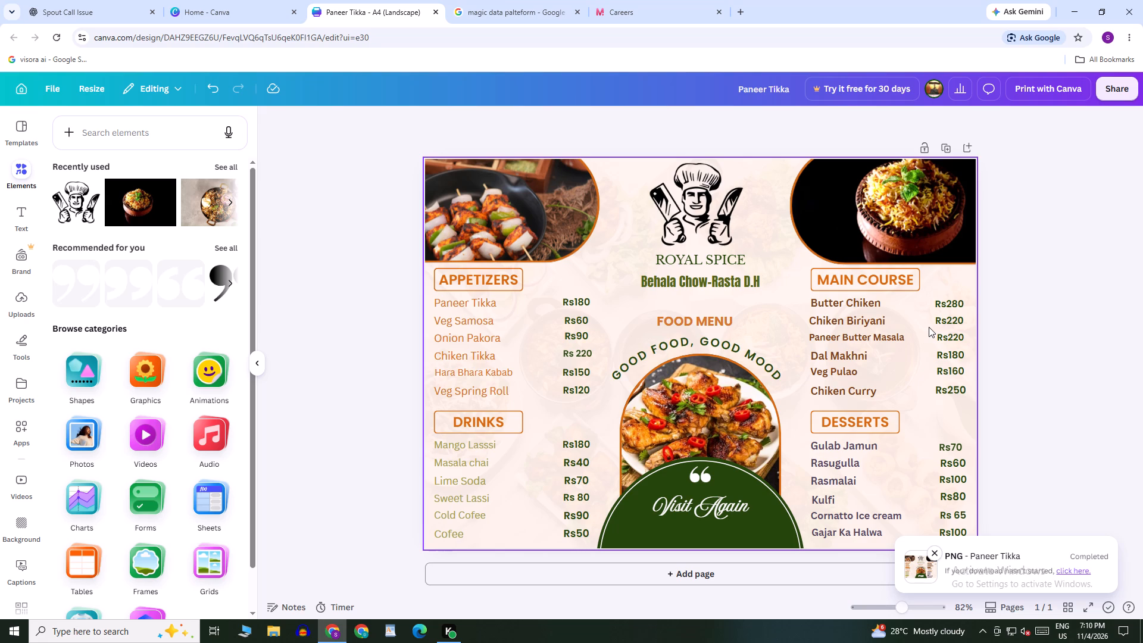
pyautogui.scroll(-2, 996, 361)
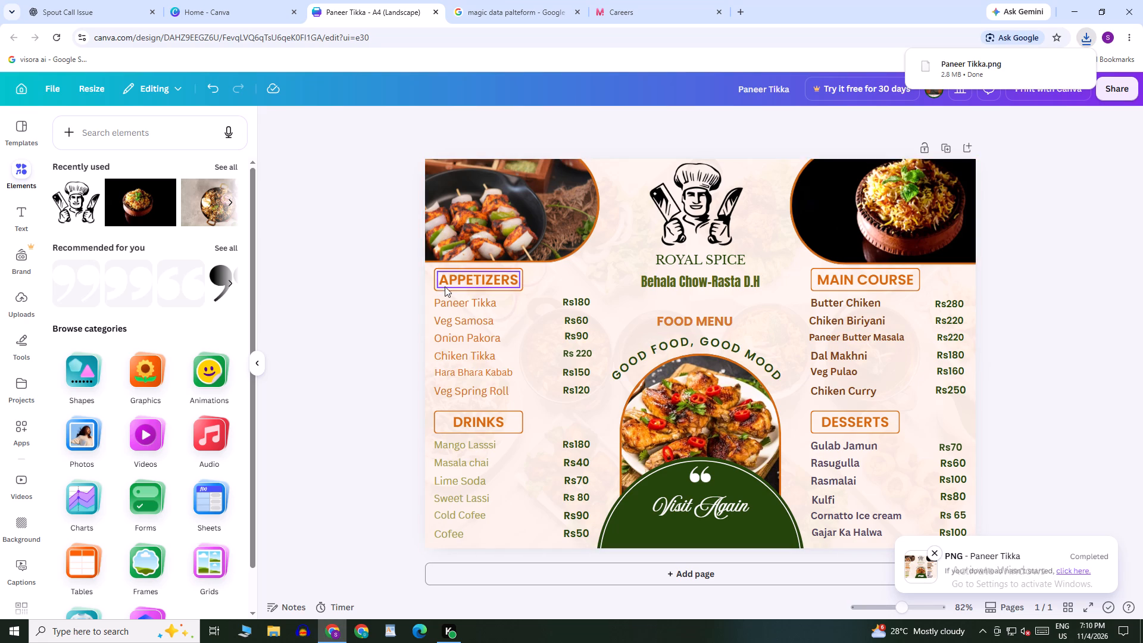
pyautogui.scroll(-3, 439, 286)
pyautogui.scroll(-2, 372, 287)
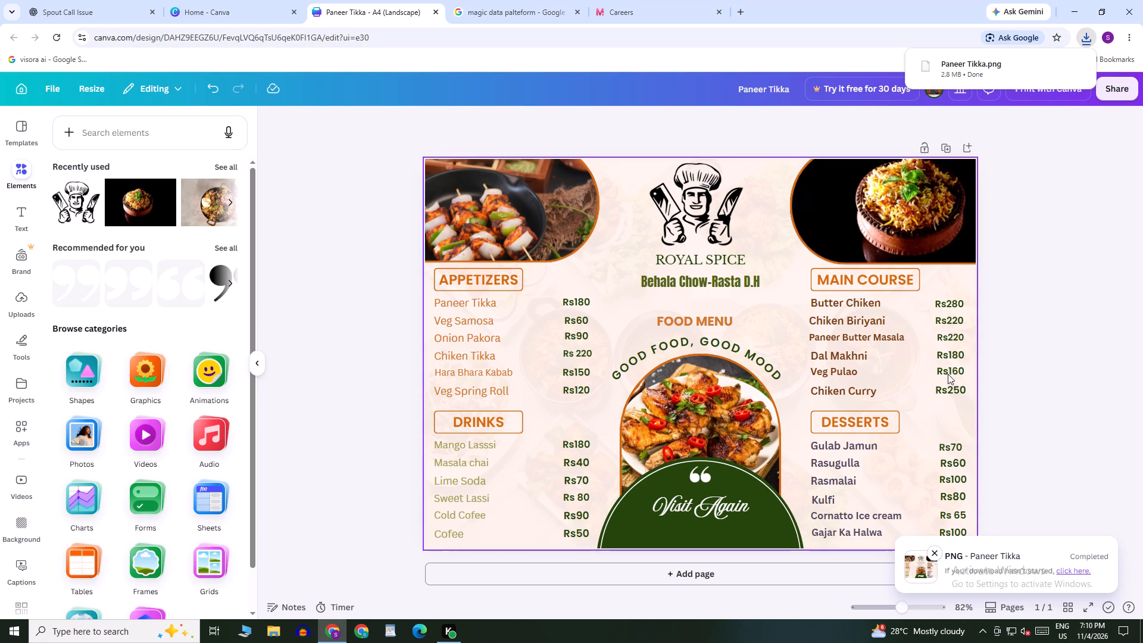
# Return to the Canva home page and dismiss the Create a design window.
pyautogui.click(218, 0)
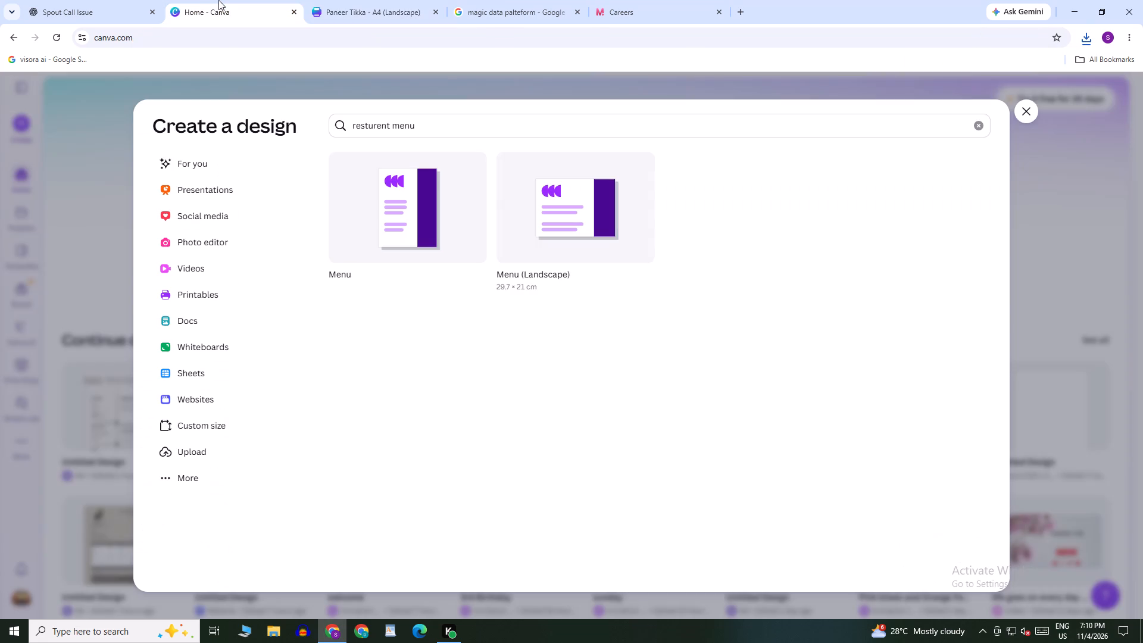
pyautogui.click(1024, 115)
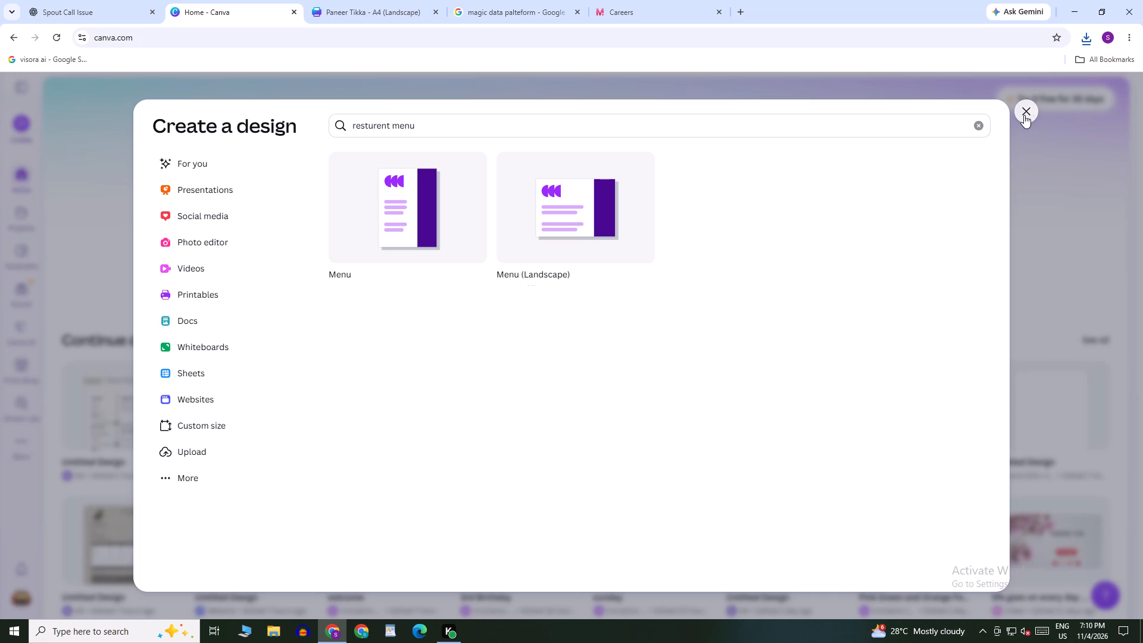
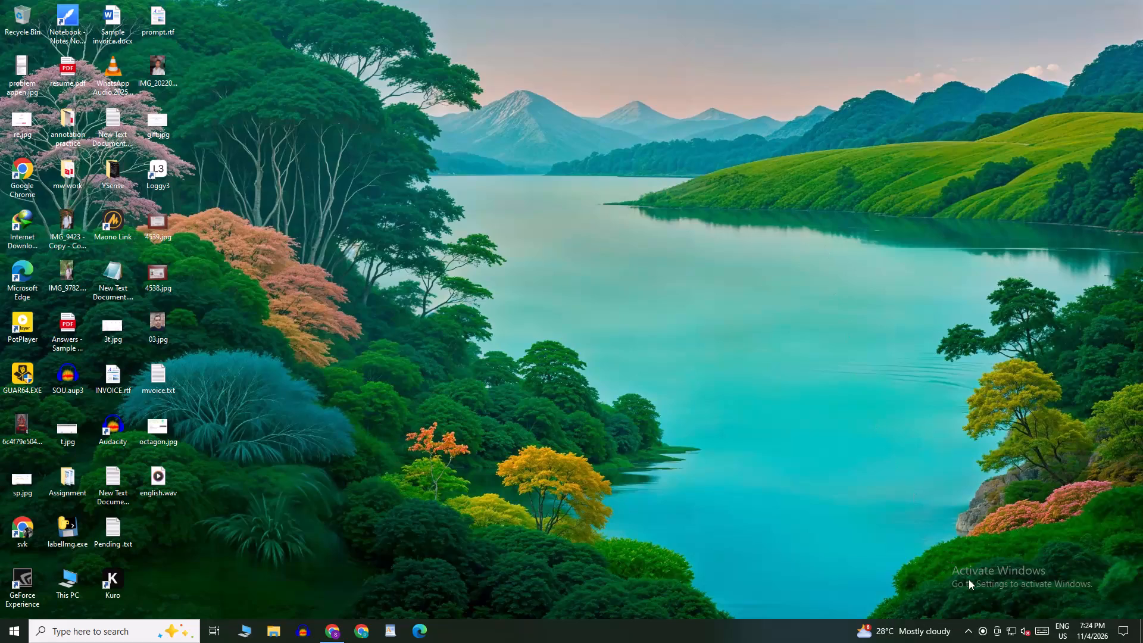
# Show the hidden notification-area icons of the background apps.
pyautogui.click(972, 628)
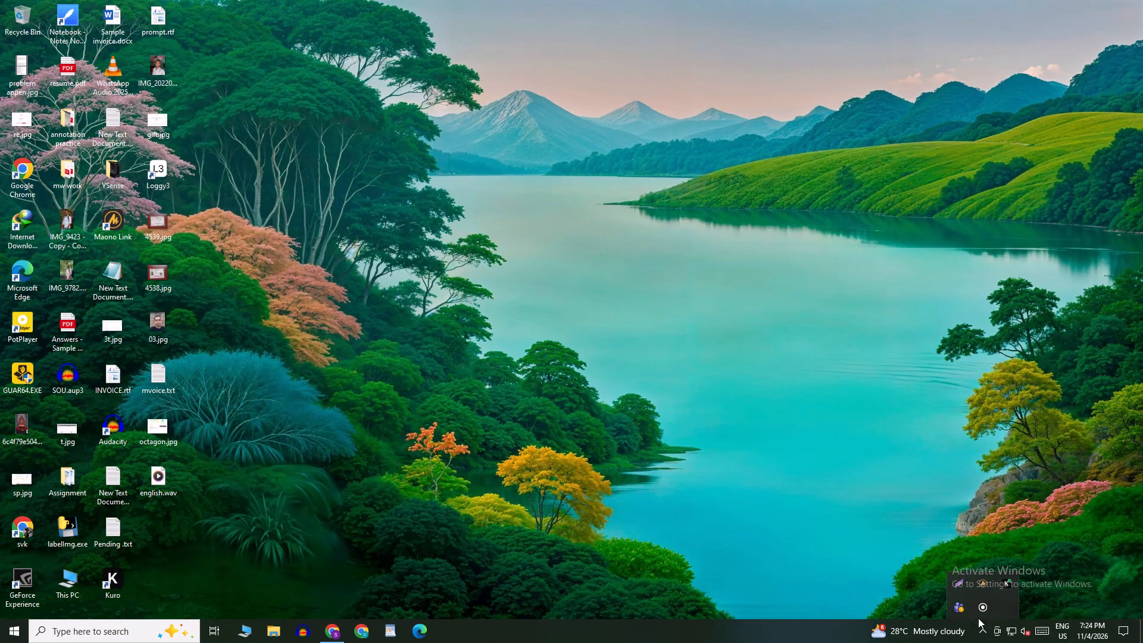